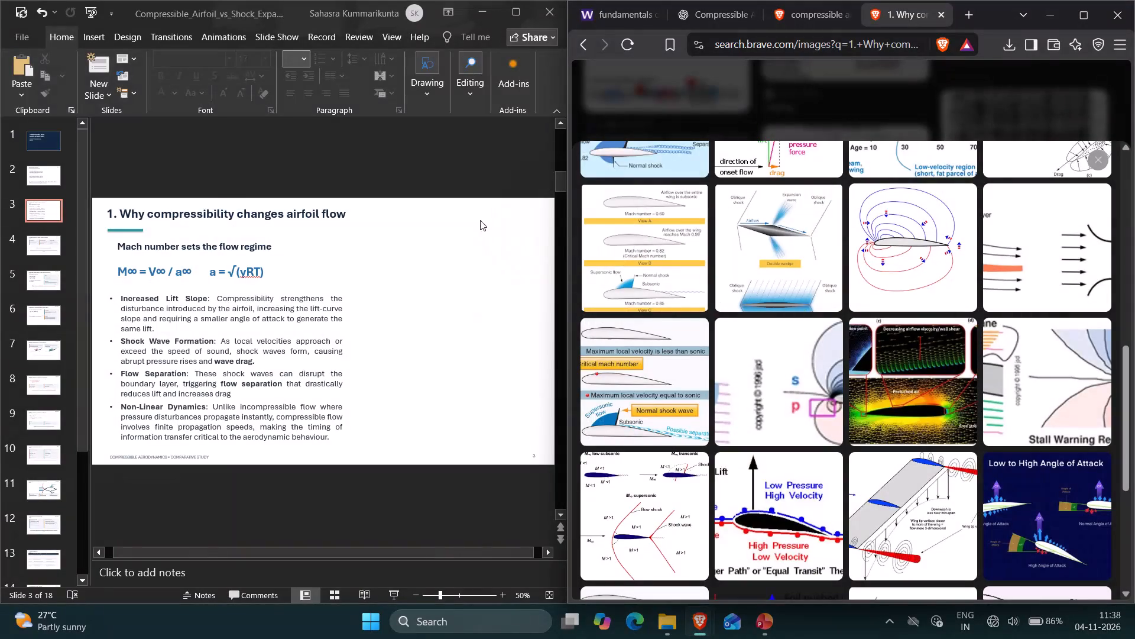
Close the browser window showing the airfoil image search results beside the presentation.
left_click(460, 294)
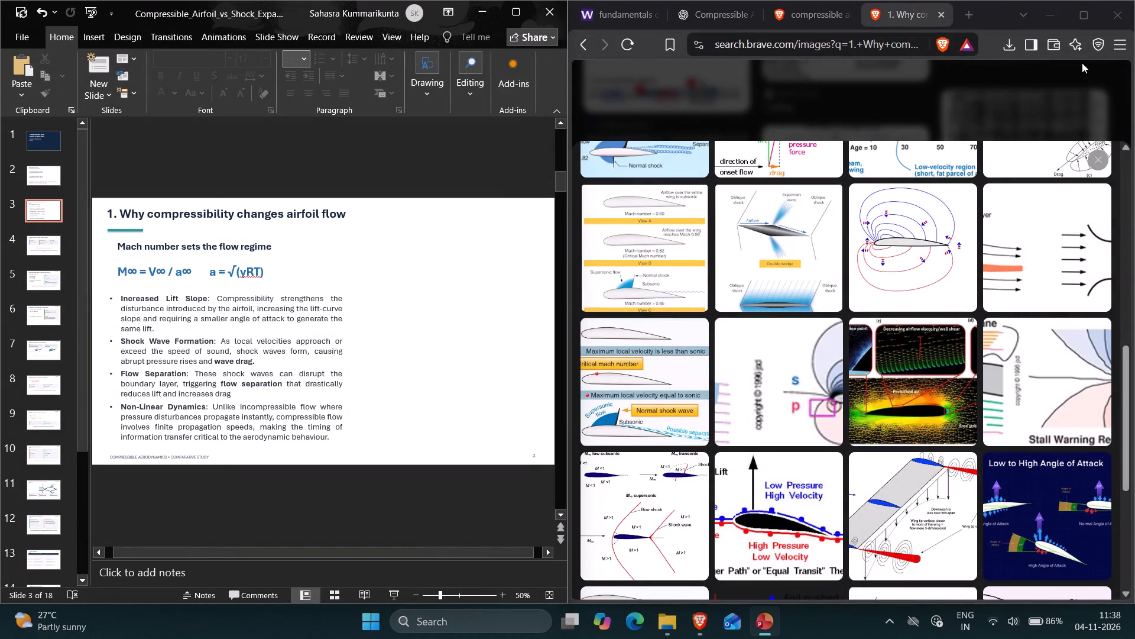
left_click(1131, 5)
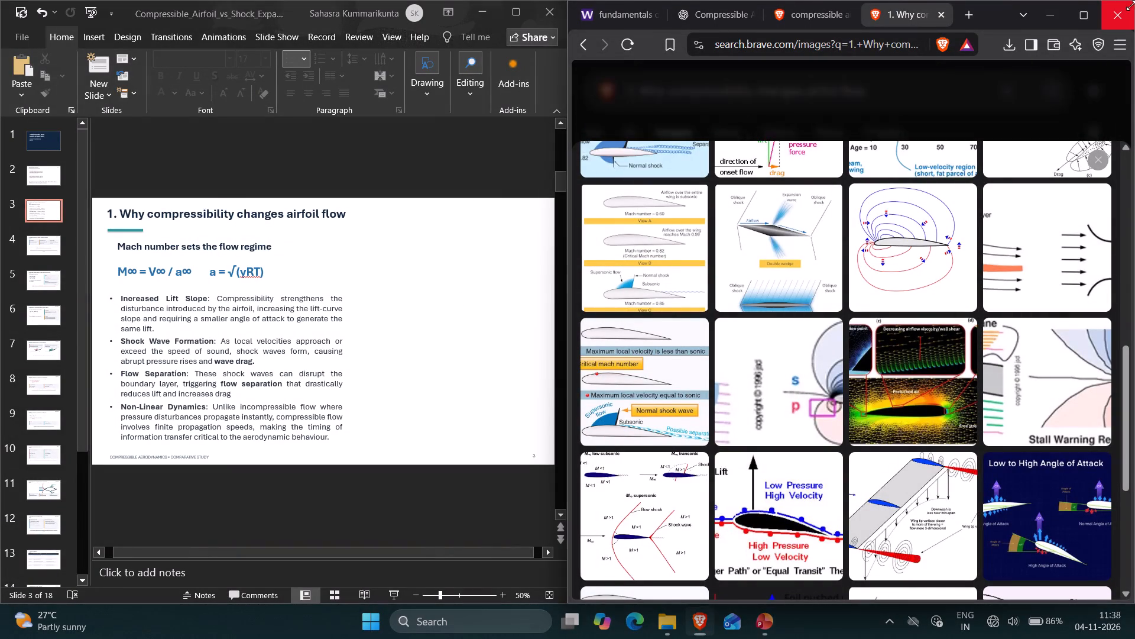
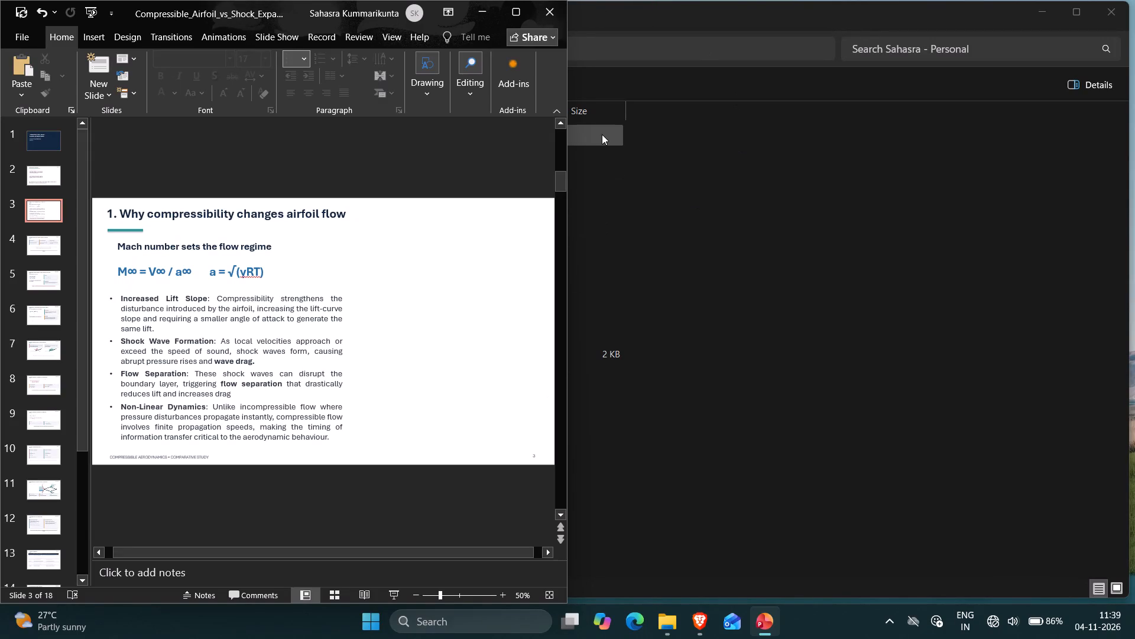
Switch to File Explorer and look through the OneDrive, Gallery, Documents and Downloads locations.
left_click_drag(602, 134, 585, 95)
key("Up")
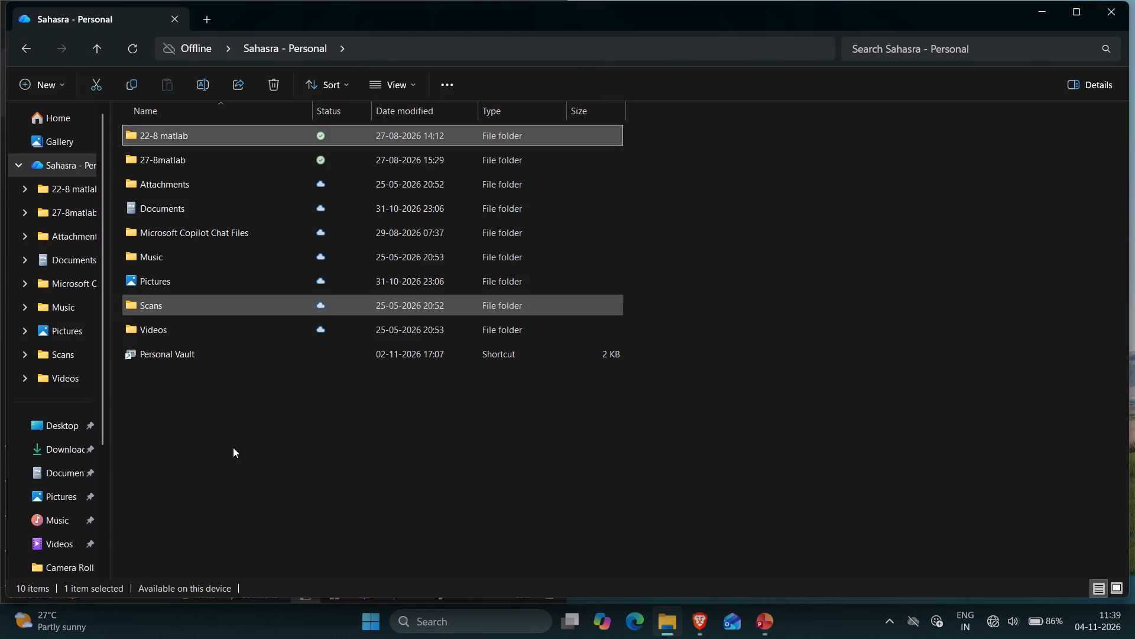
left_click(74, 193)
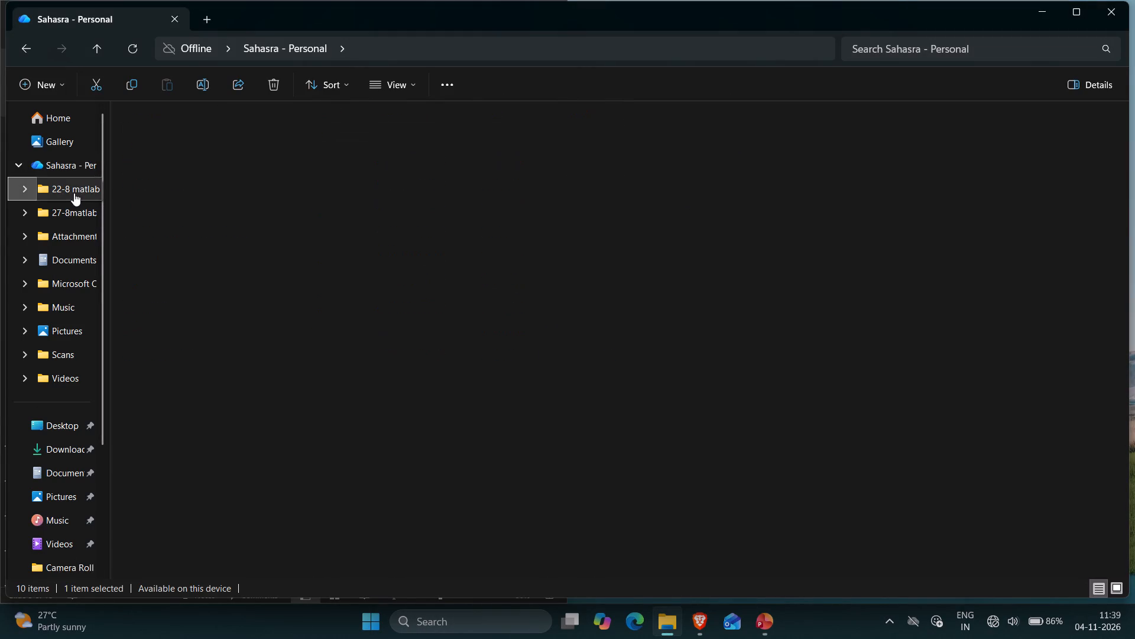
left_click(37, 150)
left_click(37, 178)
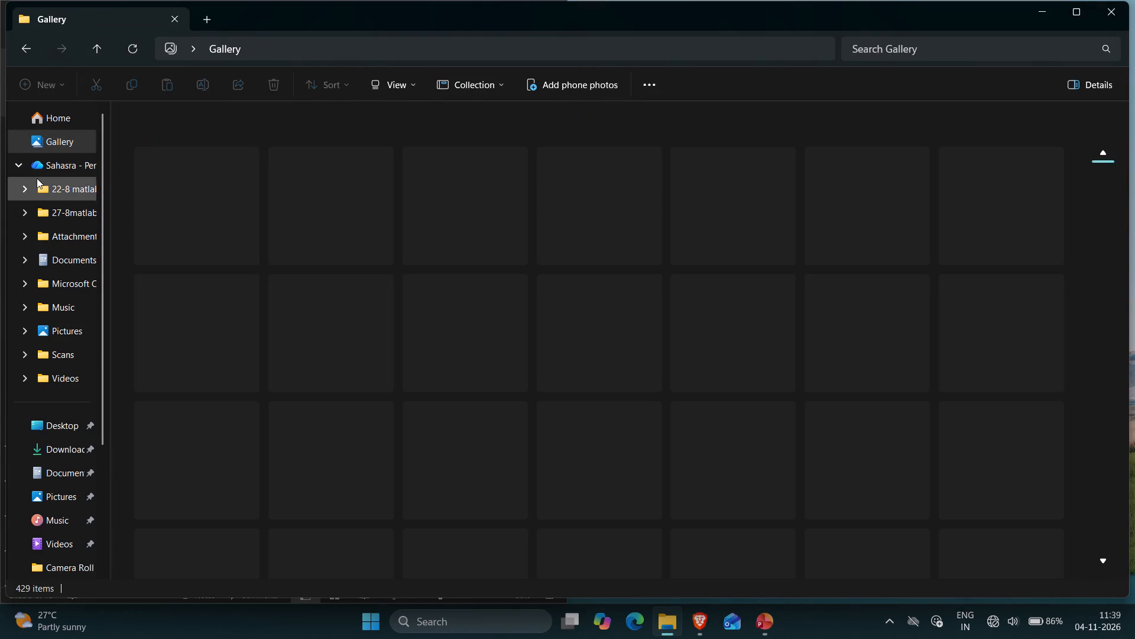
left_click(30, 153)
left_click(18, 237)
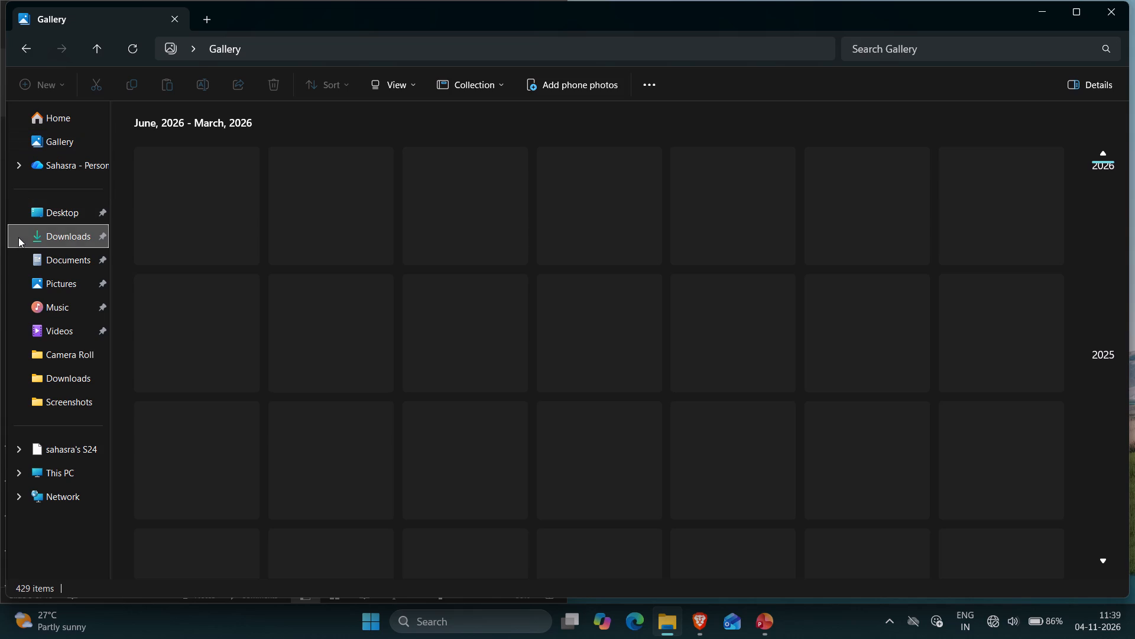
left_click(41, 266)
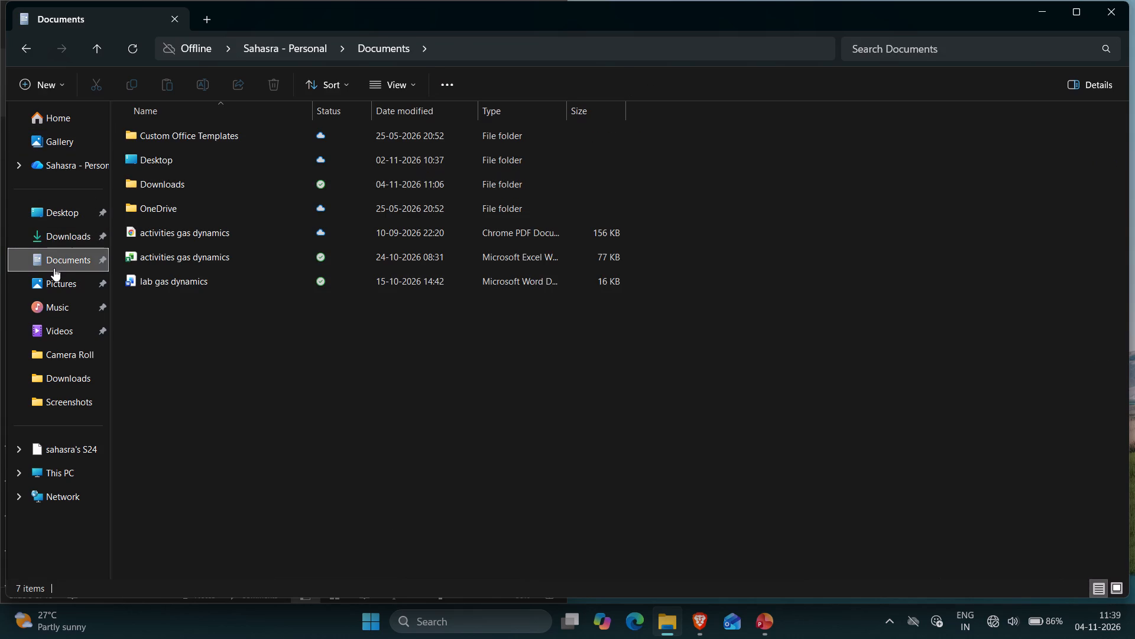
left_click(27, 373)
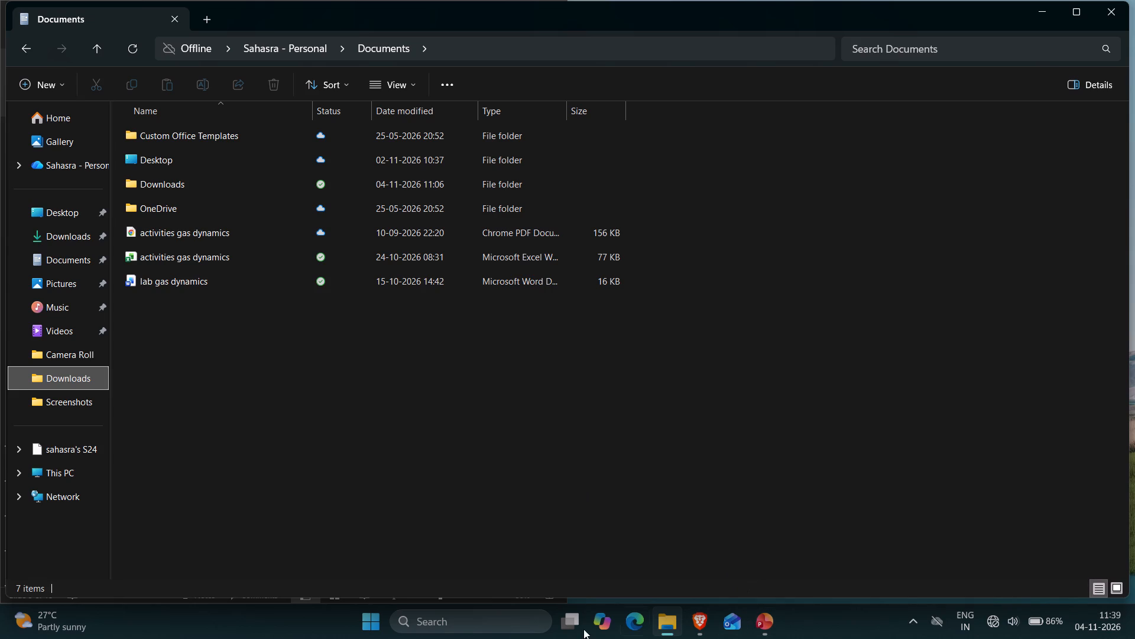
left_click(368, 615)
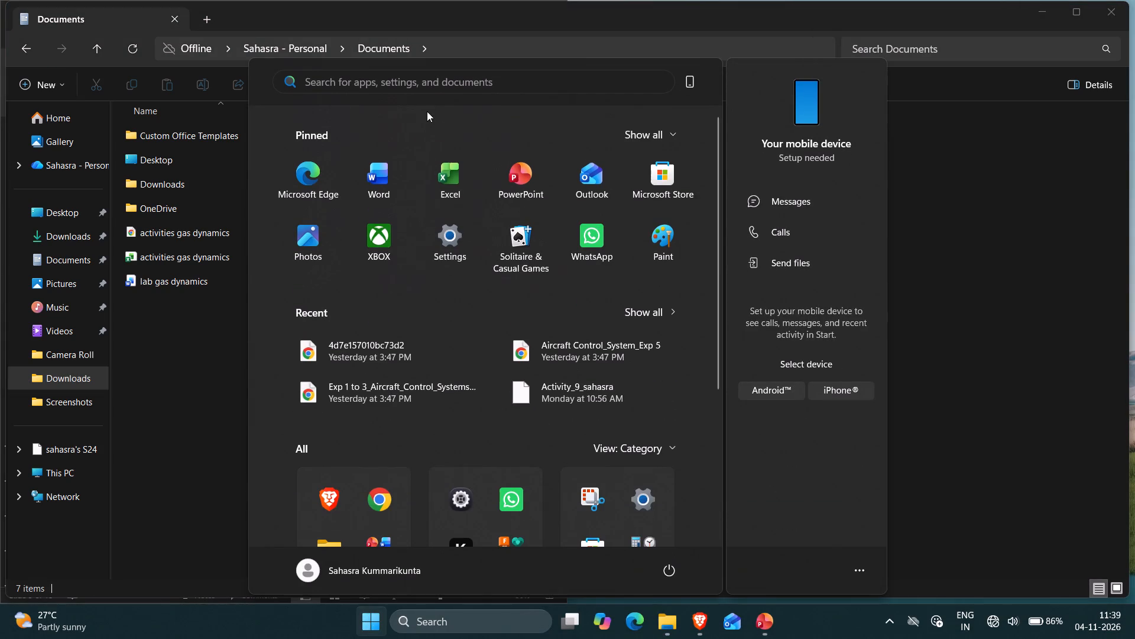
left_click(155, 395)
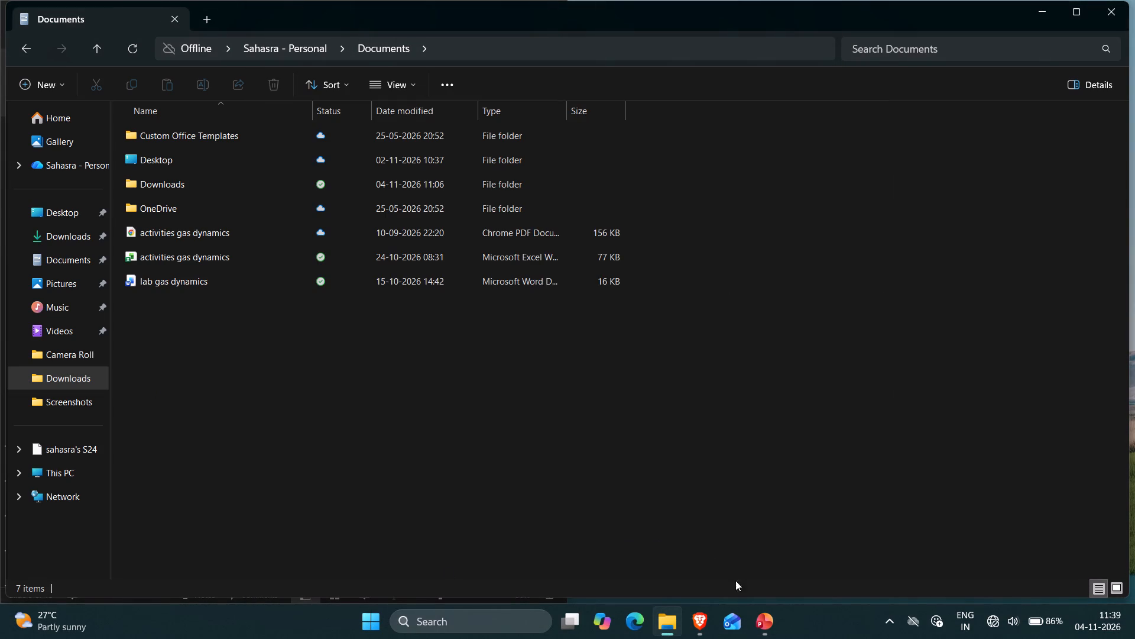
Switch to Brave, log out of the Blackboard session showing the leadership slides, and replace its tab with a new one.
left_click(711, 608)
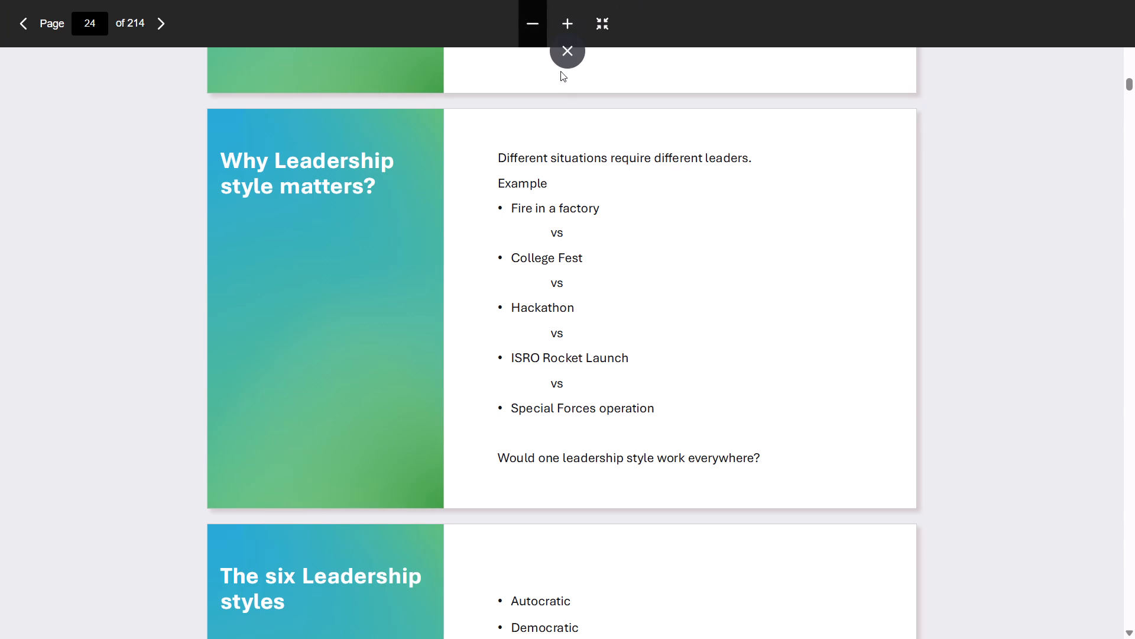
left_click(567, 60)
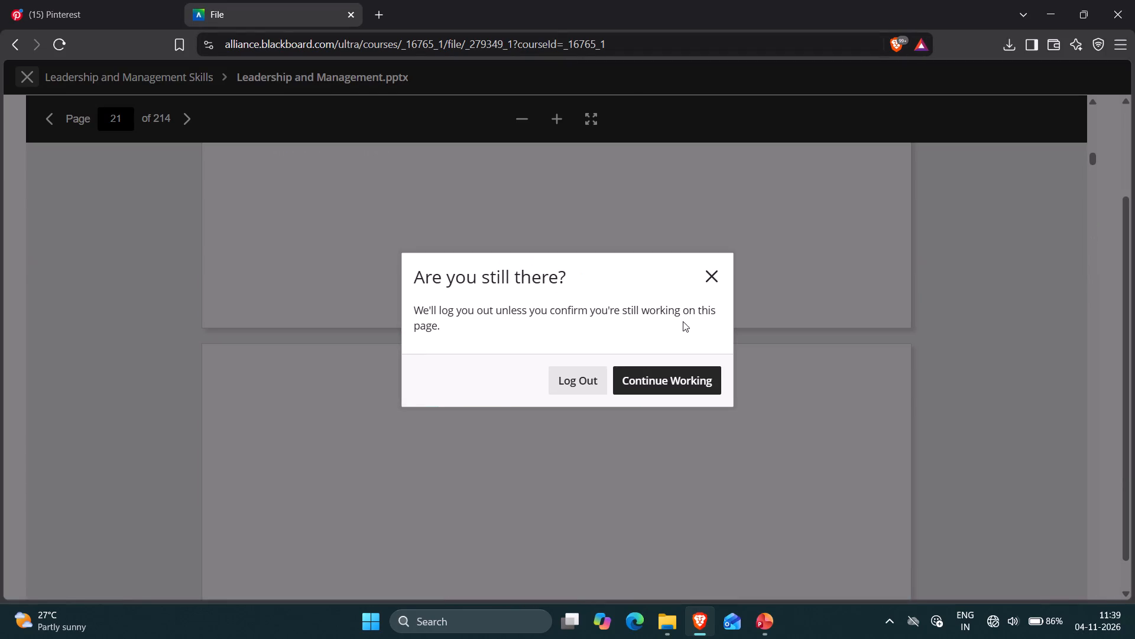
left_click(568, 379)
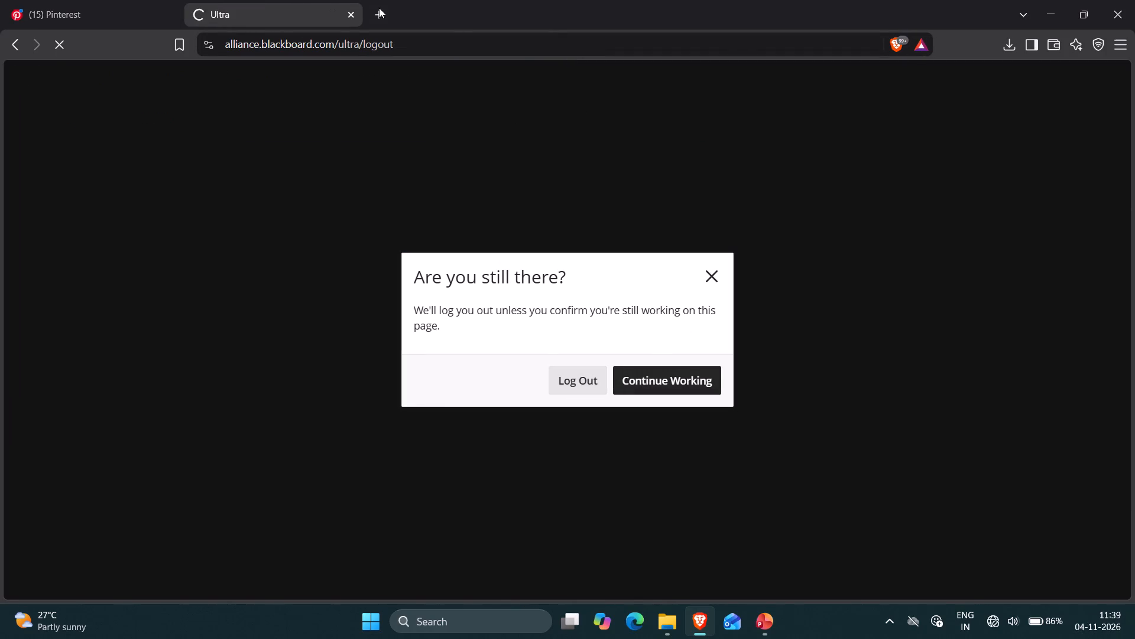
left_click(374, 10)
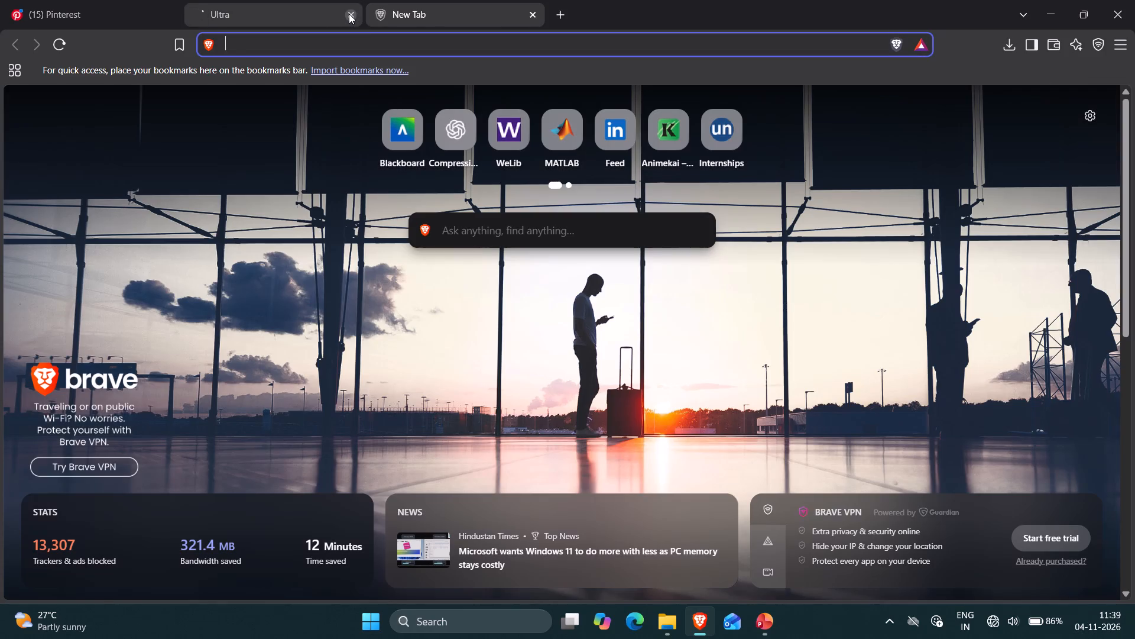
left_click(349, 14)
Search for gemini in the new browser tab.
left_click(361, 49)
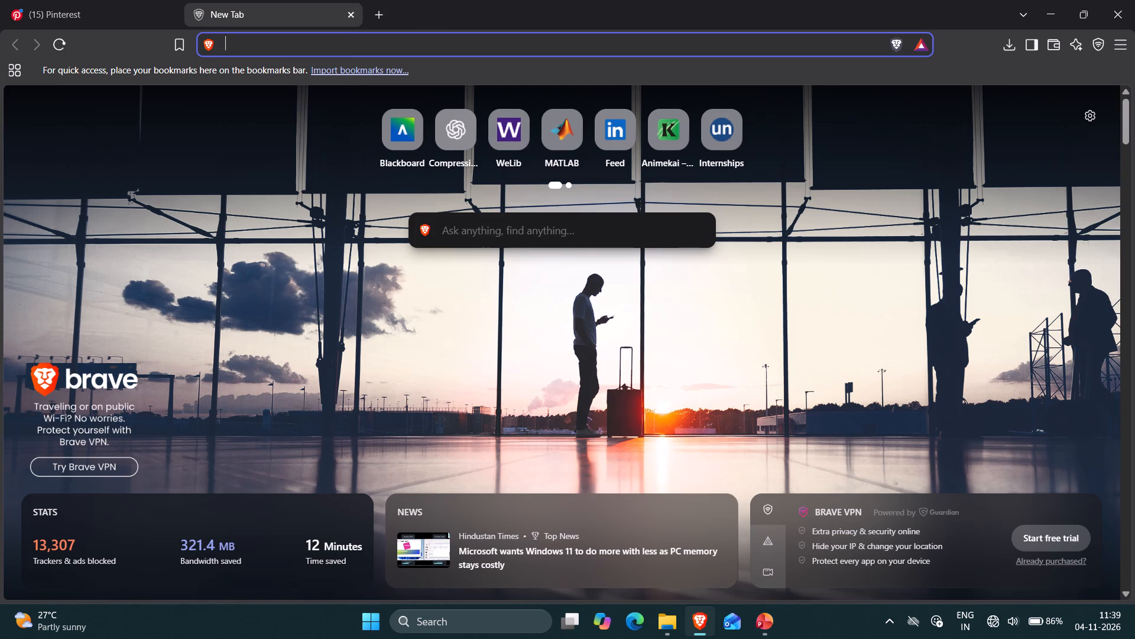
type("gemj")
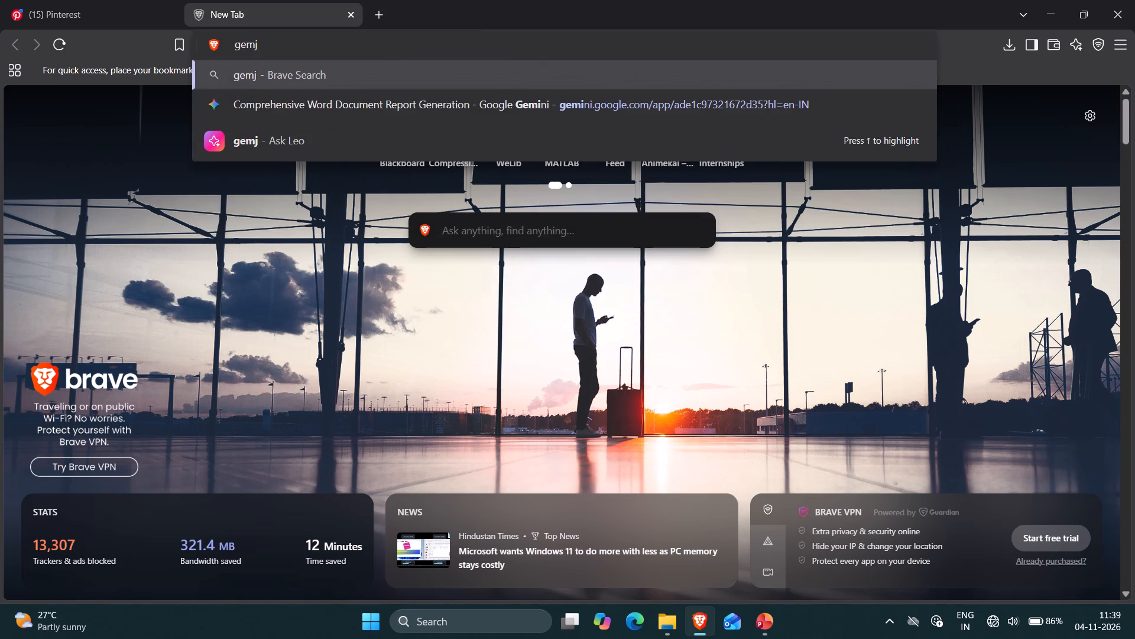
key("Insert")
key("BackSpace")
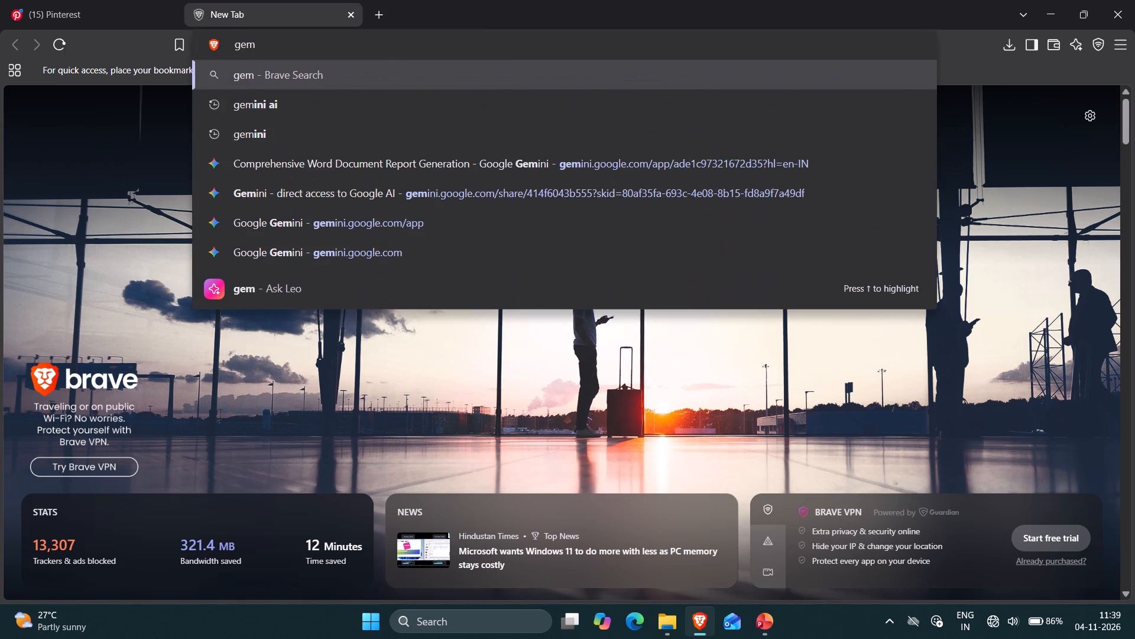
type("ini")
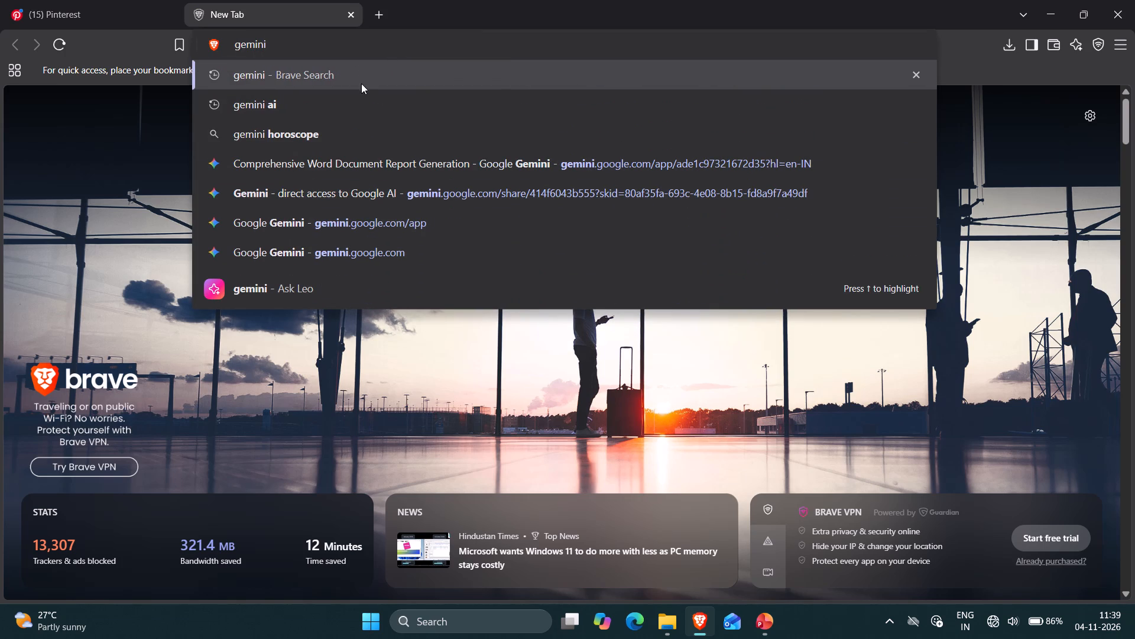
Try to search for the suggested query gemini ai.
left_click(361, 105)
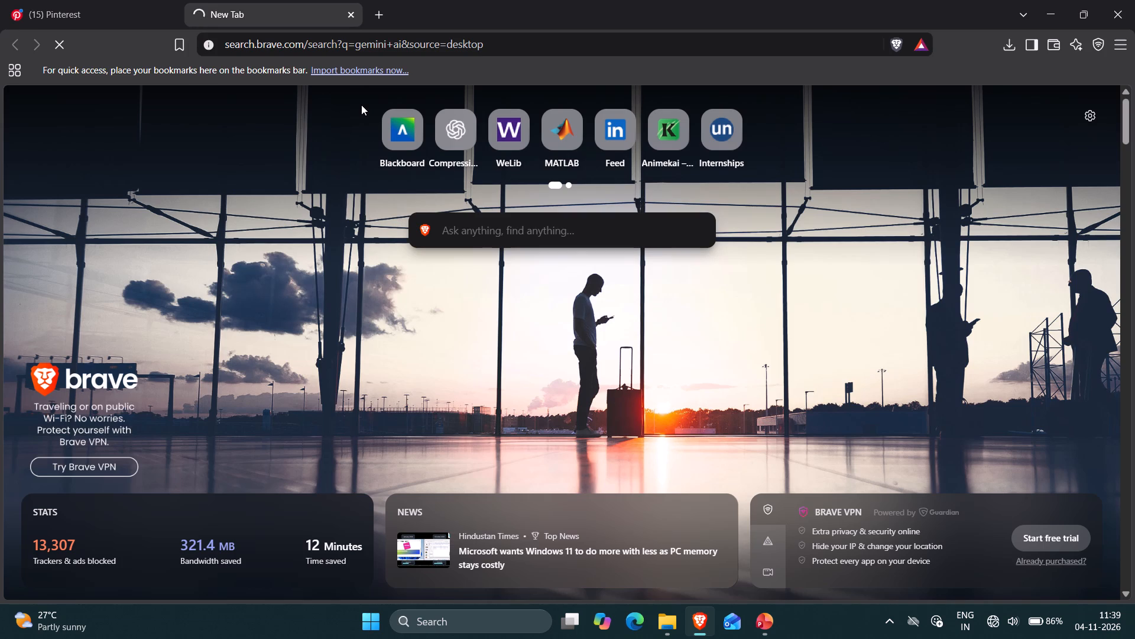
Open the Blackboard shortcut from the new tab page.
left_click(427, 144)
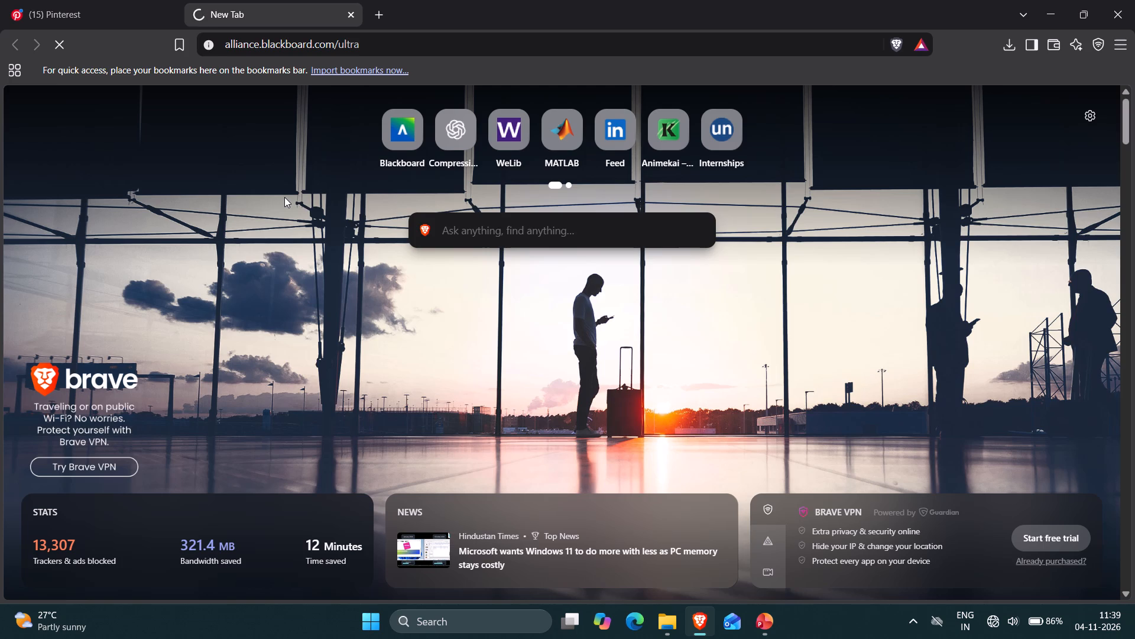
Start connecting the computer to the AUSTU-SSO Wi-Fi network, leaving automatic connection enabled.
left_click(1000, 628)
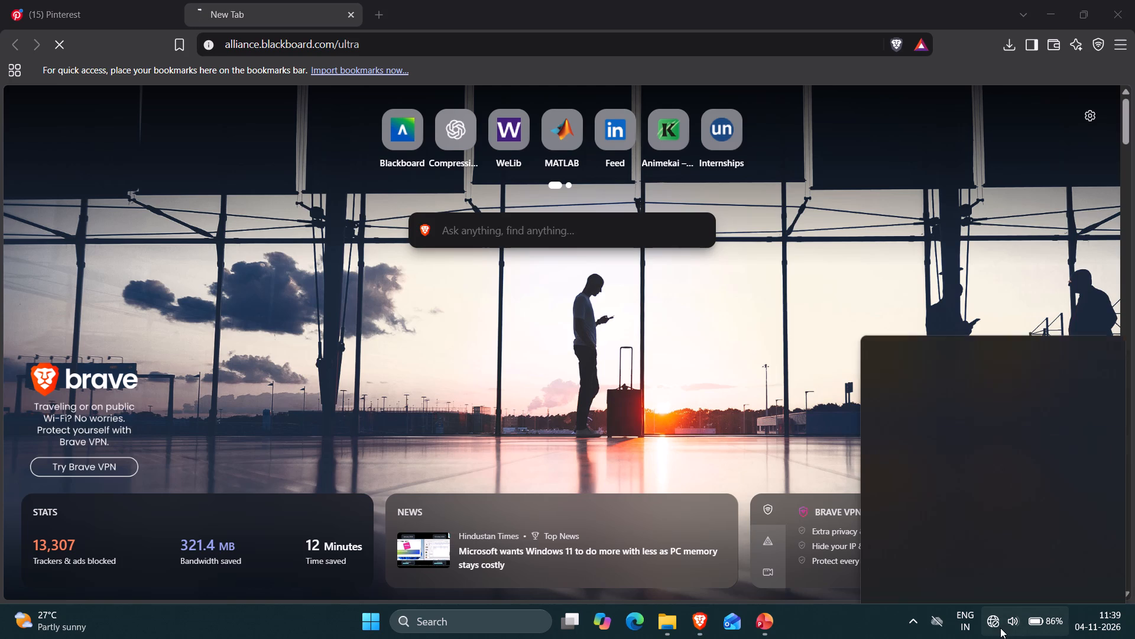
left_click(930, 361)
left_click(928, 342)
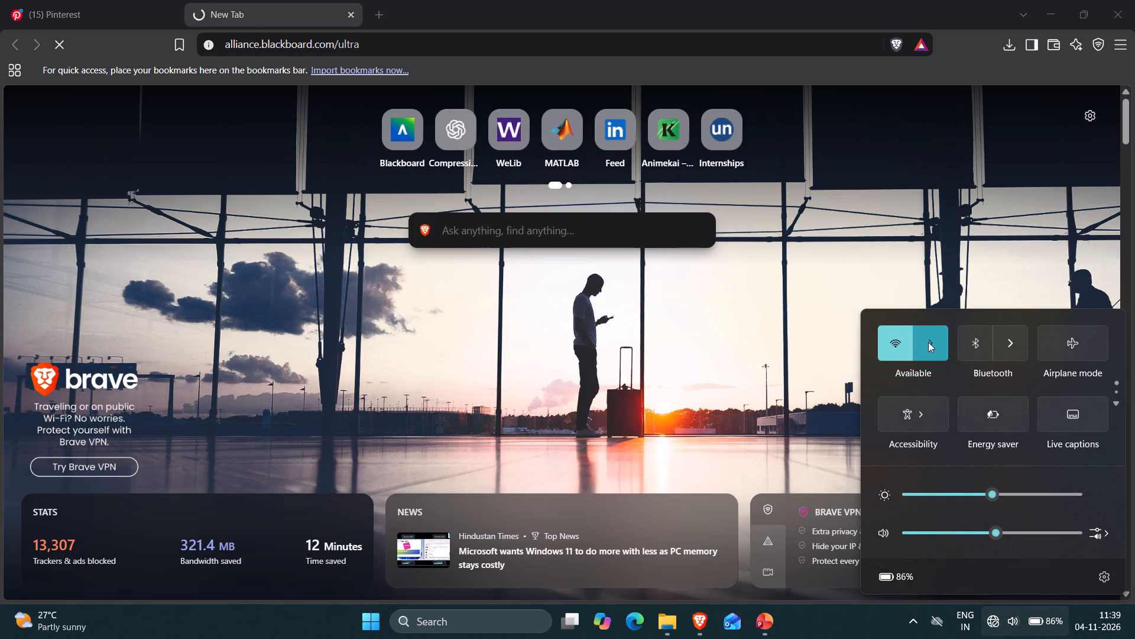
left_click(941, 398)
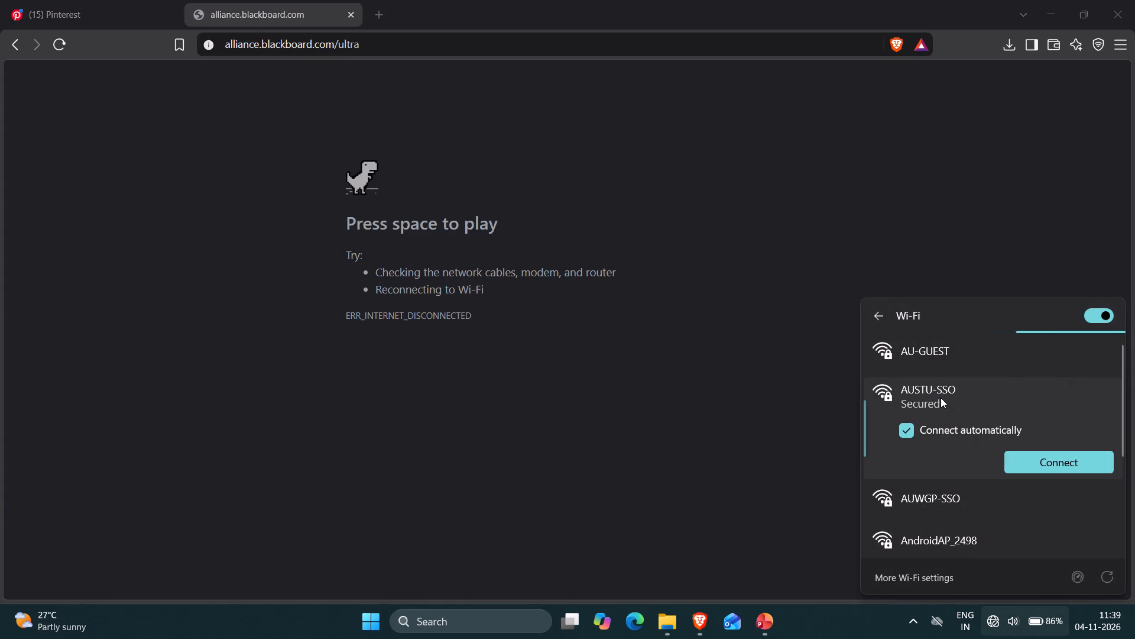
left_click(1049, 467)
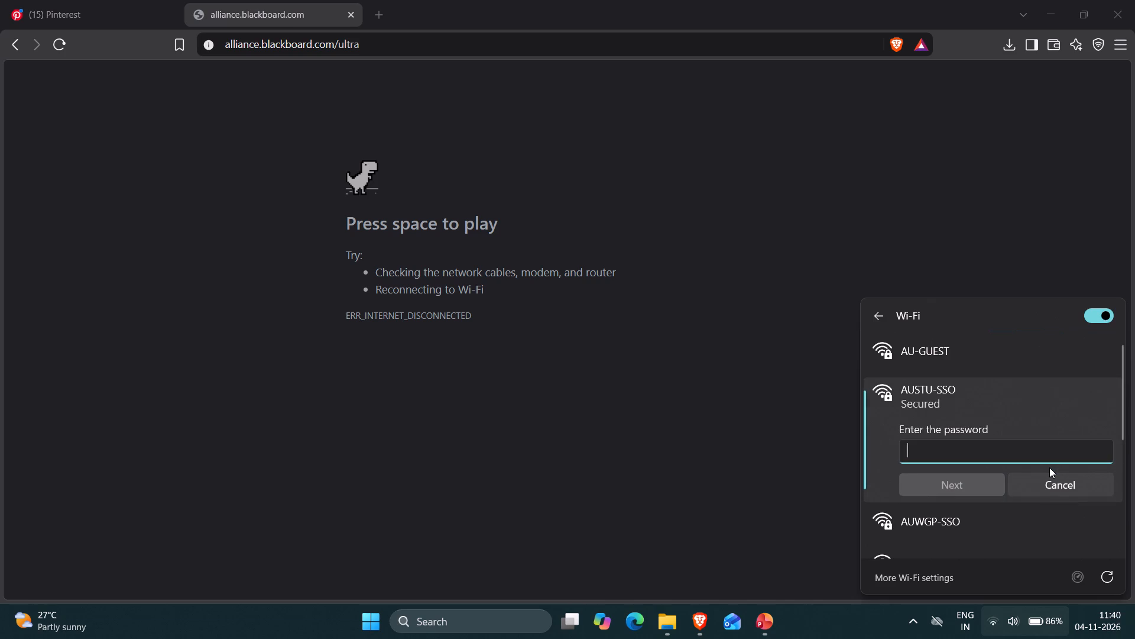
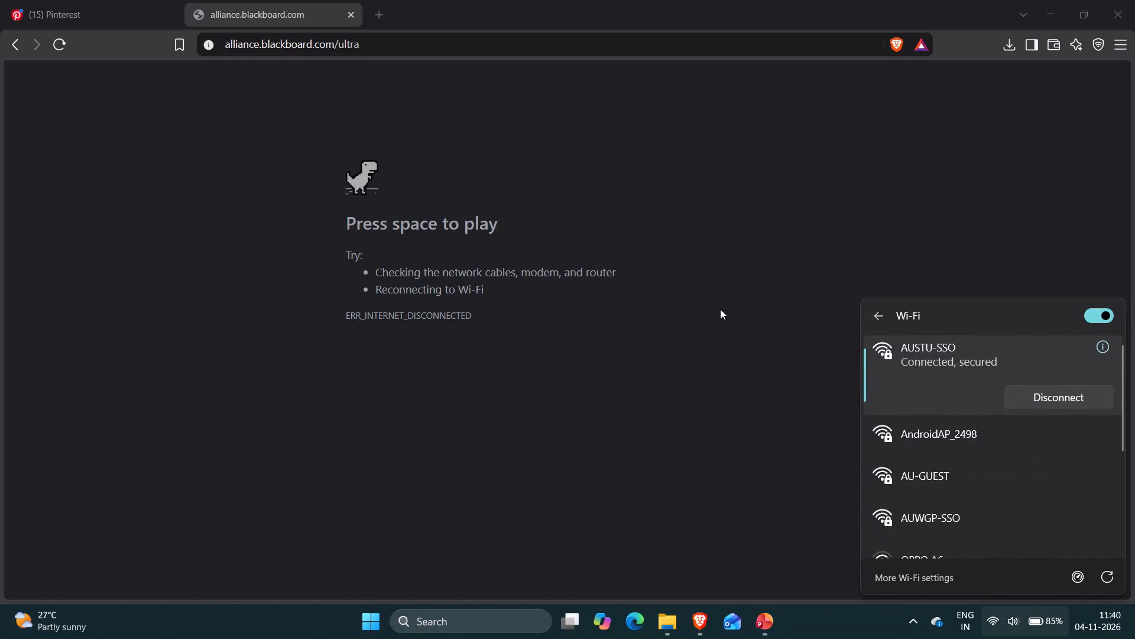
Dismiss the Wi-Fi network list and return to the alliance.blackboard.com page in Brave.
left_click(712, 303)
key("Return")
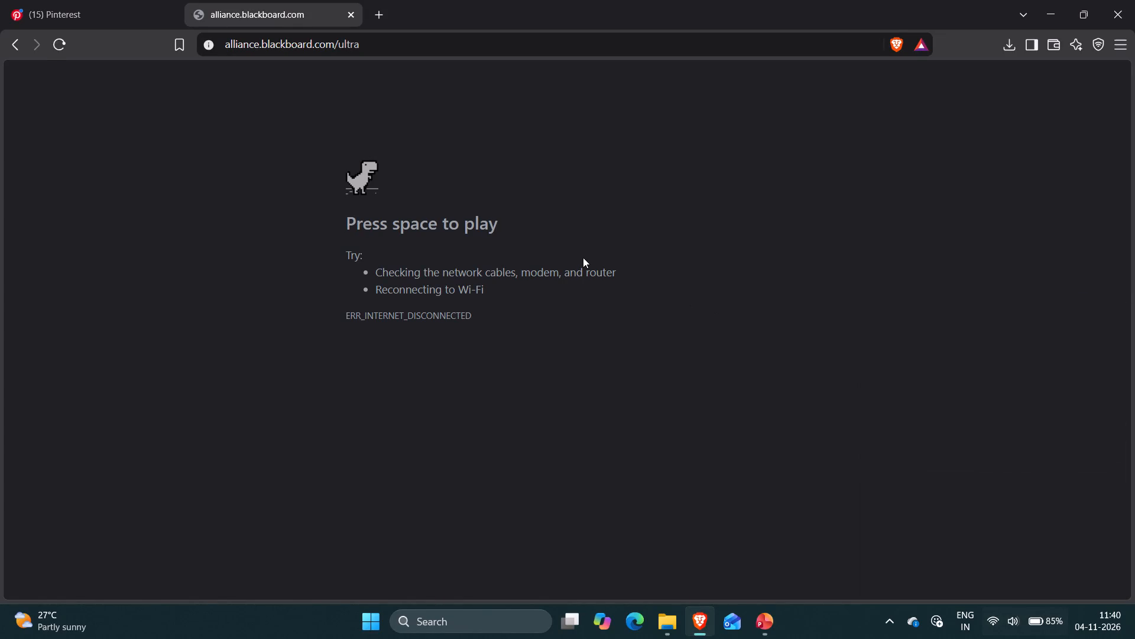
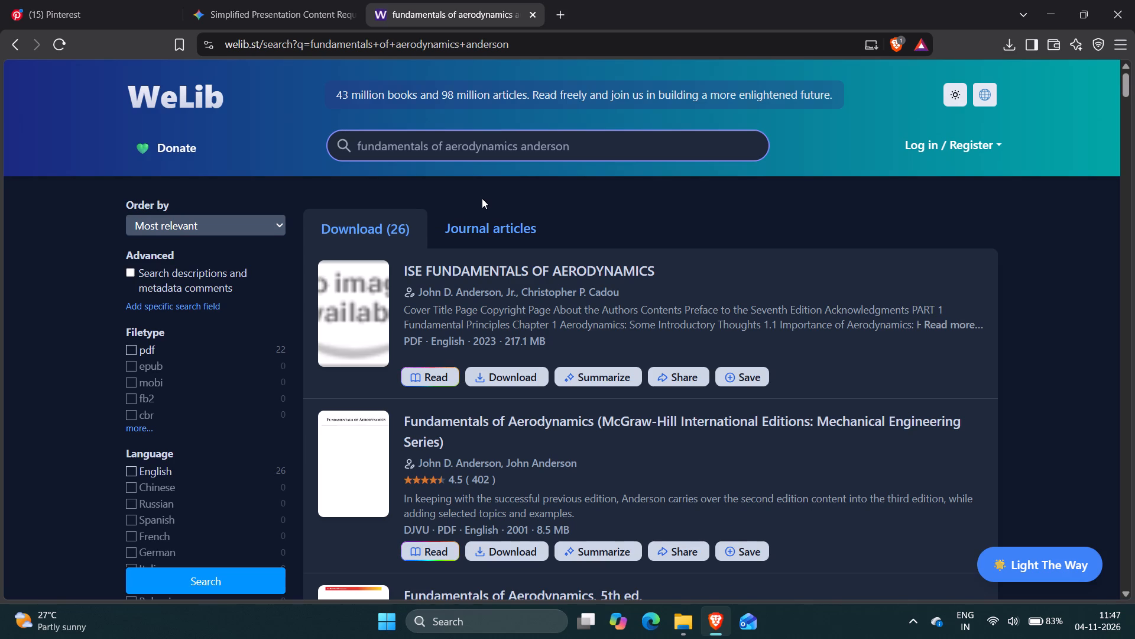
Examine the WeLib search results for the available editions of Anderson's Fundamentals of Aerodynamics.
scroll(466, 437, "down", 1)
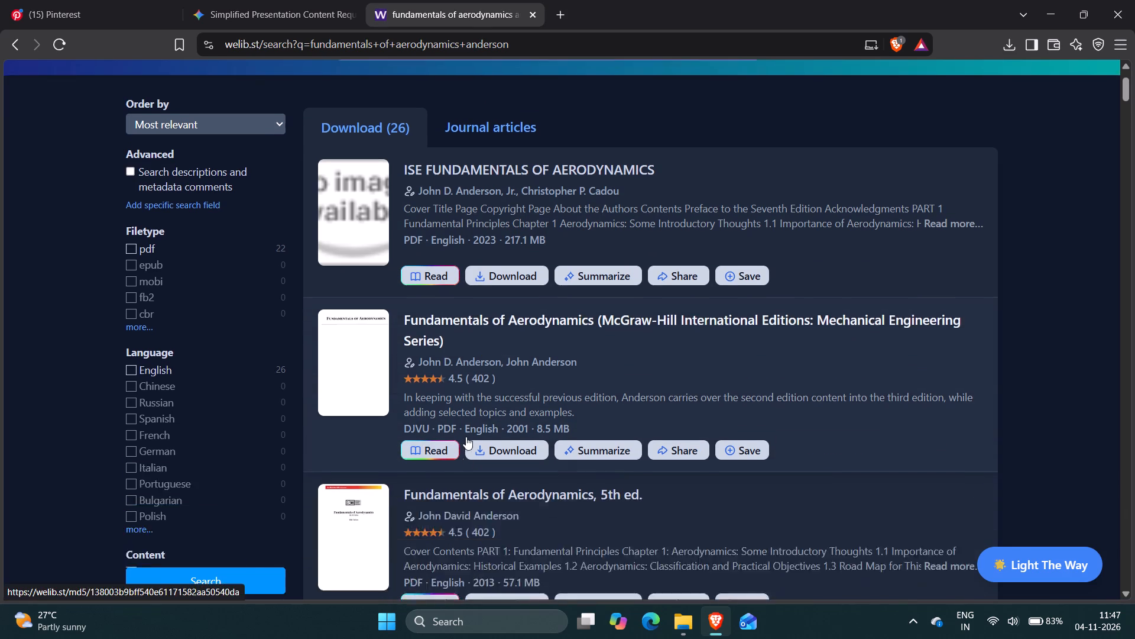
scroll(466, 437, "down", 4)
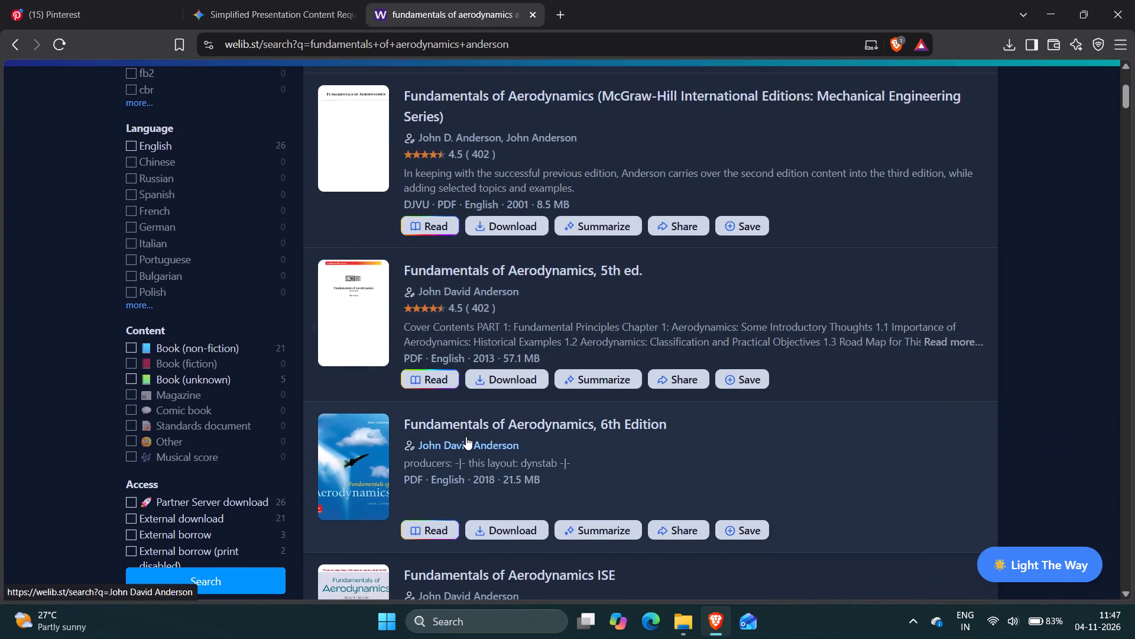
scroll(466, 437, "down", 2)
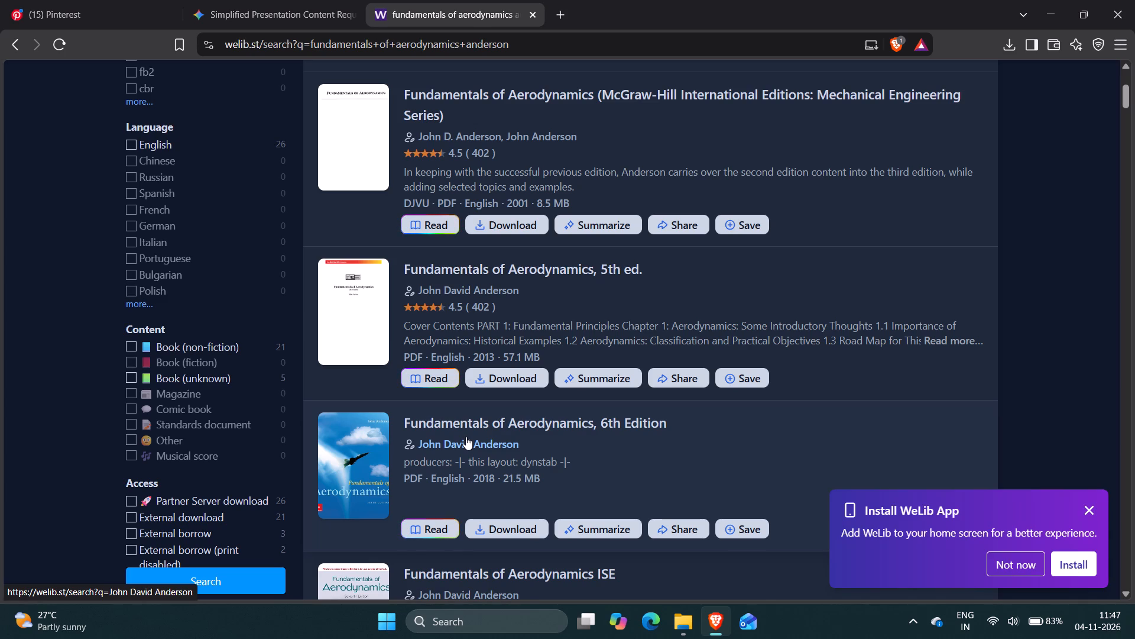
scroll(466, 437, "up", 3)
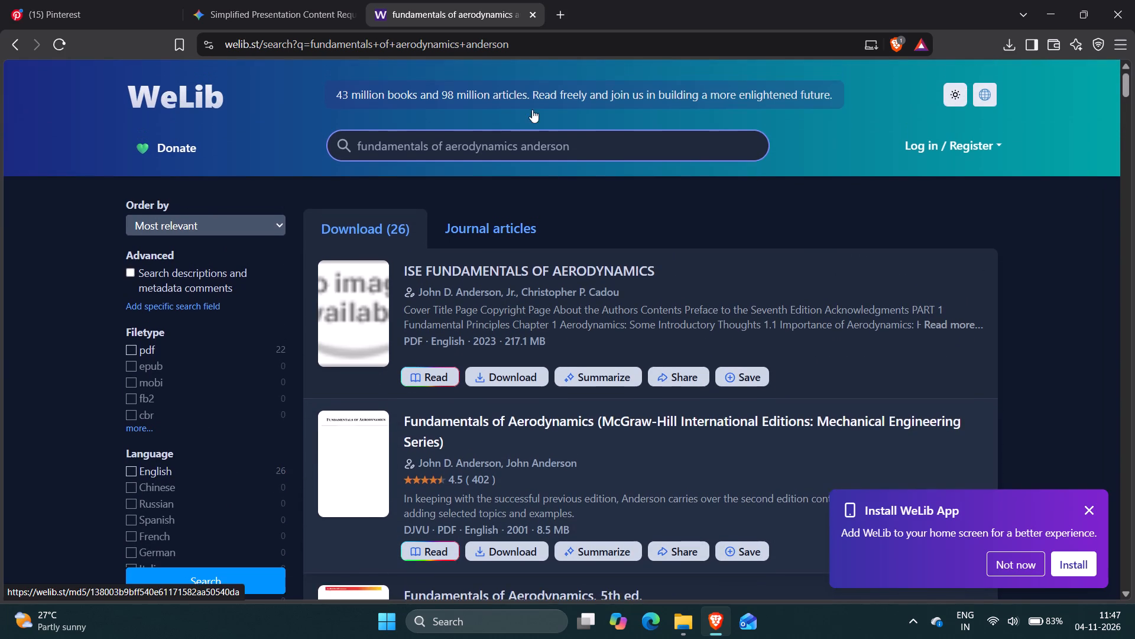
scroll(592, 267, "down", 1)
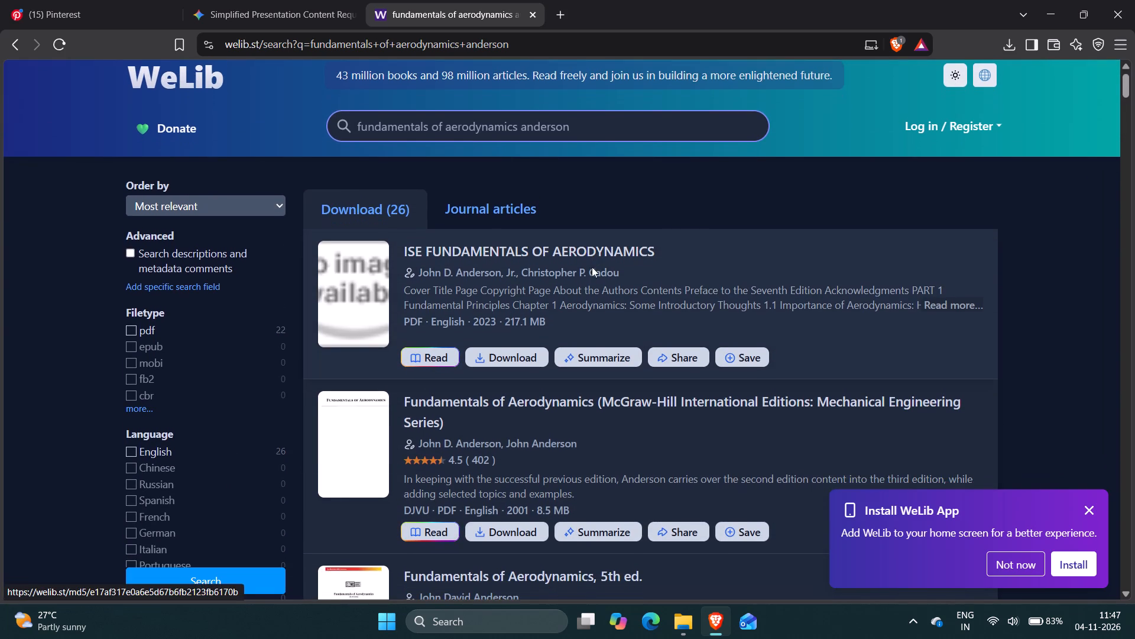
scroll(530, 351, "down", 1)
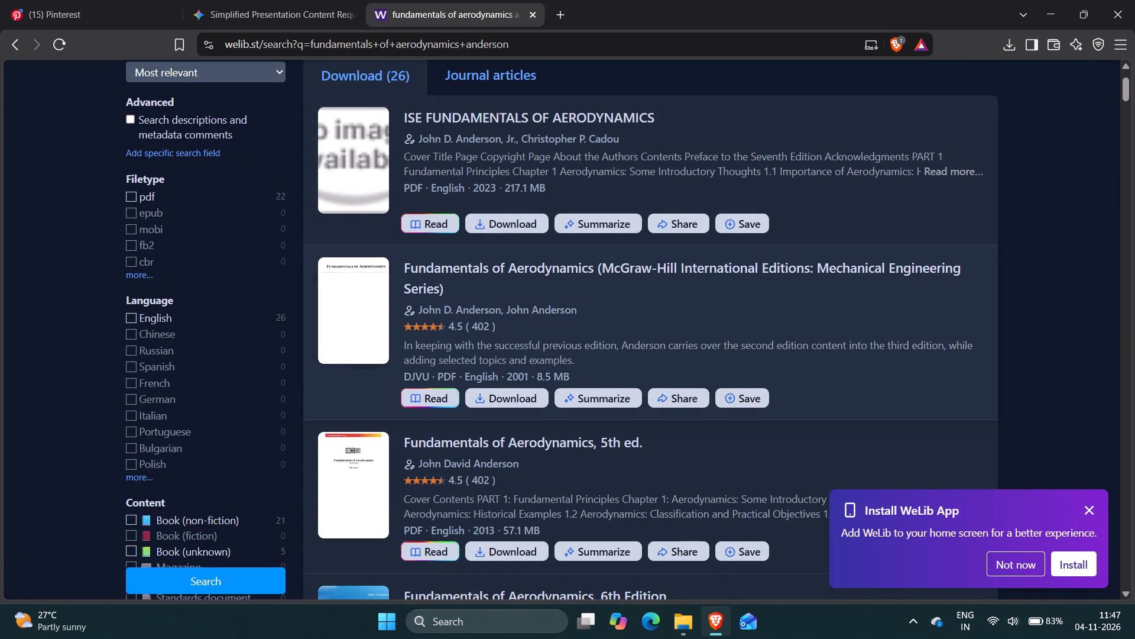
scroll(530, 351, "down", 1)
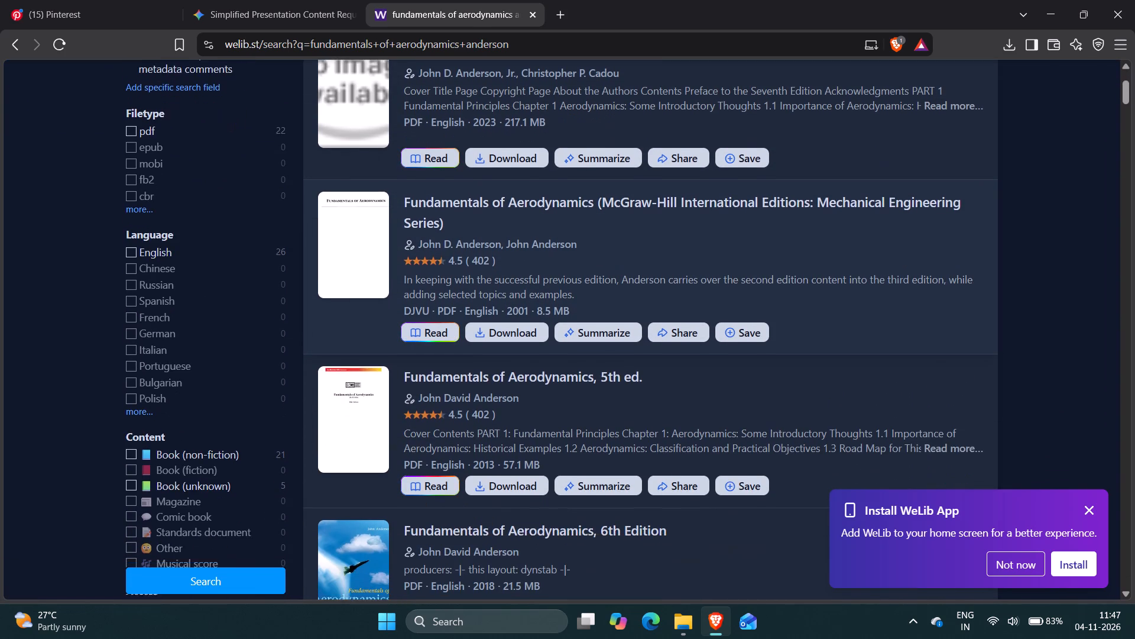
scroll(530, 351, "down", 3)
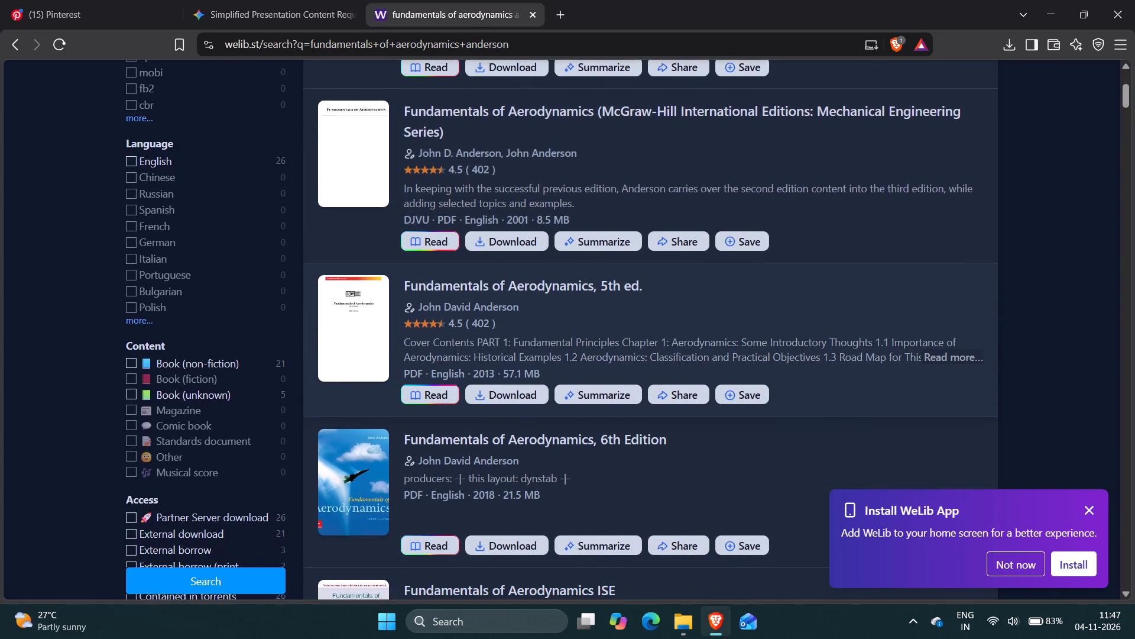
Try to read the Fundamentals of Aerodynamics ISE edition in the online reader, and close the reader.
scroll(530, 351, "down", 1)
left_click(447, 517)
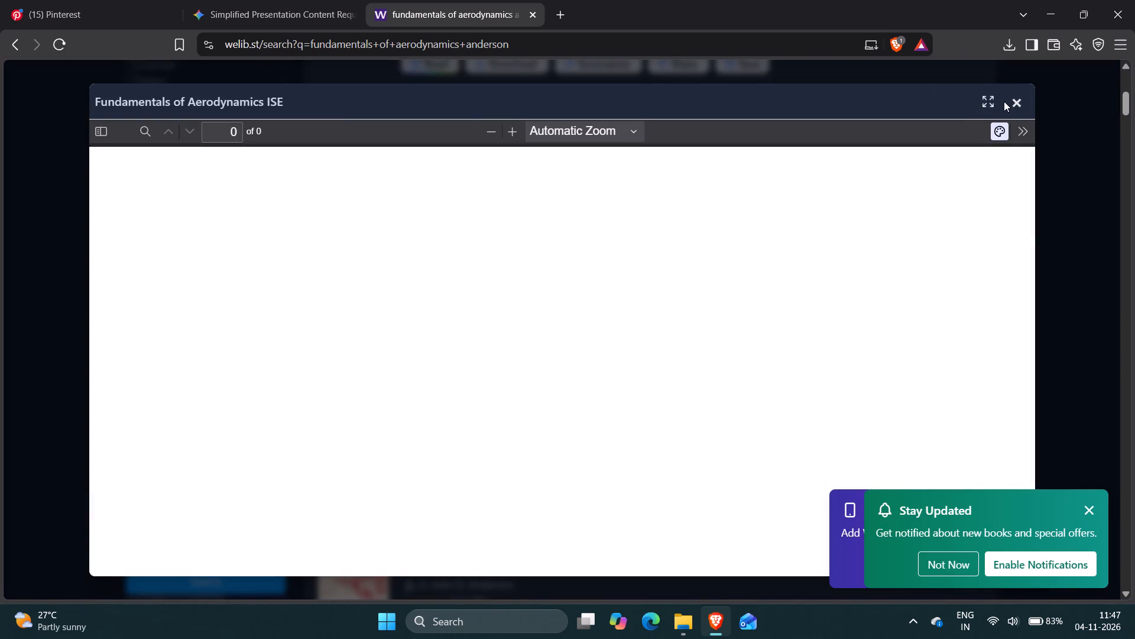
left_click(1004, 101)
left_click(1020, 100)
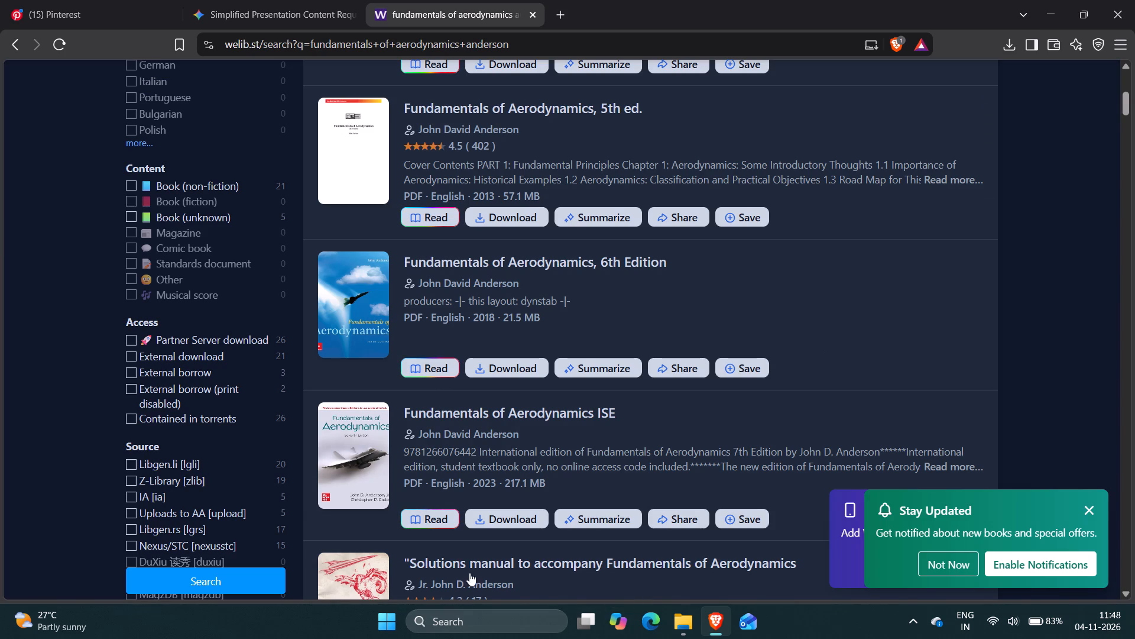
Open the download page of the Fundamentals of Aerodynamics ISE seventh edition and go to its download options.
left_click(513, 518)
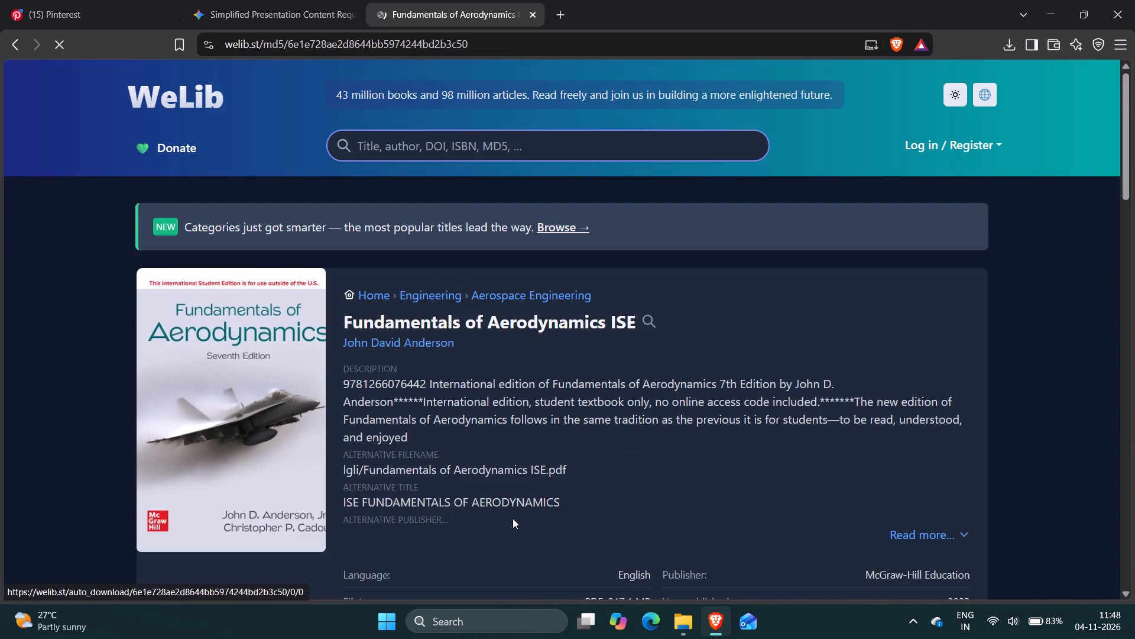
scroll(513, 518, "down", 1)
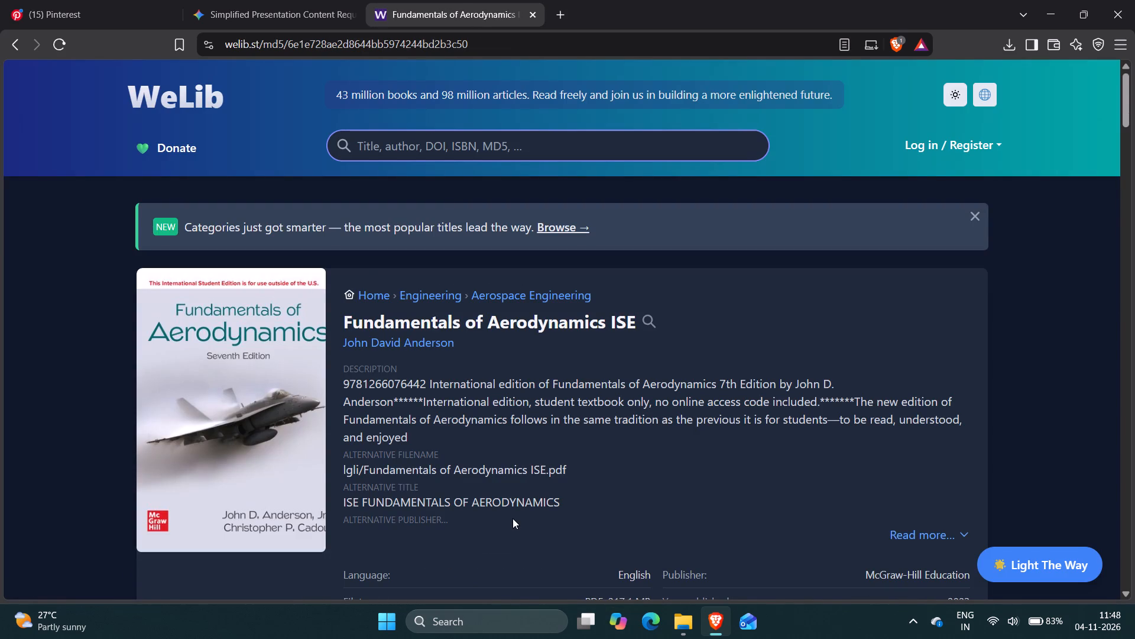
scroll(513, 518, "down", 1)
scroll(562, 396, "down", 2)
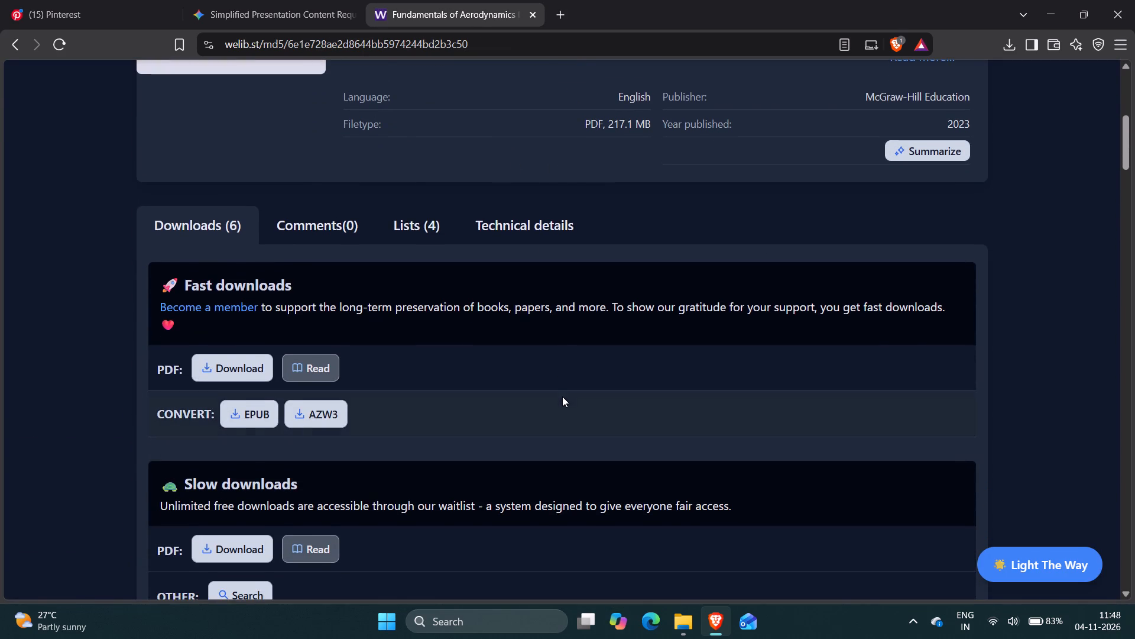
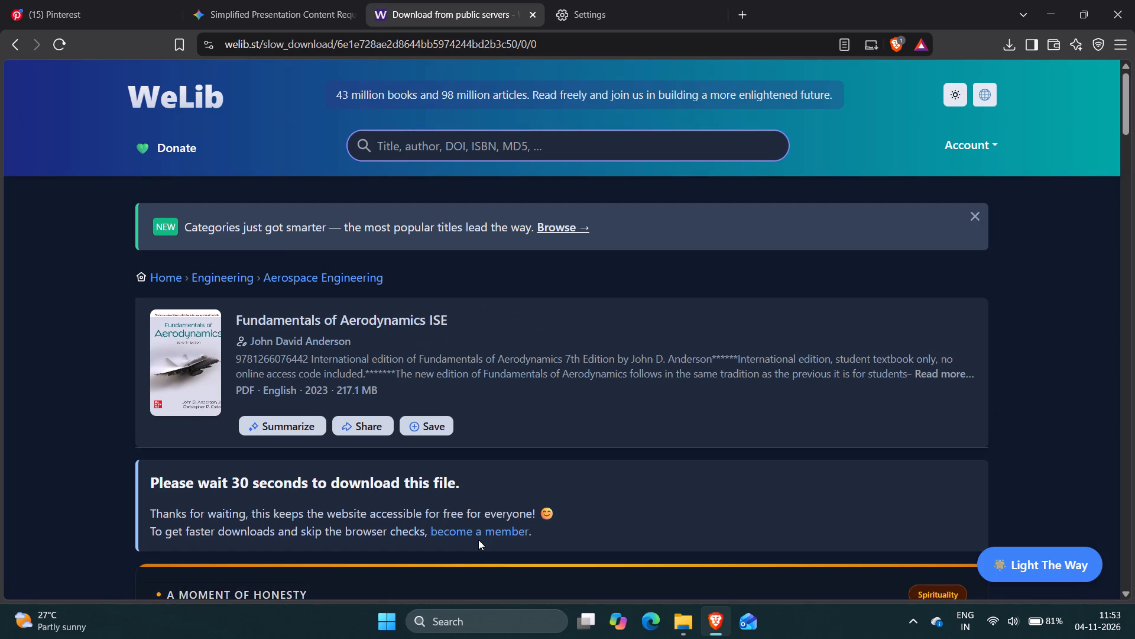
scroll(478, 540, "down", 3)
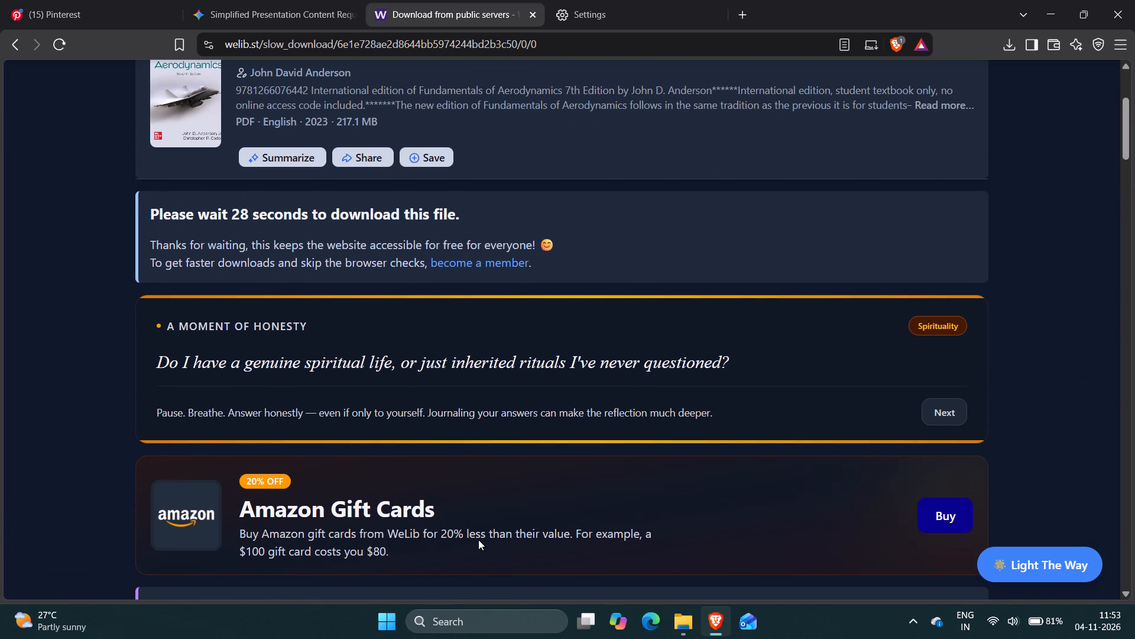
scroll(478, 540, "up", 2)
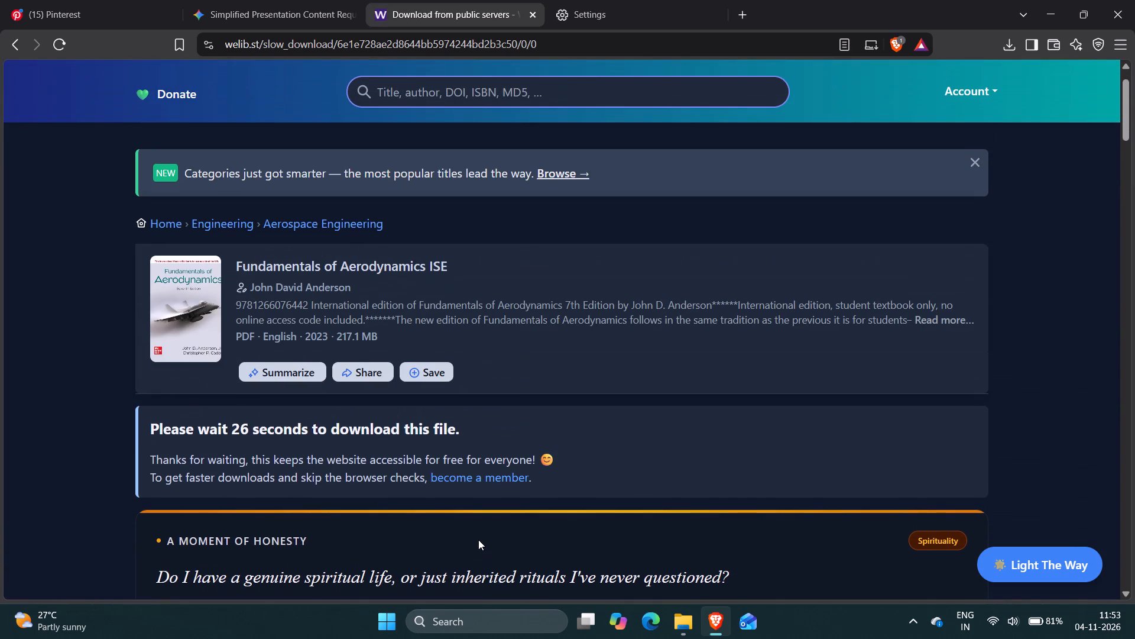
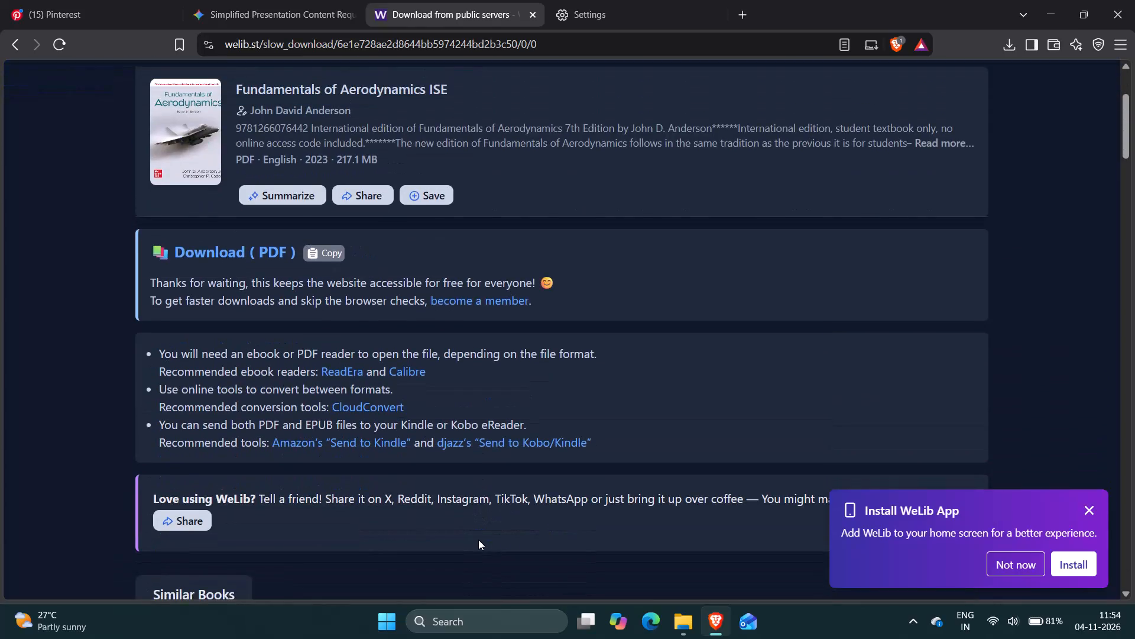
scroll(478, 540, "down", 2)
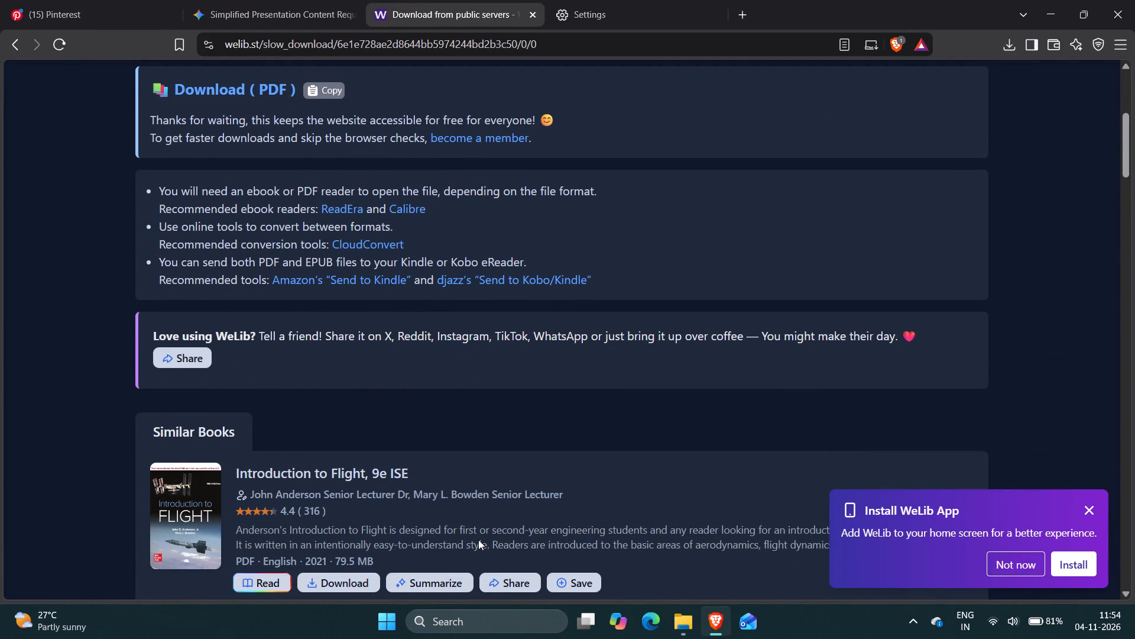
scroll(478, 540, "right", 1)
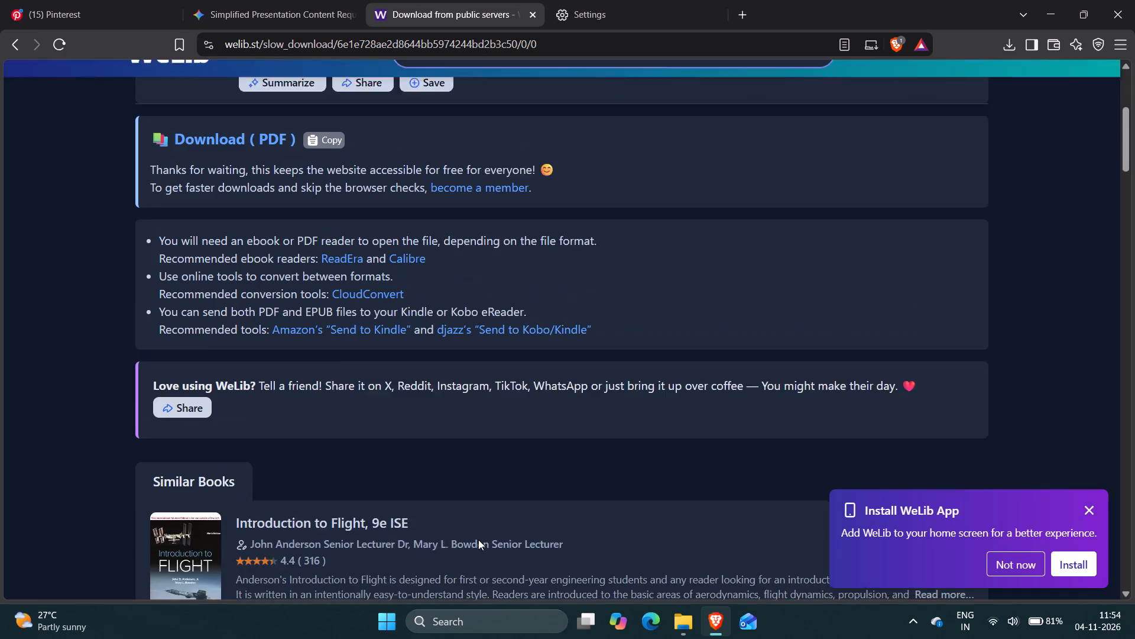
scroll(478, 540, "right", 1)
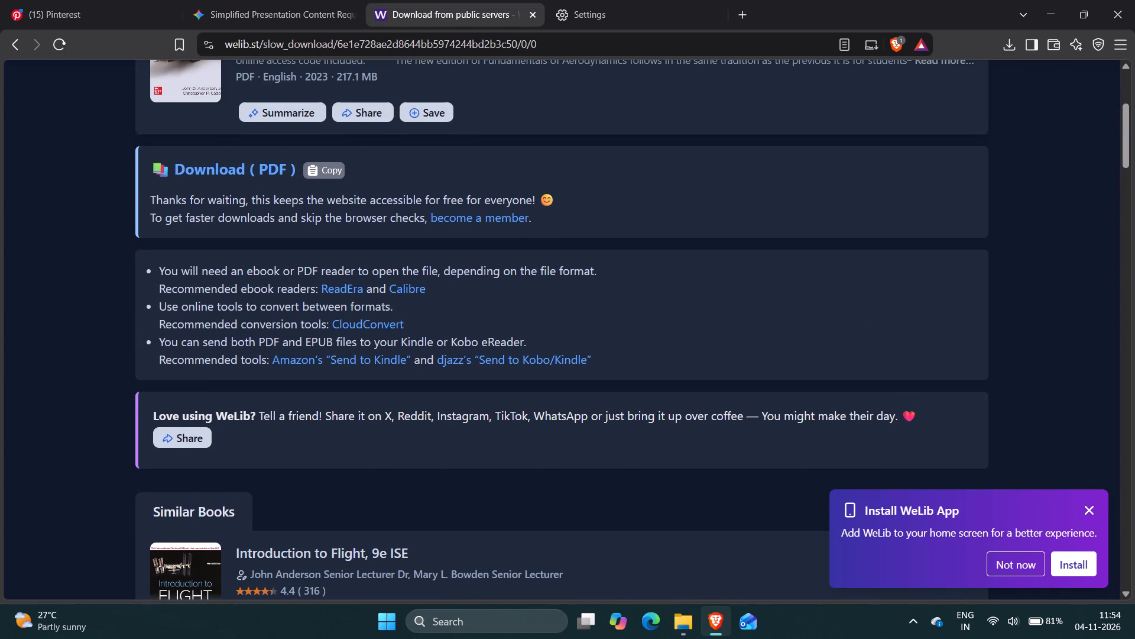
scroll(330, 212, "down", 4)
scroll(330, 212, "up", 4)
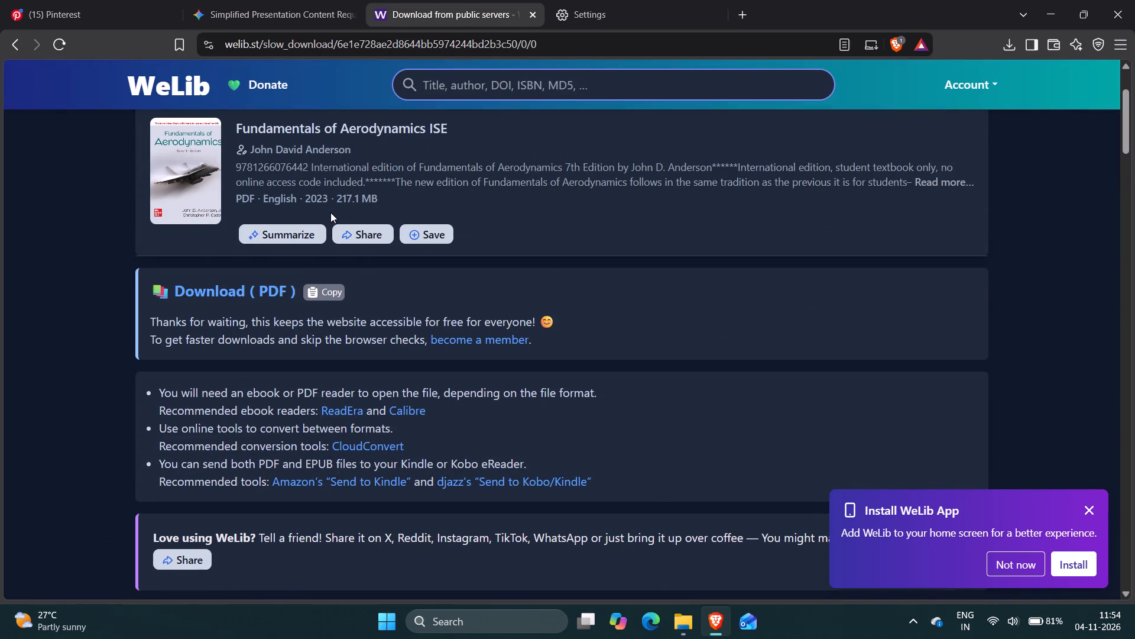
scroll(340, 269, "up", 1)
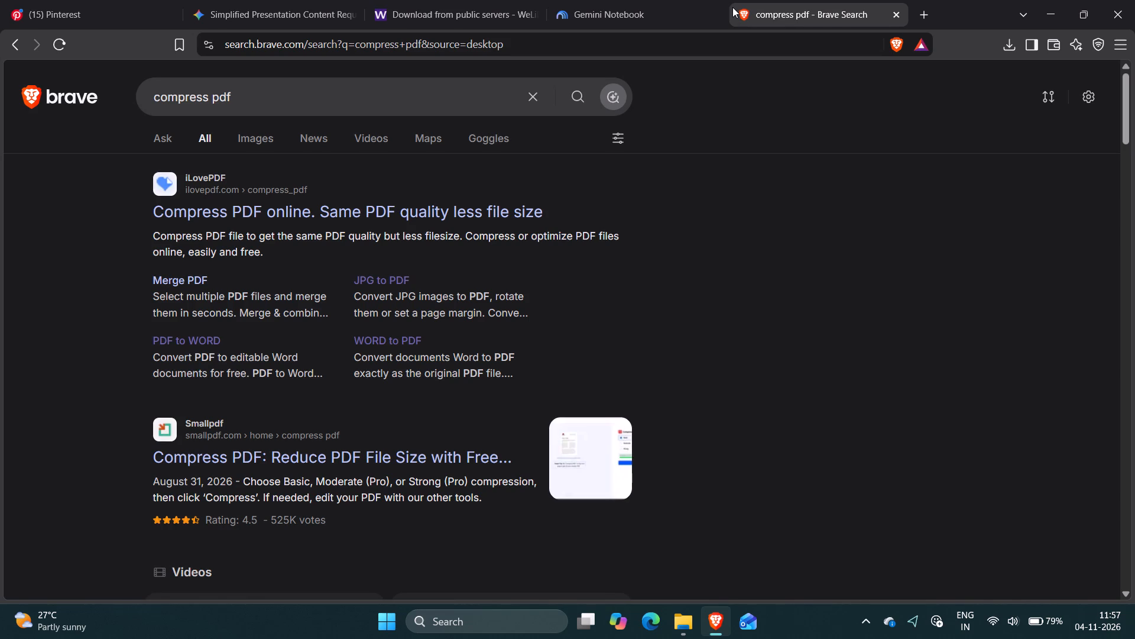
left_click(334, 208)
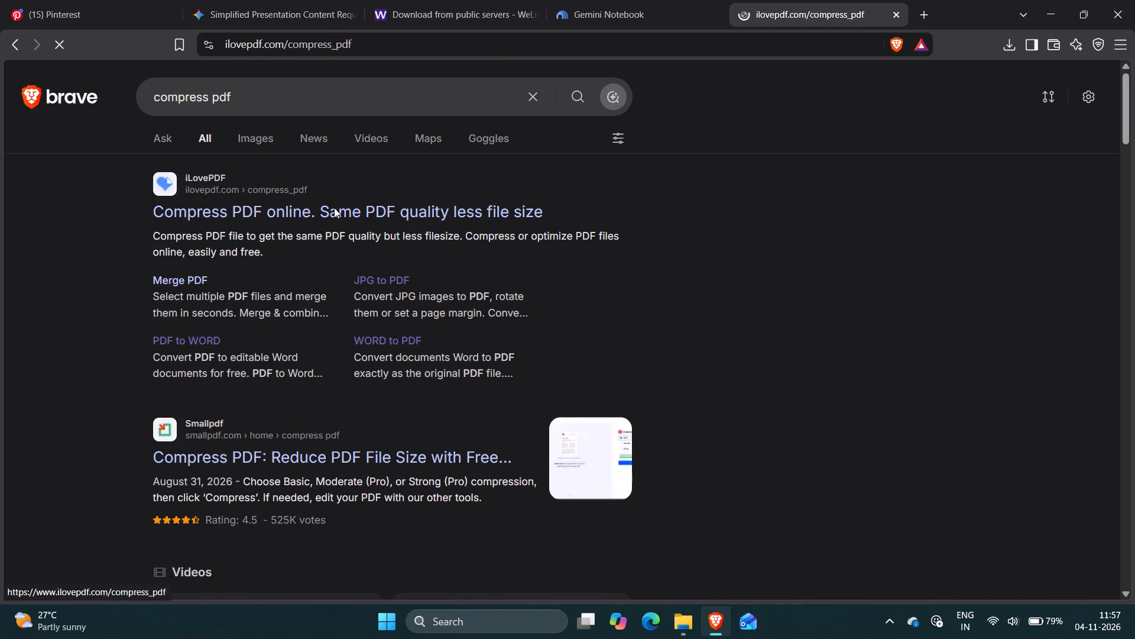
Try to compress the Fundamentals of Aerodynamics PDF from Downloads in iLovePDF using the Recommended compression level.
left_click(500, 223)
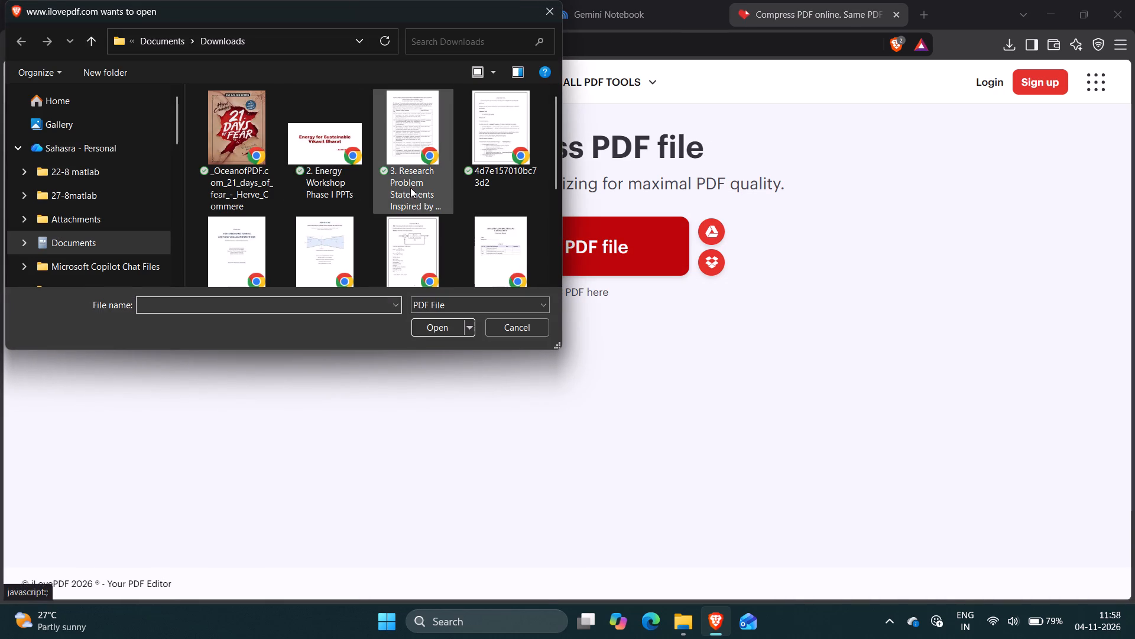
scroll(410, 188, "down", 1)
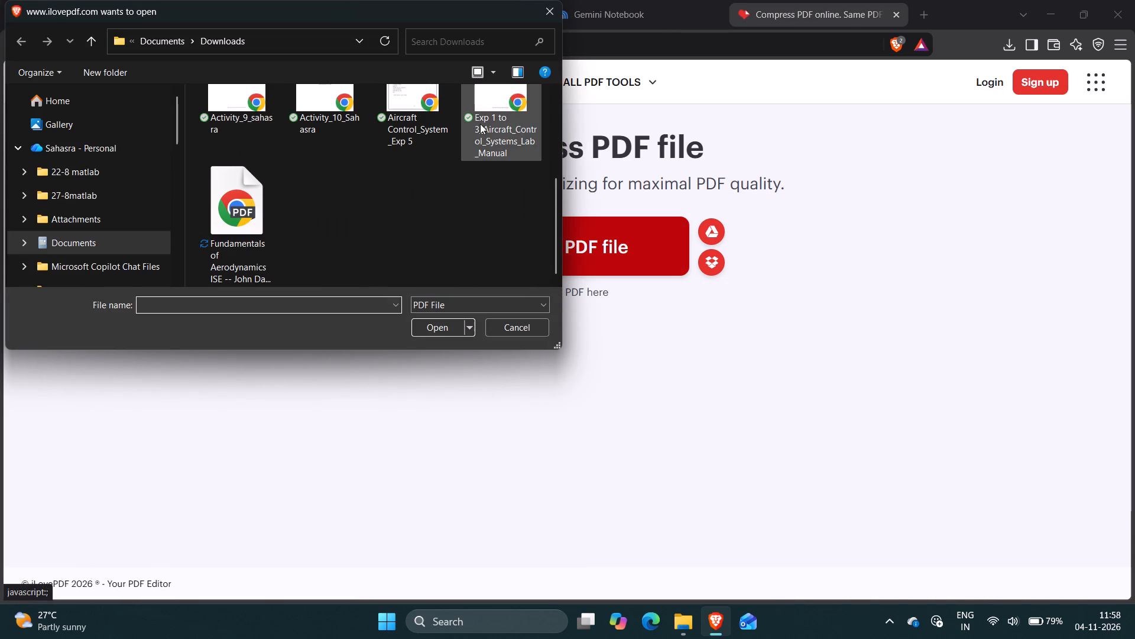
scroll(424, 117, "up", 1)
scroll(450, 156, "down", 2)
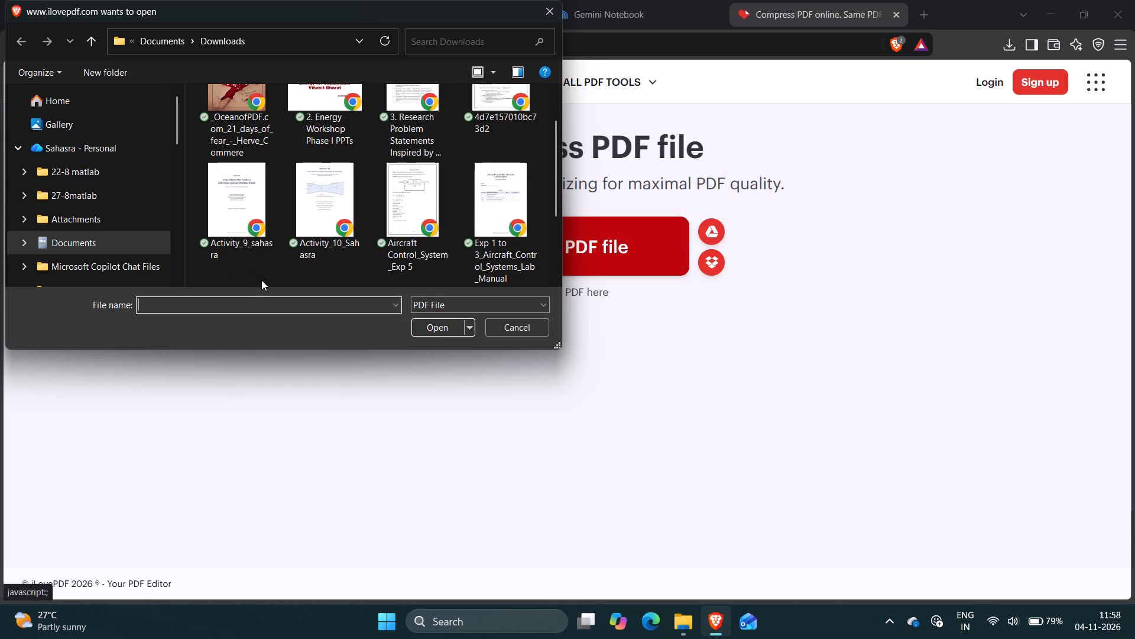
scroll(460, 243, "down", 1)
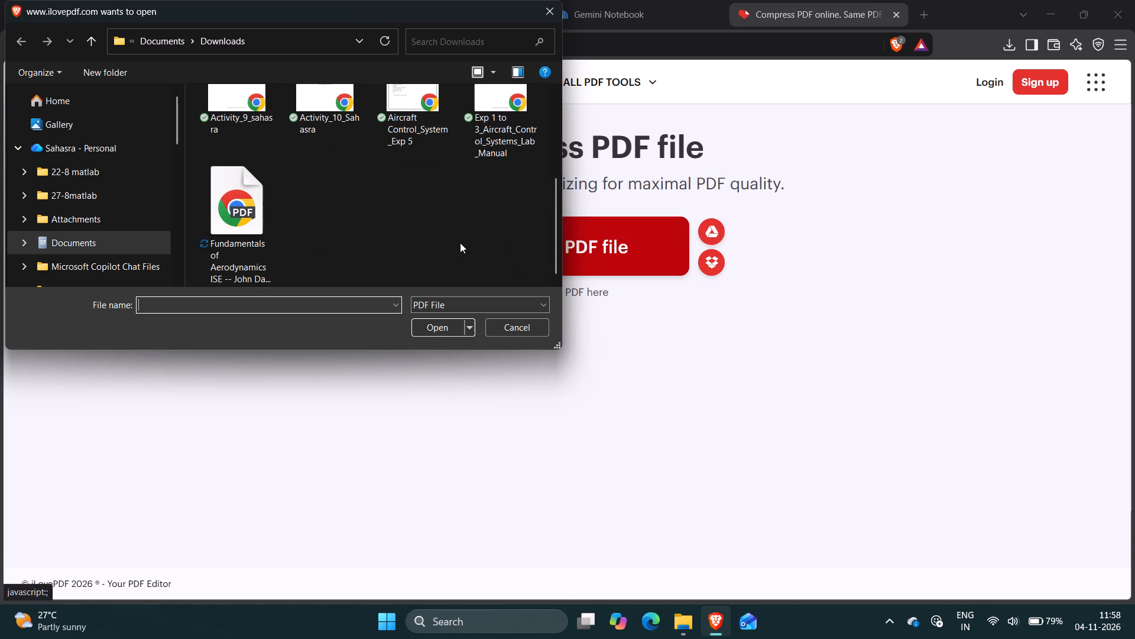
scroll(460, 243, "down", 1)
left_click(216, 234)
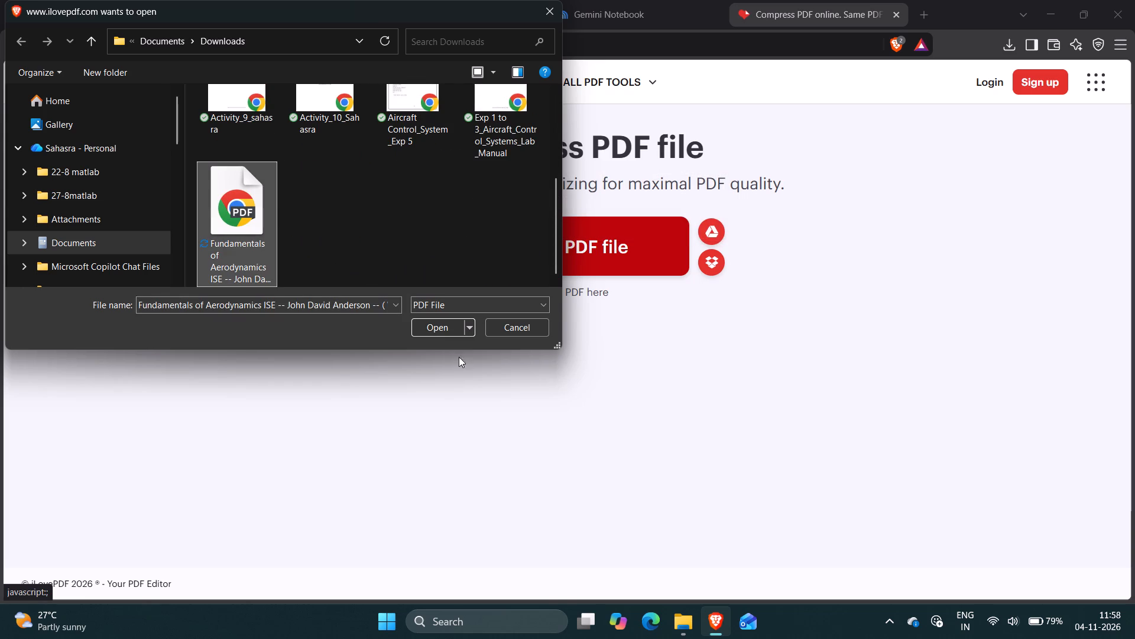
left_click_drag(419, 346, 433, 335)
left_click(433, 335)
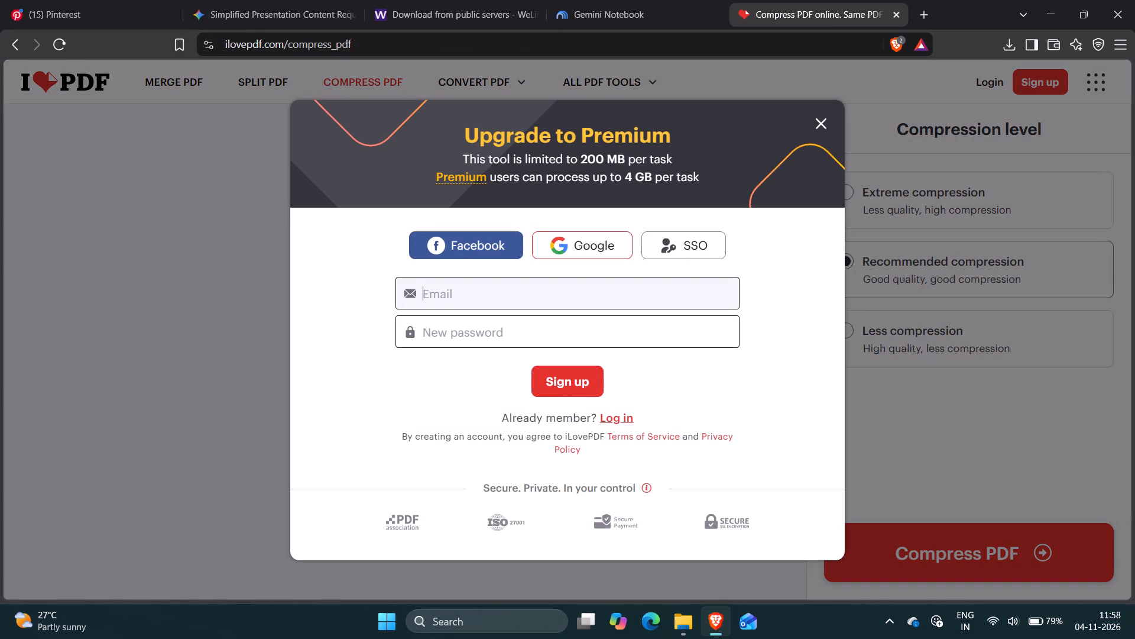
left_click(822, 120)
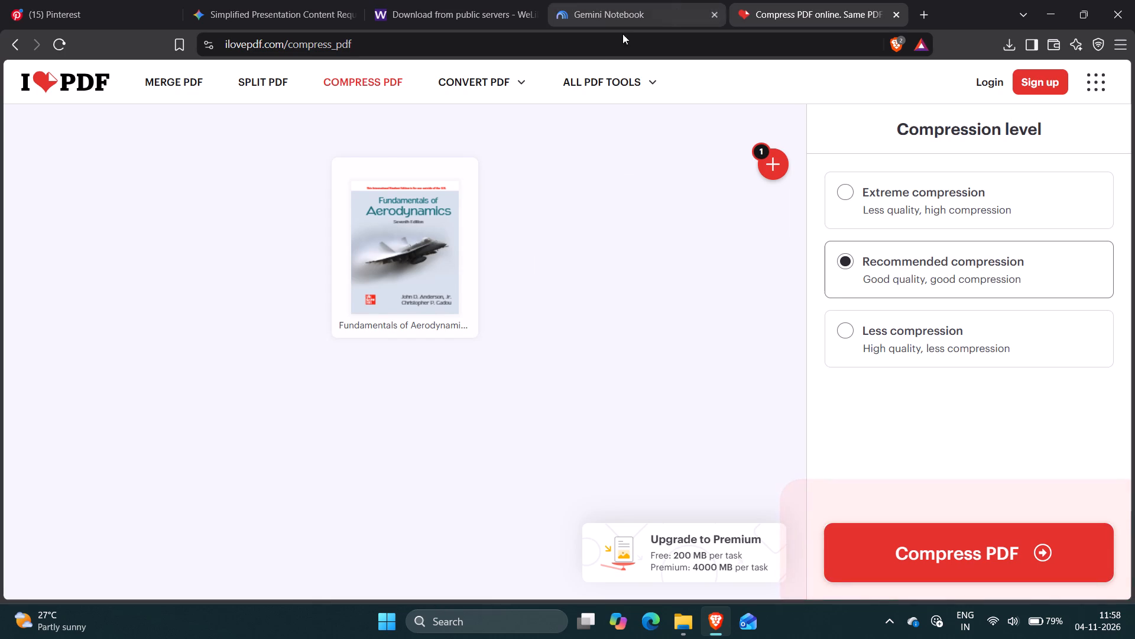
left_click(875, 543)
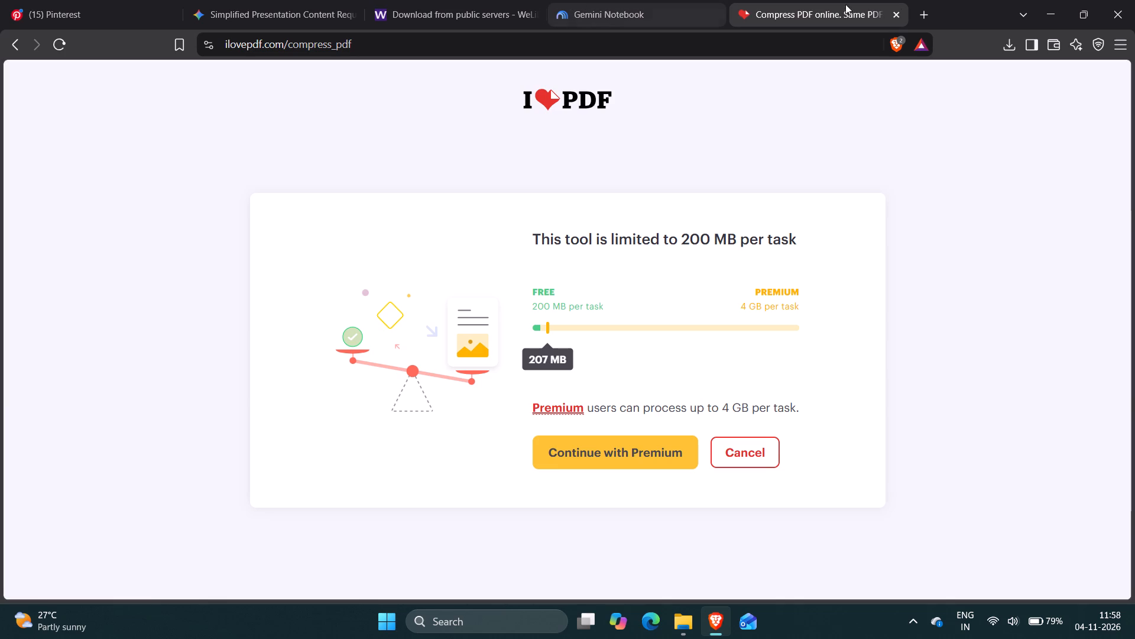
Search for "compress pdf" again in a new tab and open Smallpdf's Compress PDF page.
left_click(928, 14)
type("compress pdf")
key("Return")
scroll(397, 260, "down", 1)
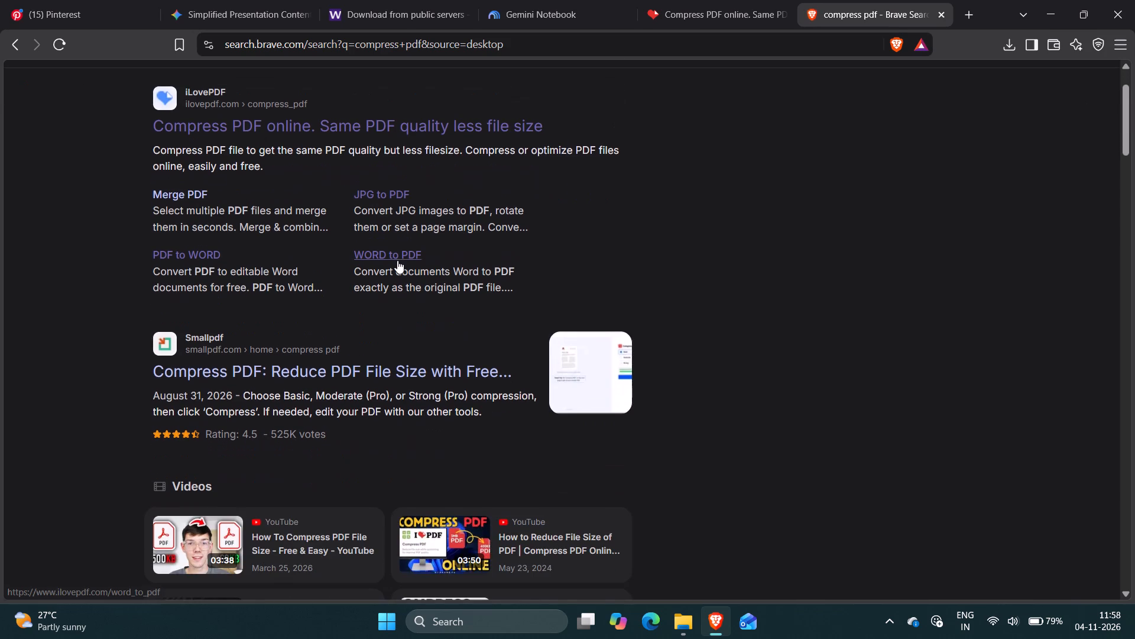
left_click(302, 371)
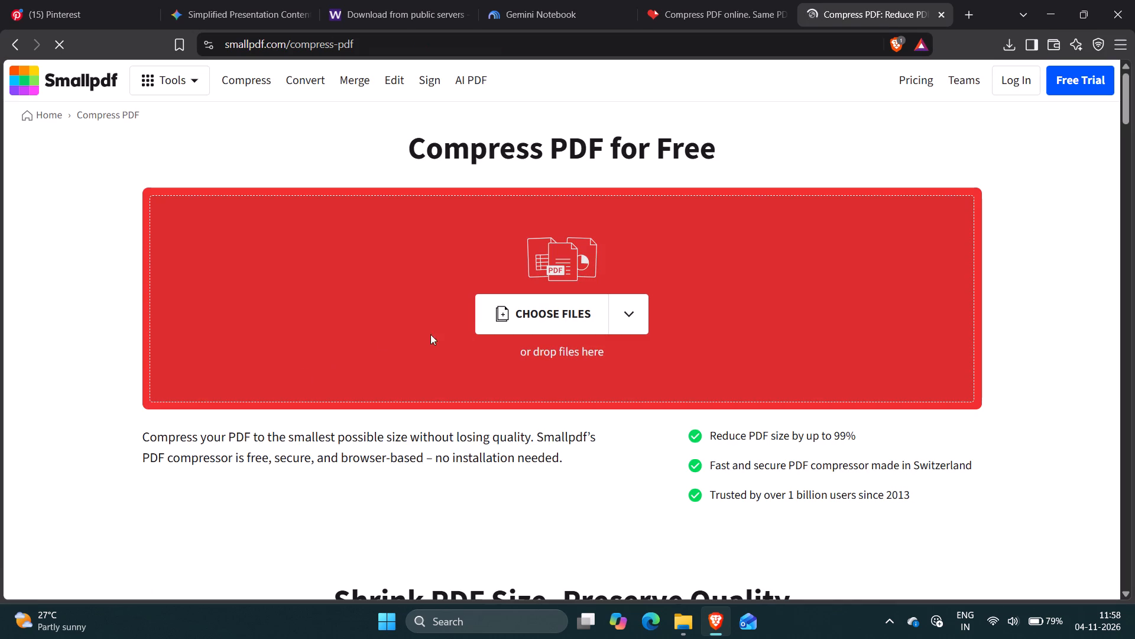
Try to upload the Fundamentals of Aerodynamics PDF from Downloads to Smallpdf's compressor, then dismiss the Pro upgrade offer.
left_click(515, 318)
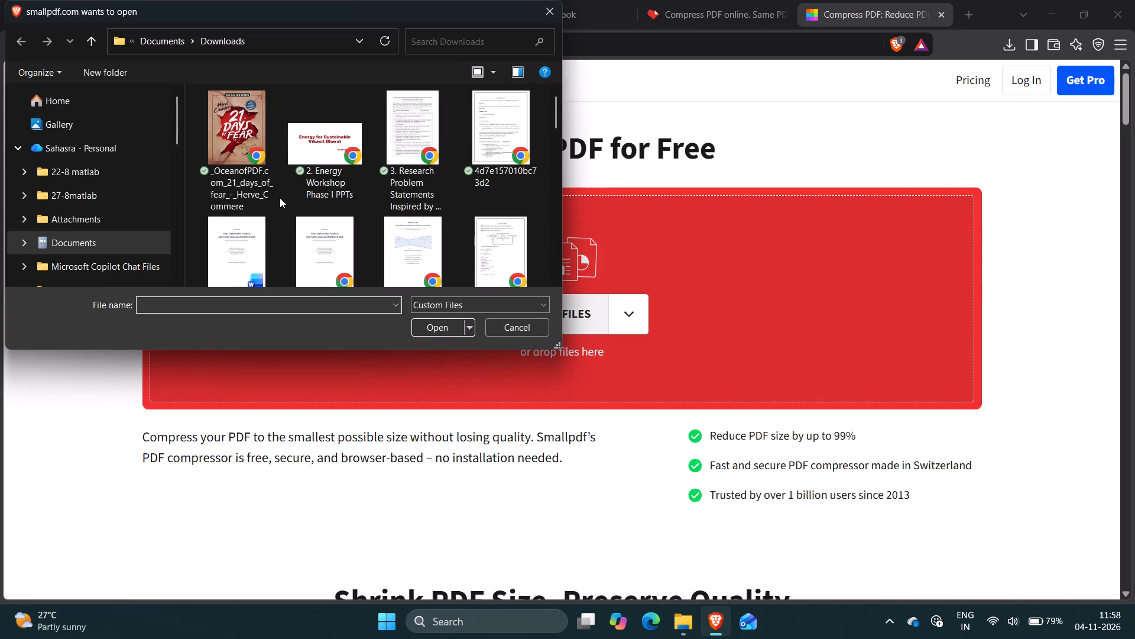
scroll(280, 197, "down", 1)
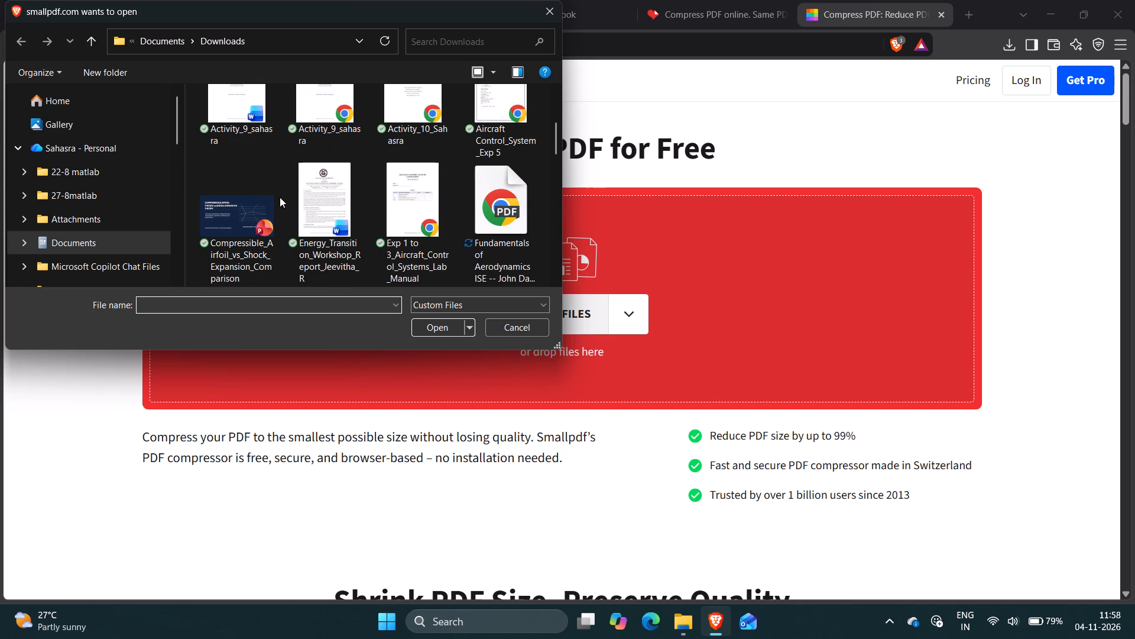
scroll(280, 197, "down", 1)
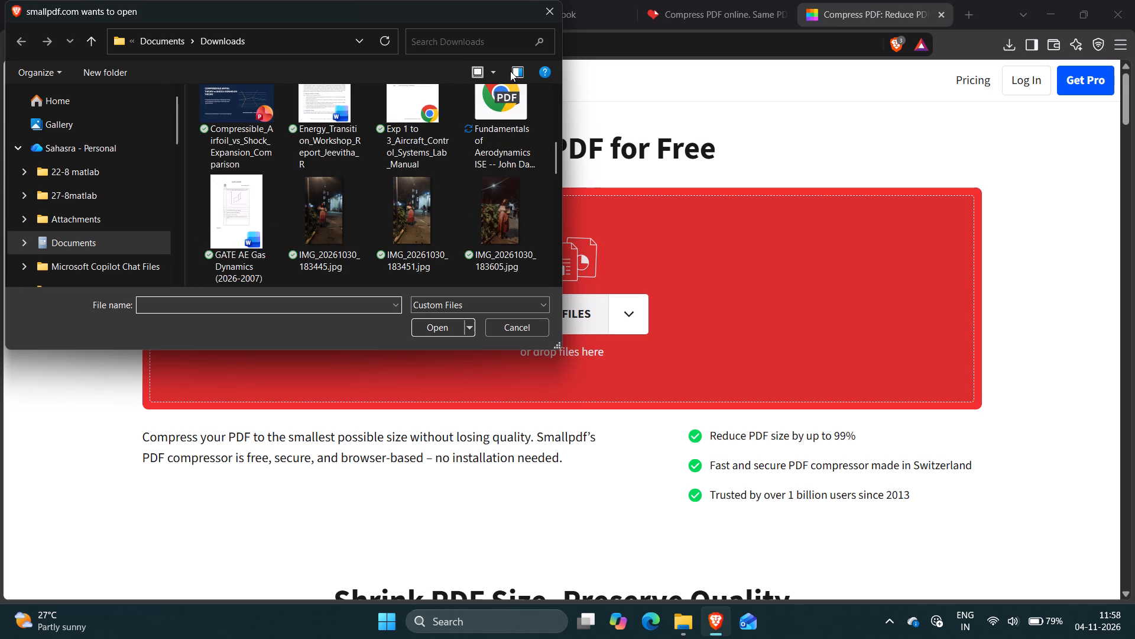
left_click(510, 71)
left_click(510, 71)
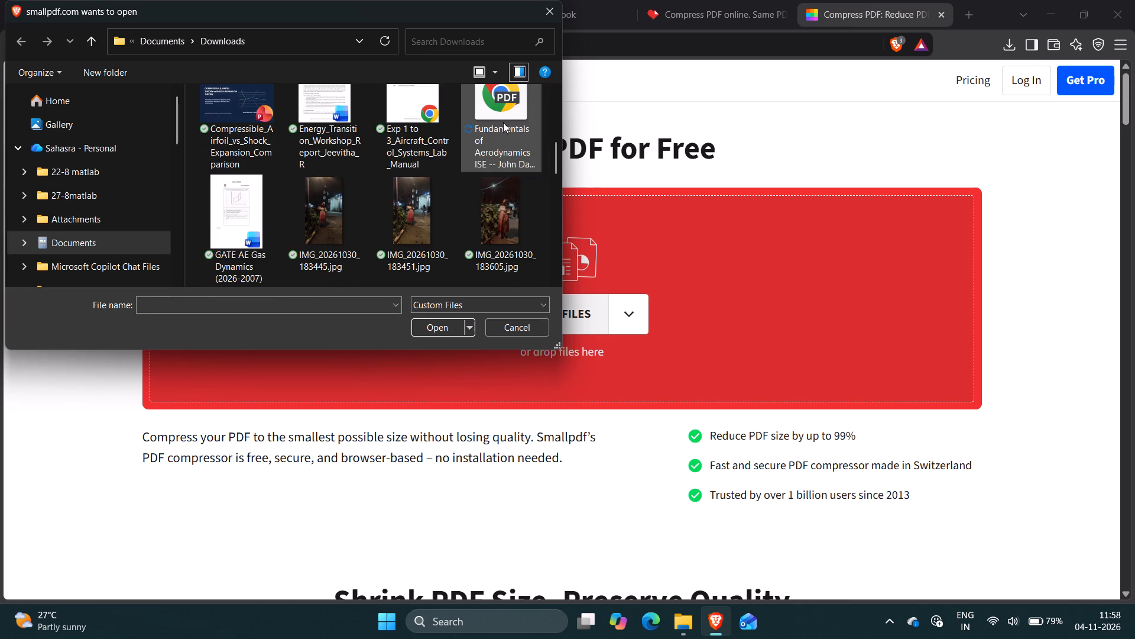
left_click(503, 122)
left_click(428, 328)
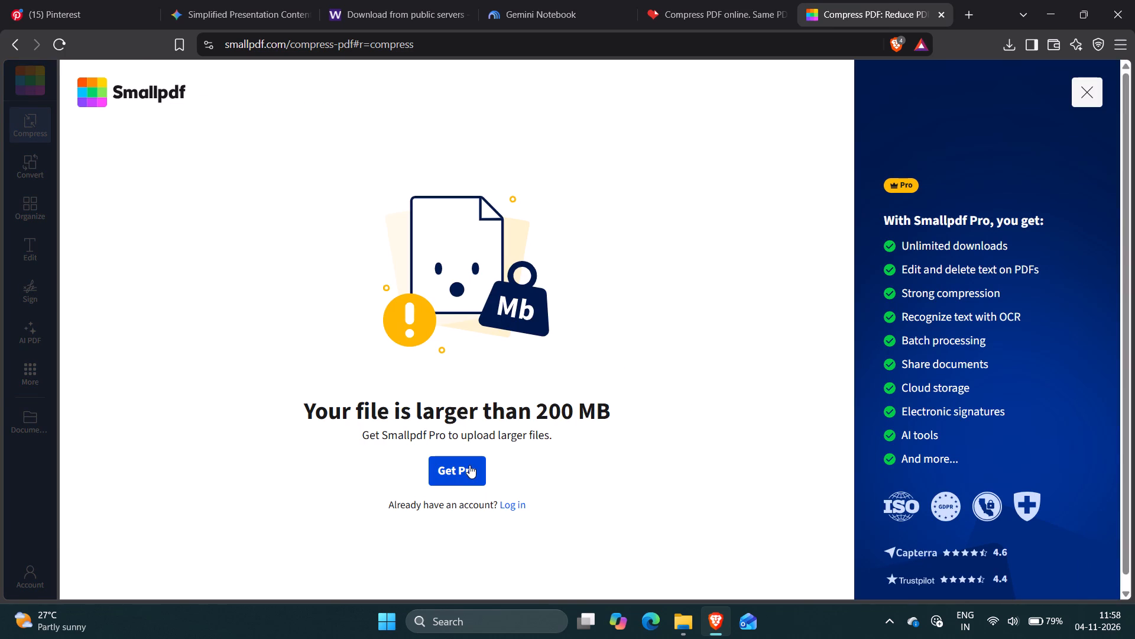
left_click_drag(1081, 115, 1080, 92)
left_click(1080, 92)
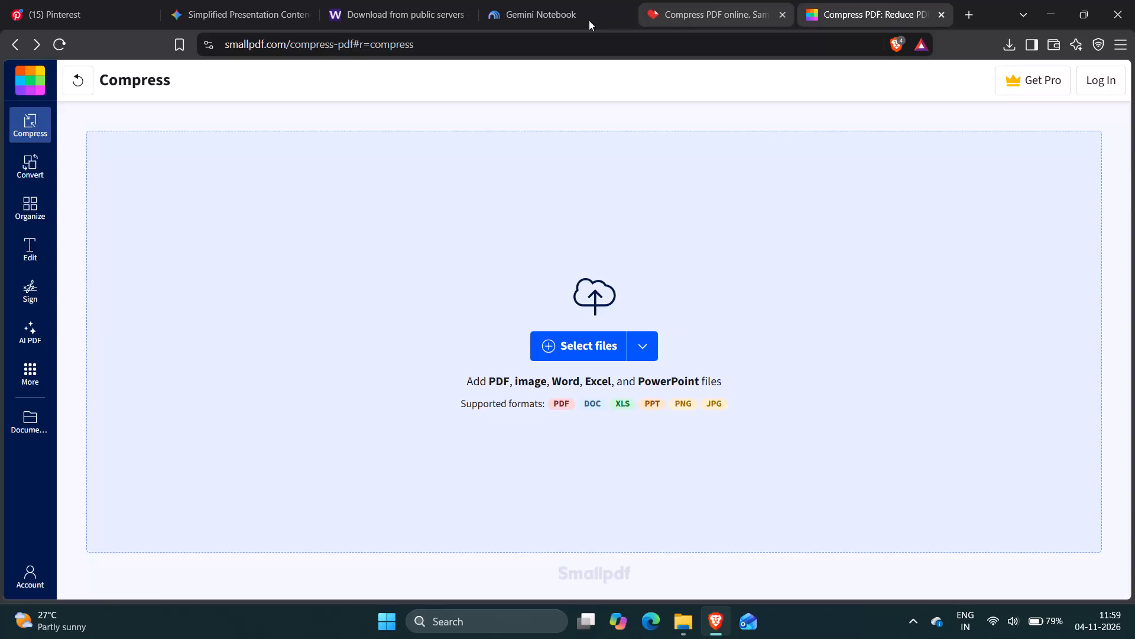
In the iLovePDF tab, search for "compress pdf free" and open Adobe Acrobat's online Compress PDF tool.
left_click(689, 13)
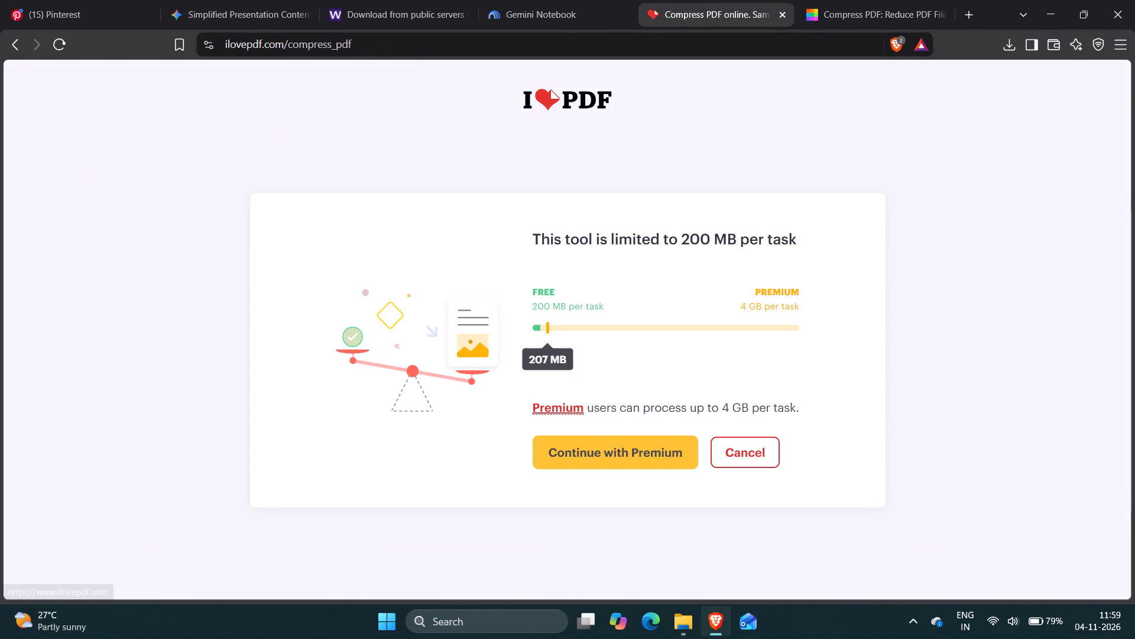
left_click(353, 40)
type("compress pdf free")
key("Return")
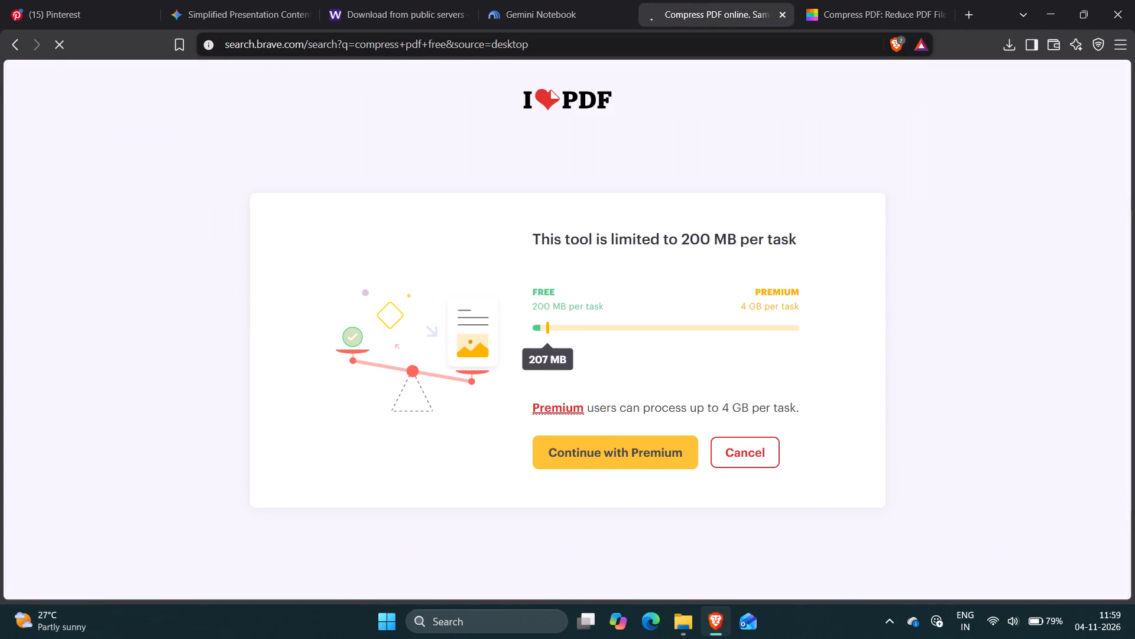
scroll(251, 374, "down", 2)
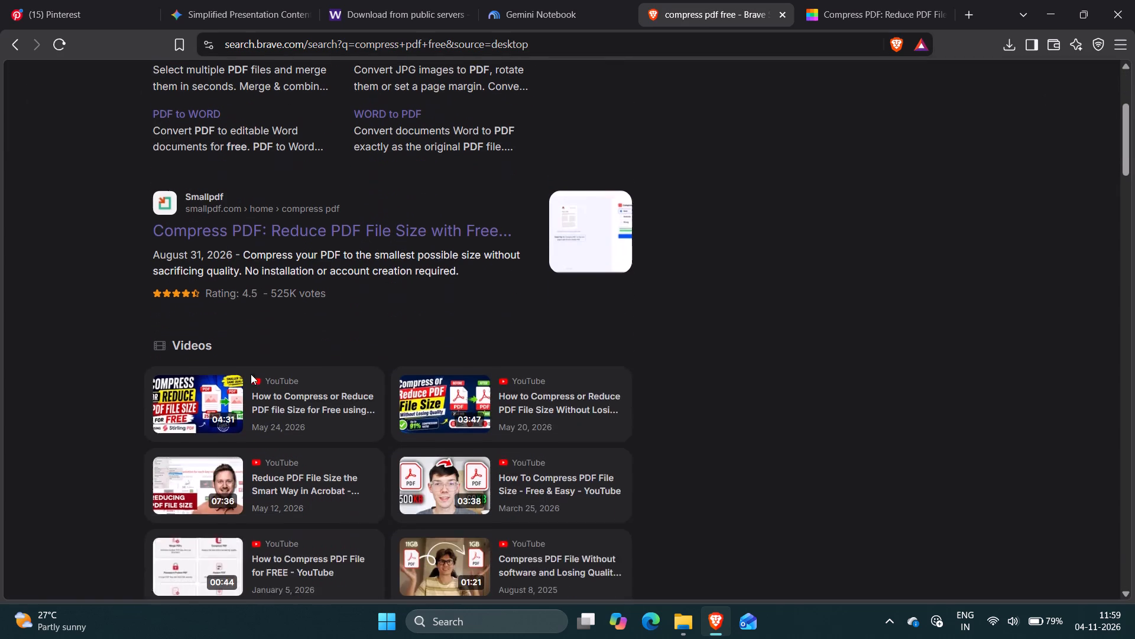
scroll(251, 374, "down", 5)
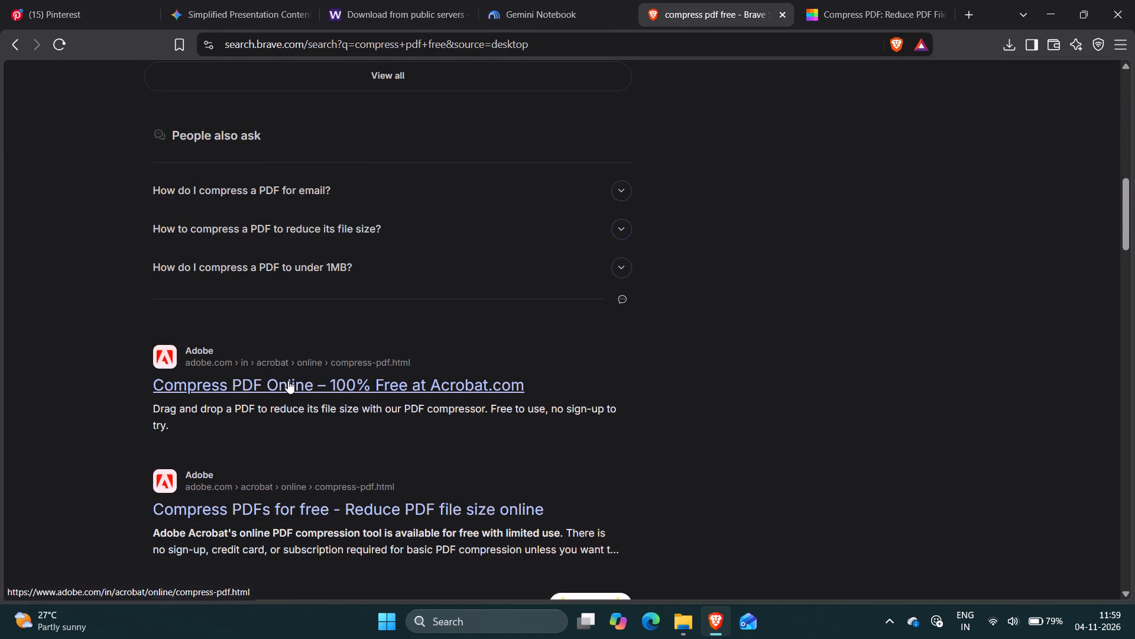
left_click(288, 380)
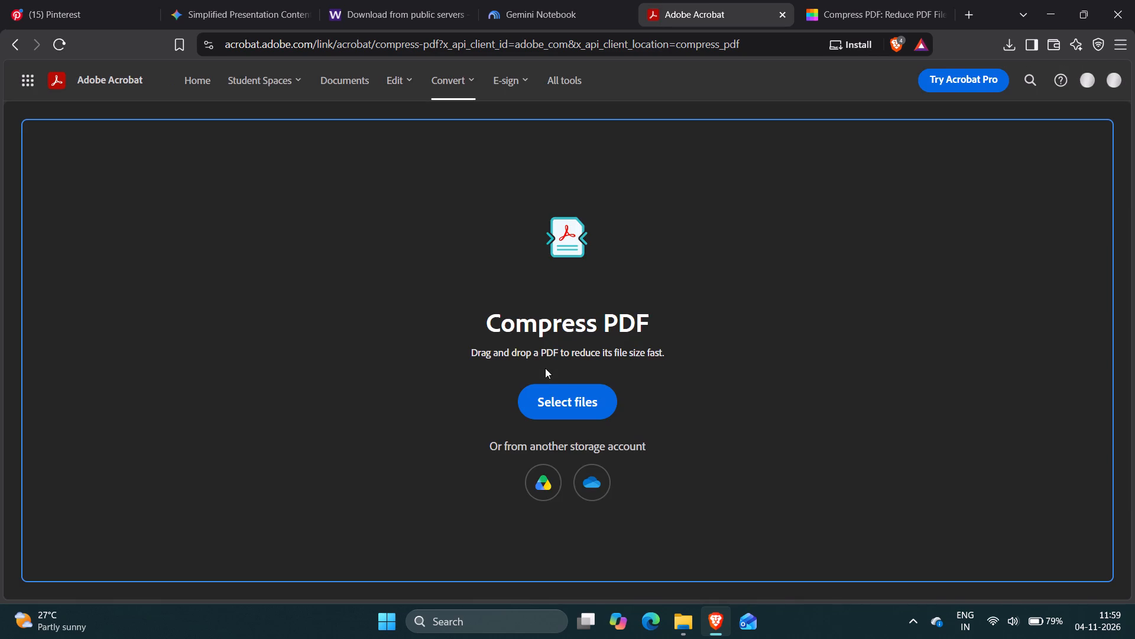
Upload the Fundamentals of Aerodynamics PDF from the Downloads folder to Acrobat's Compress PDF tool.
left_click(546, 392)
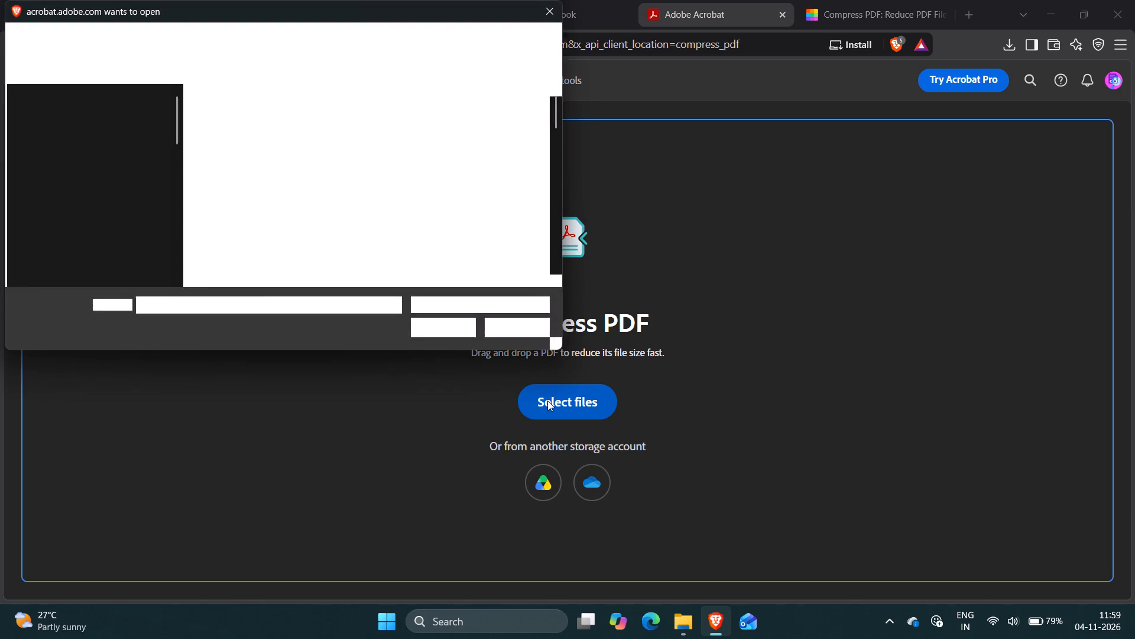
scroll(416, 175, "down", 1)
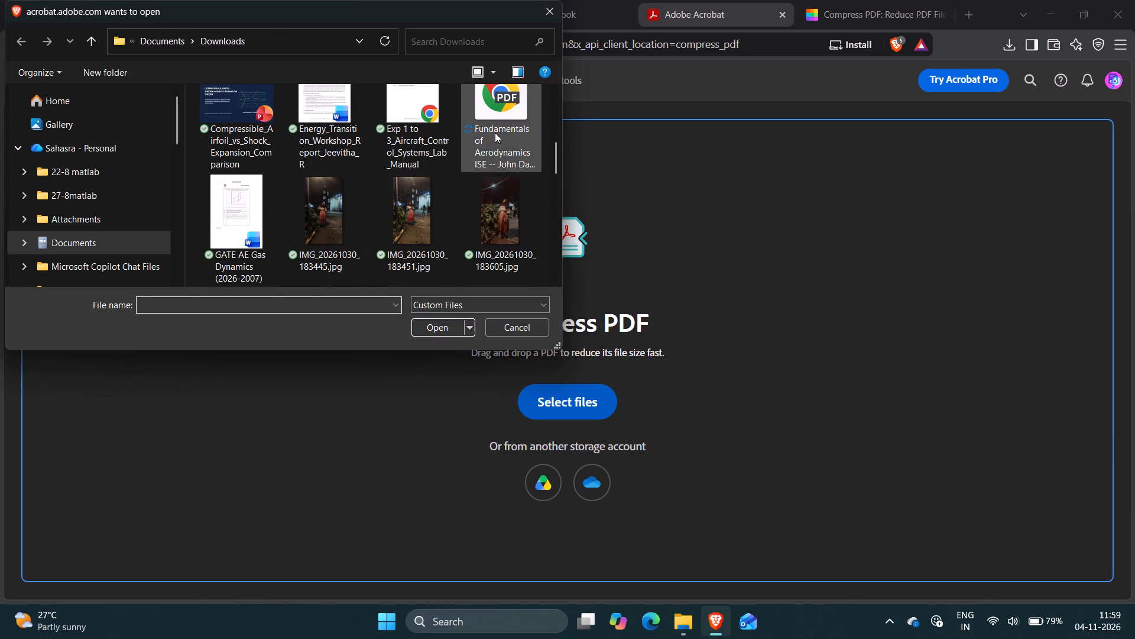
left_click(498, 131)
left_click(439, 333)
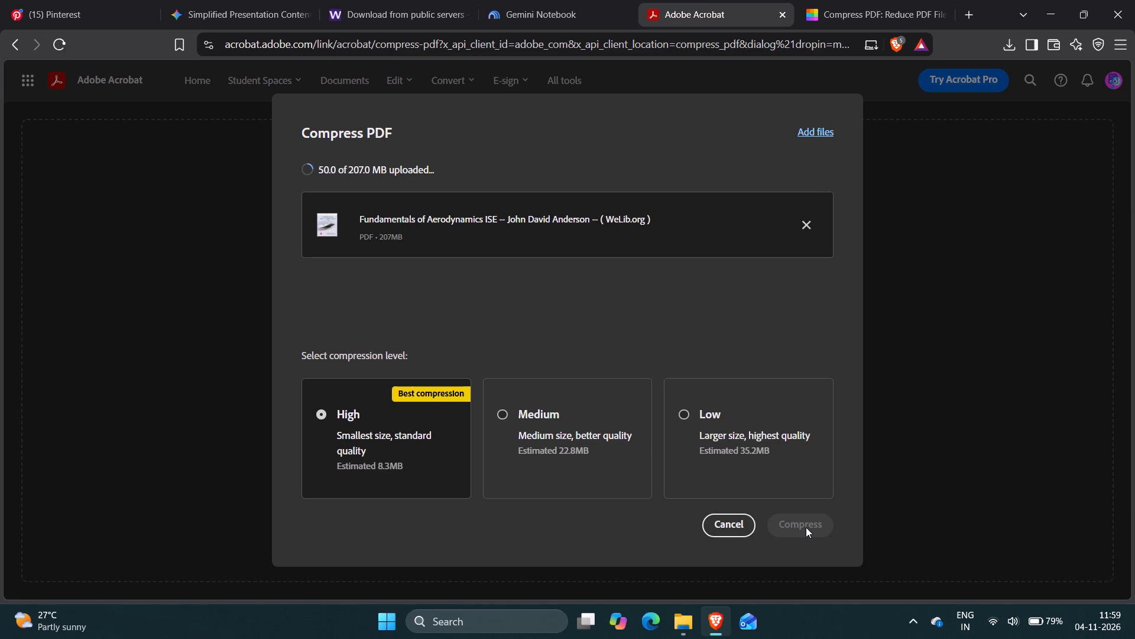
Set the compression level for the Fundamentals of Aerodynamics PDF to Medium.
left_click(371, 441)
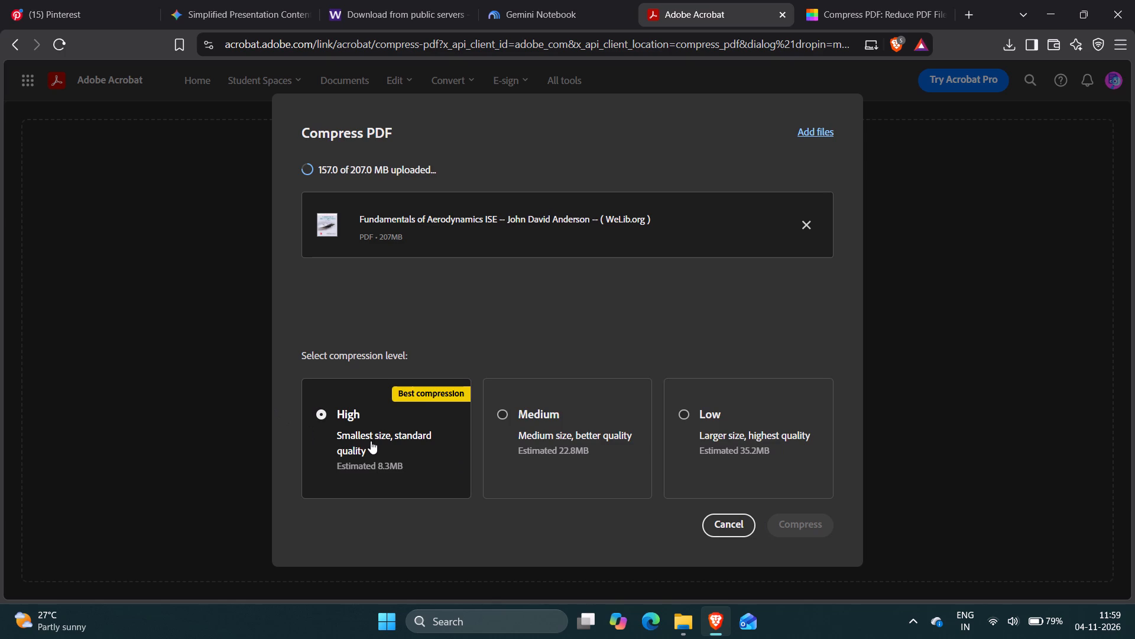
left_click(541, 455)
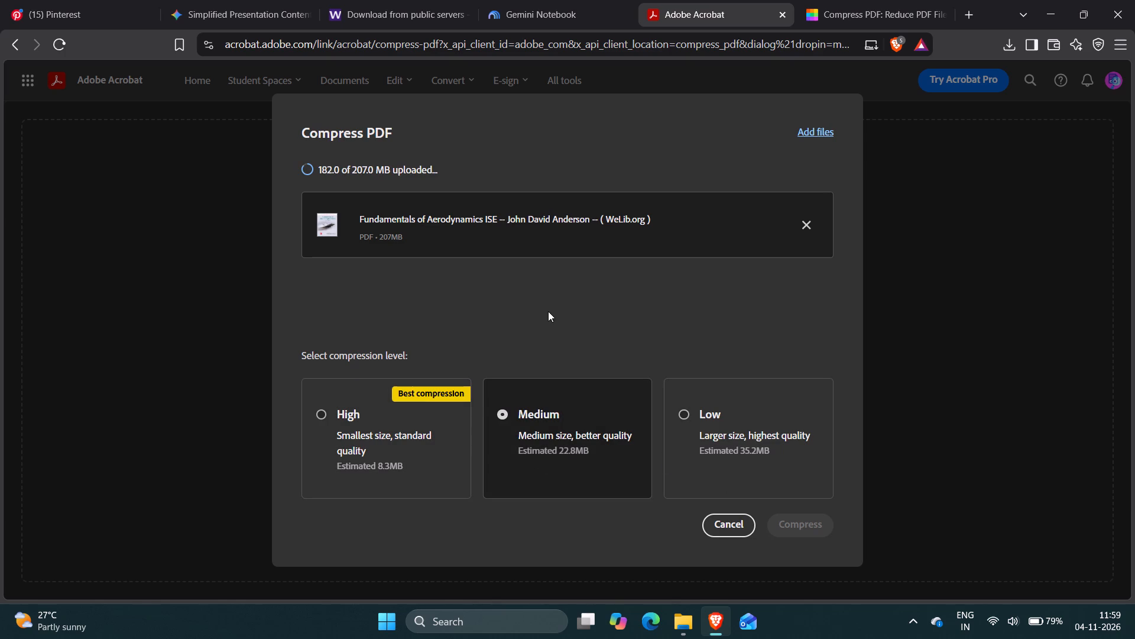
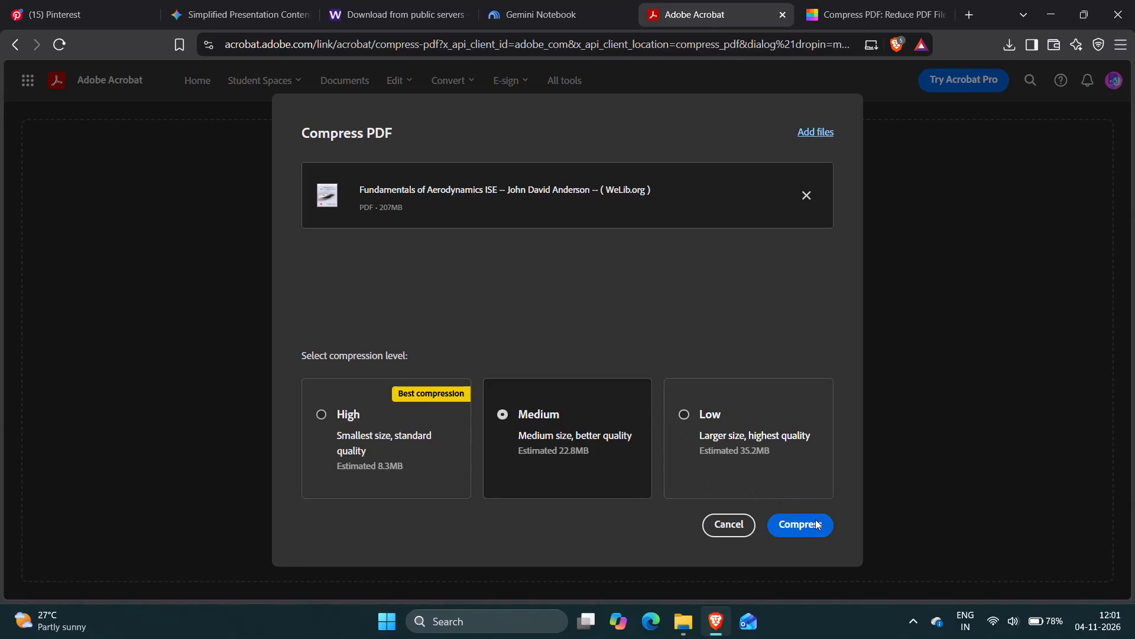
Compress the Fundamentals of Aerodynamics PDF at the Medium compression level.
left_click(813, 527)
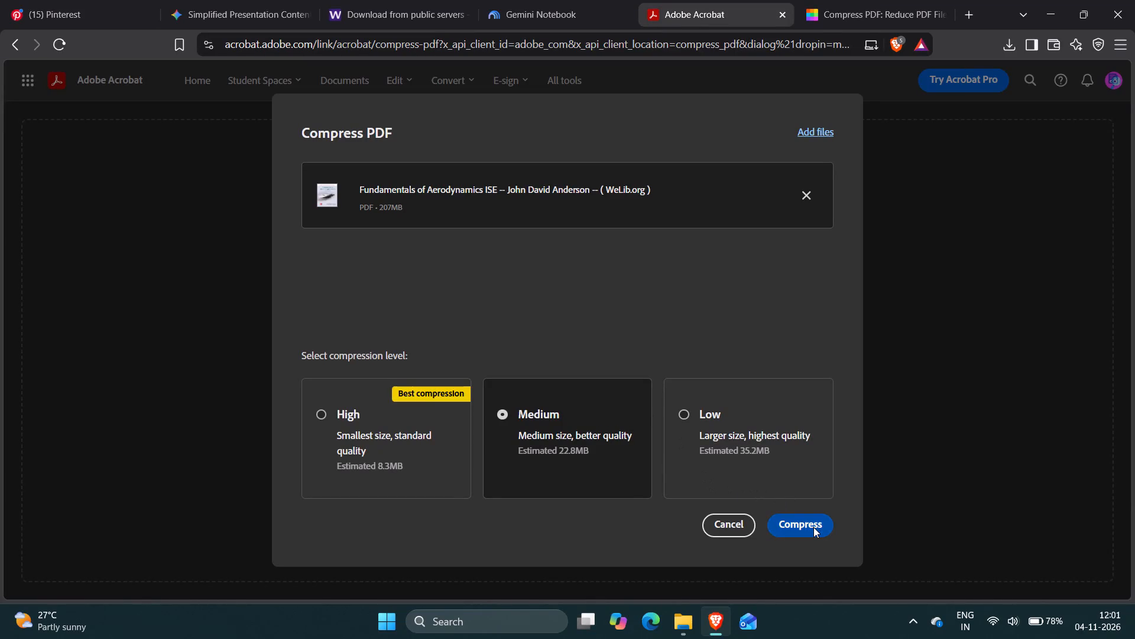
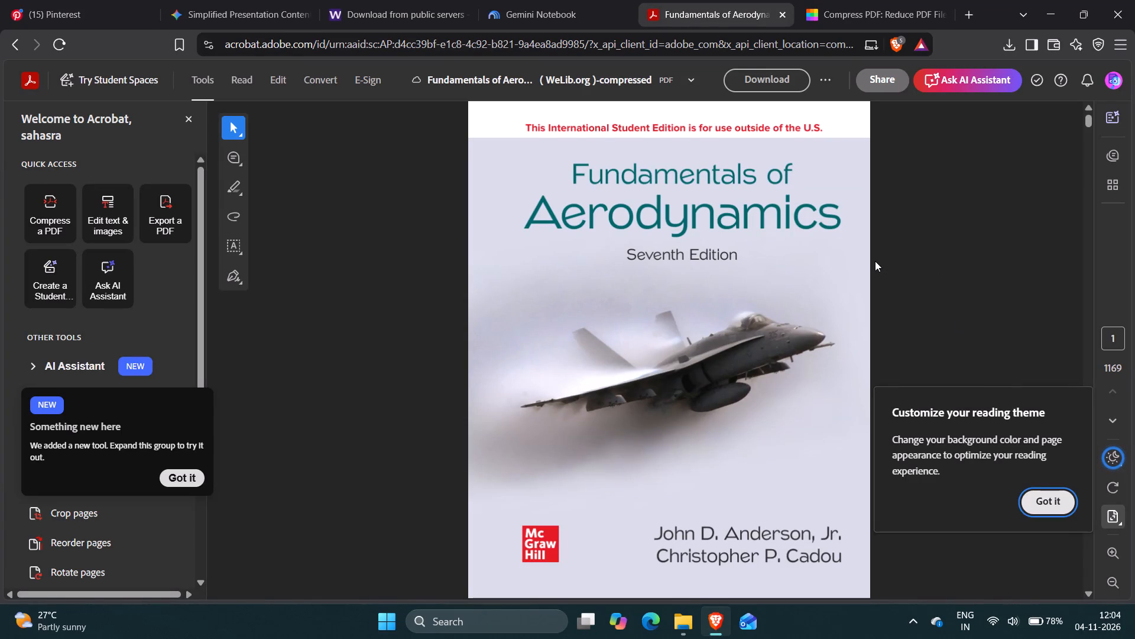
left_click(1048, 501)
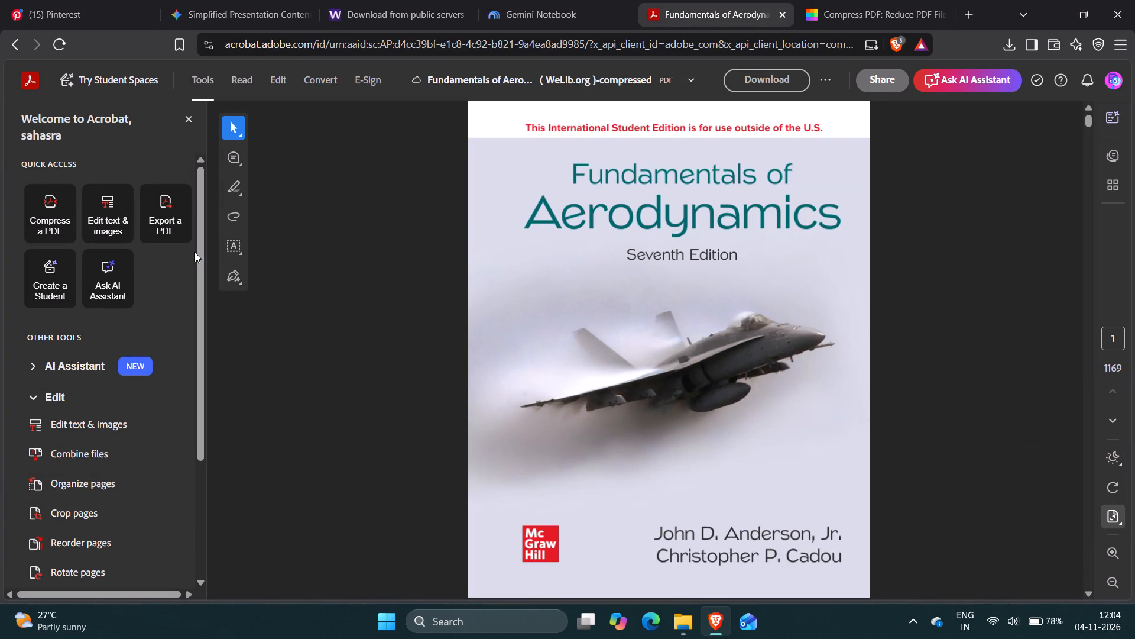
left_click(778, 80)
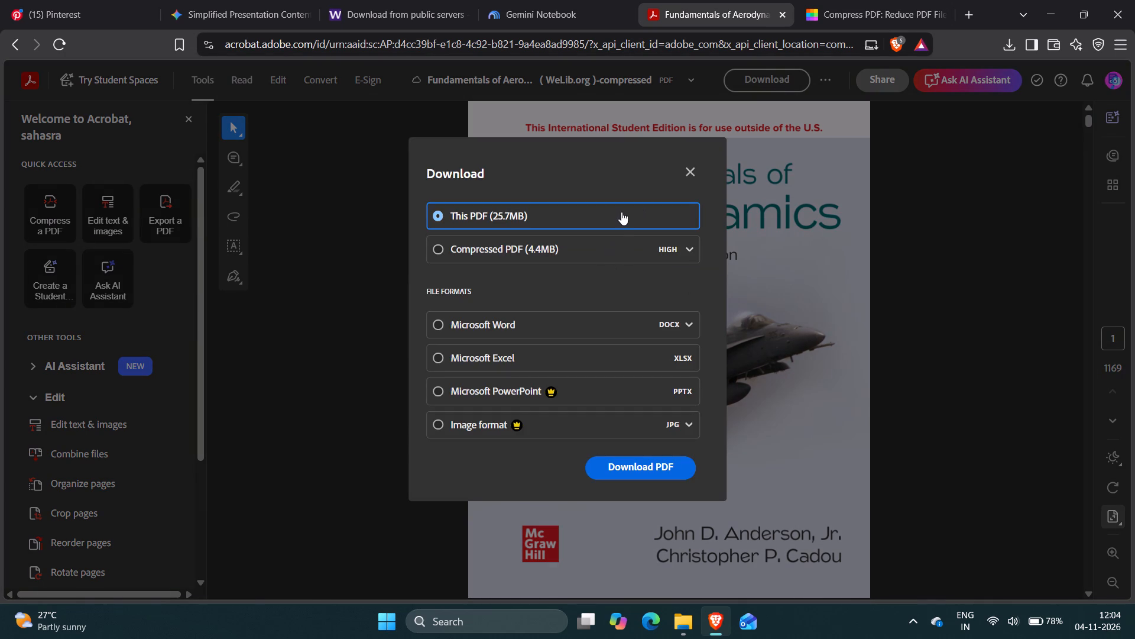
left_click(663, 463)
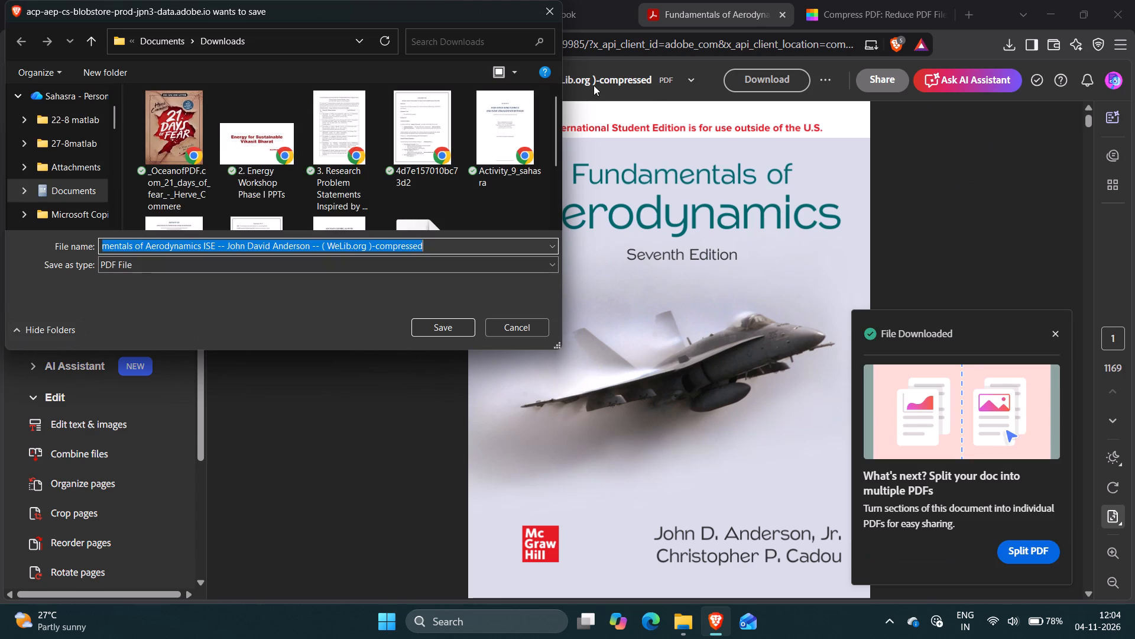
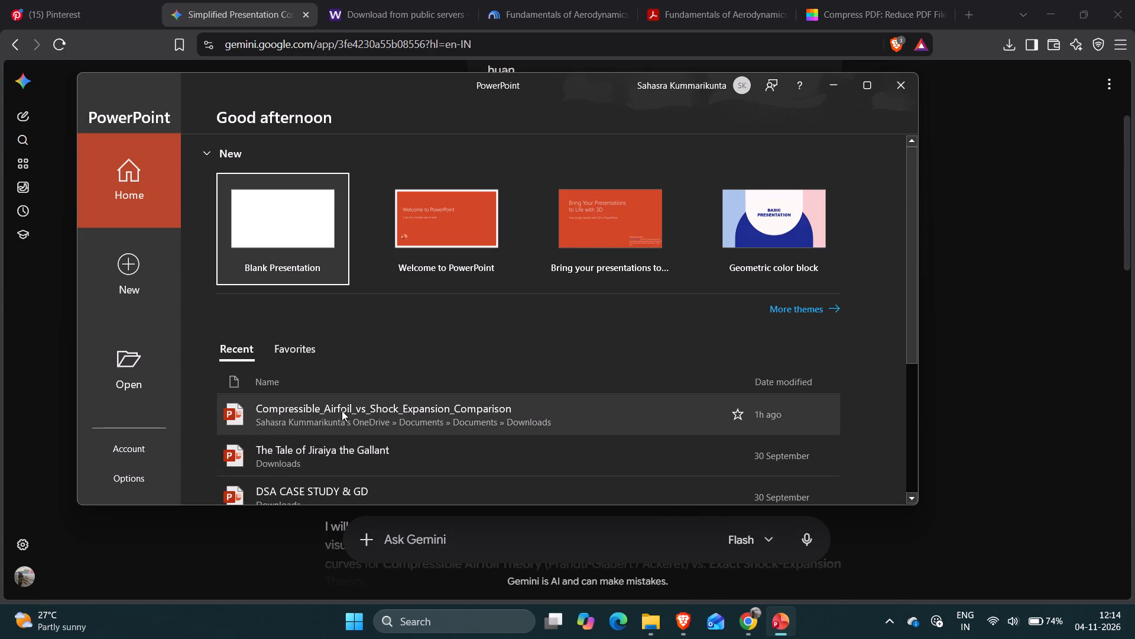
double_click(342, 408)
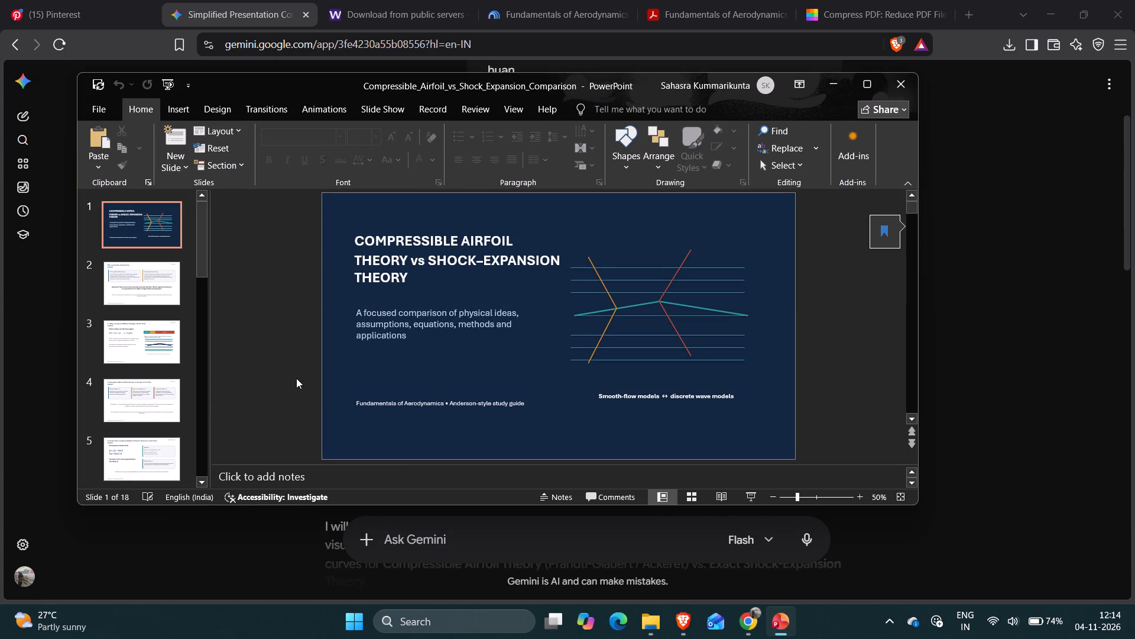
left_click(878, 91)
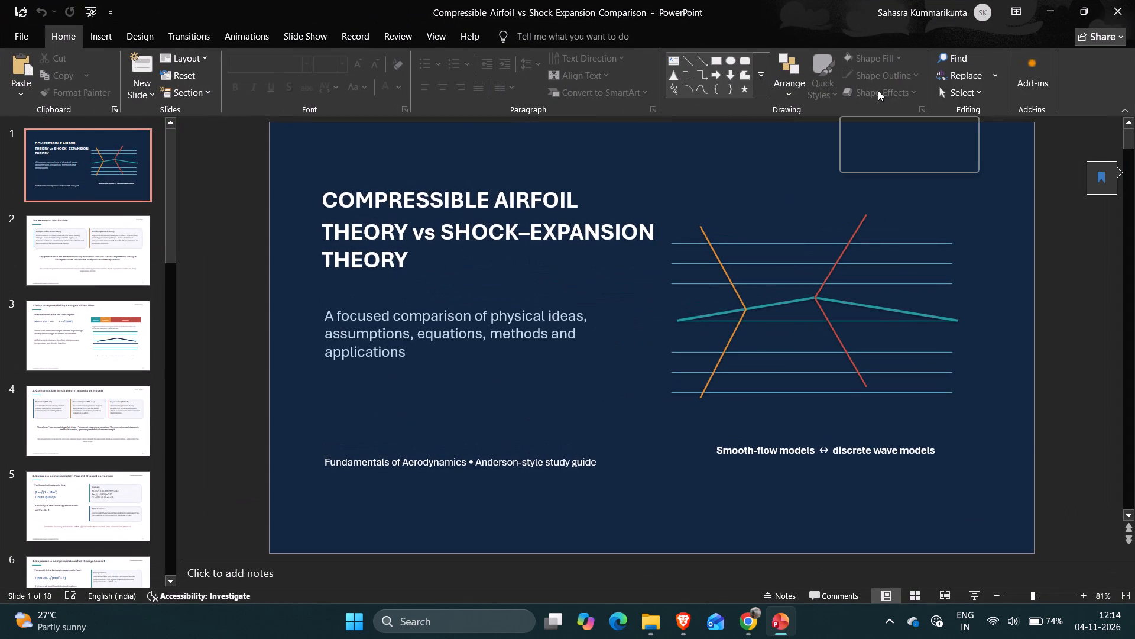
Look through all the slides of the presentation, from the title slide to the suggested reading and references.
key("Down")
key("Down")
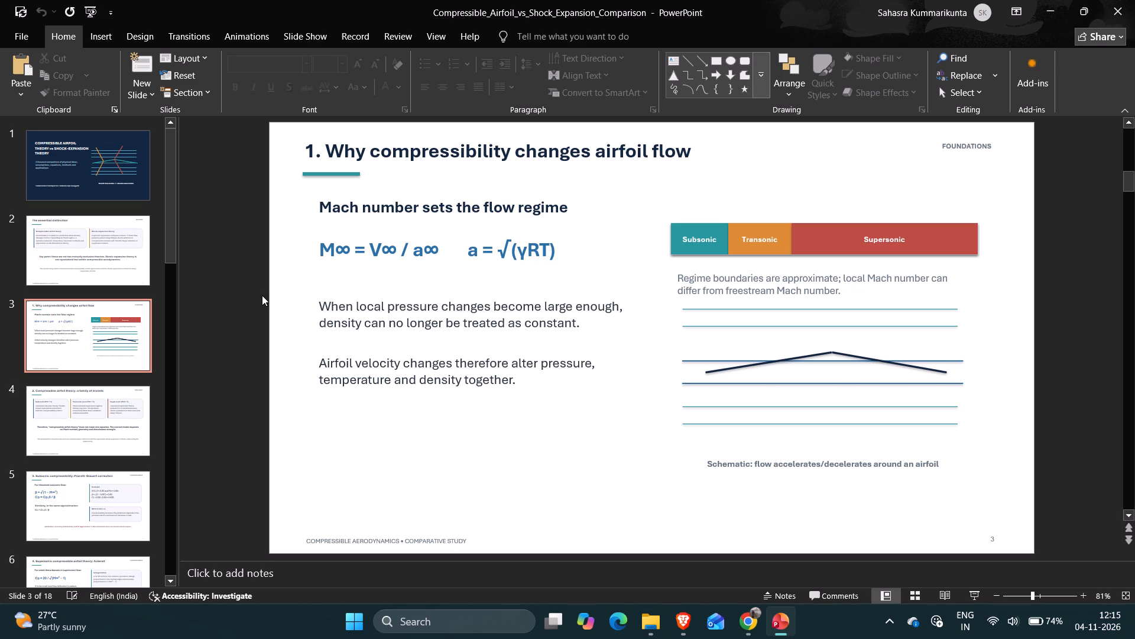
key("Down")
key("Down")
key("Down")
key("Down")
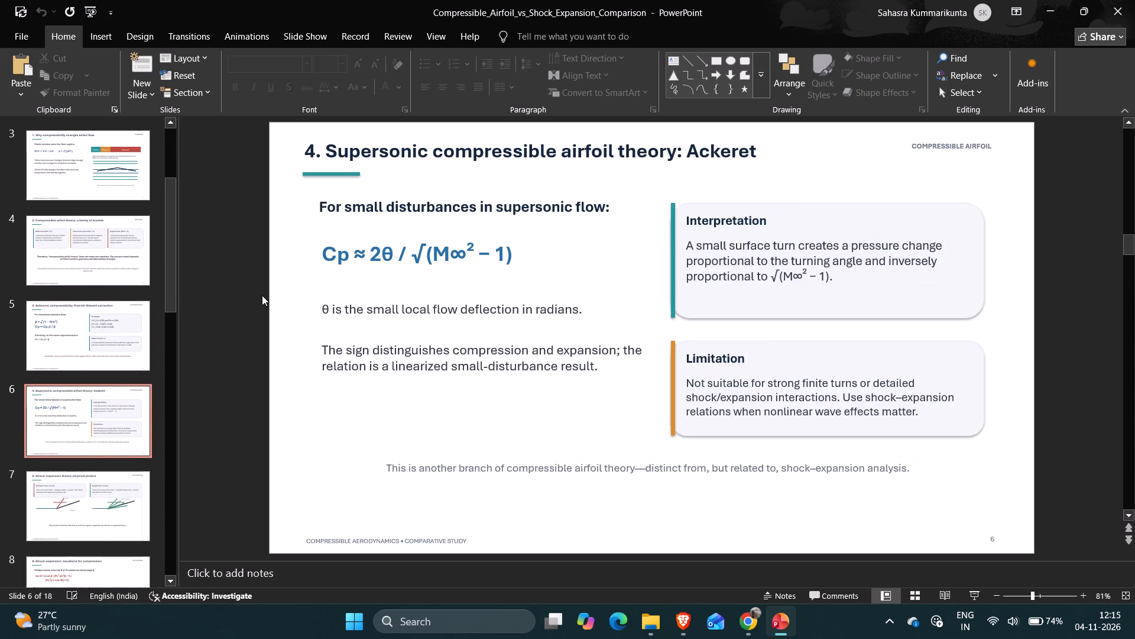
key("Down")
key("Down")
key("Down")
key("Down")
key("Down")
key("Down")
key("Down")
key("Down")
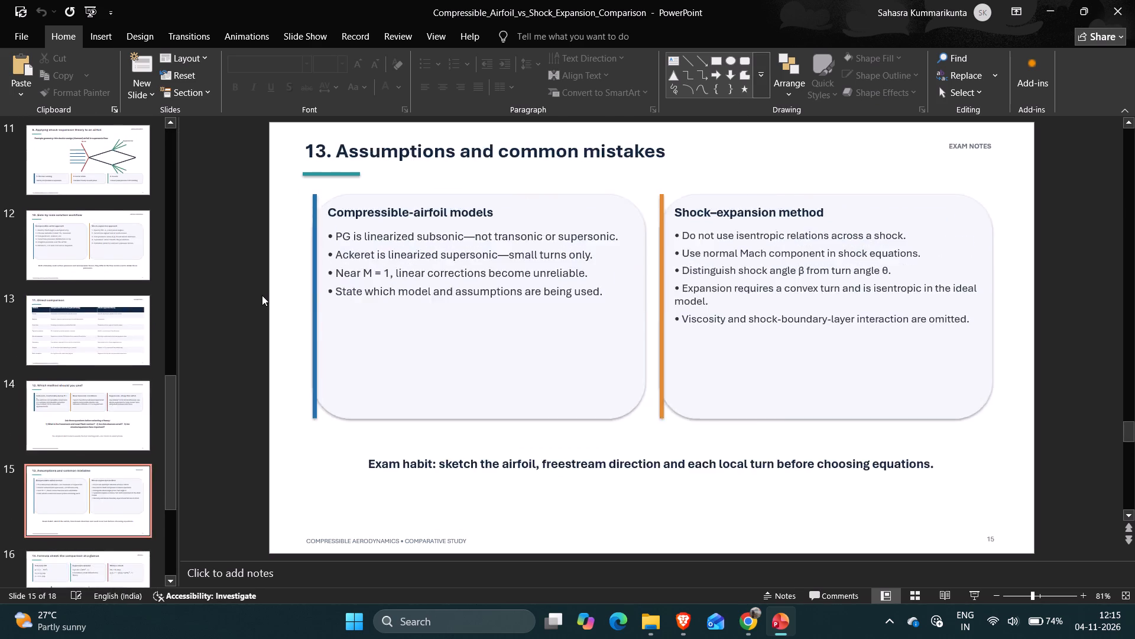
key("Down")
key("Down")
key("Down")
key("Down")
key("Down")
key("Down")
key("Down")
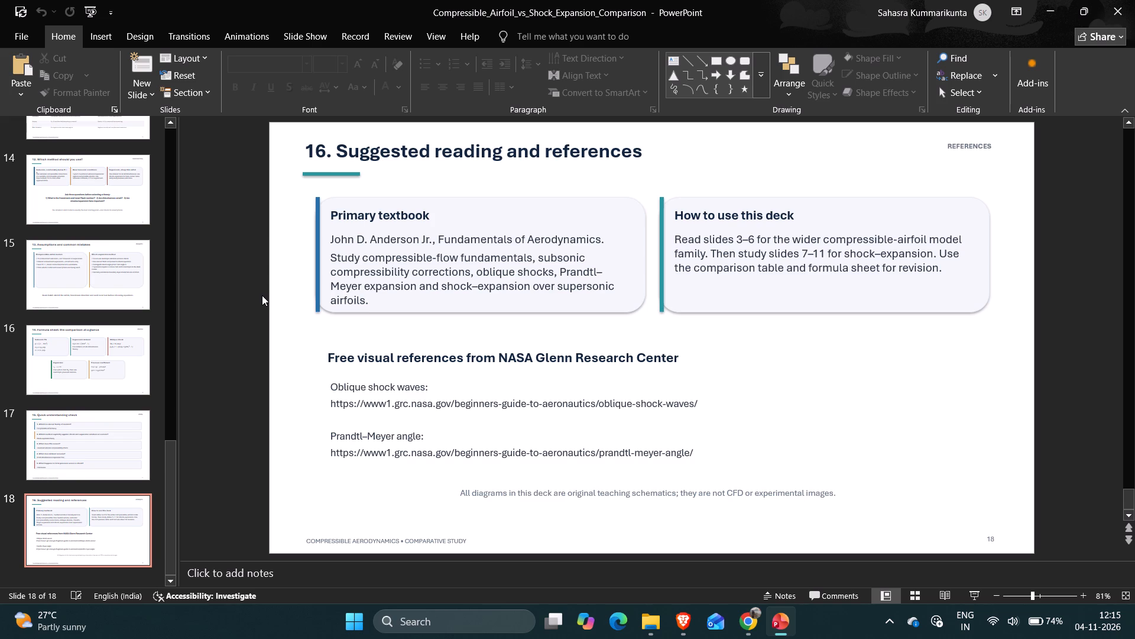
Delete the "15. Quick understanding check" slide.
key("Up")
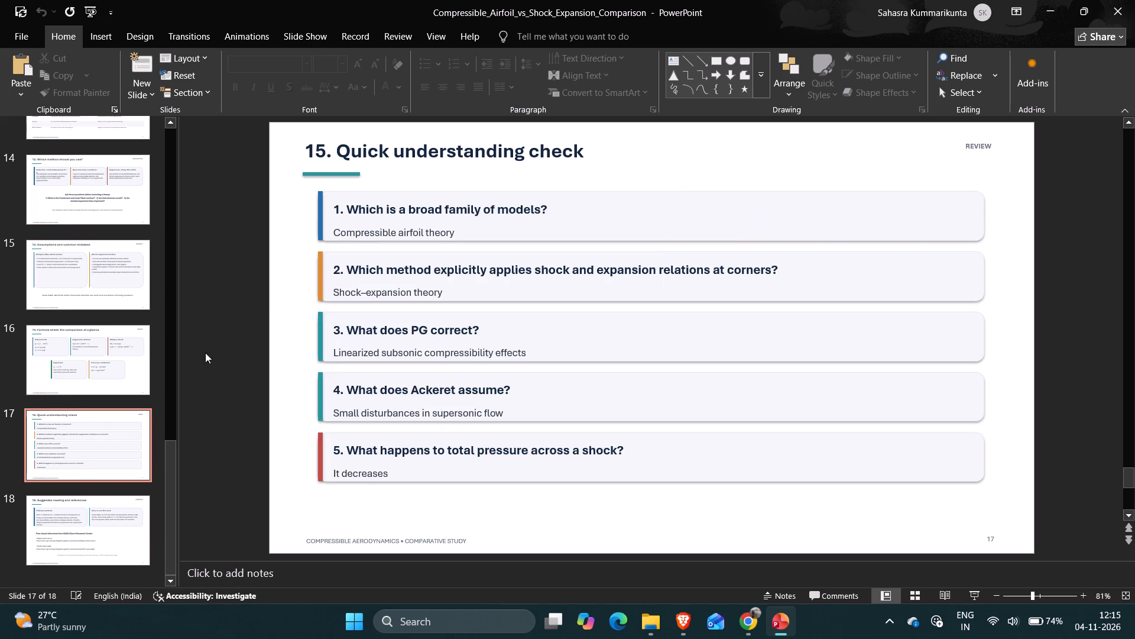
left_click(93, 445)
key("Delete")
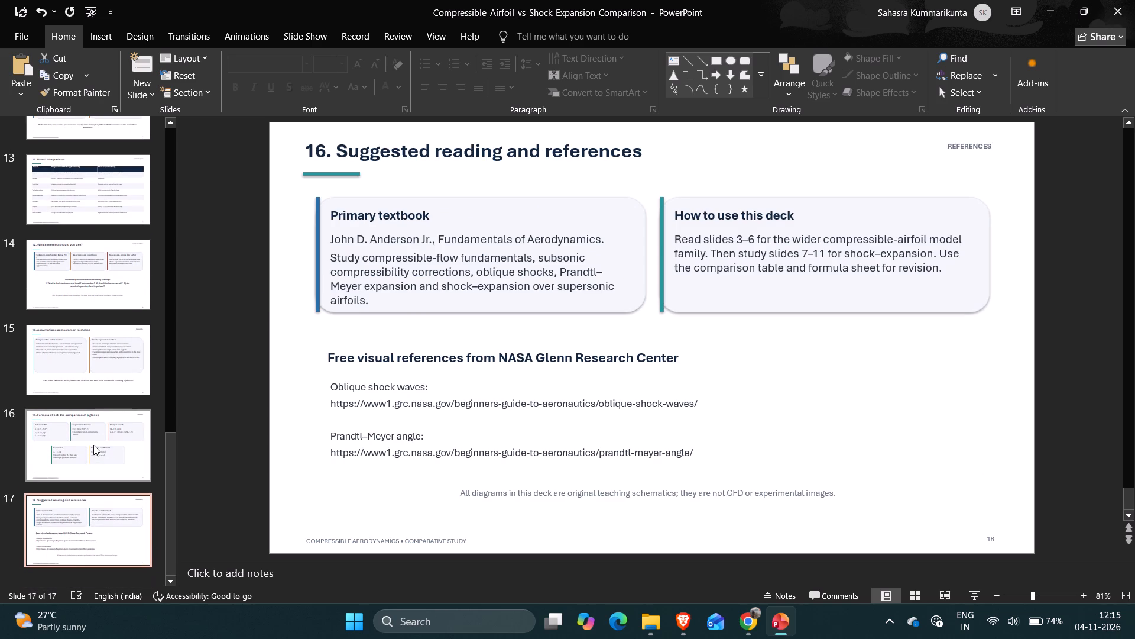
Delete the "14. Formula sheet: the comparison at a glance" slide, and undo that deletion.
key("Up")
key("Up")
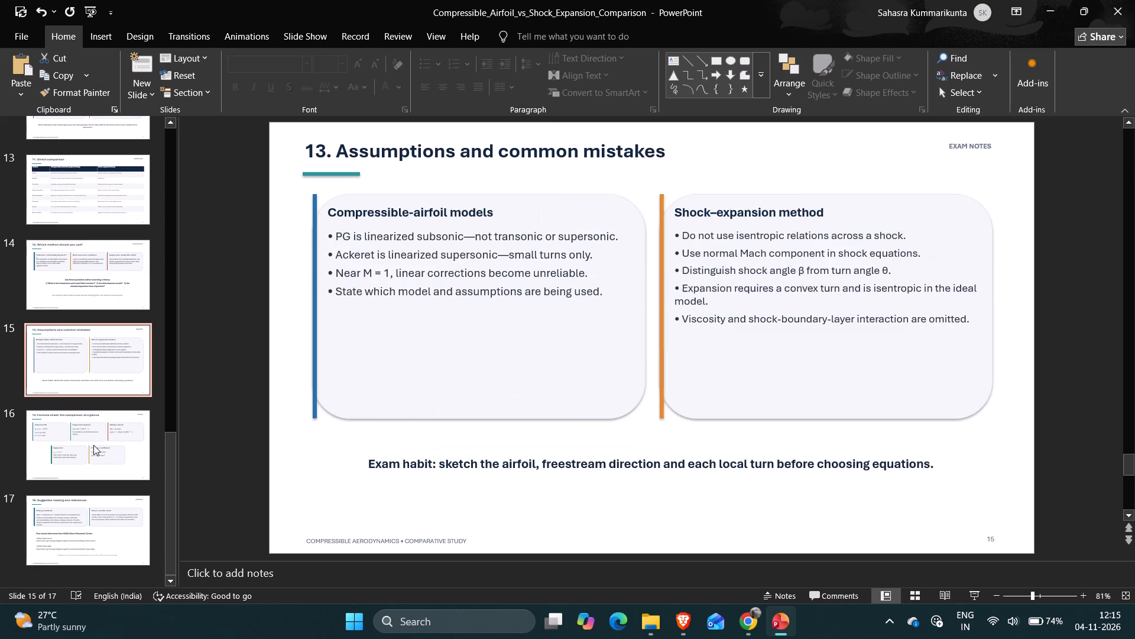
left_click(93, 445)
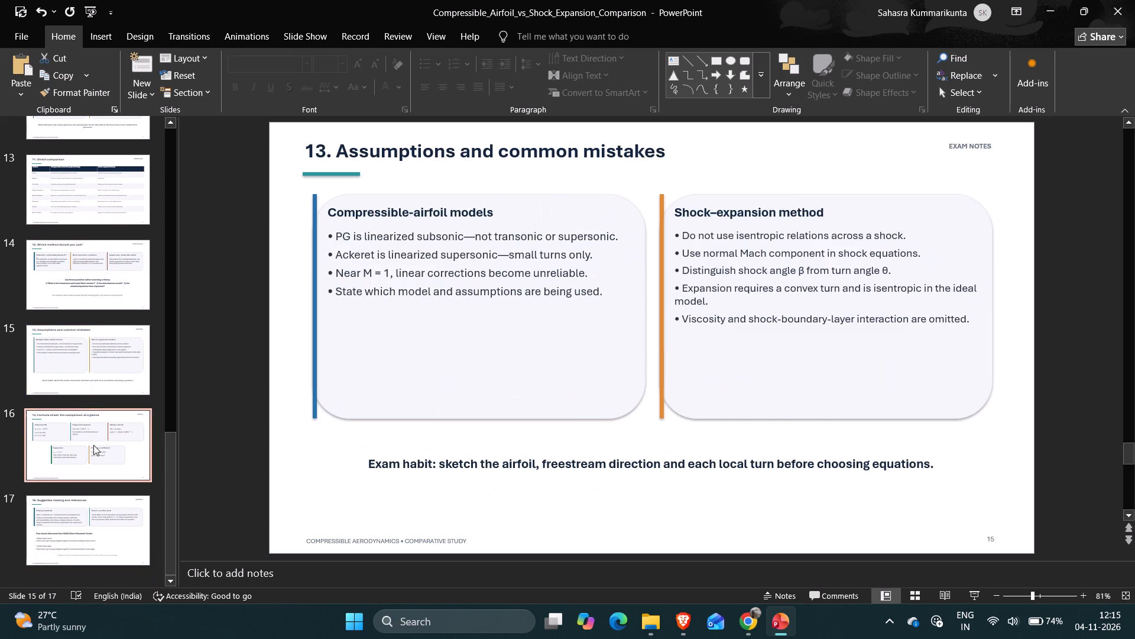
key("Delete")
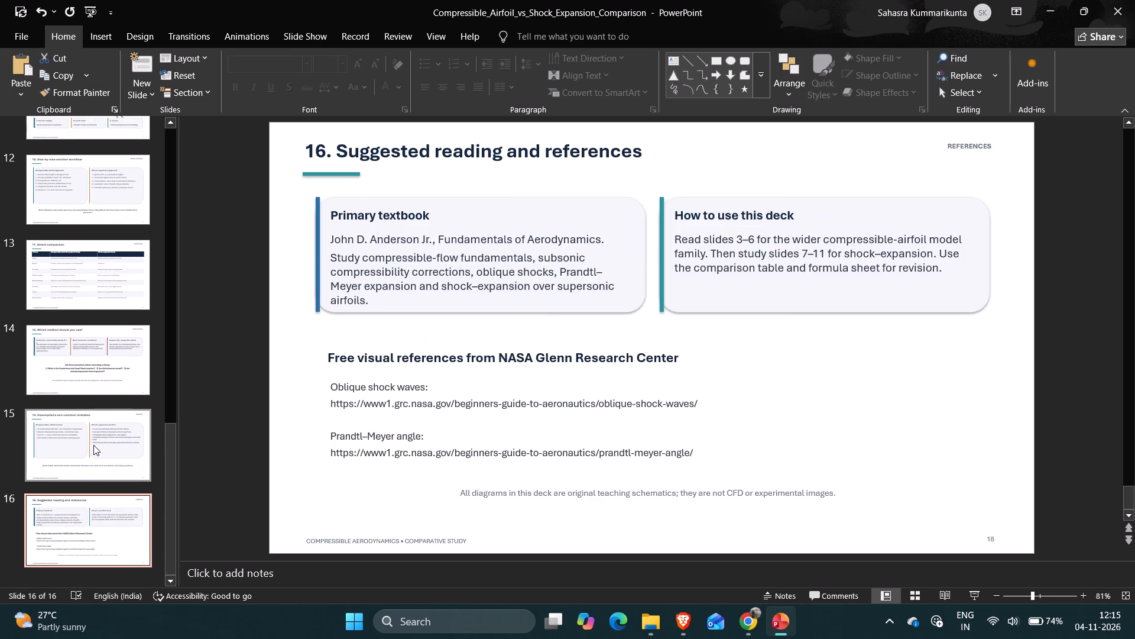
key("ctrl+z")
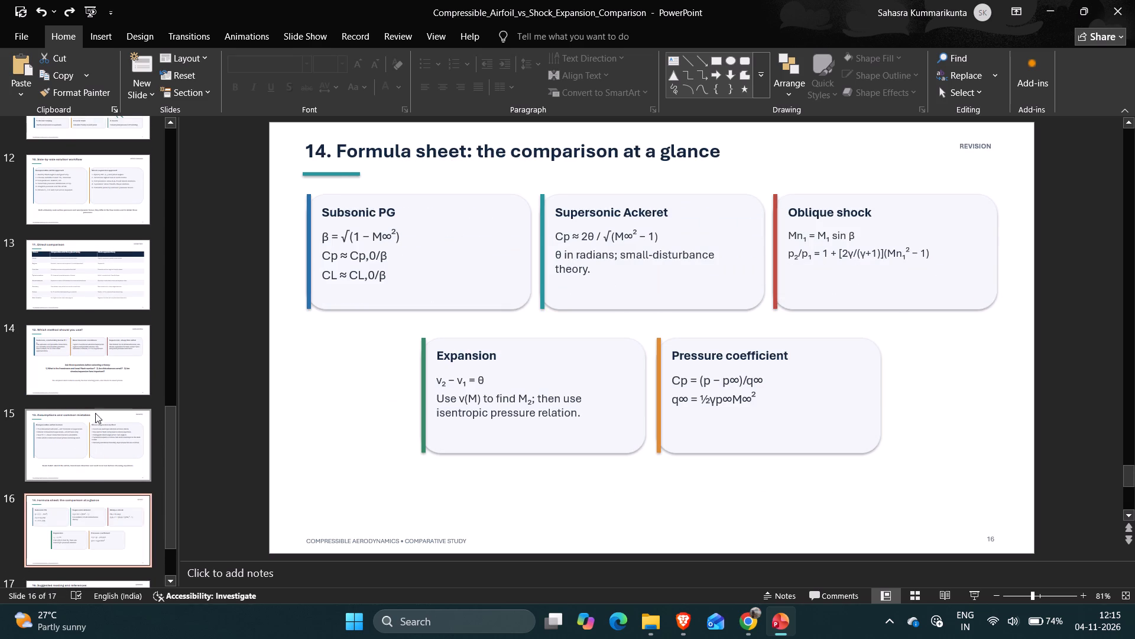
Delete the "13. Assumptions and common mistakes" slide.
left_click(101, 388)
left_click(93, 411)
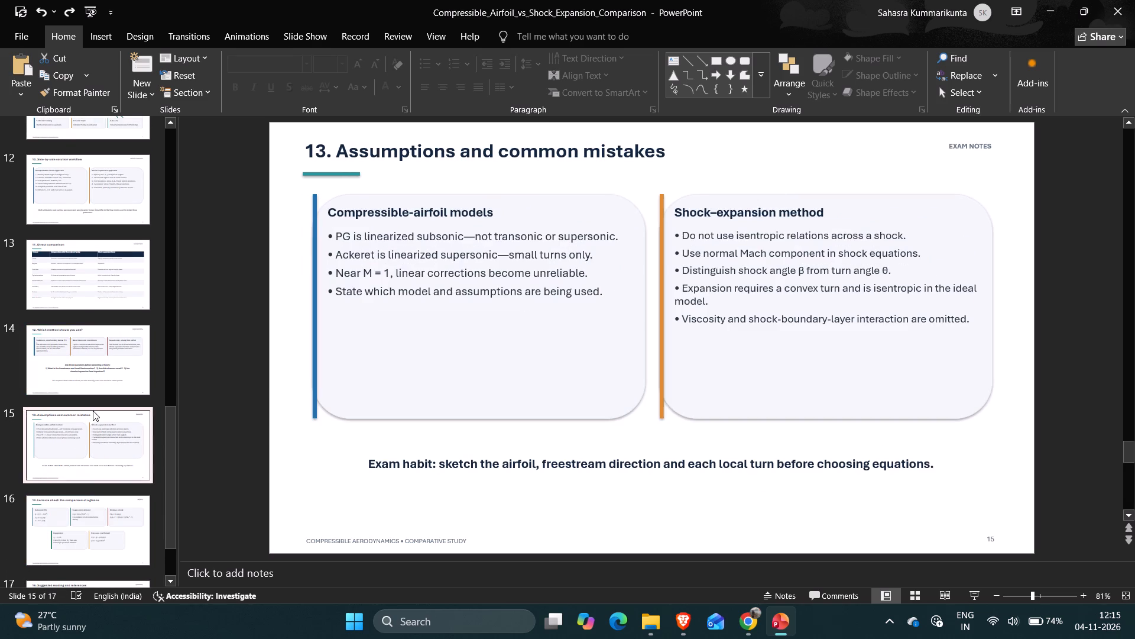
key("Delete")
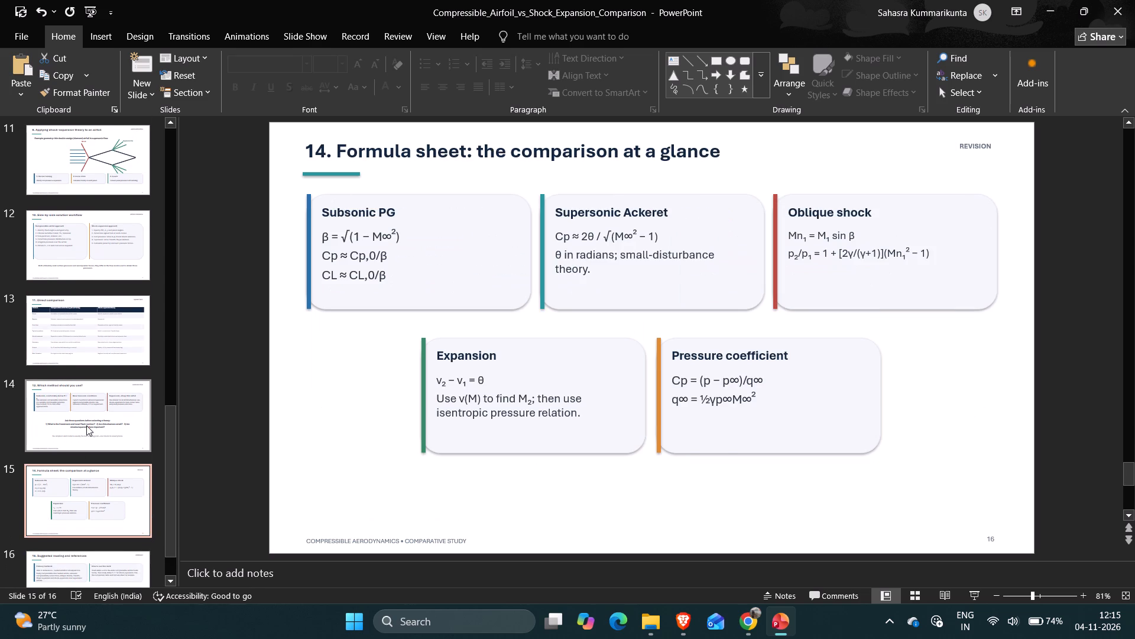
Review the slides from "Which method should you use?" back to the title, and reread the essential distinction and compressibility slides.
key("Up")
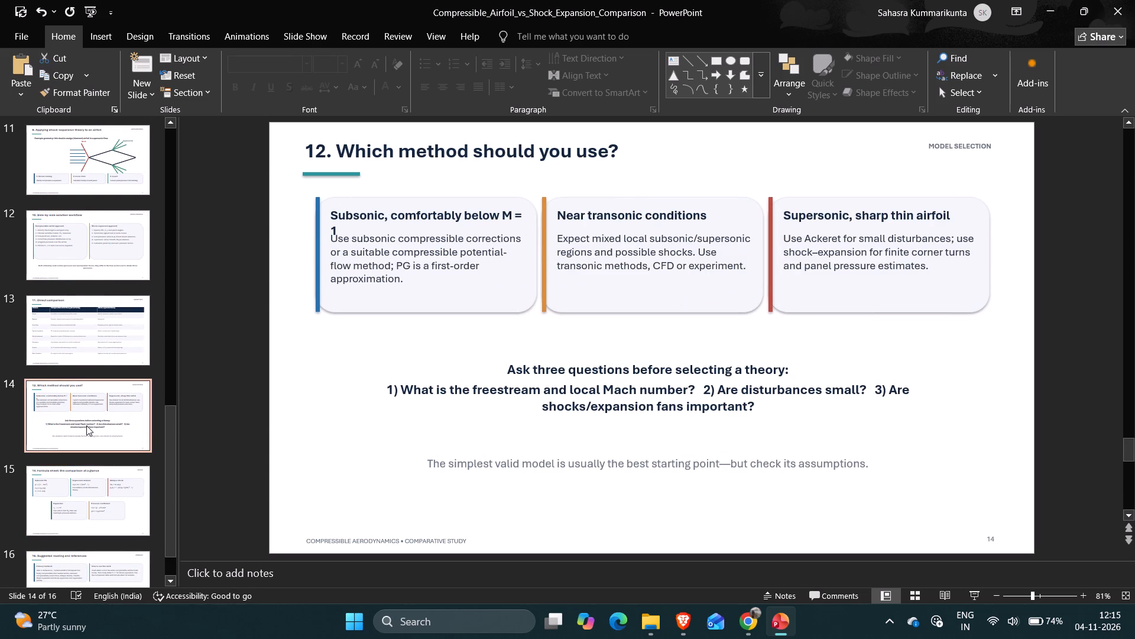
key("Up")
key("Up")
key("Up")
key("Up")
key("Up")
key("Up")
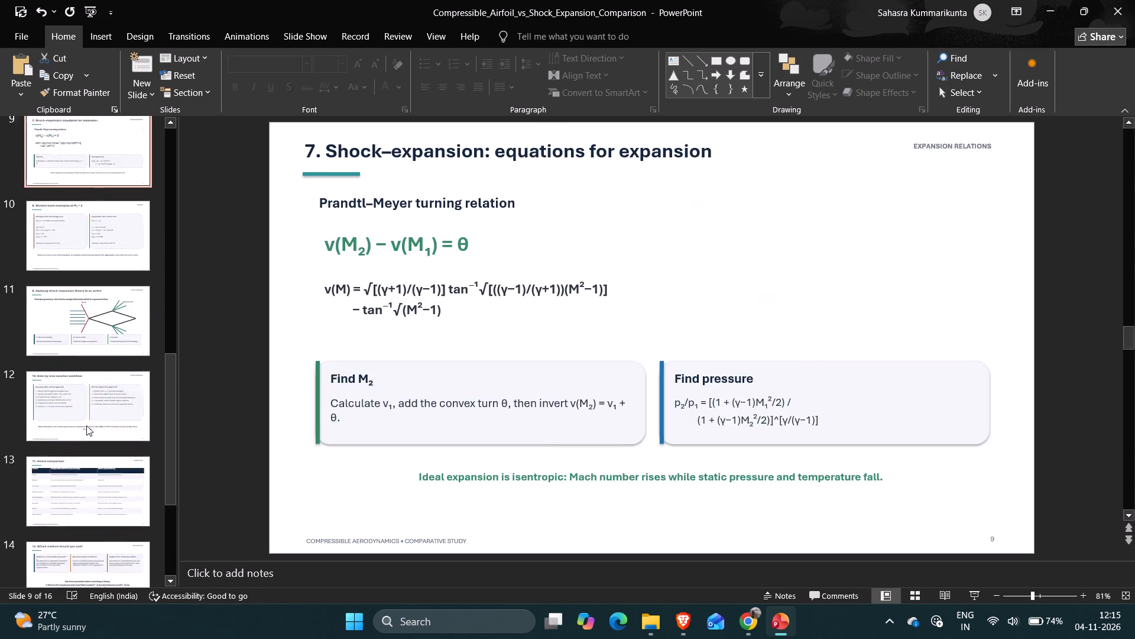
key("Up")
key("Up")
key("Up")
key("Up")
key("Up")
key("Up")
key("Up")
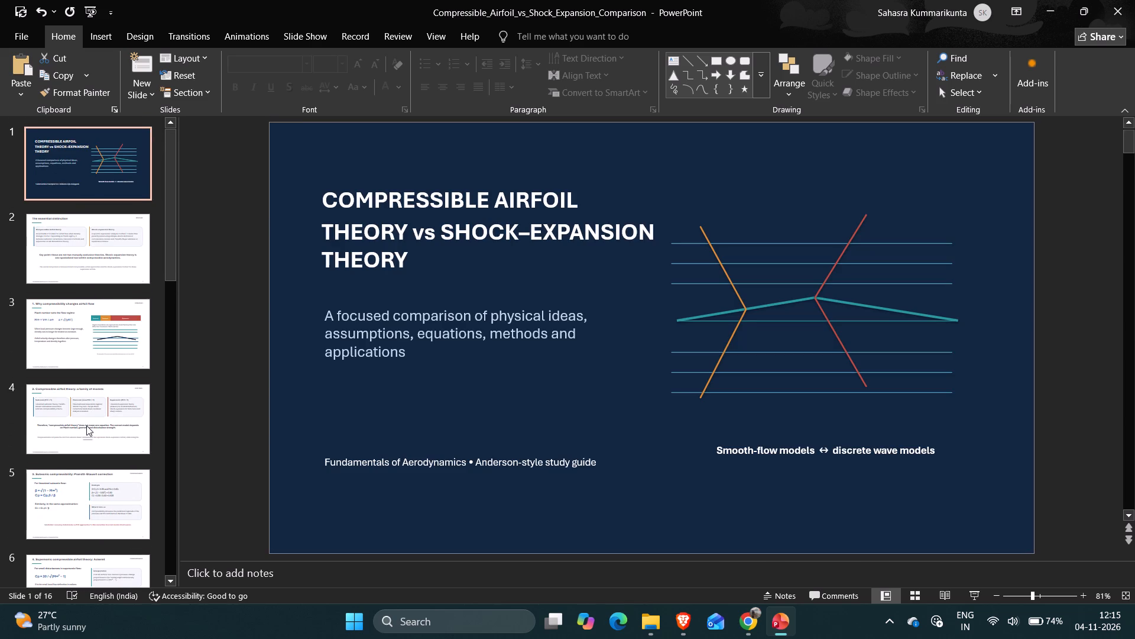
key("Down")
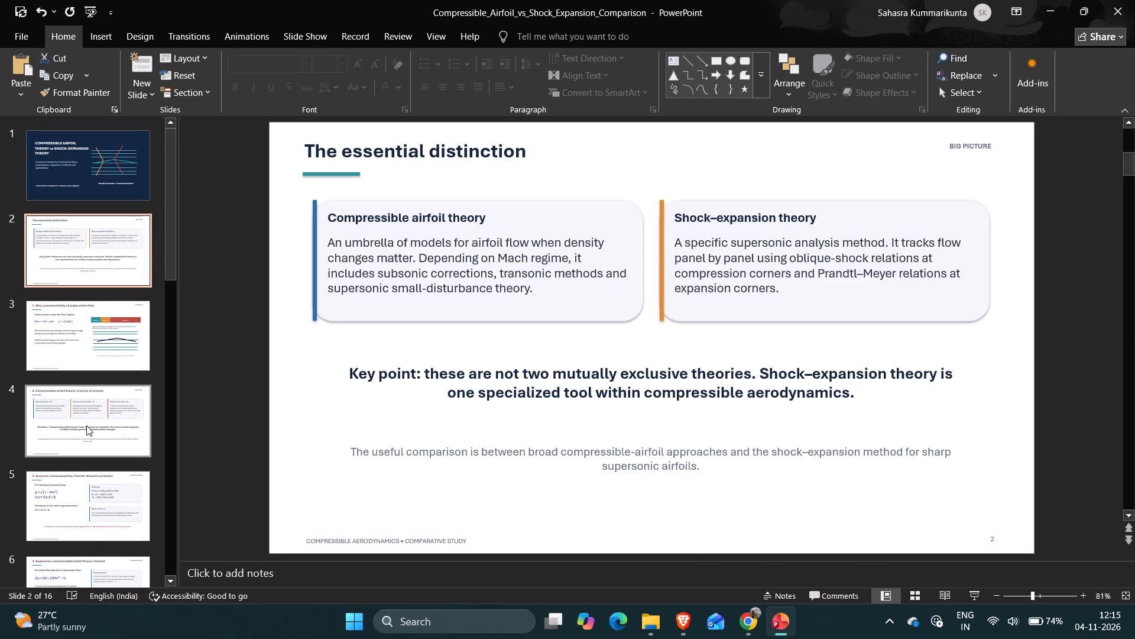
key("Down")
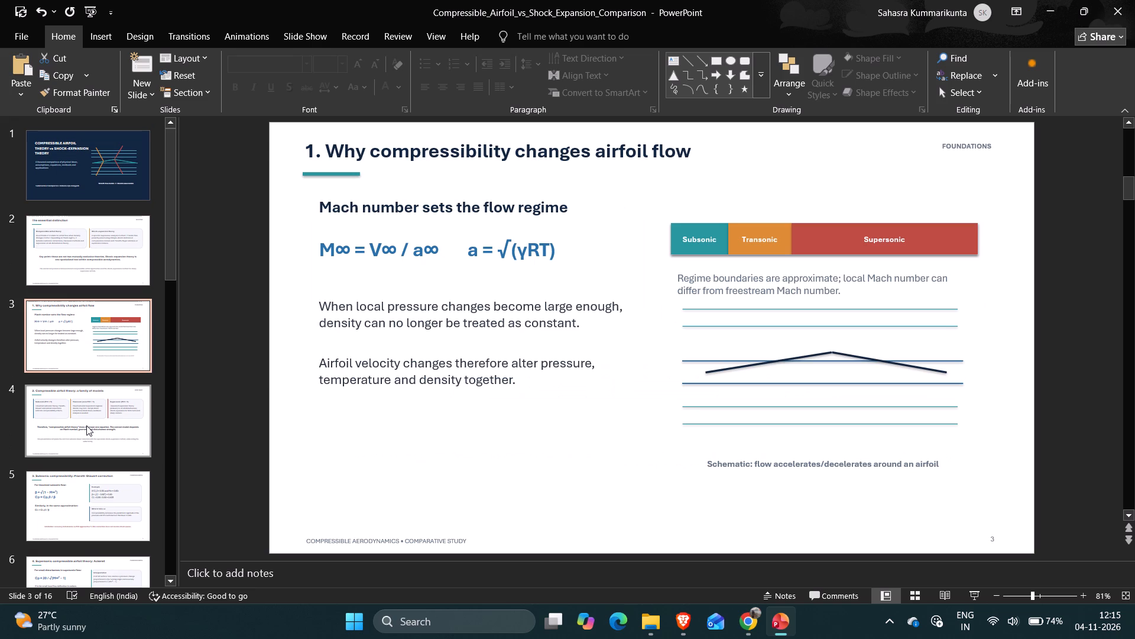
Add a slide with the Title Slide layout after "1. Why compressibility changes airfoil flow" and paste the copied drag polar graph onto it.
left_click(154, 80)
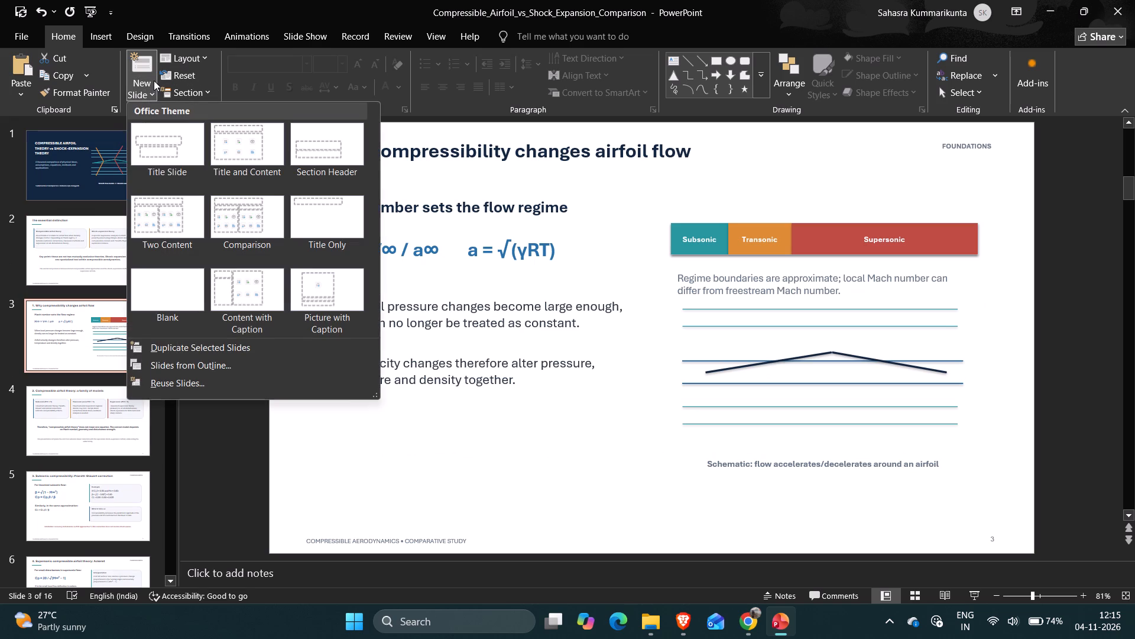
left_click(145, 144)
key("ctrl+v")
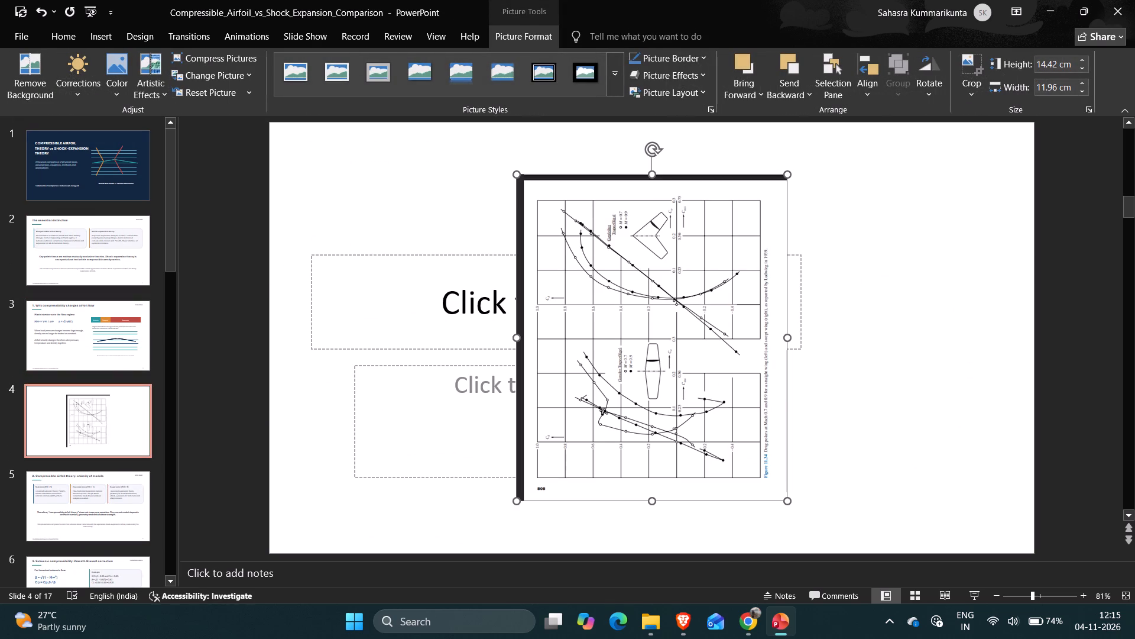
Rotate the pasted drag polar graph 90° clockwise so that its caption reads horizontally.
left_click(648, 147)
left_click_drag(648, 147, 863, 357)
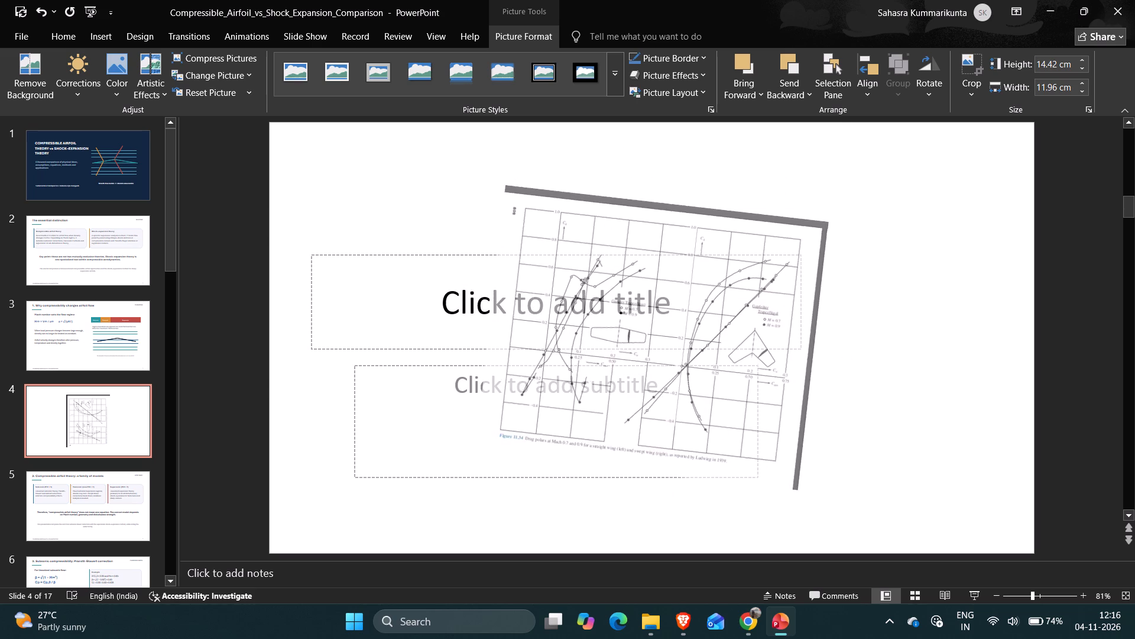
left_click_drag(863, 357, 855, 331)
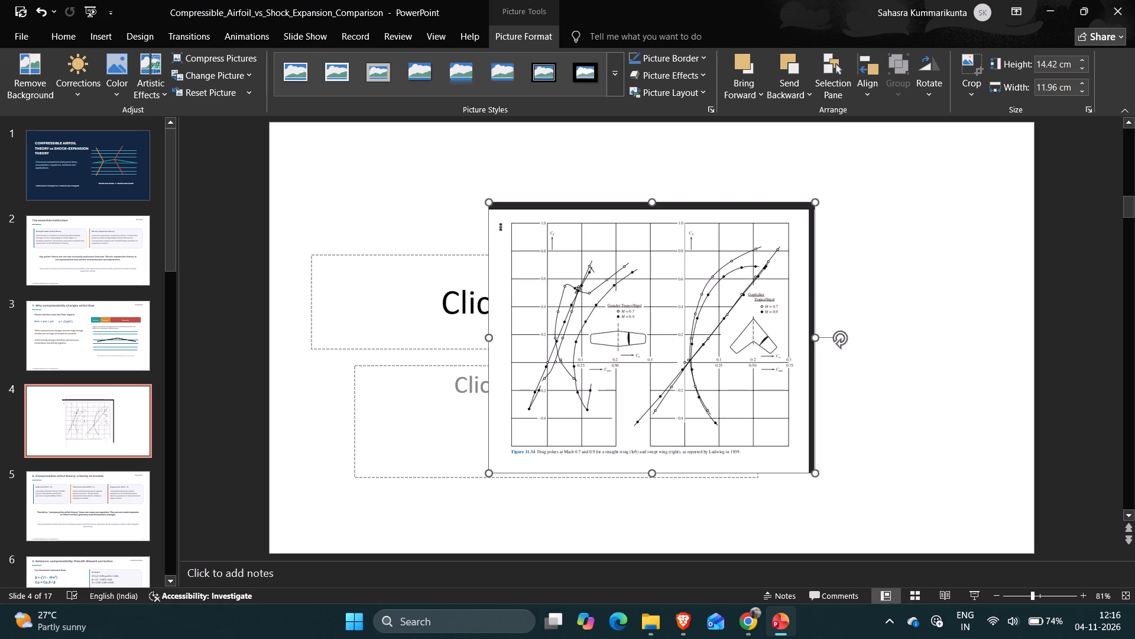
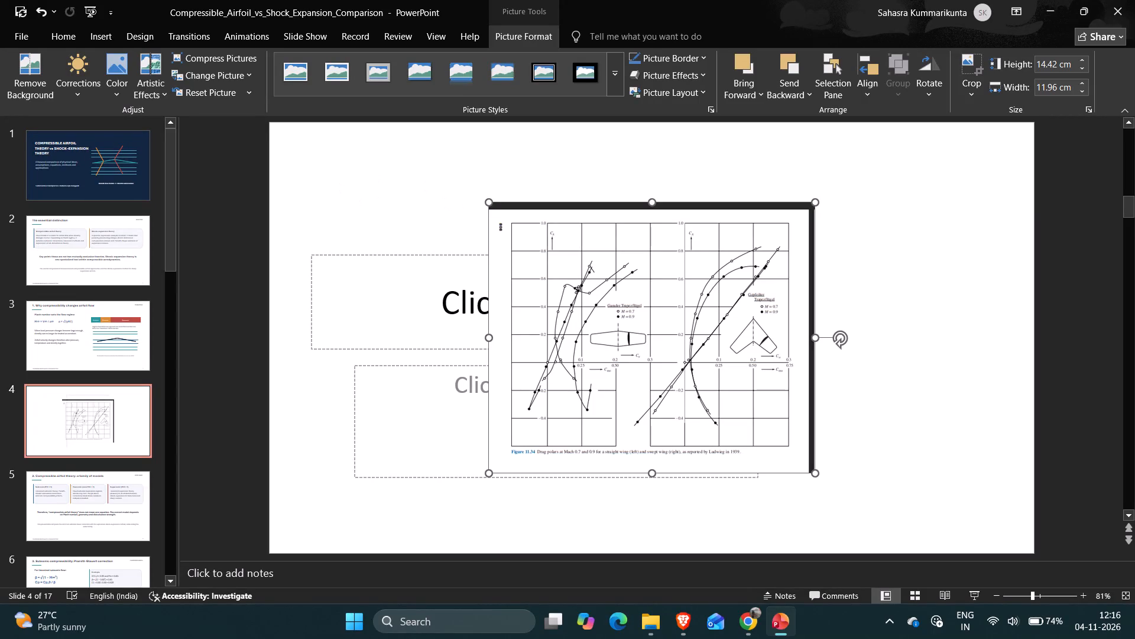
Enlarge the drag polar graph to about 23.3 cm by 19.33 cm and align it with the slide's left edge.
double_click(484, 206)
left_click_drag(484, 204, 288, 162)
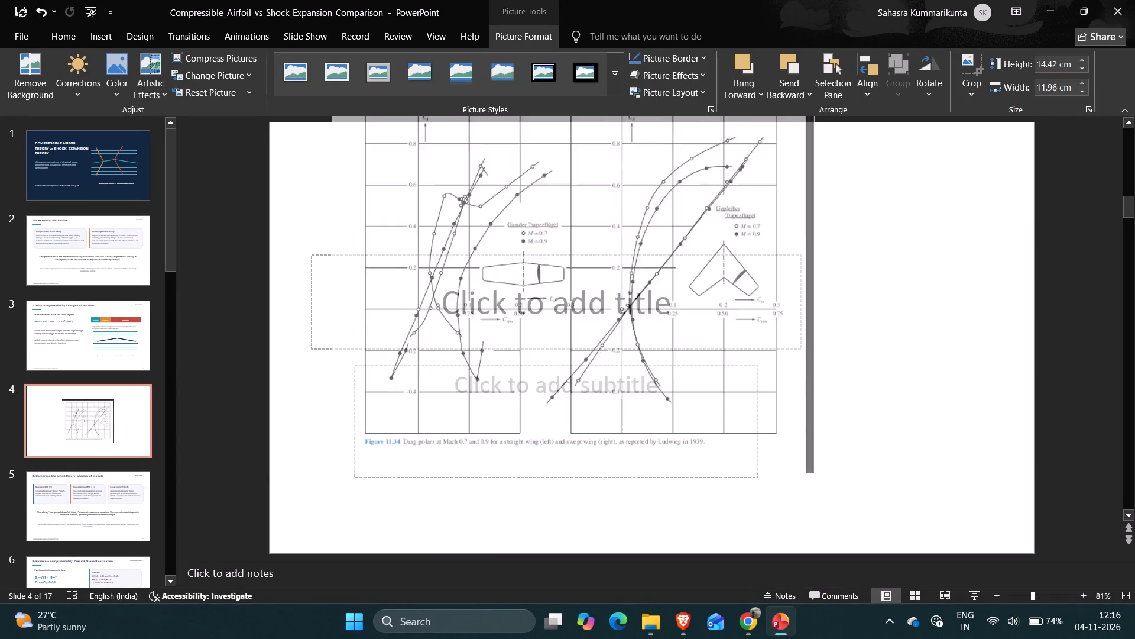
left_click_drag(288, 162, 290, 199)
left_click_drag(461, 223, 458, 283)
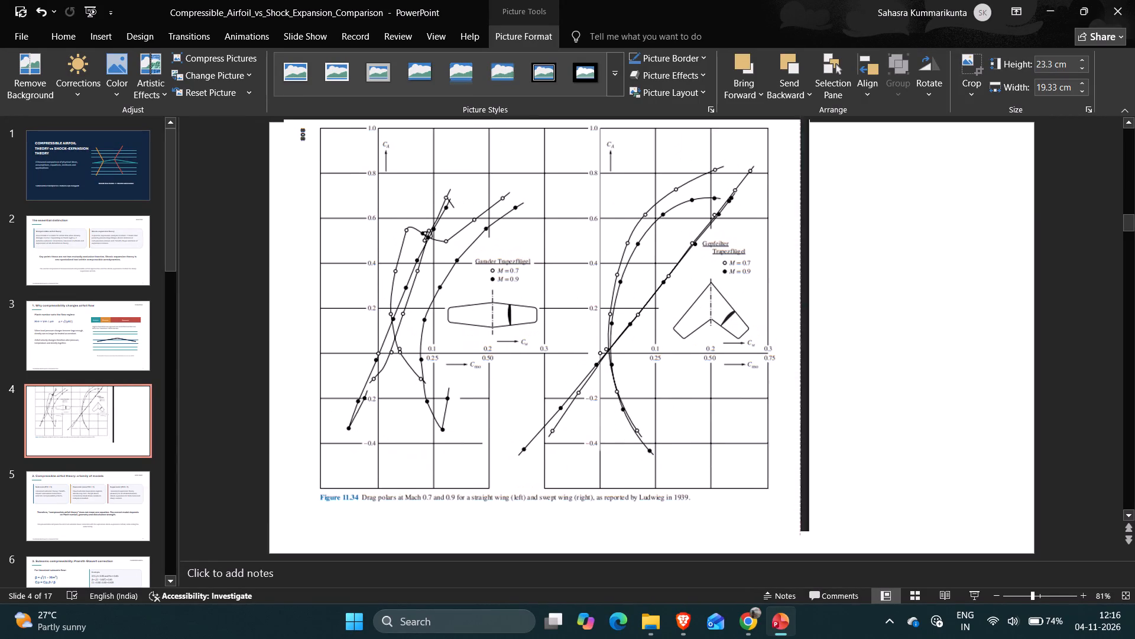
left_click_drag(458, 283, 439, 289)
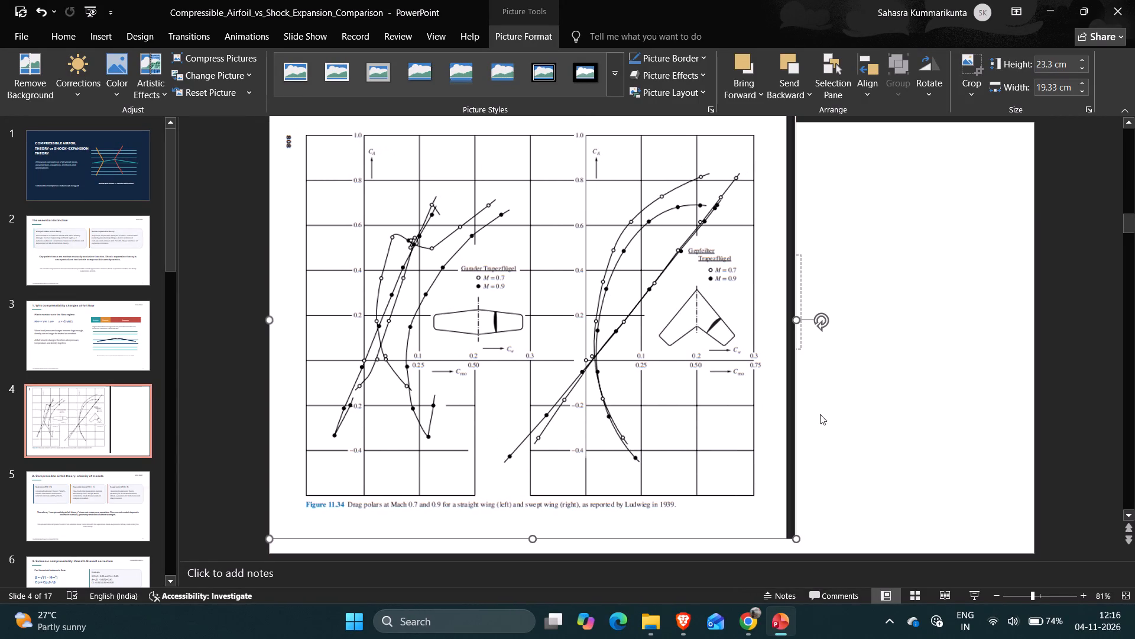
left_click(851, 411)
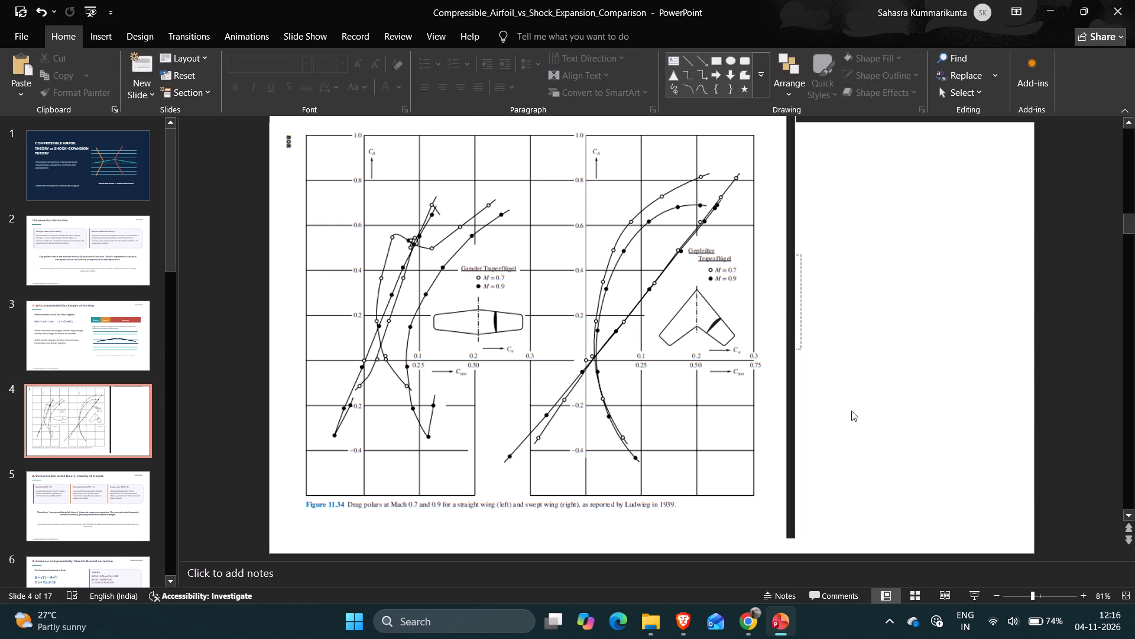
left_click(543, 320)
Cut the drag polar graph from slide 4.
left_click(159, 346)
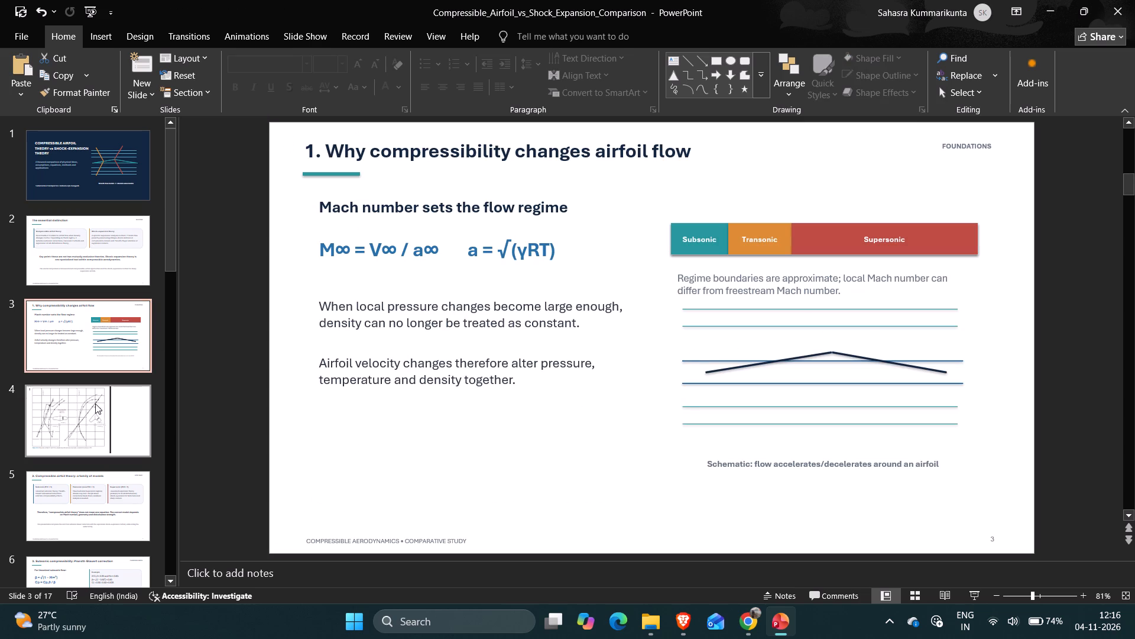
left_click(95, 404)
left_click(358, 382)
key("ctrl+x")
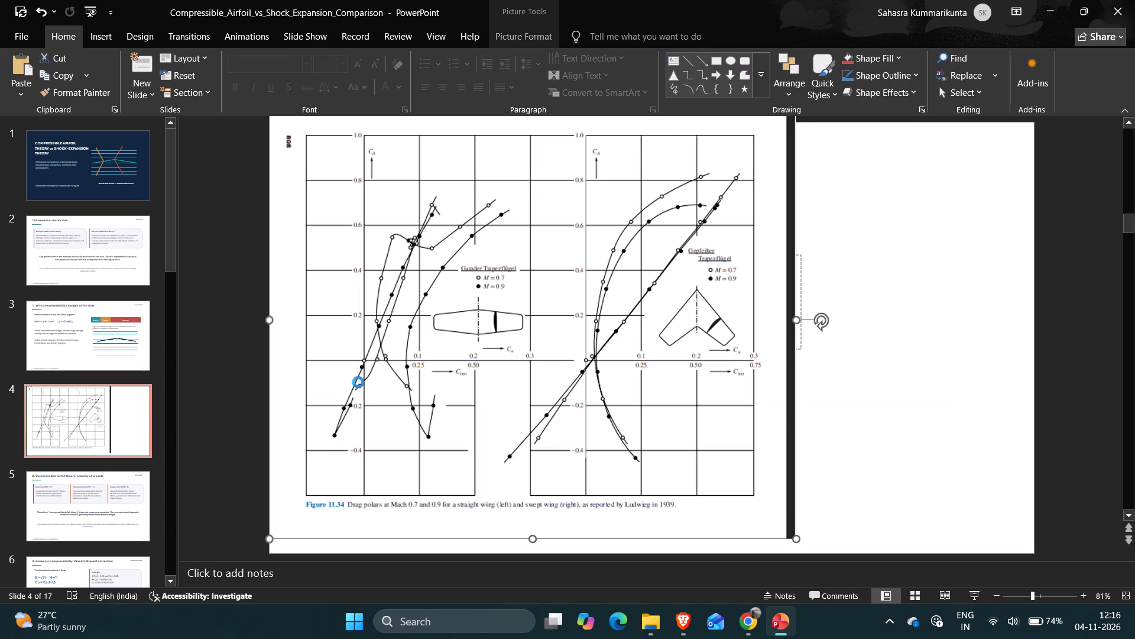
On the "1. Why compressibility changes airfoil flow" slide, move the "Mach number sets the flow regime" heading slightly up and left, under the title.
left_click(116, 357)
left_click(690, 353)
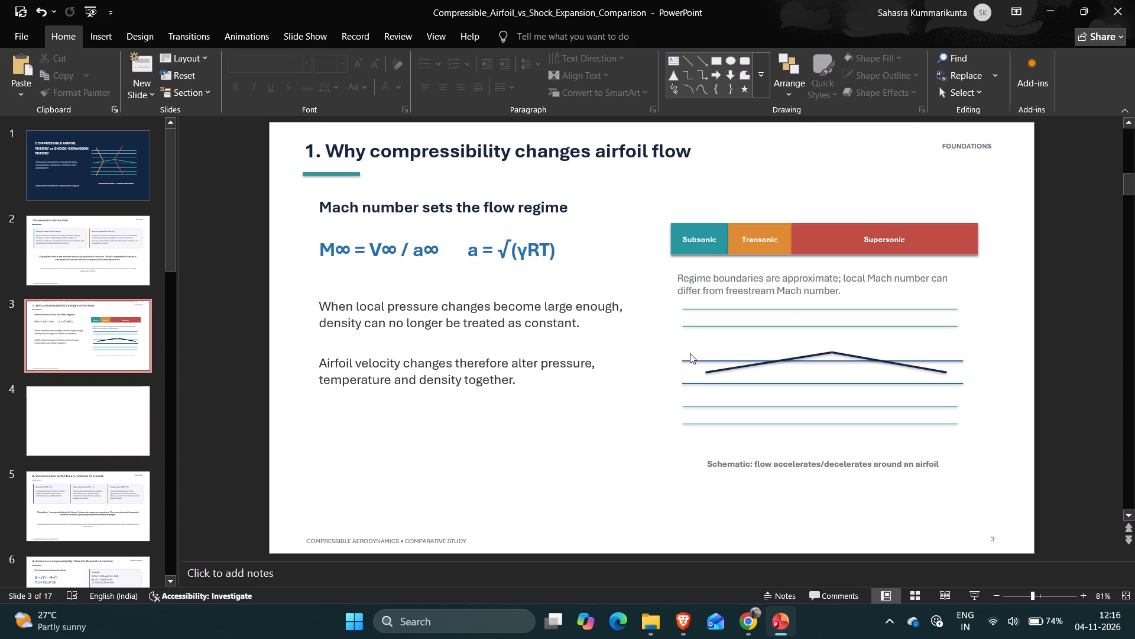
double_click(776, 324)
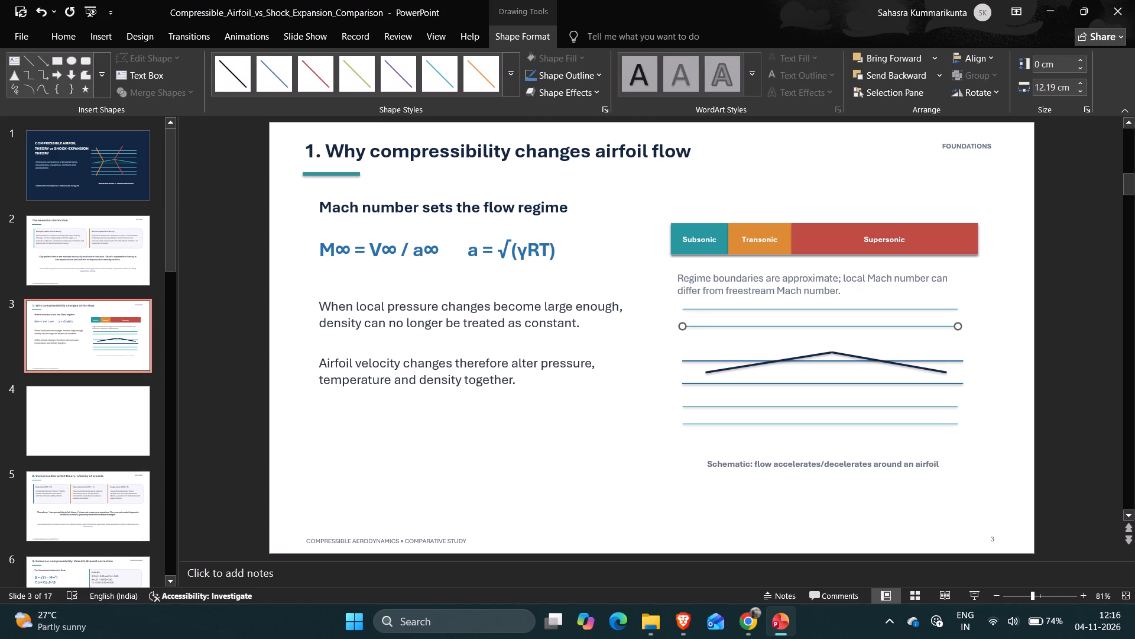
left_click_drag(650, 201, 615, 204)
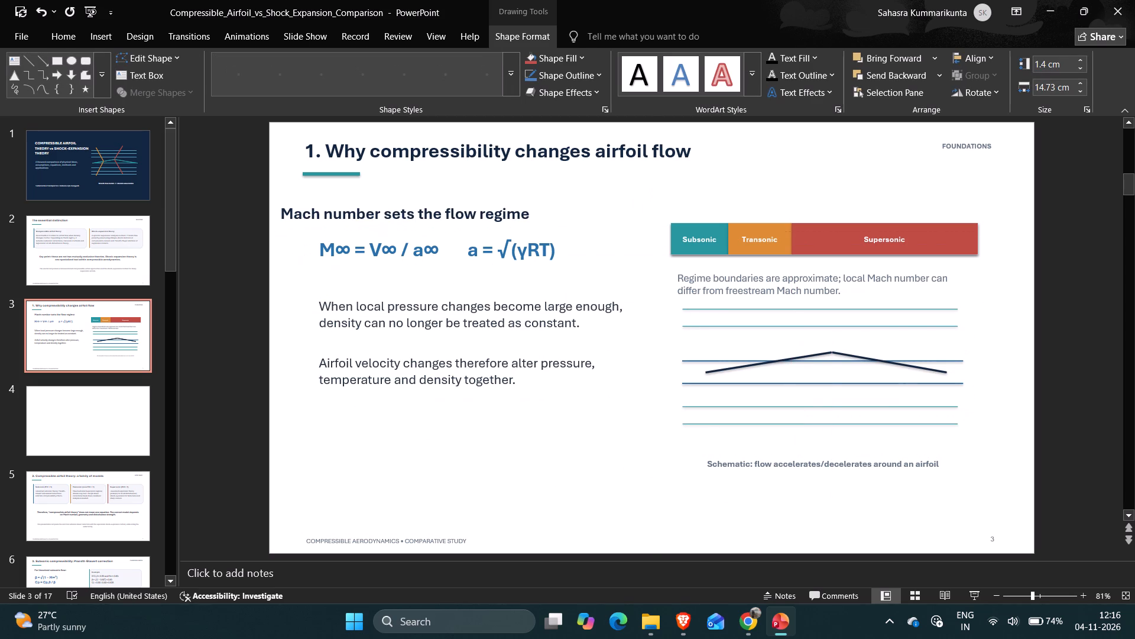
left_click_drag(615, 204, 639, 195)
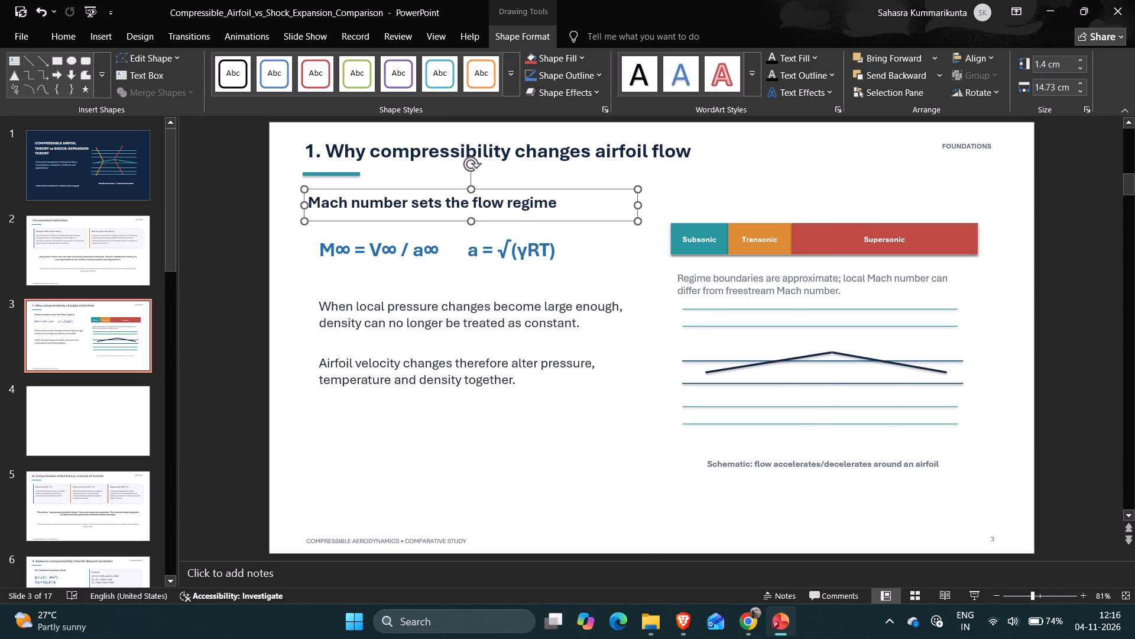
Delete the Subsonic/Transonic/Supersonic bar with its background, the regime note, and the airfoil flow schematic with its caption from slide 3.
left_click_drag(701, 200, 1035, 511)
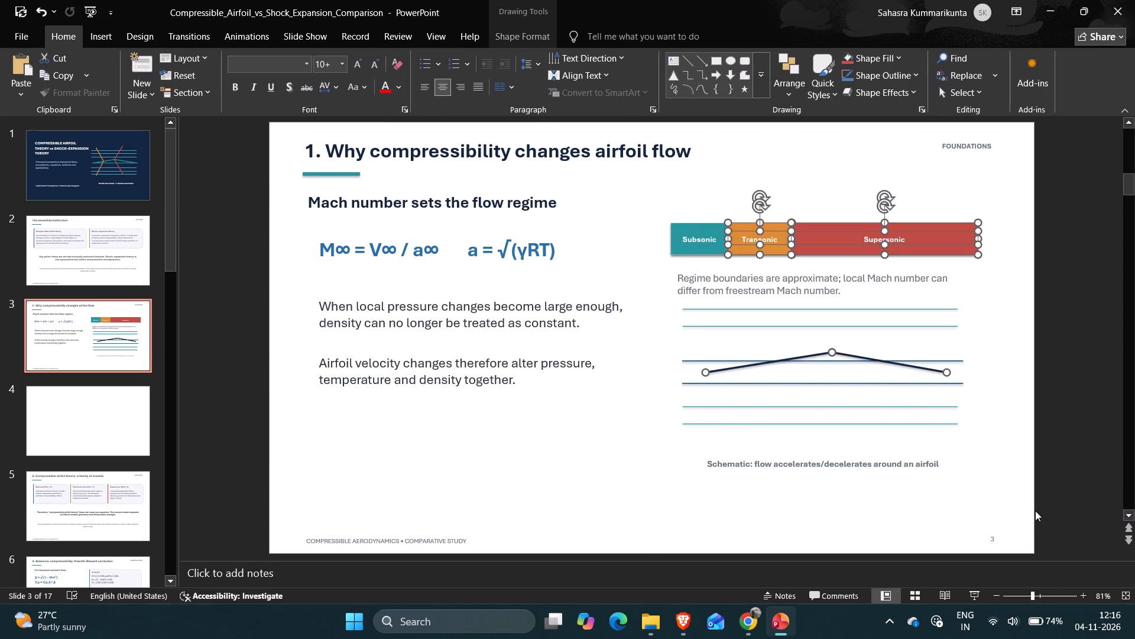
key("Delete")
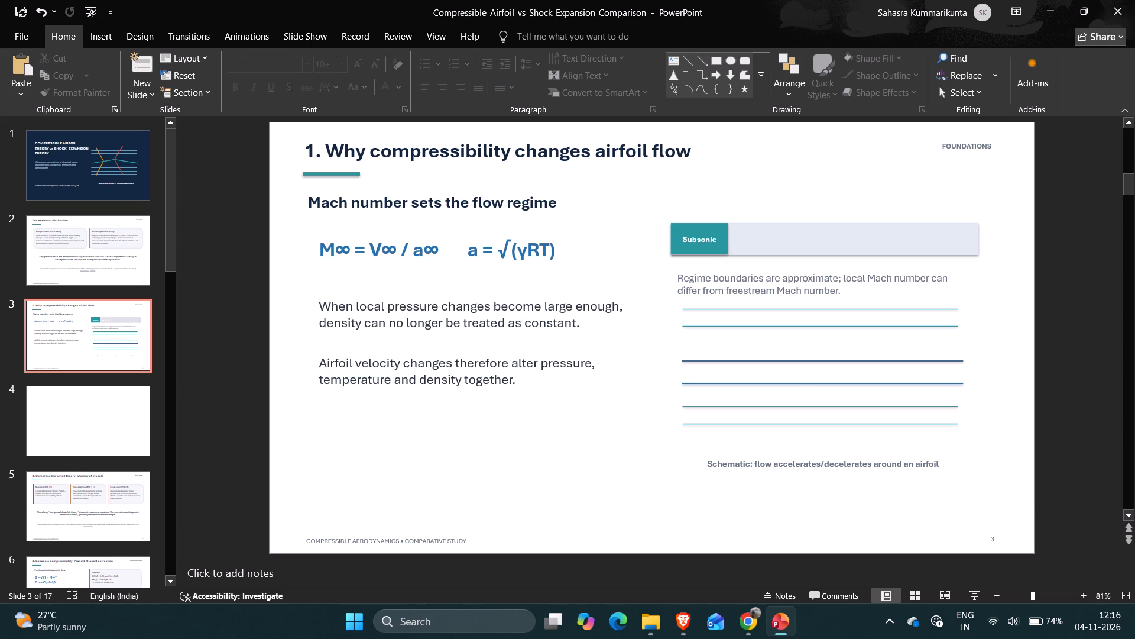
left_click_drag(646, 200, 977, 543)
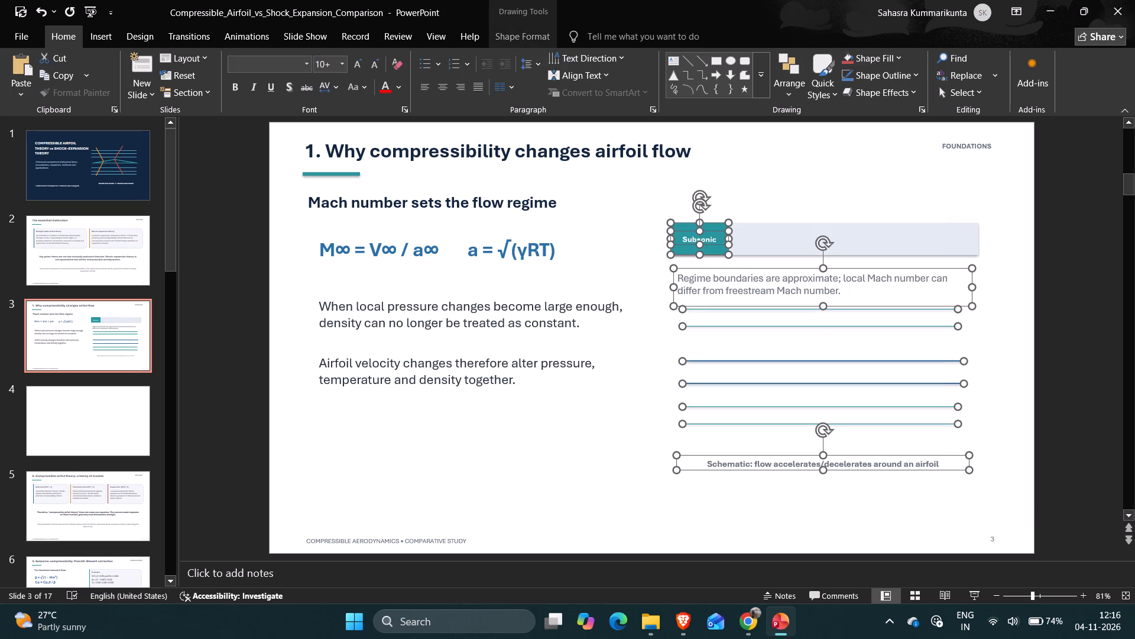
key("Delete")
left_click(732, 236)
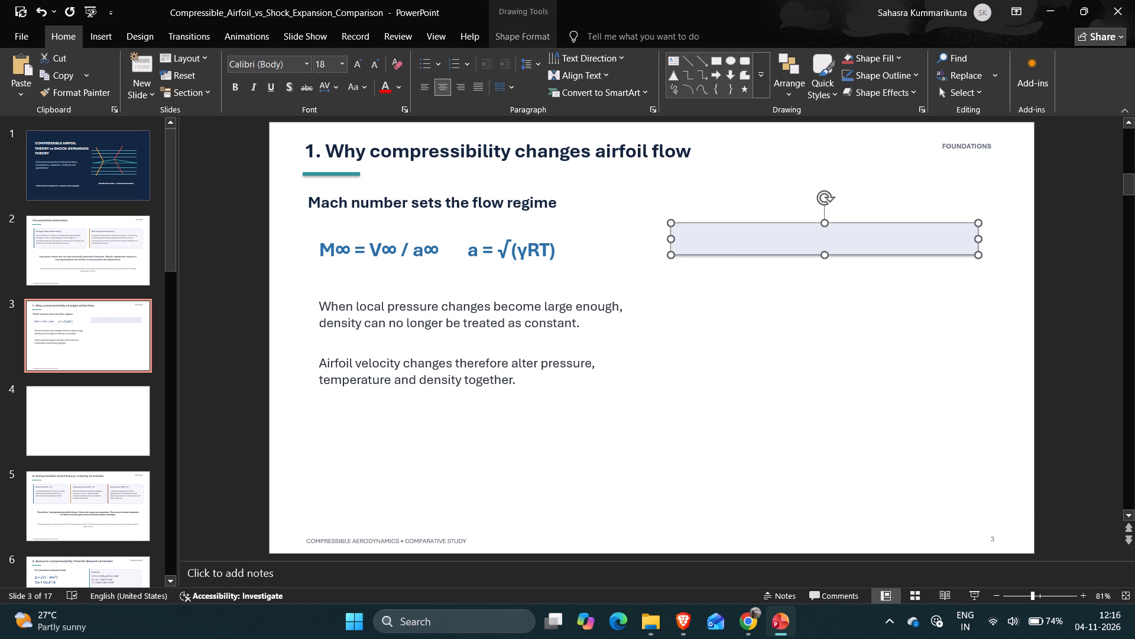
key("Delete")
Paste the drag polar graph onto slide 3, shrink it to about 12.39 cm by 10.28 cm, and place it beside the text.
key("ctrl+v")
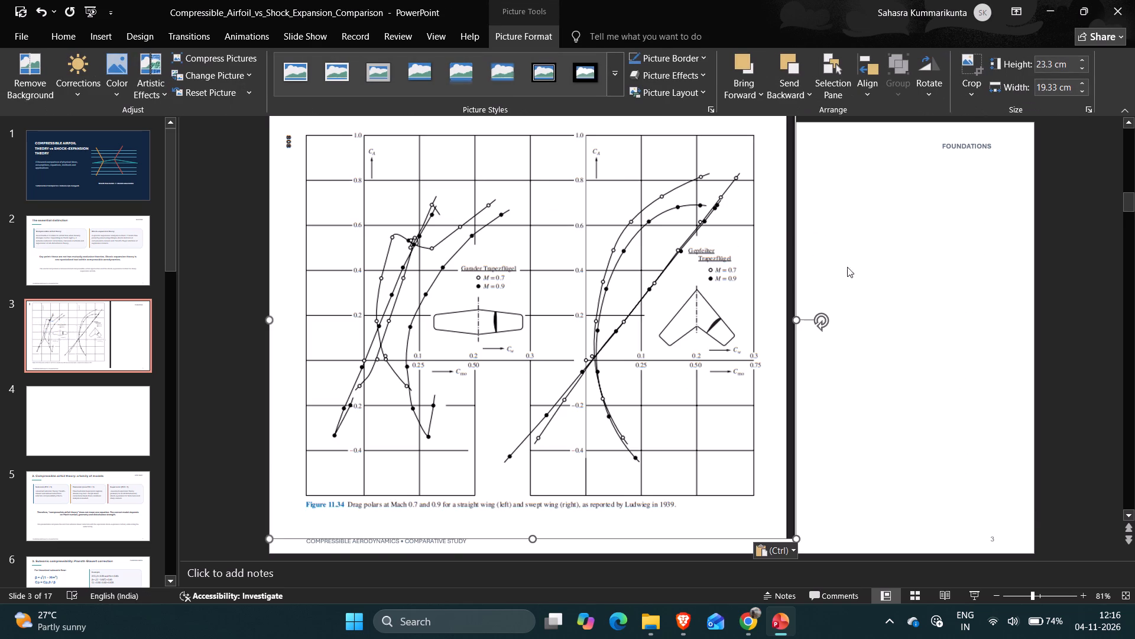
left_click_drag(822, 318, 796, 324)
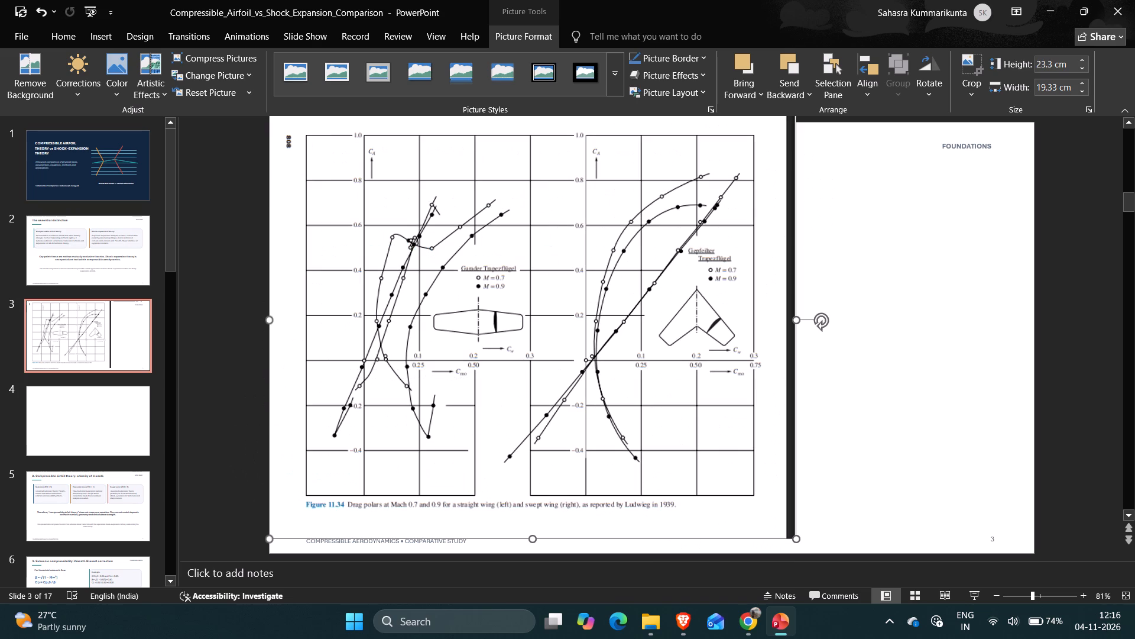
left_click_drag(797, 535, 427, 247)
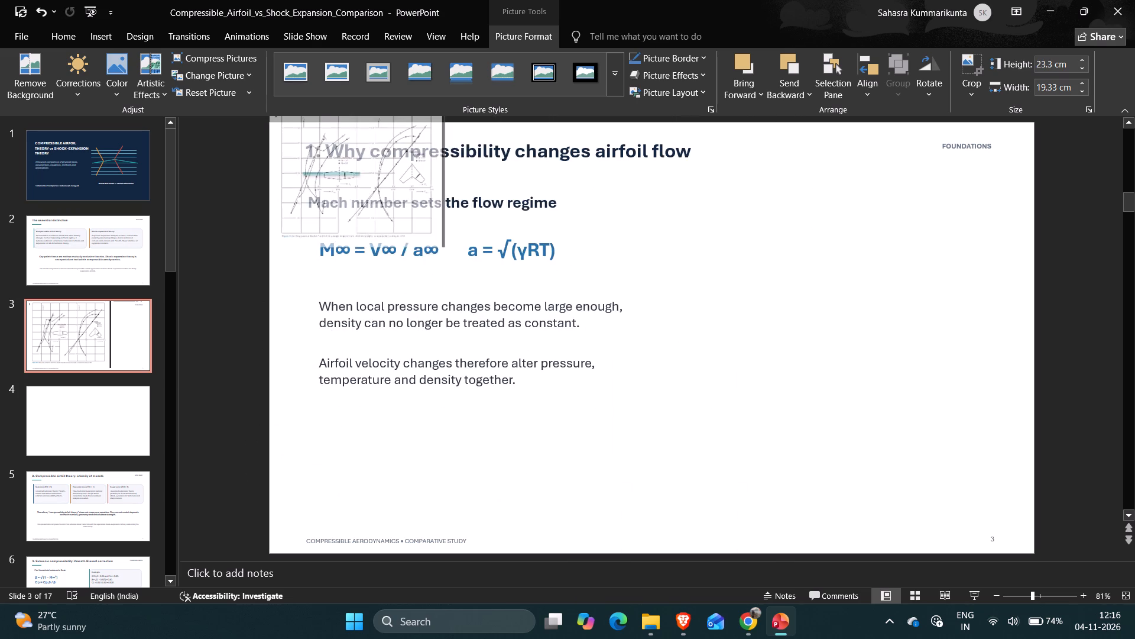
left_click_drag(427, 247, 549, 309)
left_click_drag(427, 230, 846, 340)
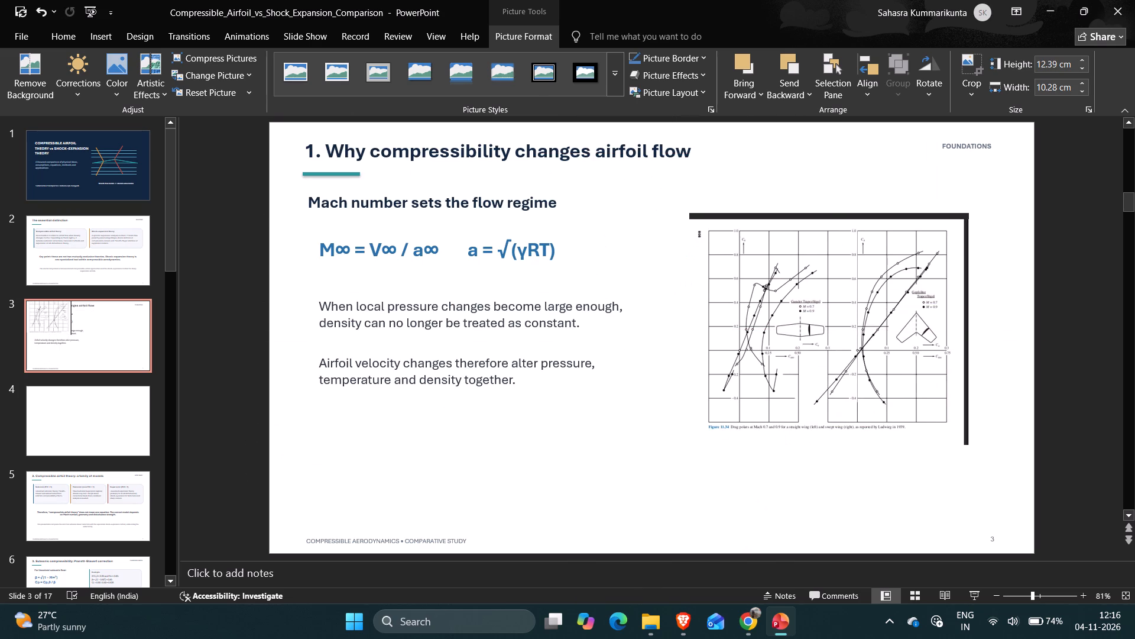
left_click_drag(846, 340, 847, 340)
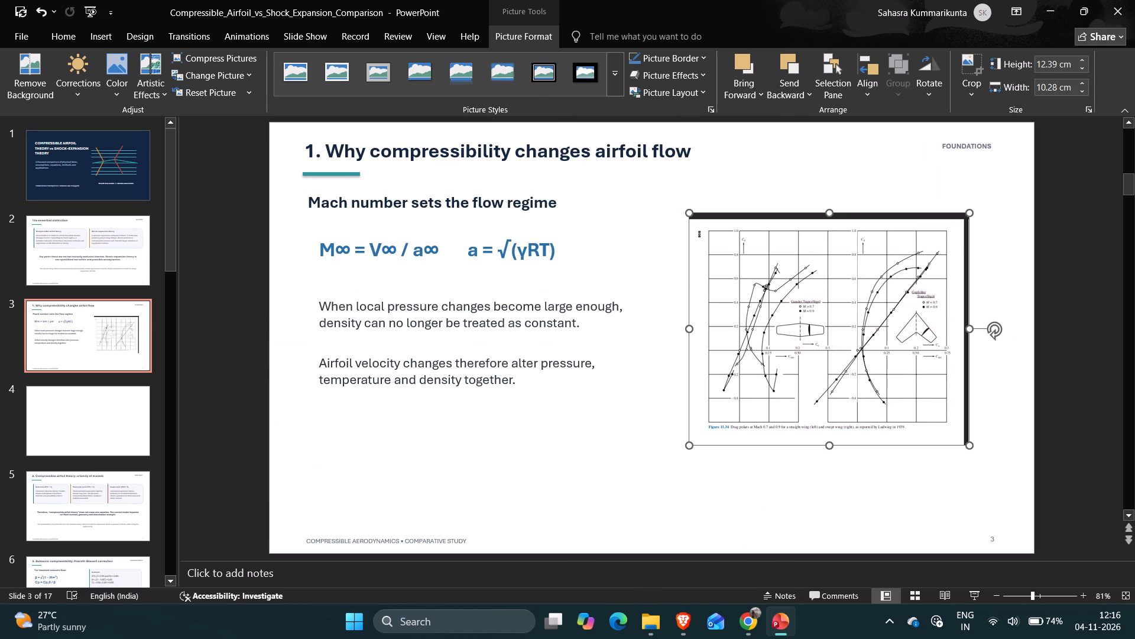
left_click(614, 383)
left_click(506, 493)
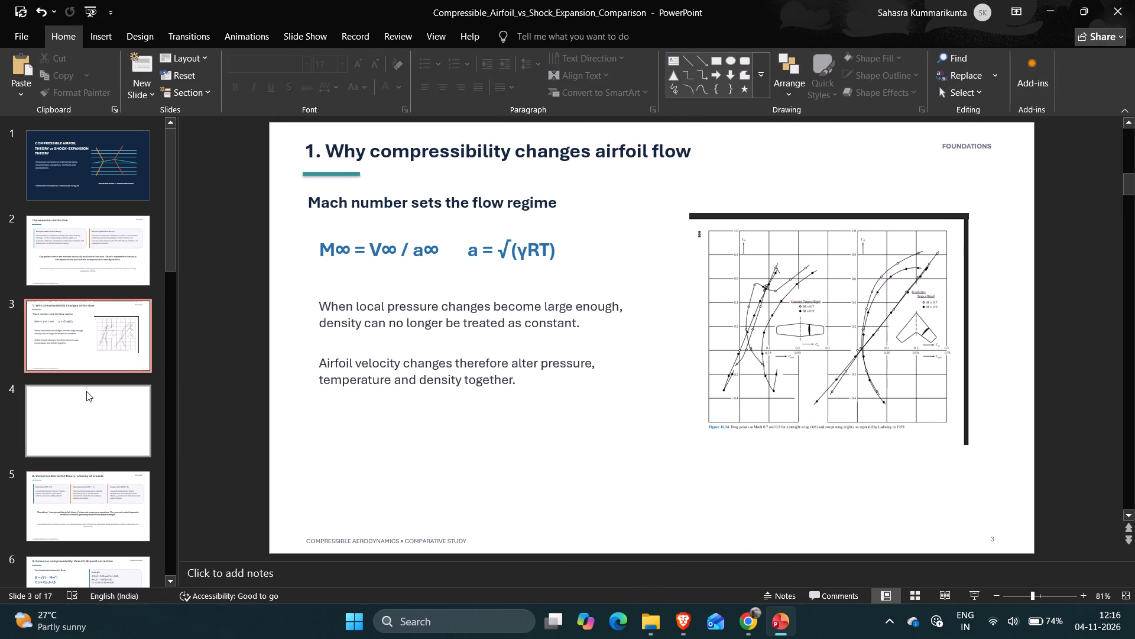
Delete the empty slide 4 that follows the compressibility slide.
left_click(85, 393)
key("Delete")
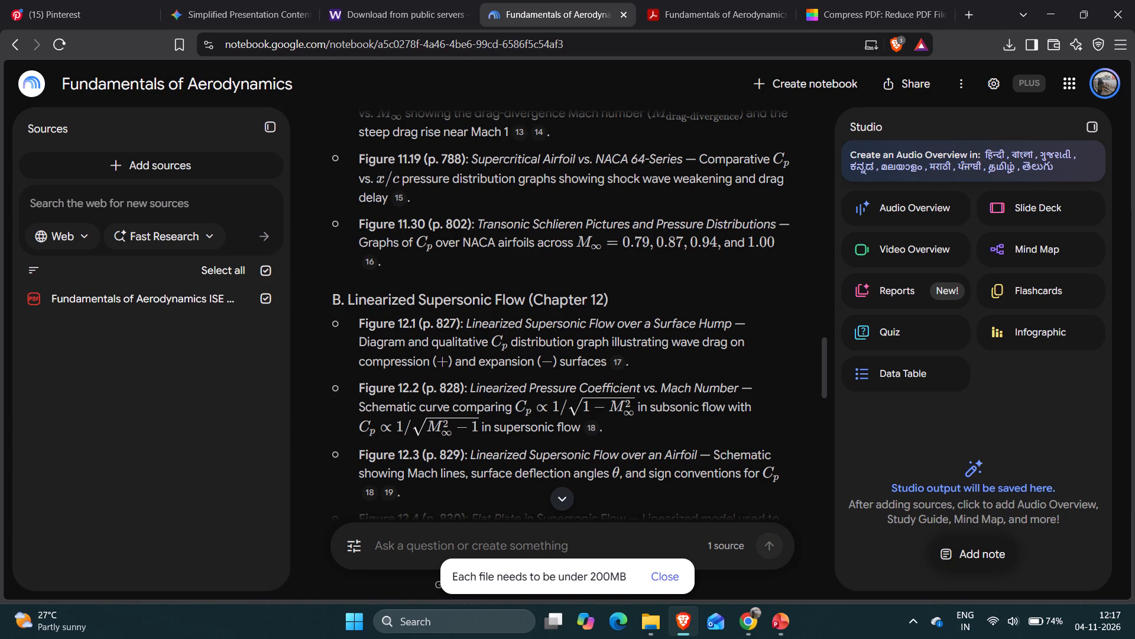
left_click(779, 0)
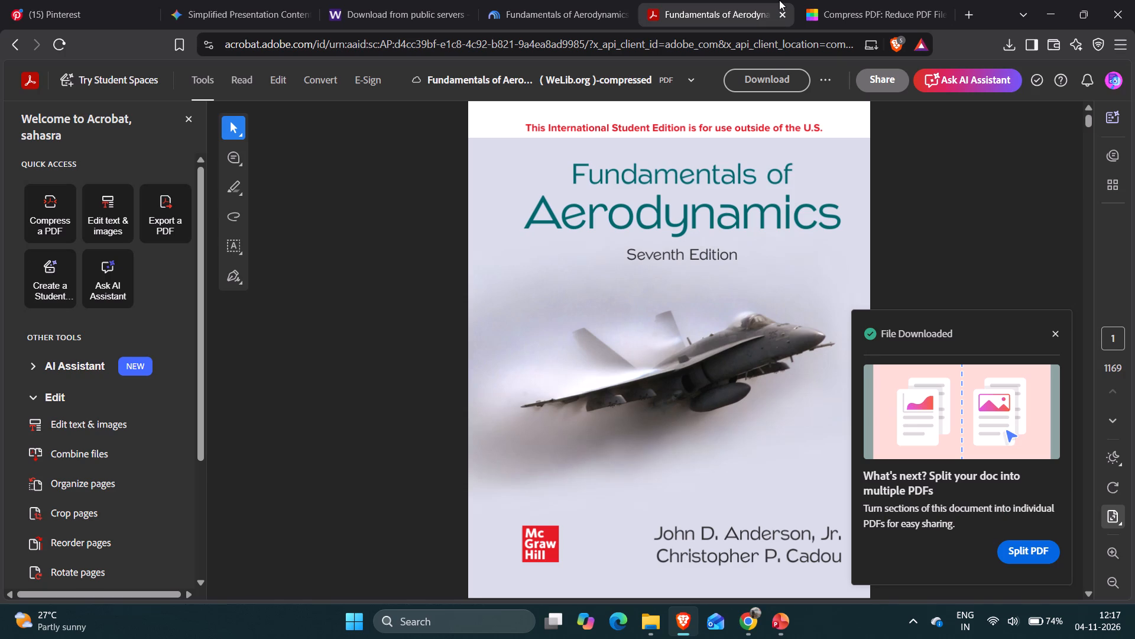
left_click(985, 0)
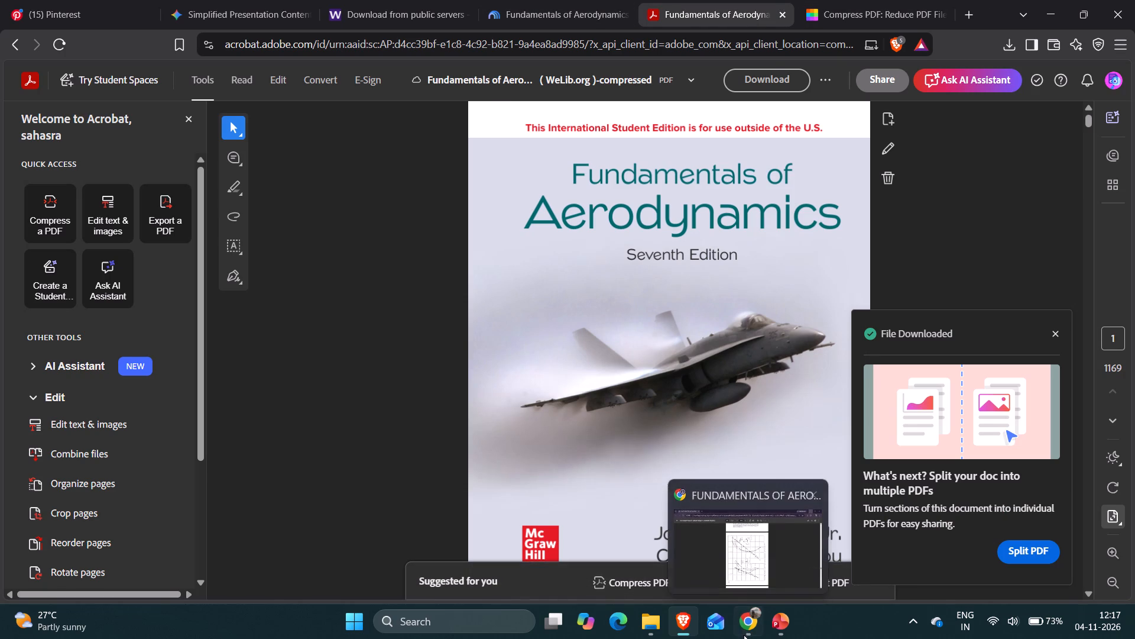
Switch to Chrome and look through the textbook's remaining Chapter 11 pages for usable graphs, including the pressure distribution in Figure 11.38.
left_click(745, 580)
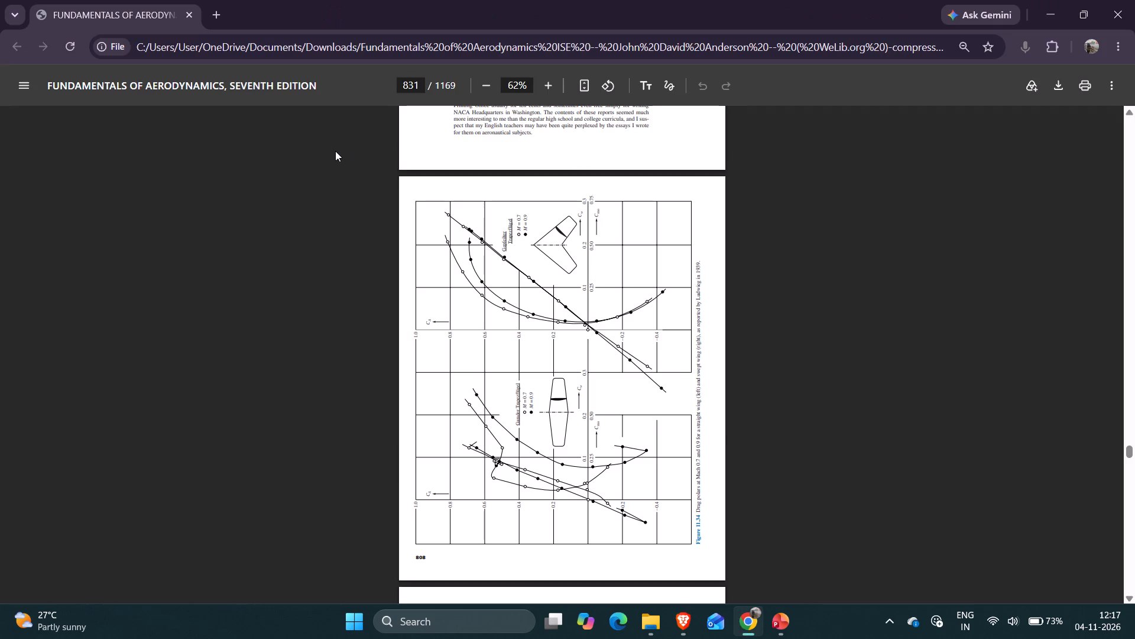
key("Down")
key("Down")
key("Up")
scroll(469, 201, "down", 7)
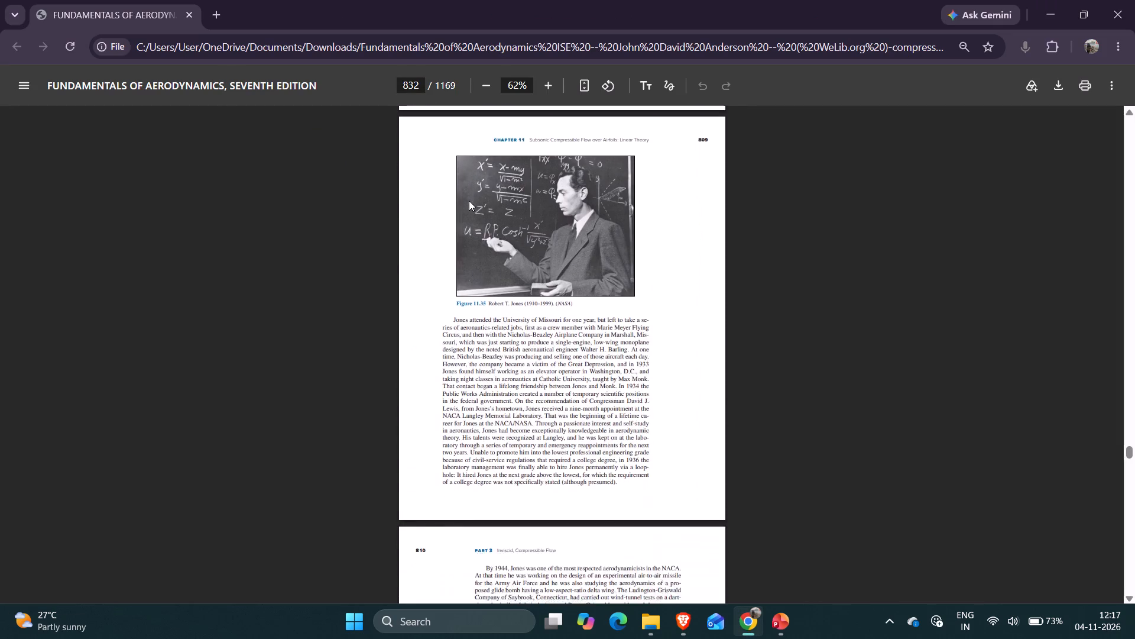
scroll(469, 201, "down", 4)
scroll(469, 201, "up", 2)
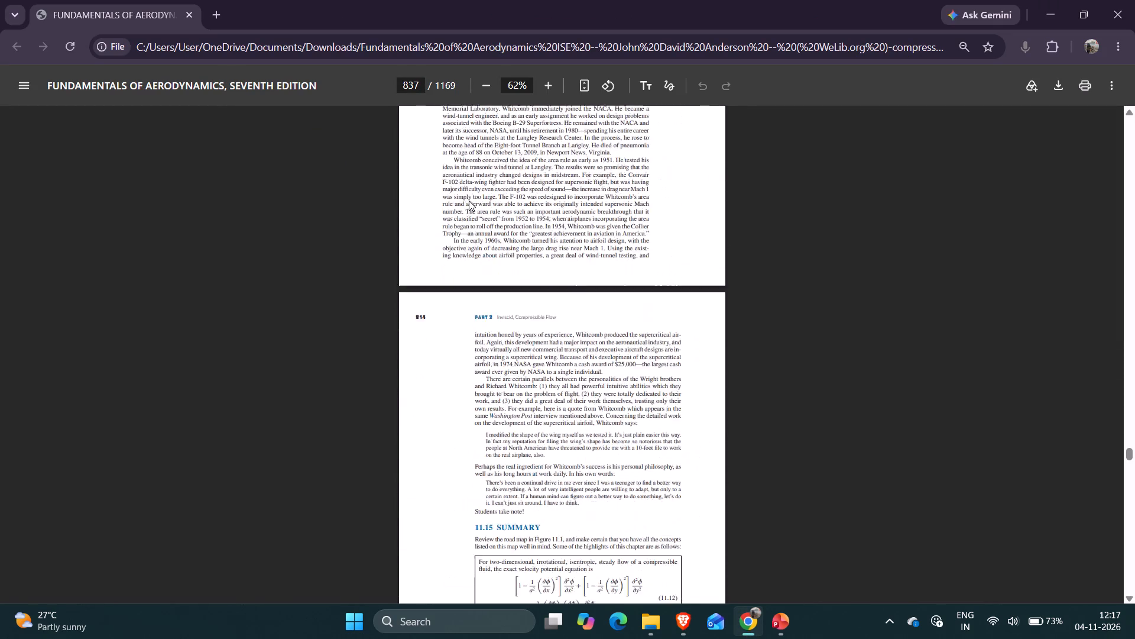
scroll(469, 201, "up", 4)
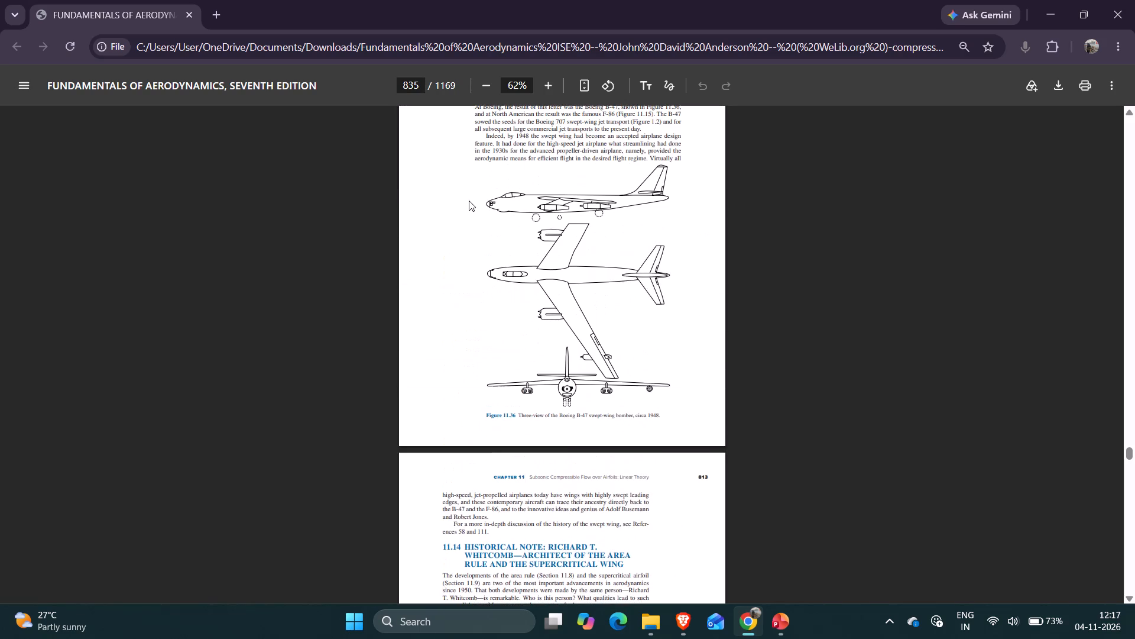
scroll(469, 201, "up", 1)
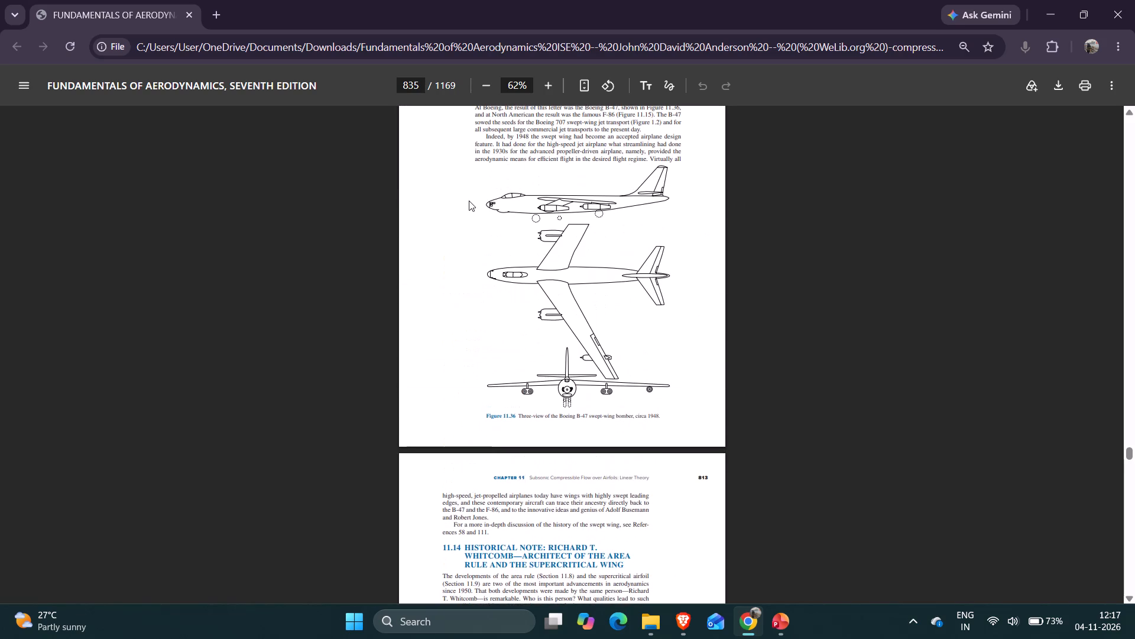
scroll(469, 201, "up", 1)
scroll(469, 201, "down", 3)
scroll(462, 115, "down", 4)
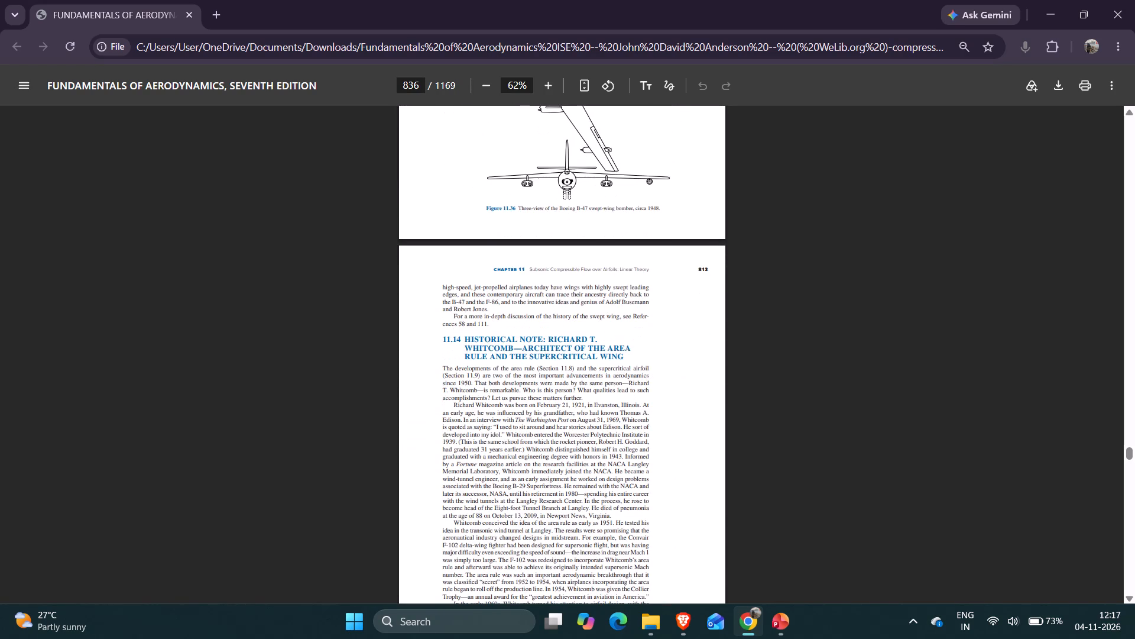
scroll(462, 115, "down", 3)
scroll(462, 115, "up", 2)
scroll(462, 115, "down", 1)
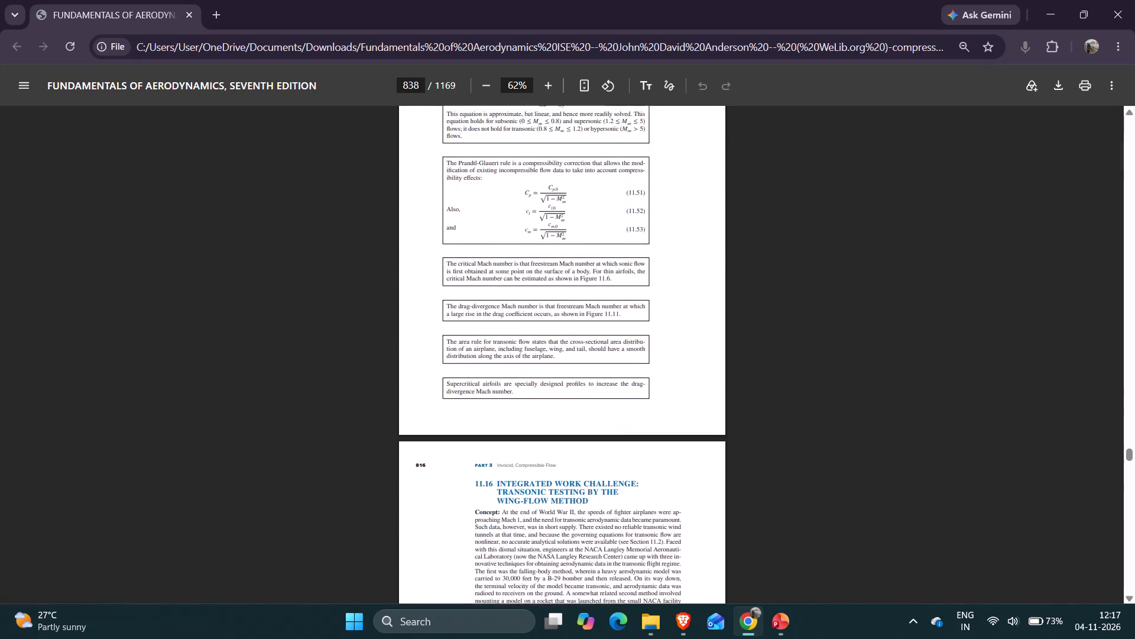
scroll(462, 115, "down", 5)
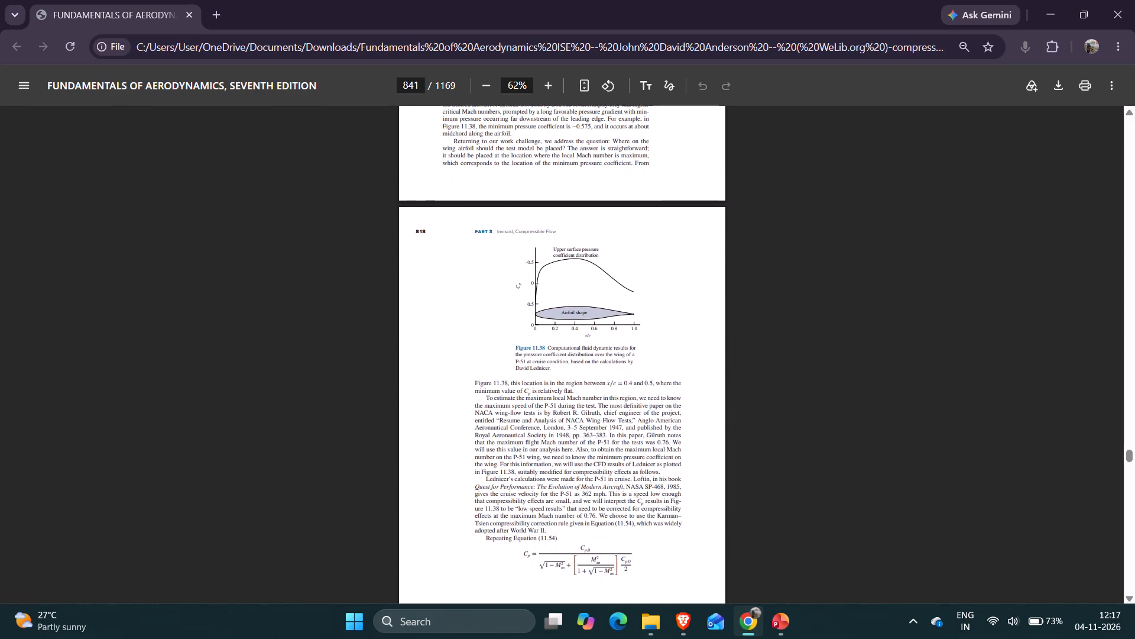
scroll(462, 115, "up", 2)
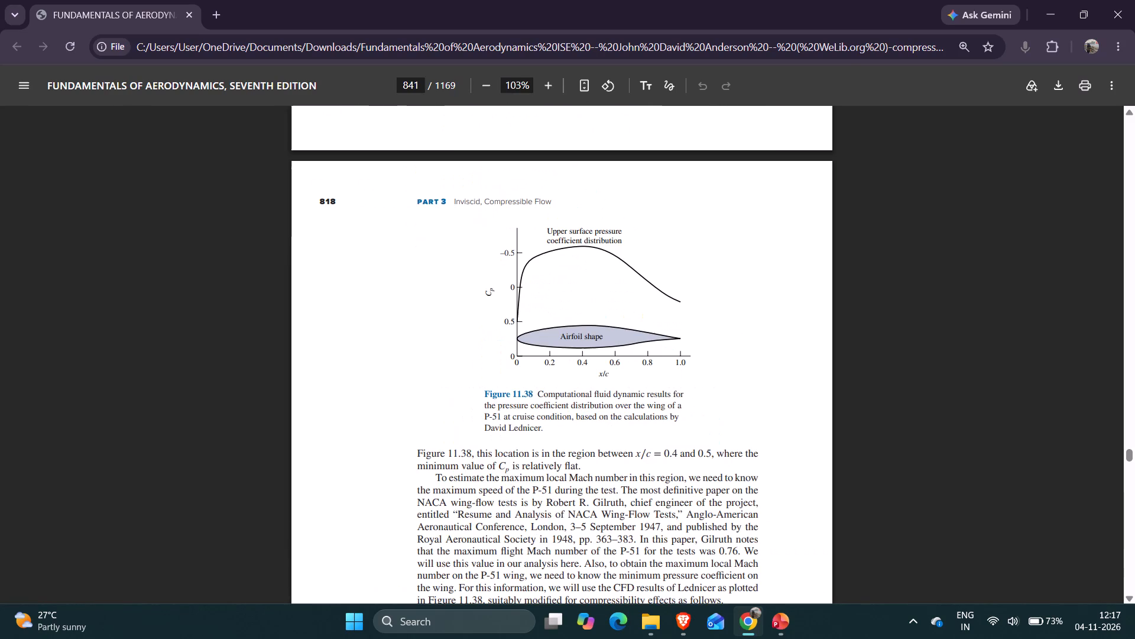
scroll(462, 115, "down", 5)
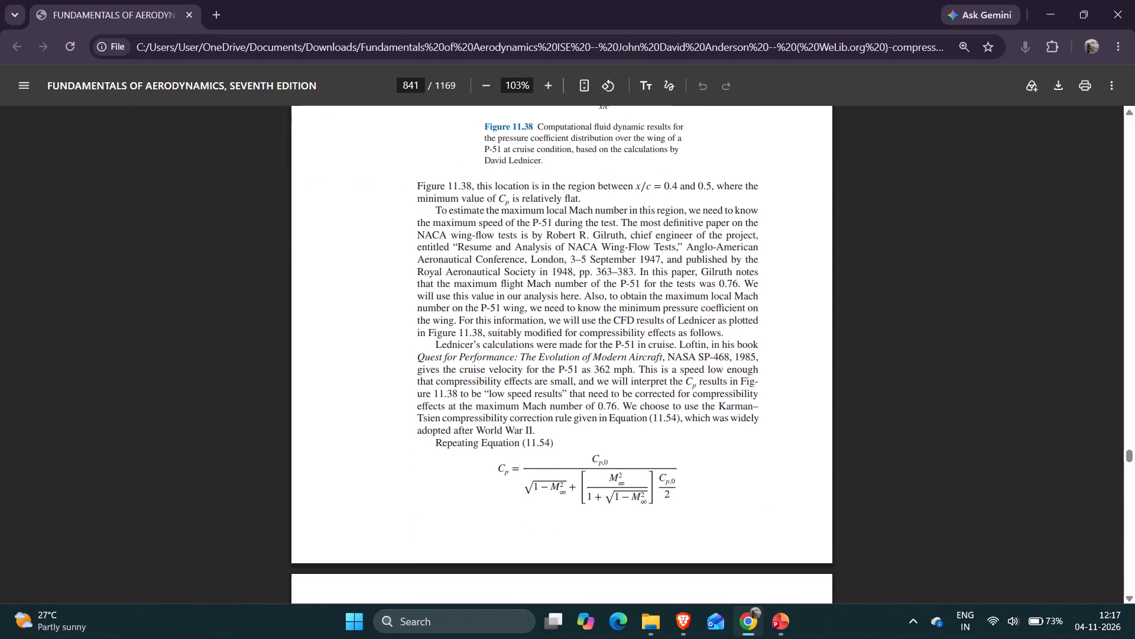
Find Figure 12.1, Linearized supersonic flow, on PDF page 848 and capture it with its caption as a screenshot.
scroll(462, 115, "down", 7)
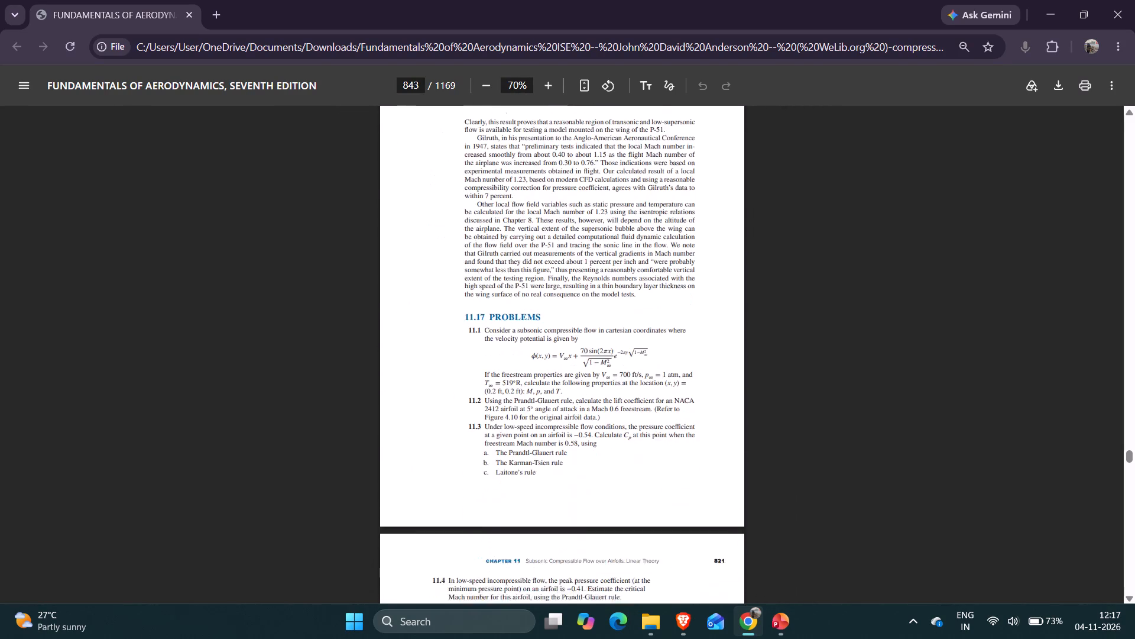
scroll(462, 115, "down", 7)
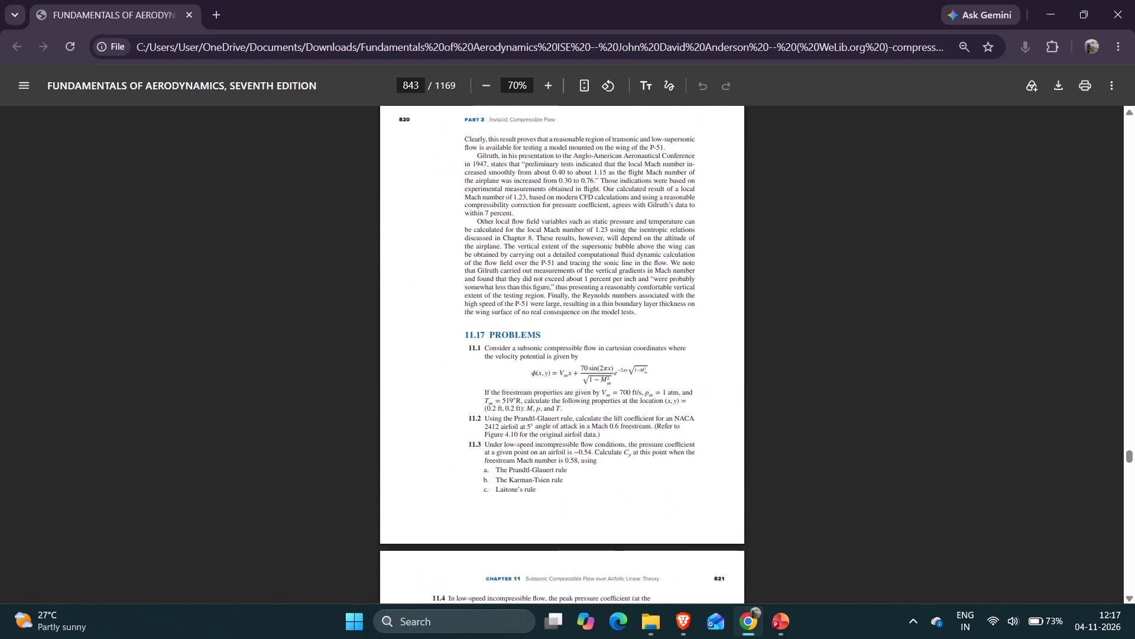
scroll(462, 115, "down", 4)
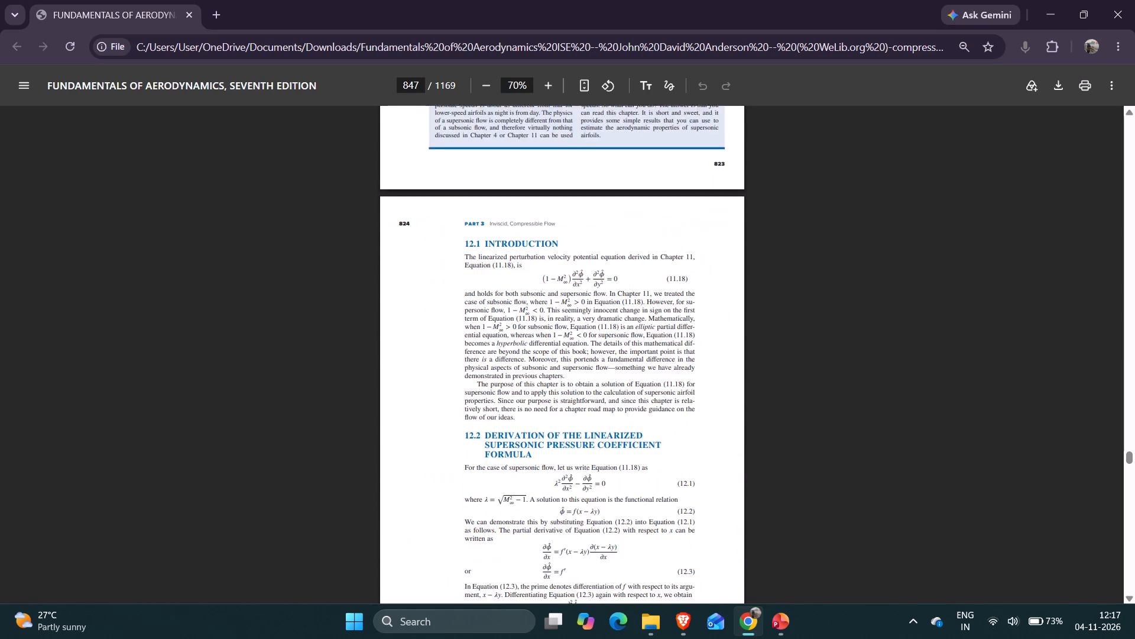
scroll(462, 115, "down", 3)
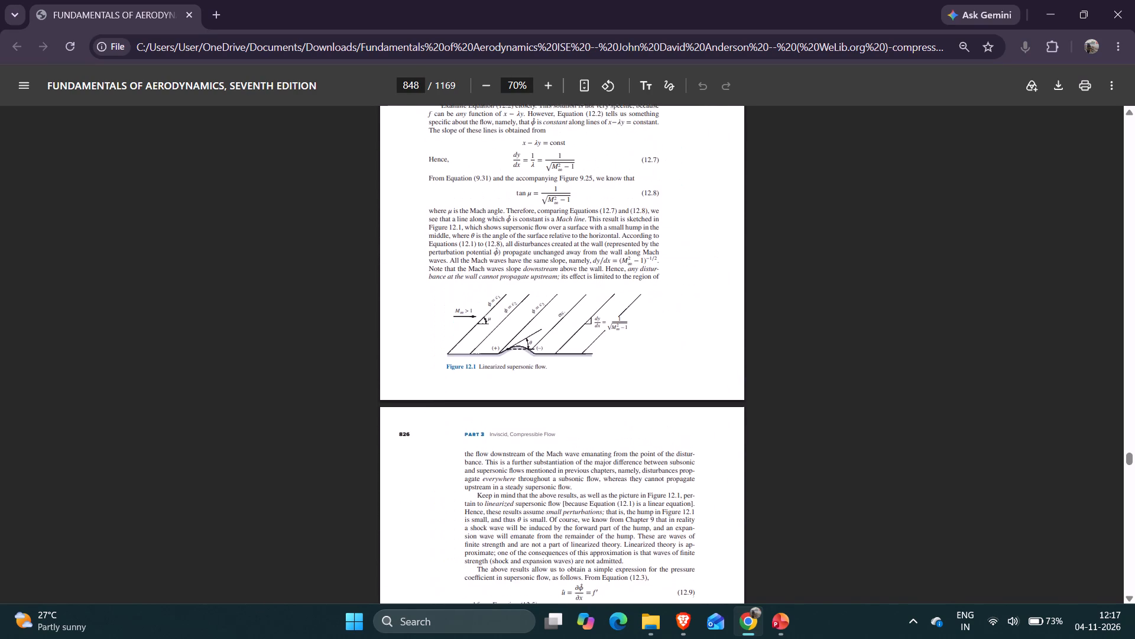
scroll(462, 115, "up", 3)
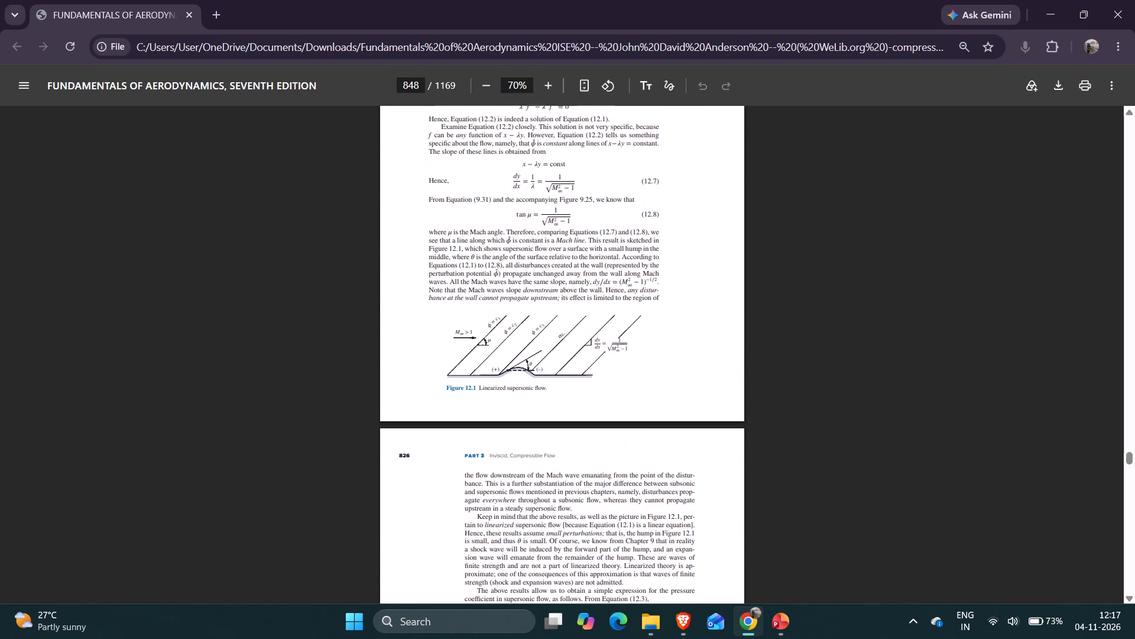
scroll(462, 115, "left", 1)
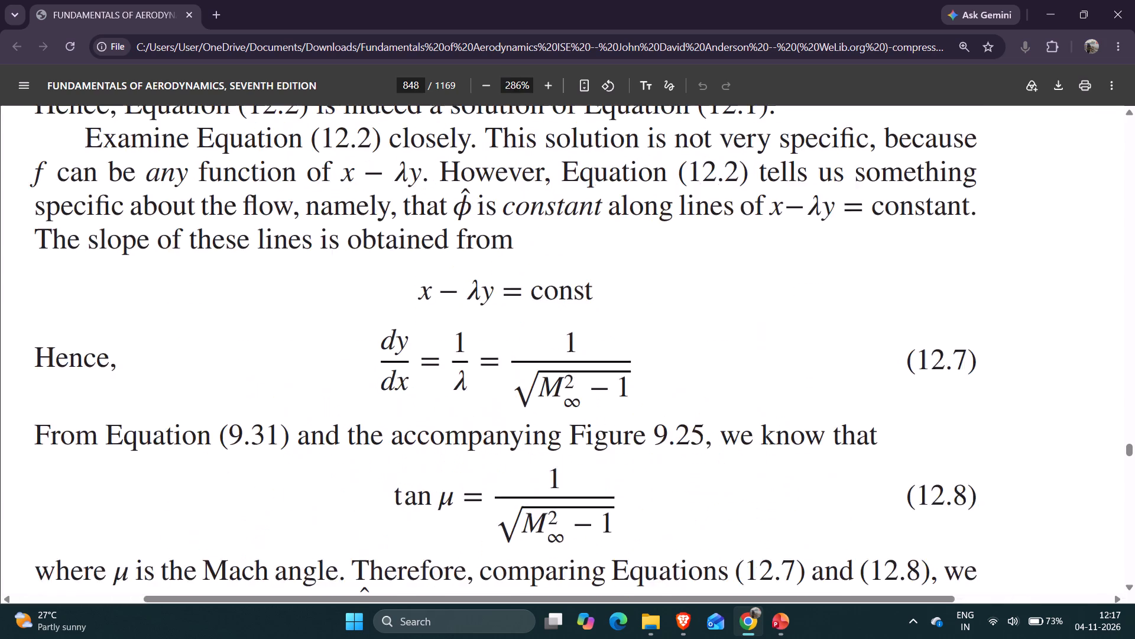
scroll(462, 115, "down", 1)
scroll(462, 115, "left", 1)
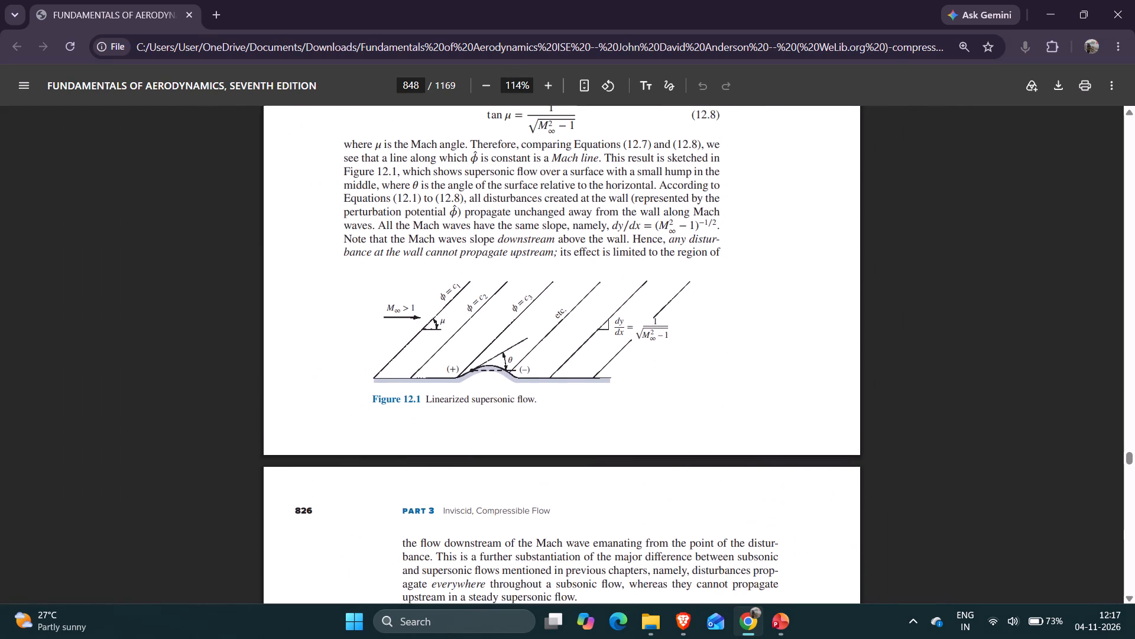
scroll(462, 115, "down", 2)
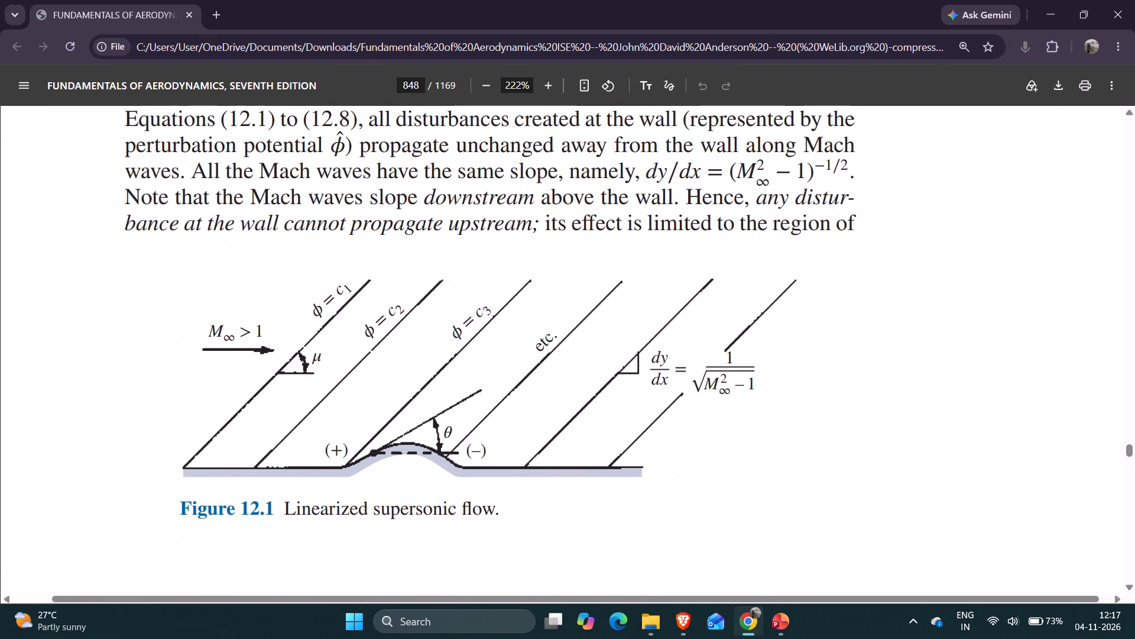
key("shift+super+s")
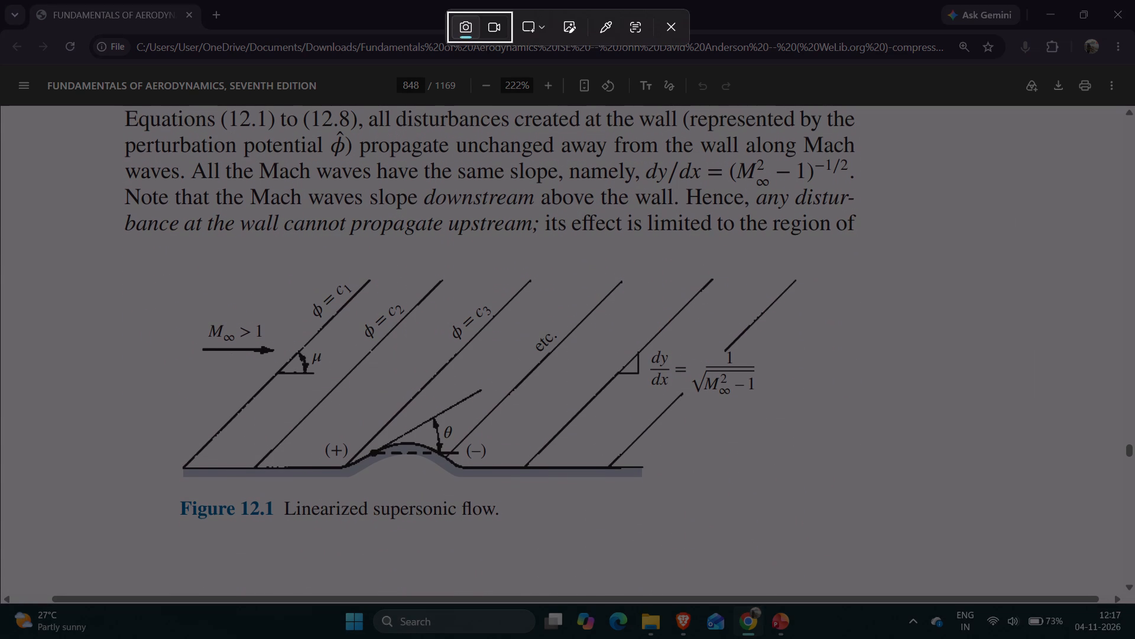
left_click_drag(128, 254, 850, 544)
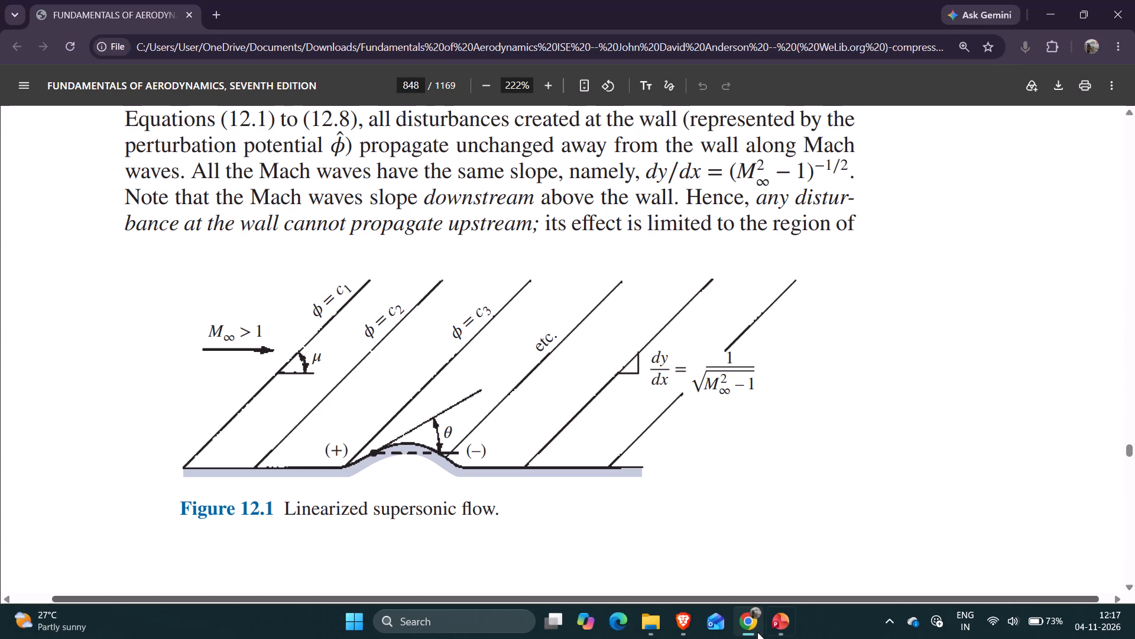
Switch to PowerPoint and review slides 5, 3, 2 and 1.
left_click(791, 554)
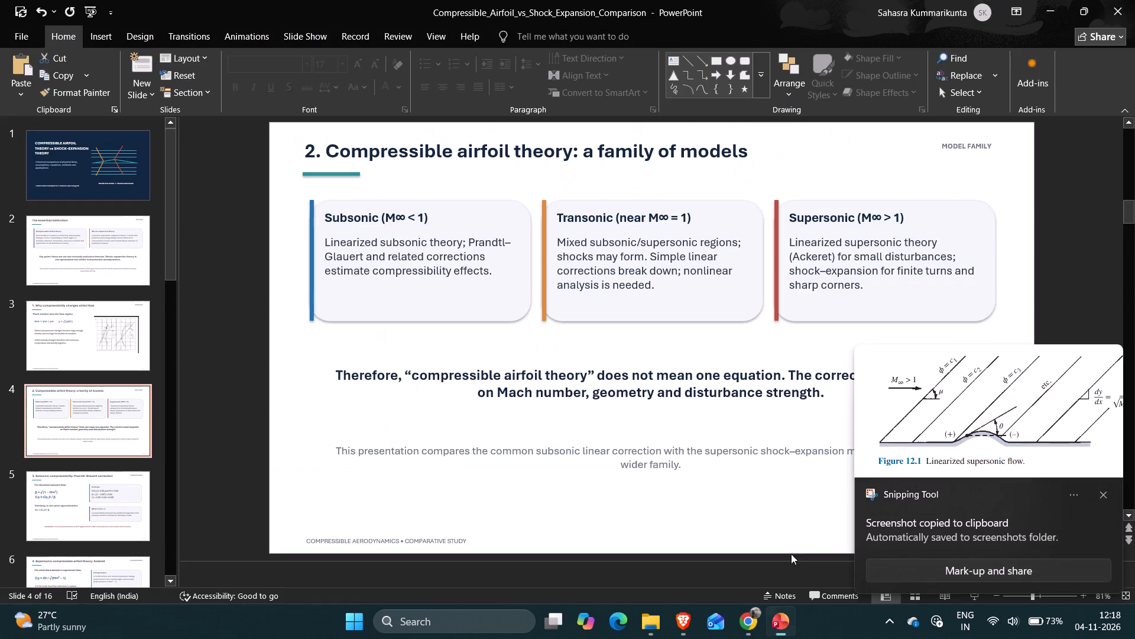
left_click(90, 493)
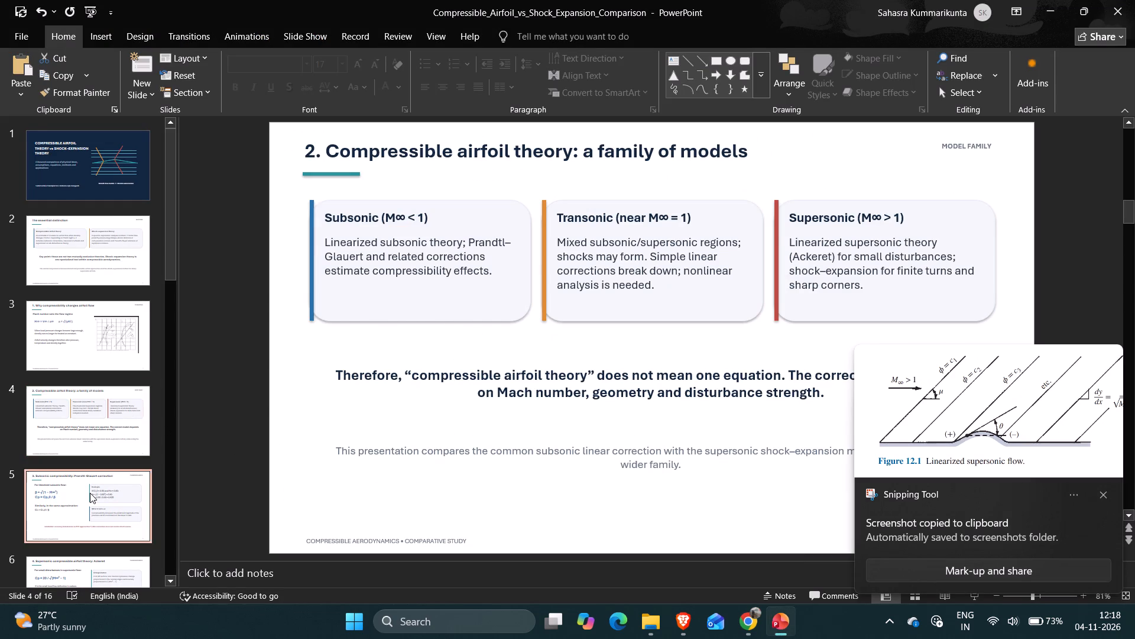
left_click(114, 323)
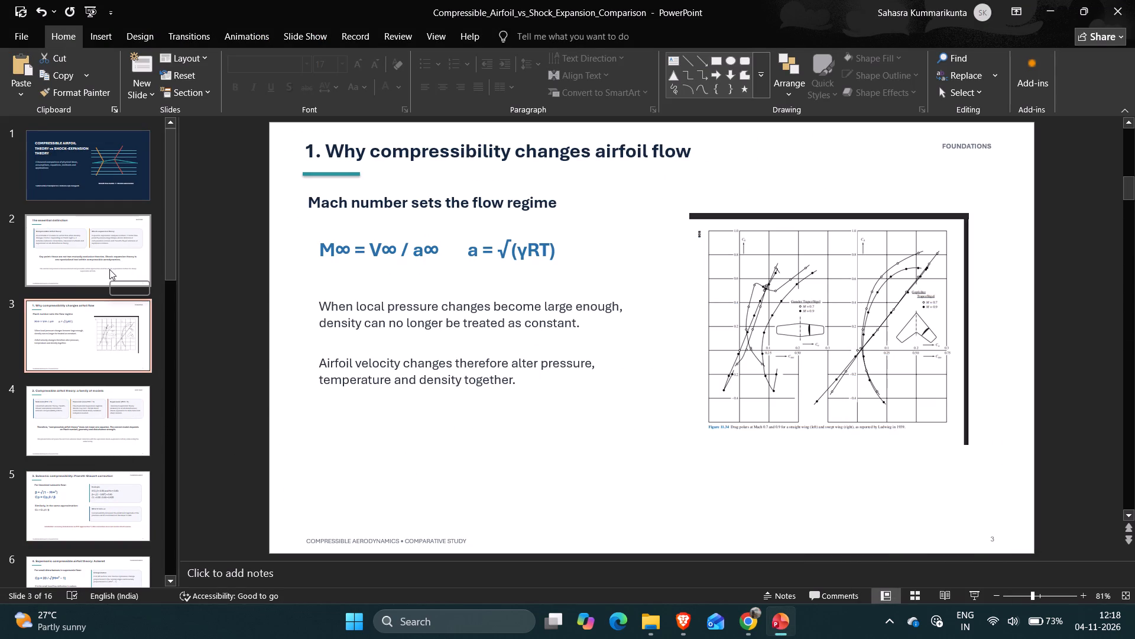
left_click(108, 270)
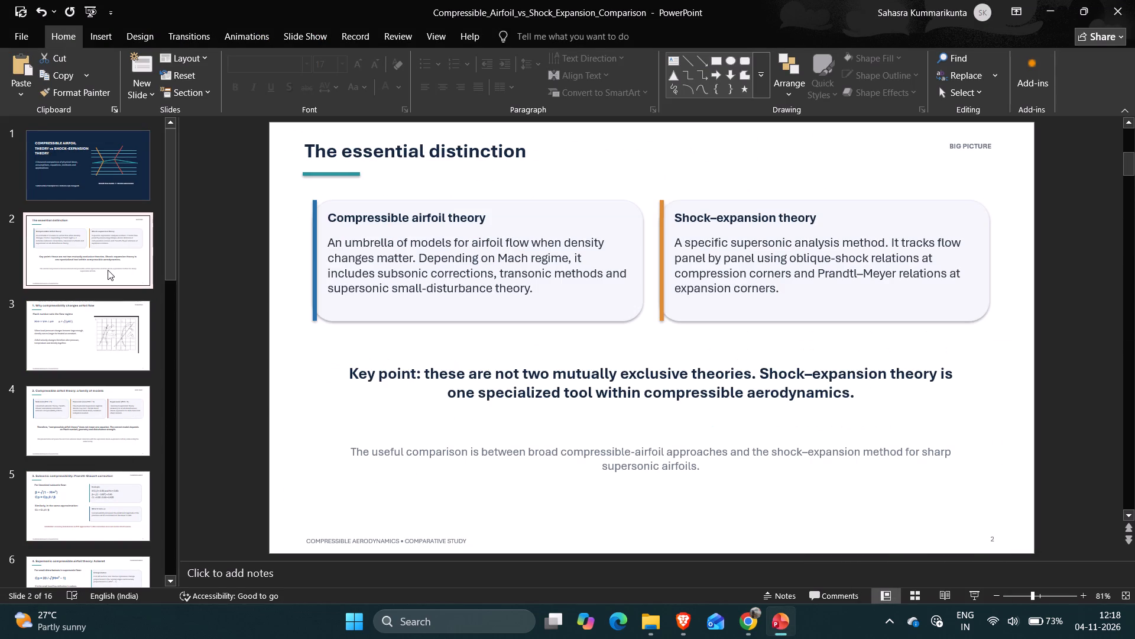
left_click(109, 174)
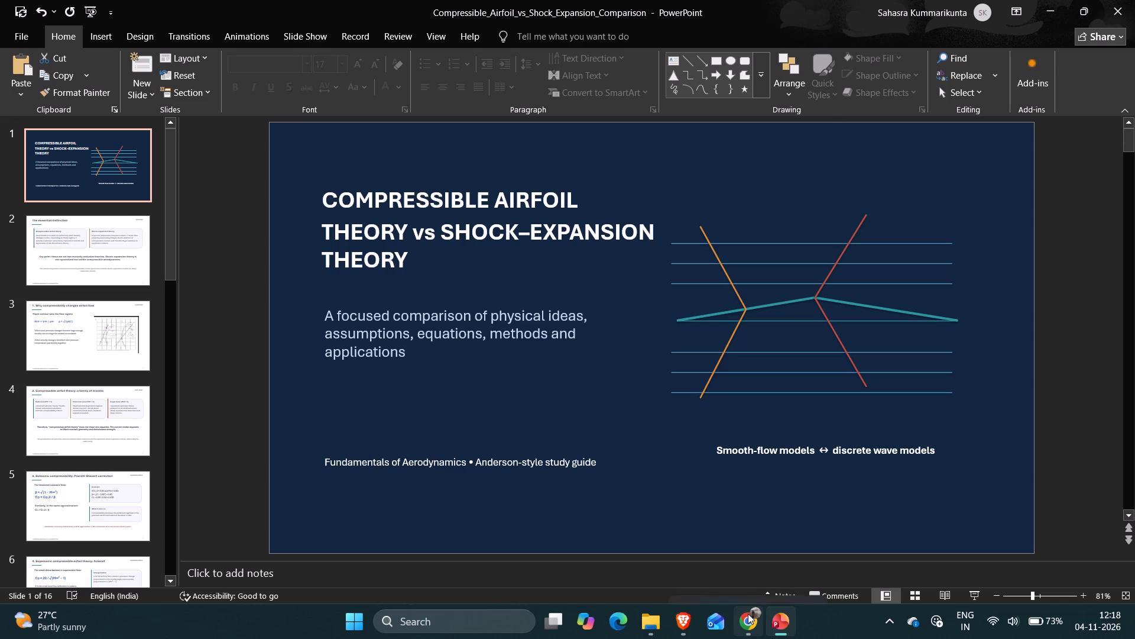
left_click(734, 570)
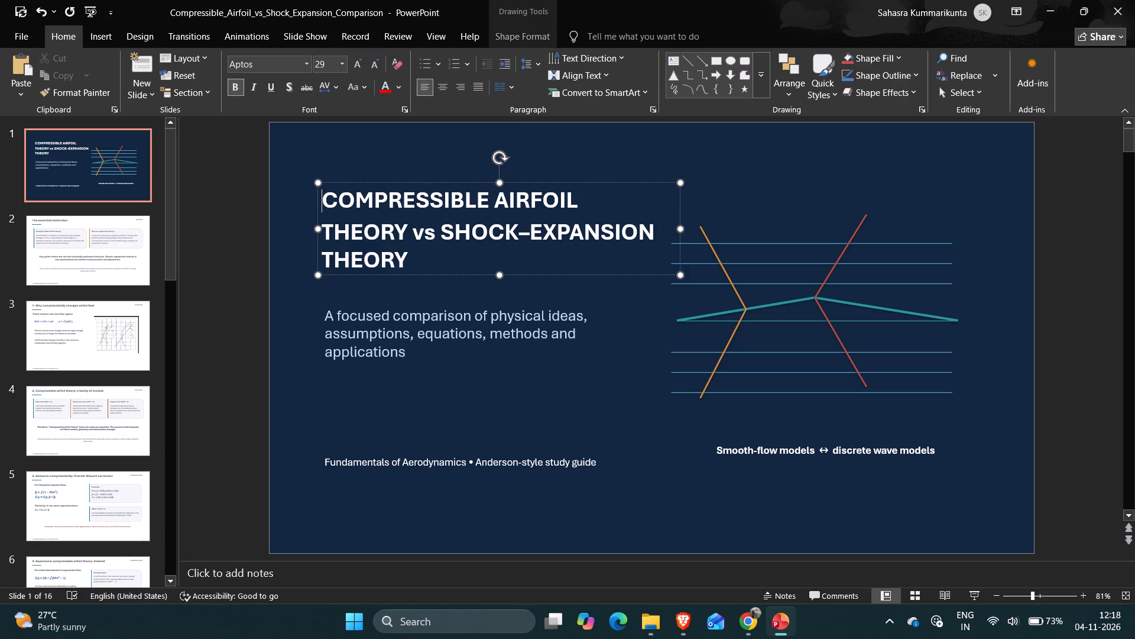
type("linear")
key("space")
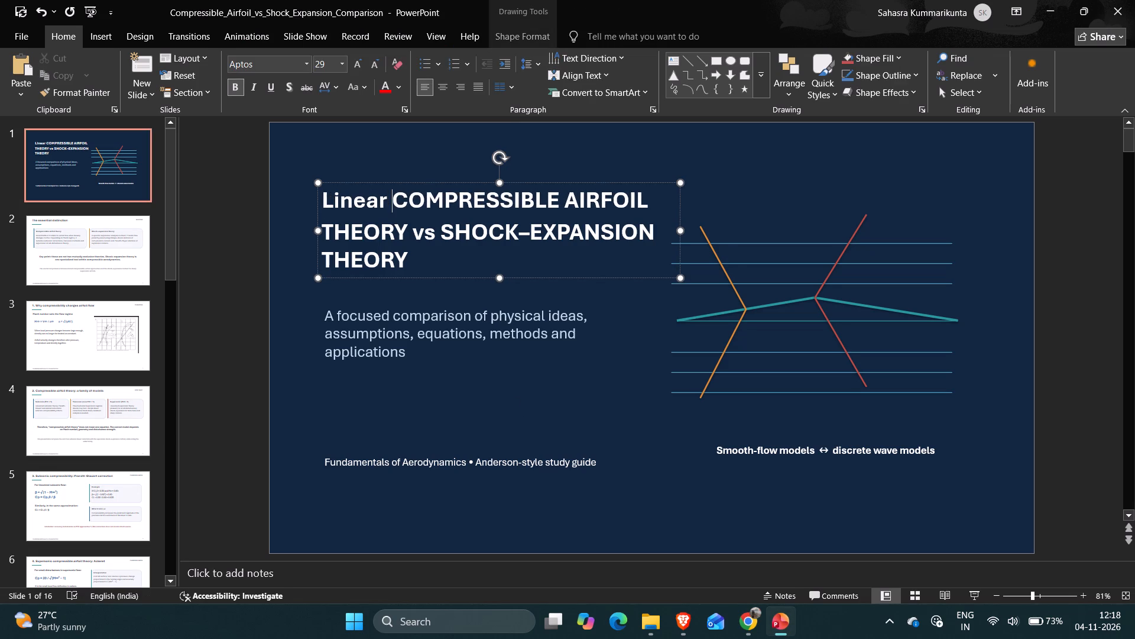
key("BackSpace")
key("BackSpace")
key("BackSpace")
key("BackSpace")
key("BackSpace")
key("BackSpace")
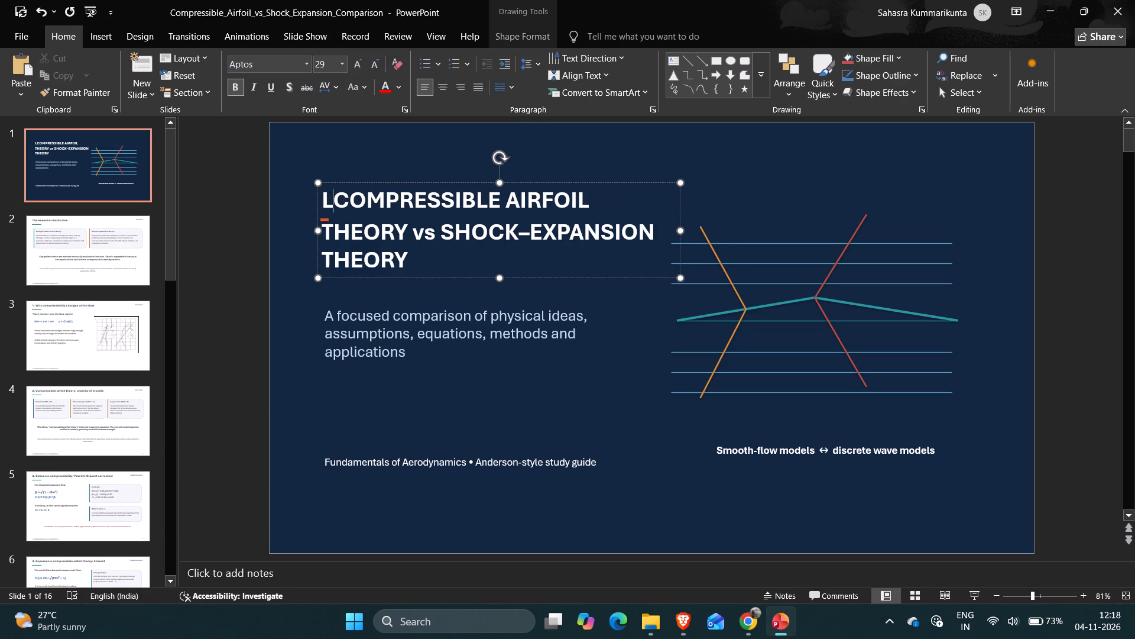
type("INNEAR")
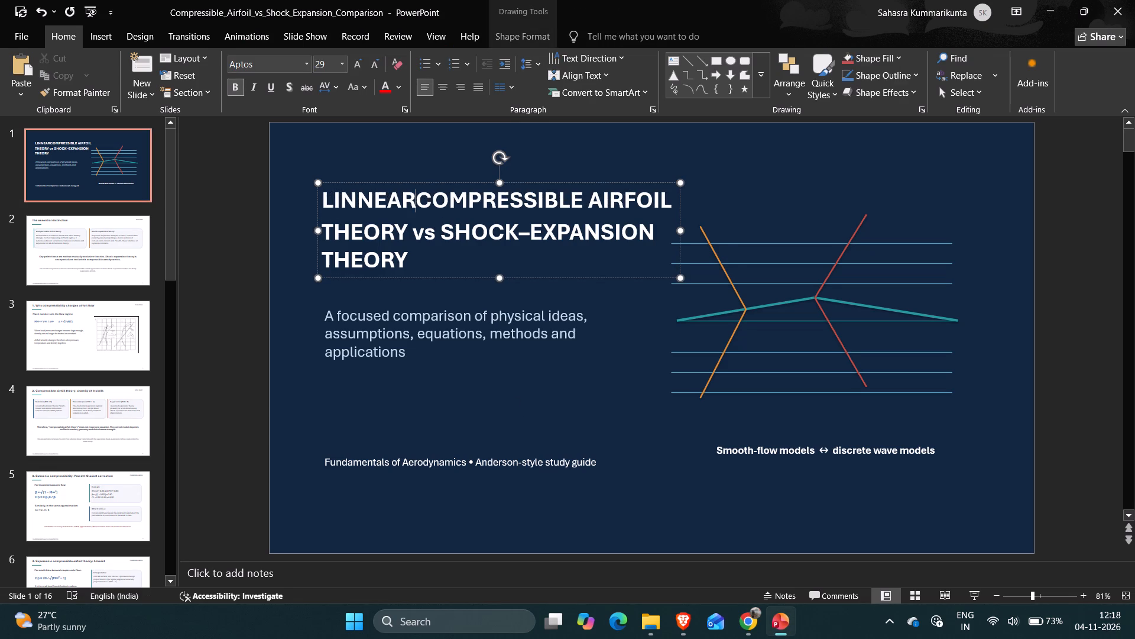
key("BackSpace")
key("BackSpace")
key("BackSpace")
key("BackSpace")
type("EAR")
key("space")
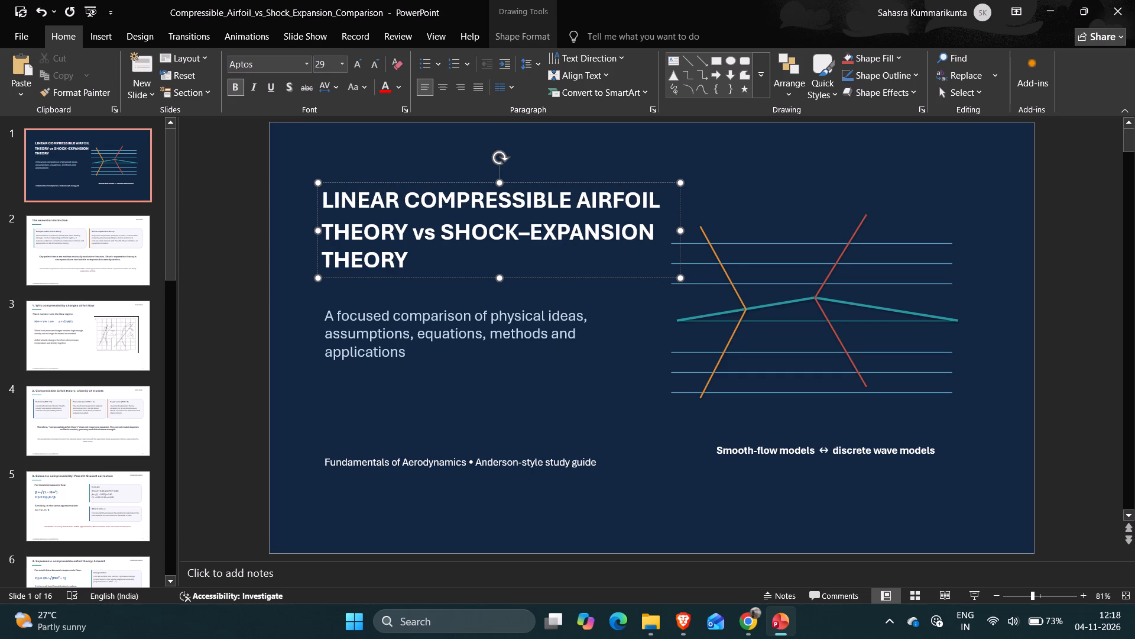
Delete the grey note on slide 4 beginning "This presentation compares the common subsonic linear correction".
left_click(86, 396)
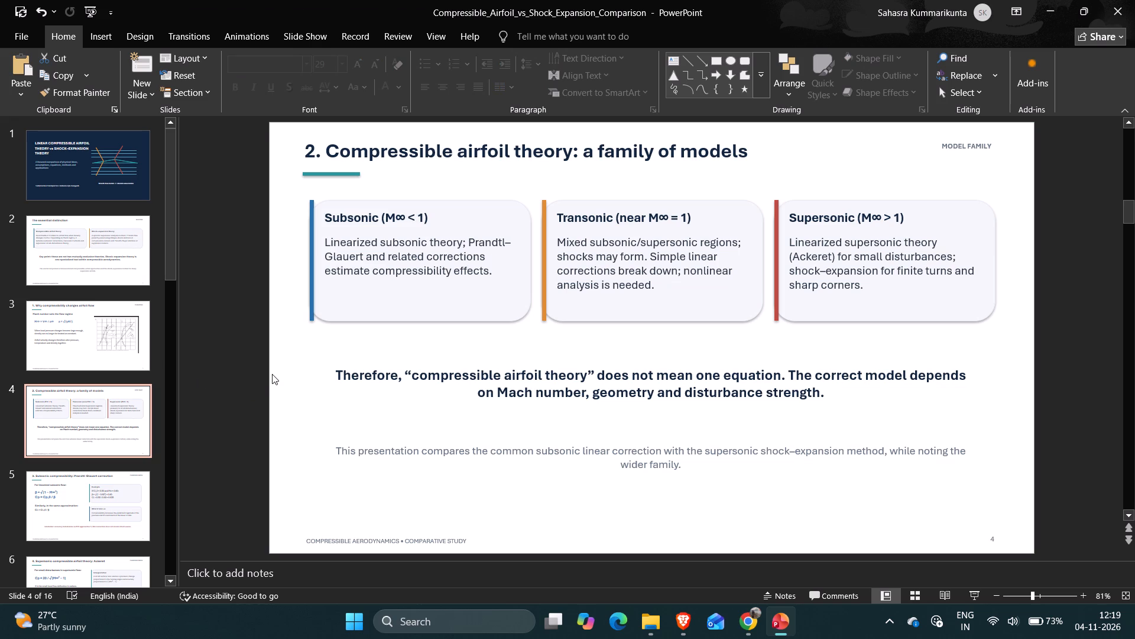
left_click(272, 374)
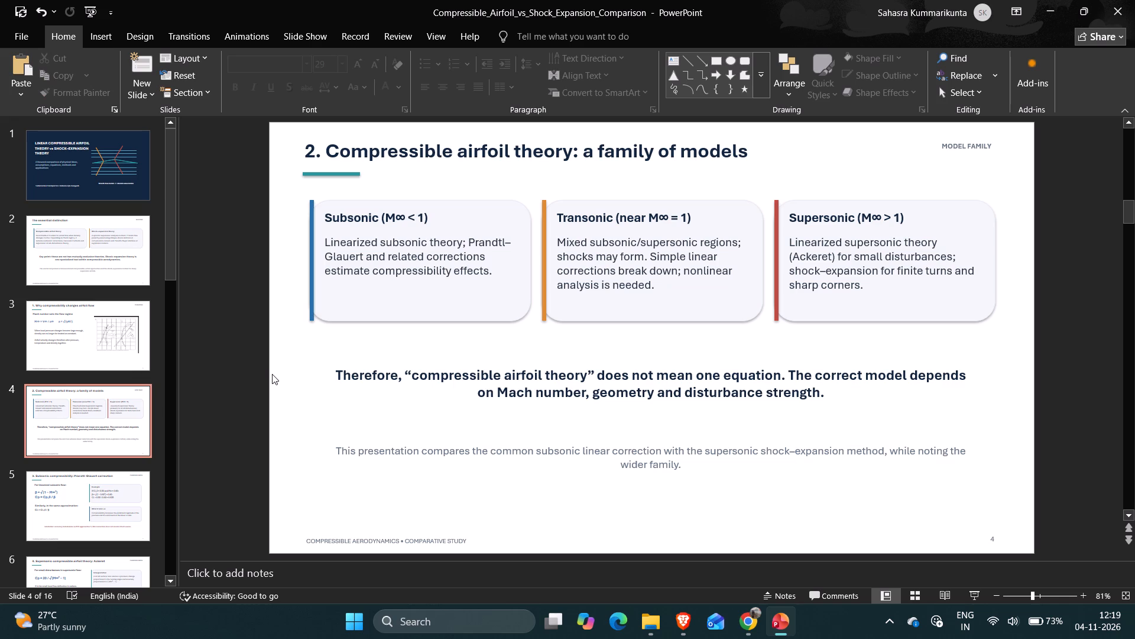
left_click(89, 421)
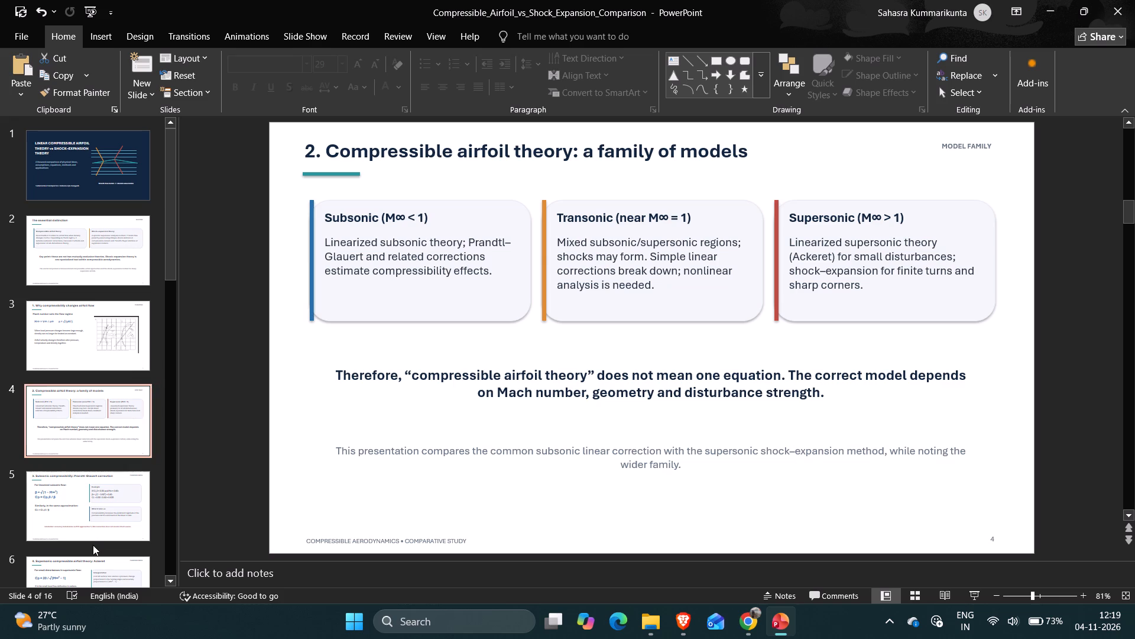
left_click(103, 525)
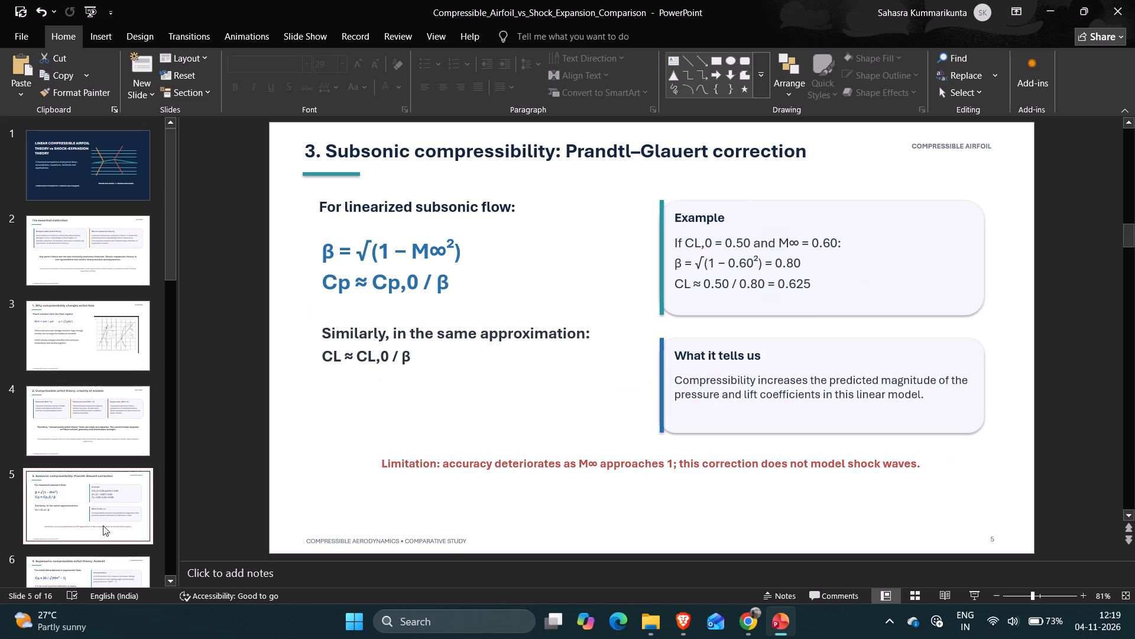
key("Up")
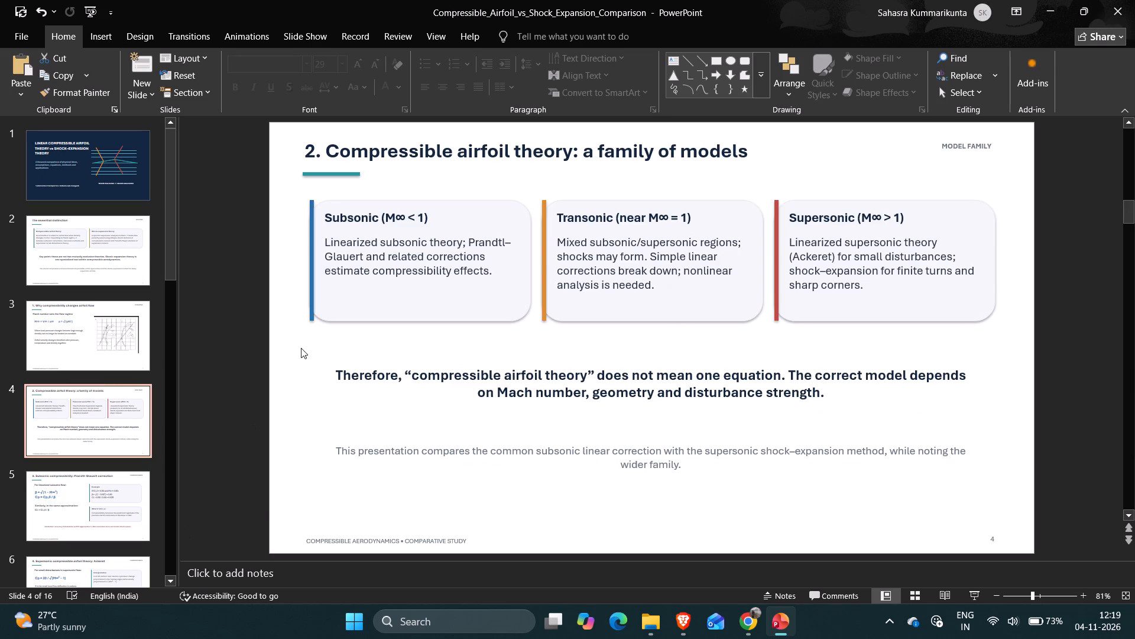
left_click_drag(301, 348, 439, 362)
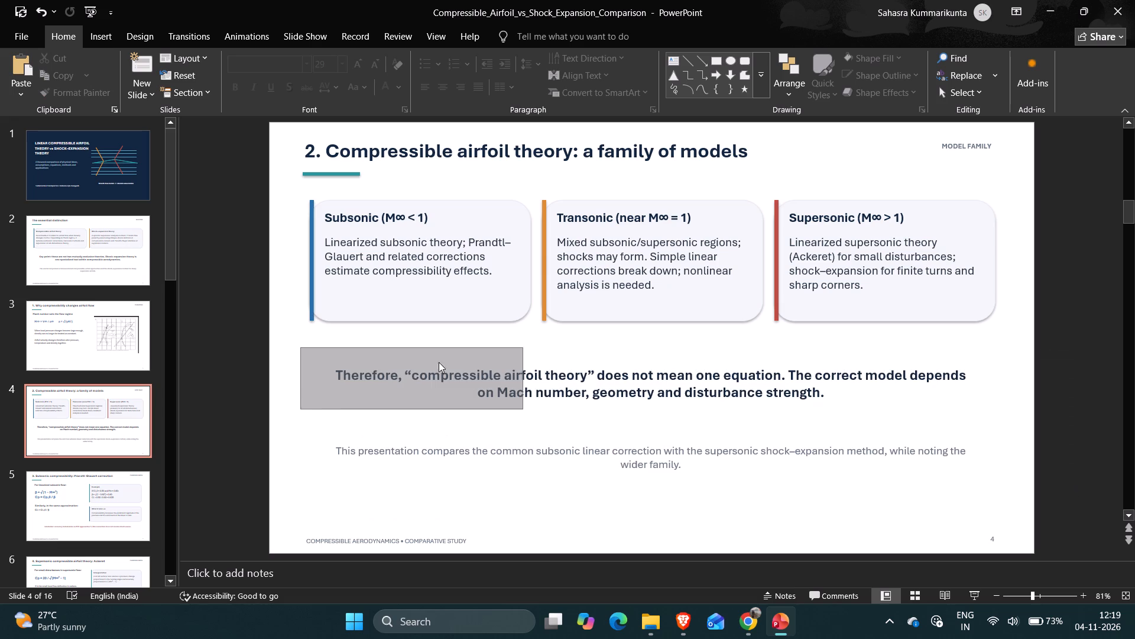
left_click_drag(439, 362, 348, 340)
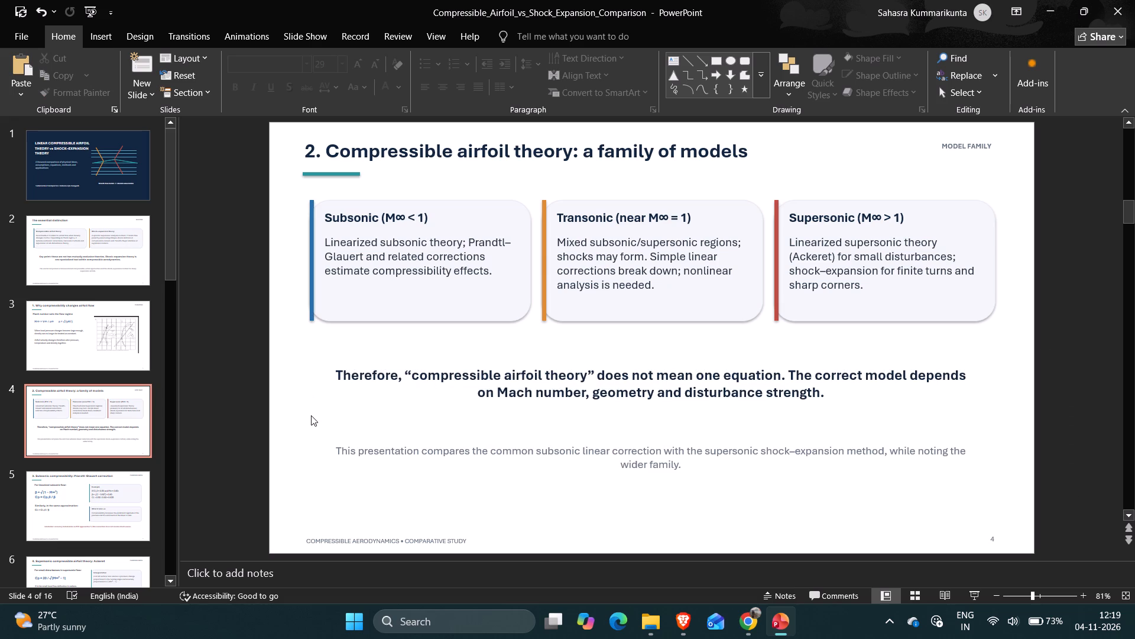
left_click_drag(311, 415, 999, 488)
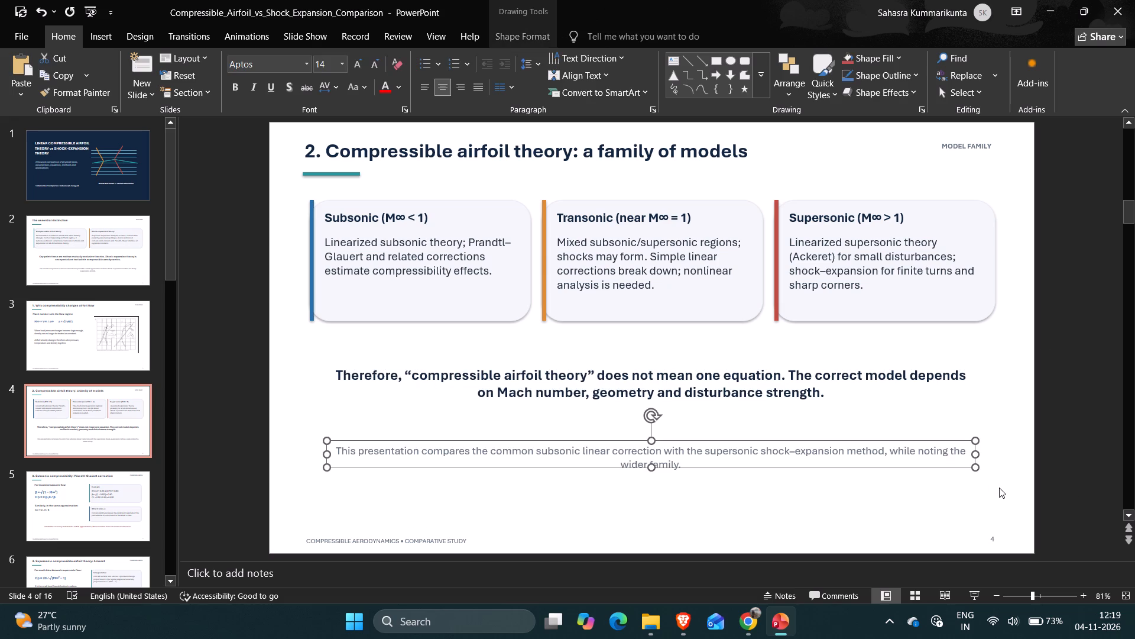
key("Delete")
Paste the Figure 12.1 screenshot on slide 4, shrink it to about 15.3 cm wide and place it below the bold statement, right of centre.
key("ctrl+v")
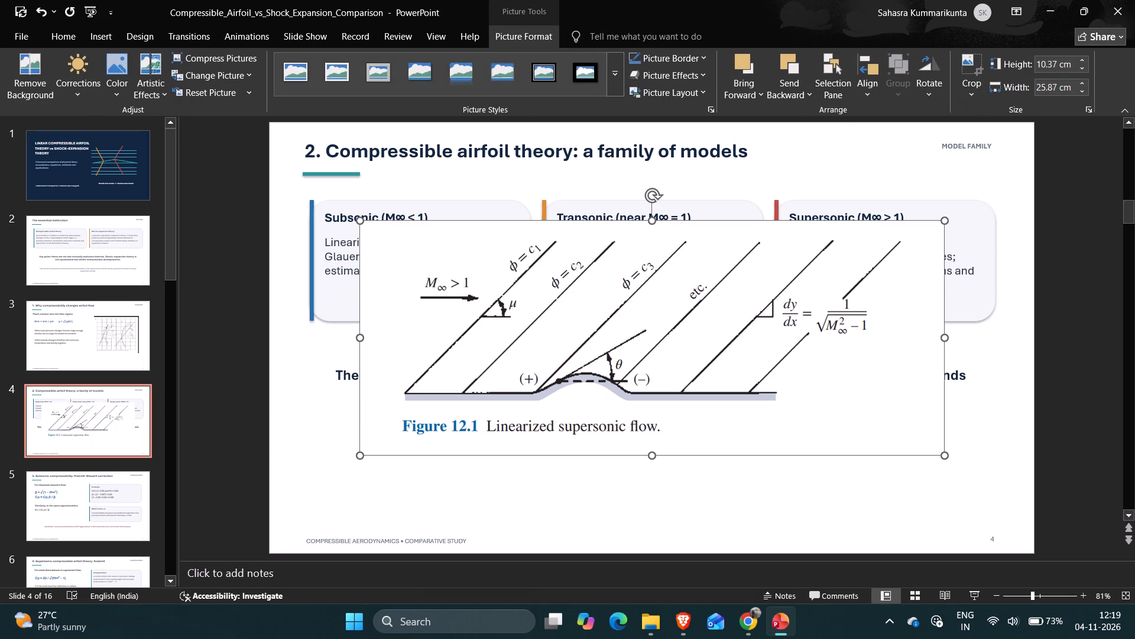
left_click_drag(942, 219, 858, 322)
left_click_drag(687, 331, 731, 414)
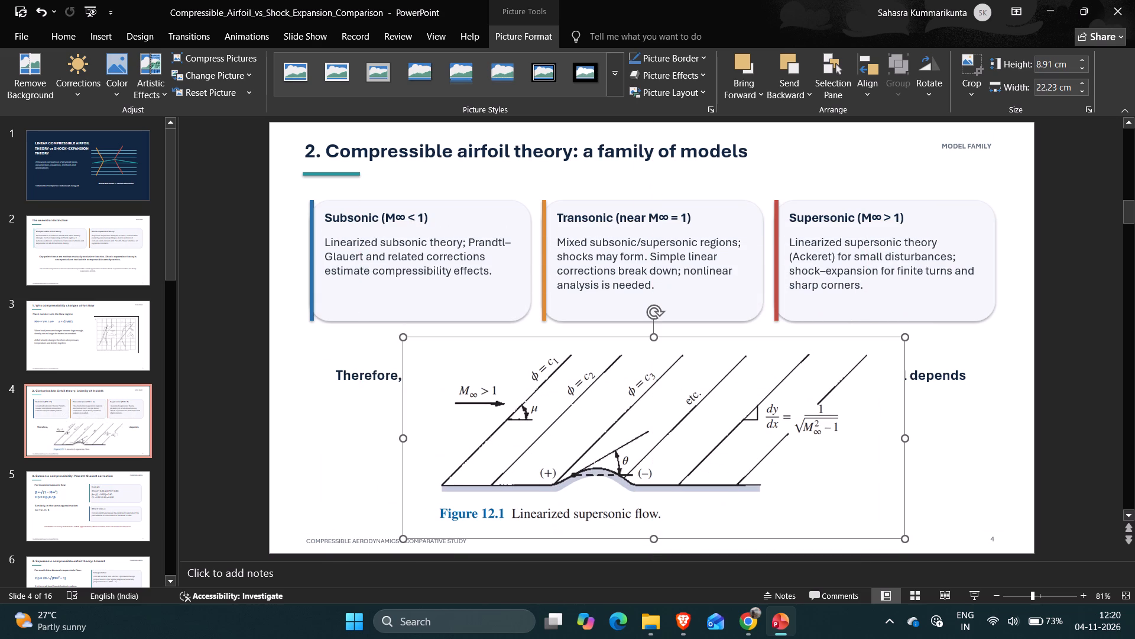
left_click_drag(901, 541, 696, 477)
left_click_drag(627, 418, 820, 484)
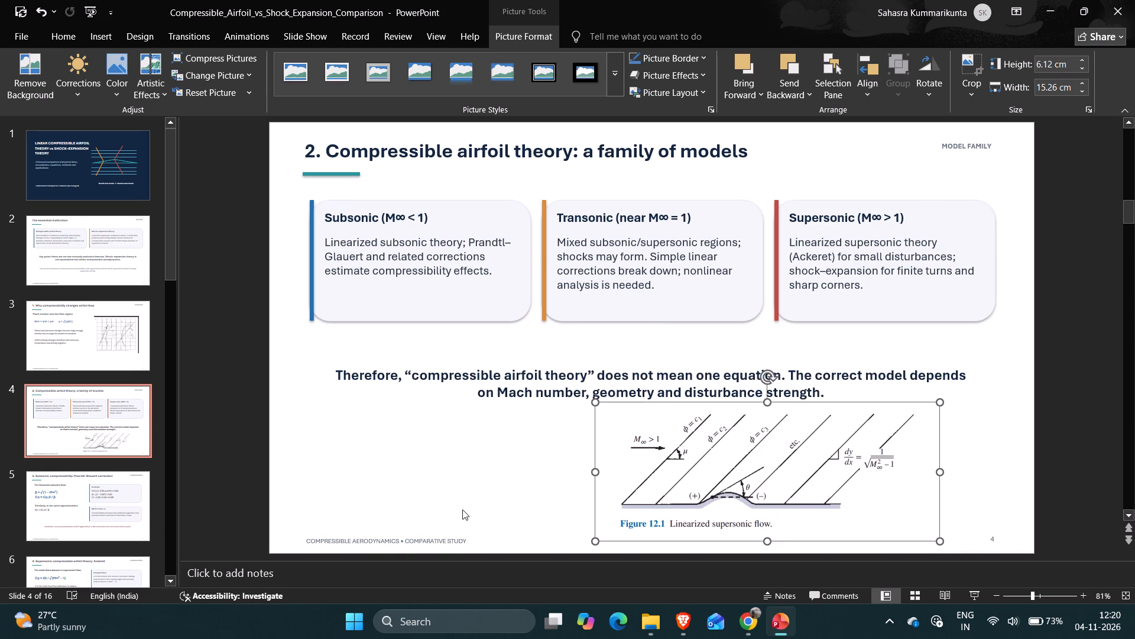
left_click(462, 509)
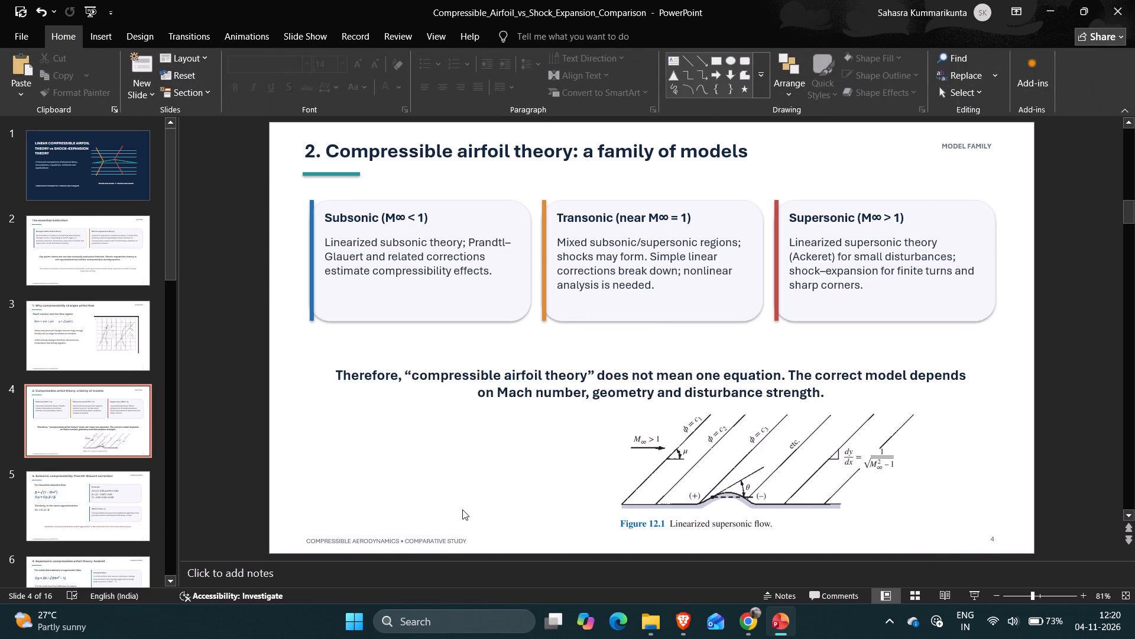
left_click(75, 475)
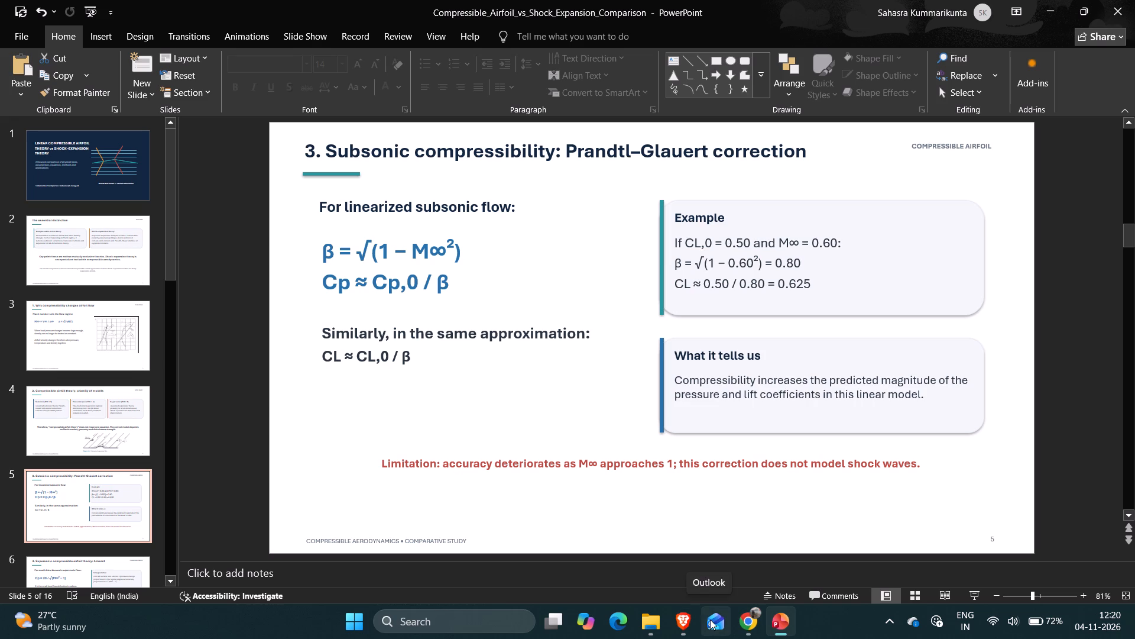
scroll(125, 477, "down", 1)
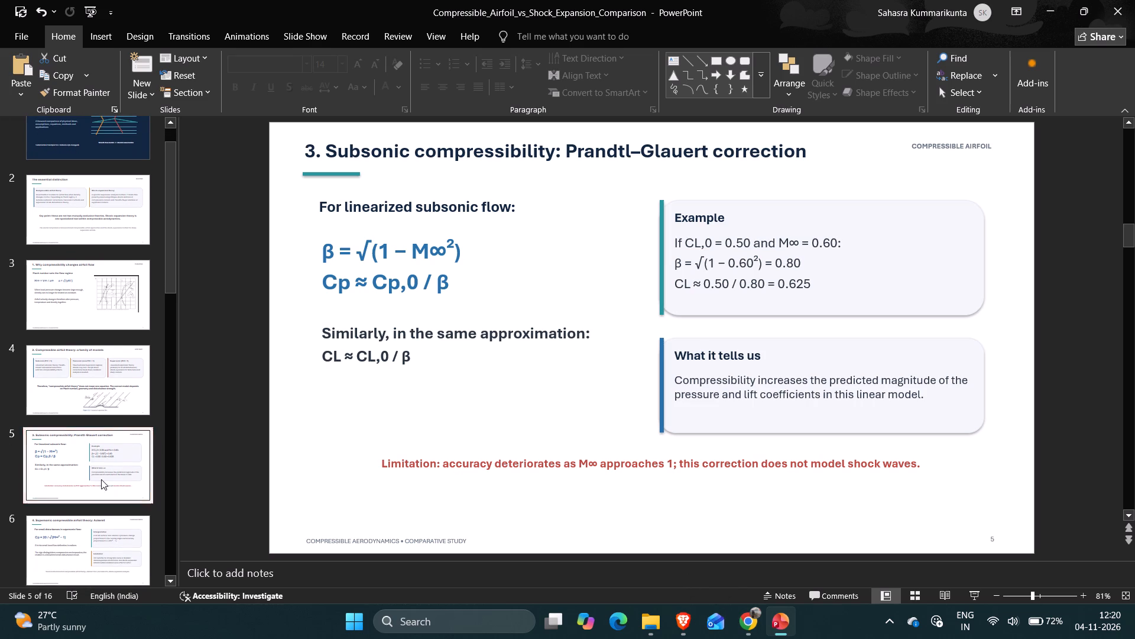
left_click(74, 530)
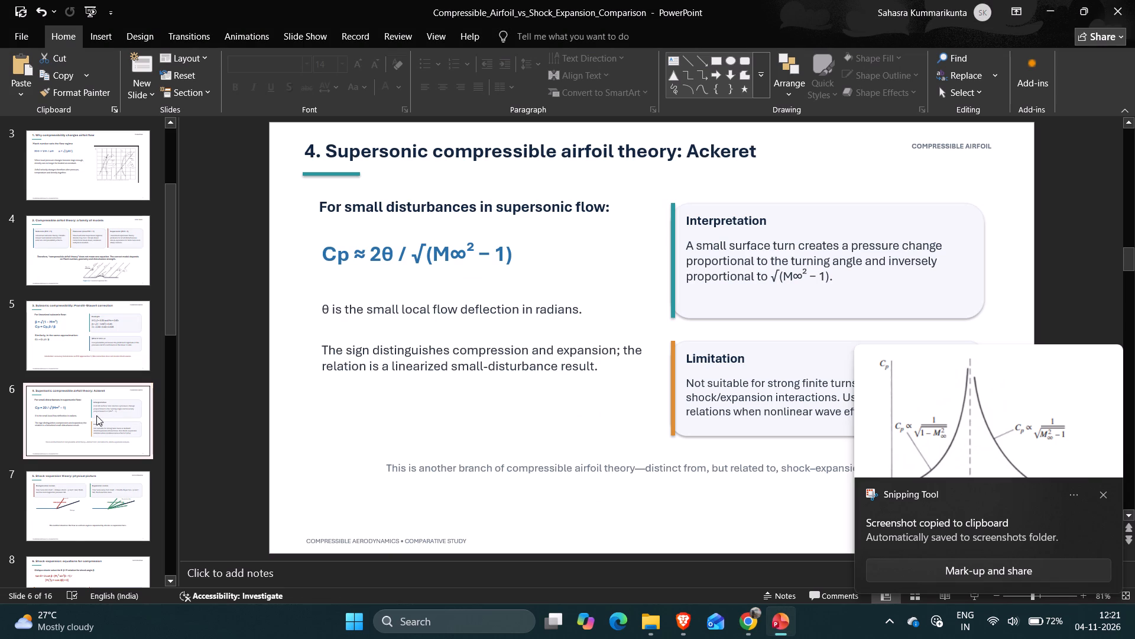
left_click(70, 529)
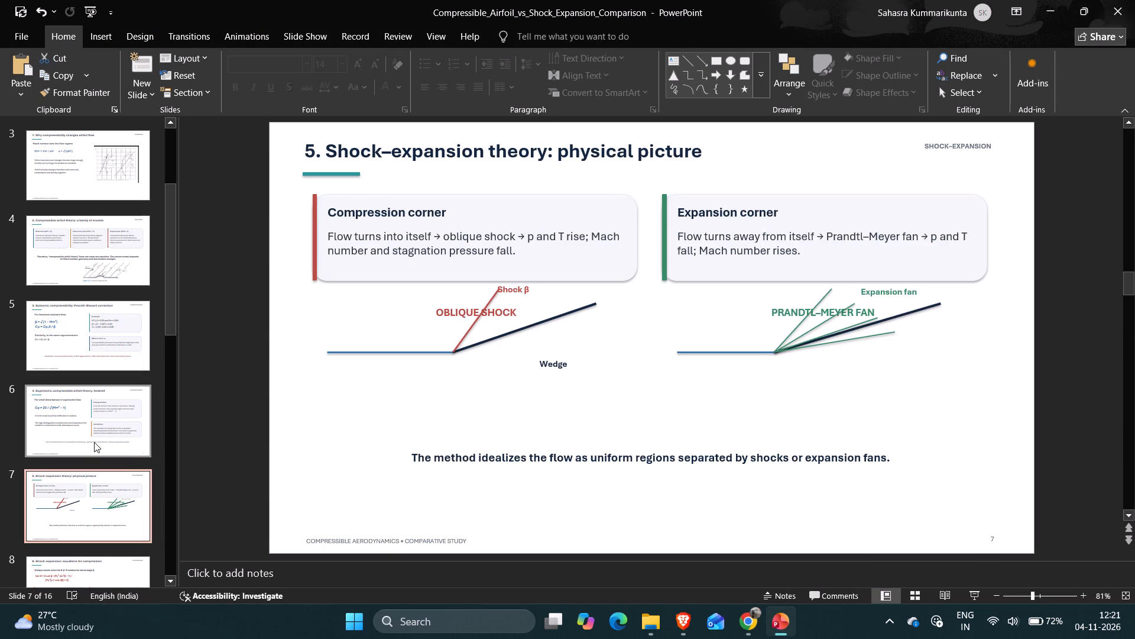
key("Down")
key("Down")
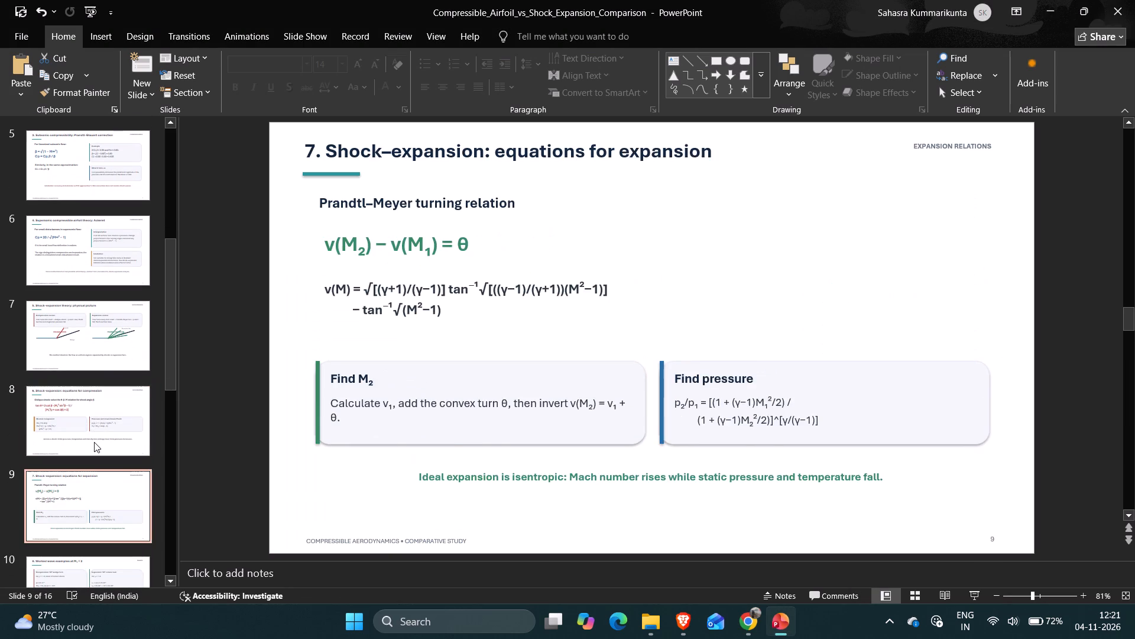
key("Down")
key("Down")
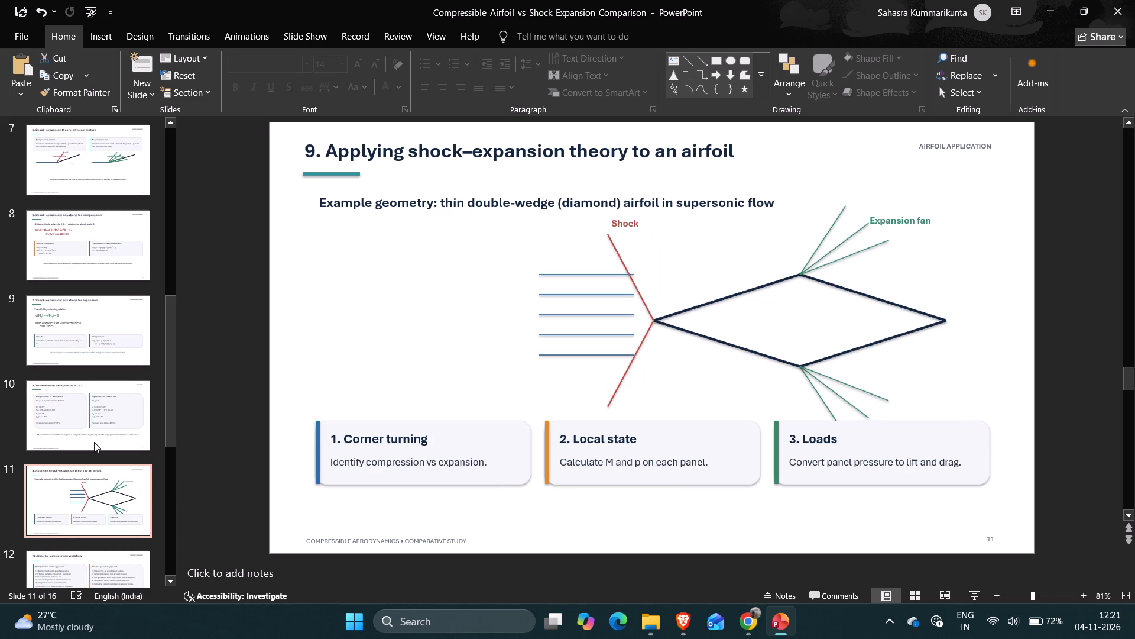
key("Down")
key("Down")
key("Down")
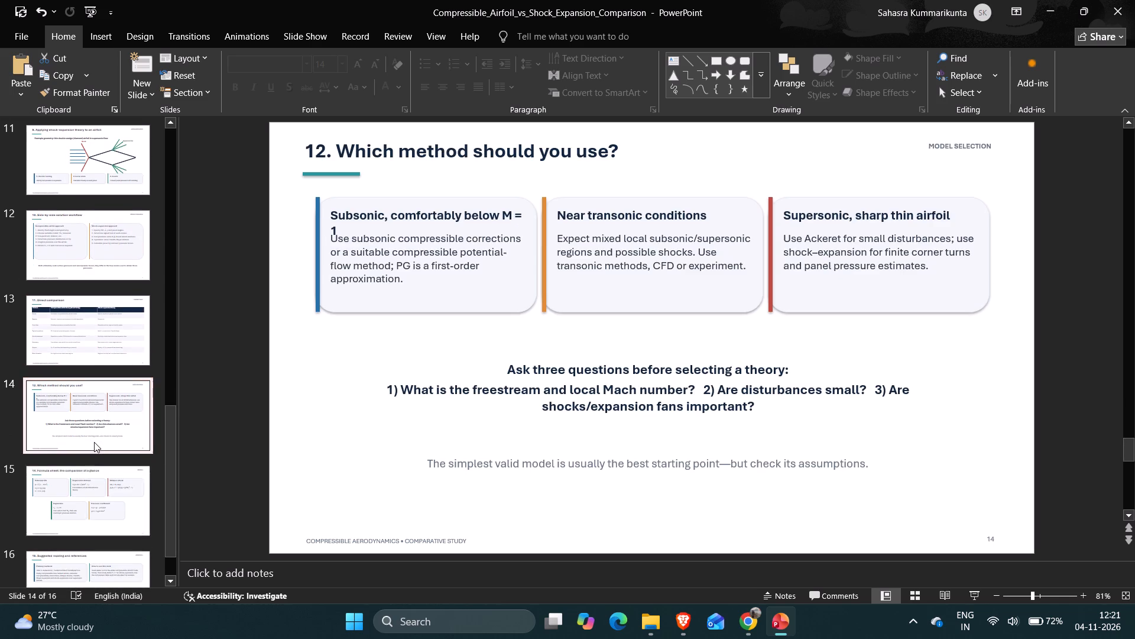
key("Down")
key("Down")
key("Down")
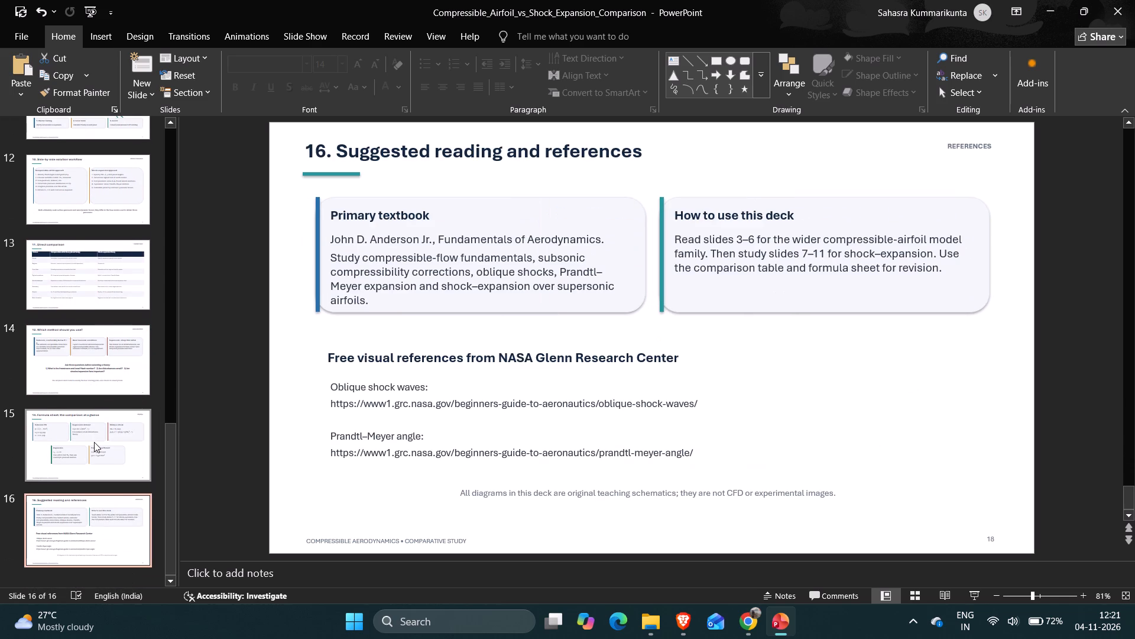
key("Up")
key("Up")
key("Up")
key("Up")
key("Up")
key("Up")
key("Up")
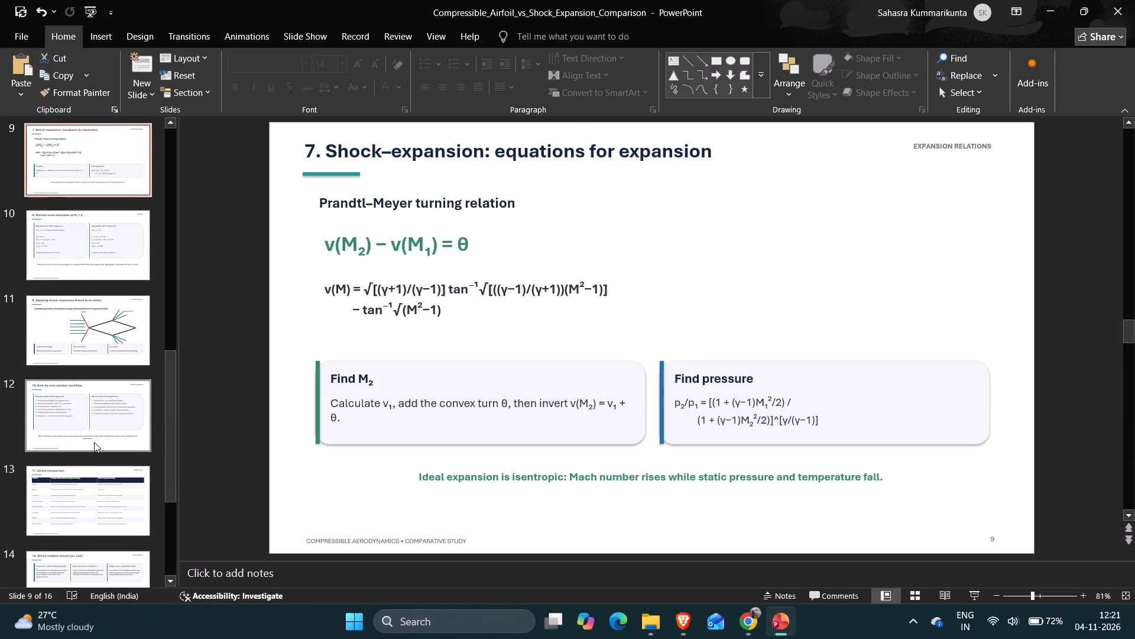
left_click(94, 442)
key("Up")
key("Up")
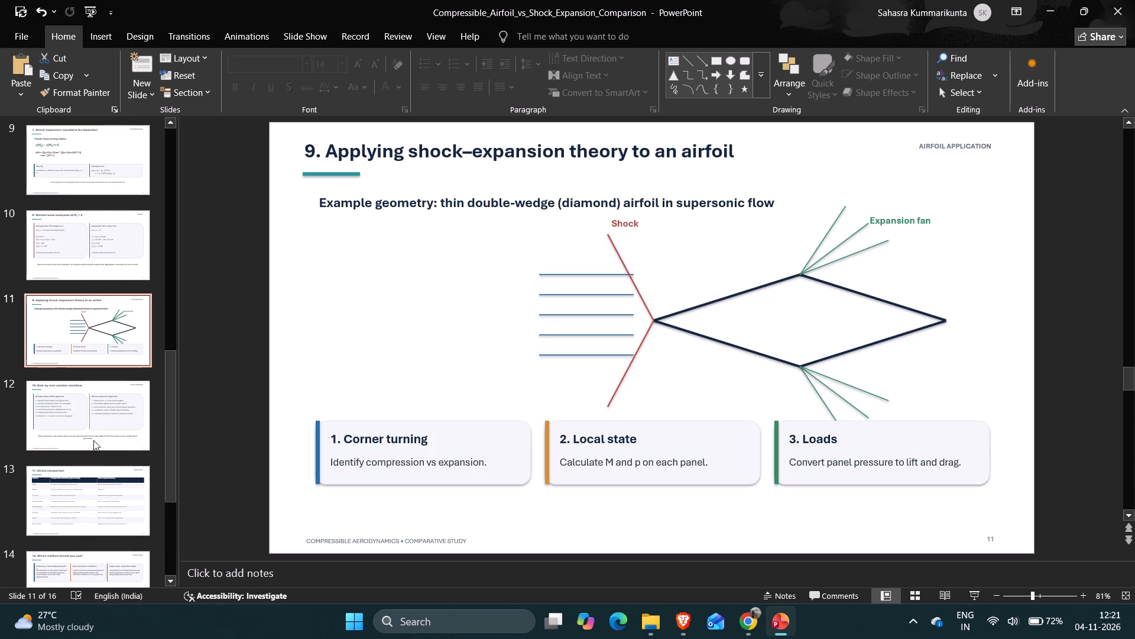
key("Up")
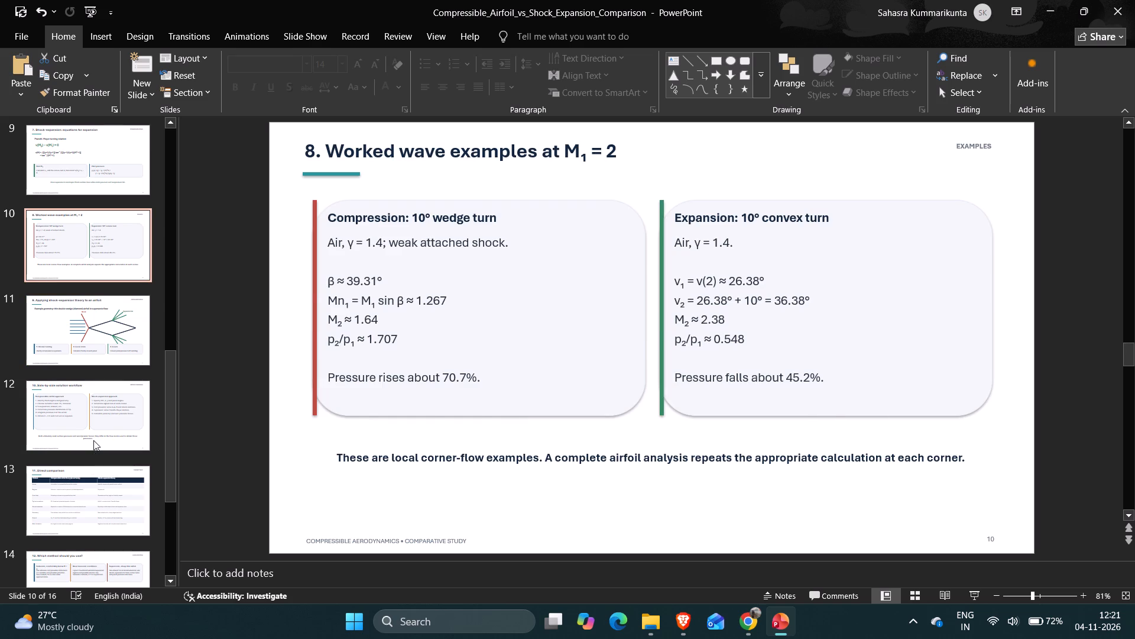
key("Up")
key("Down")
Look back through the slides from slide 9, comparing slides 5 and 6 as places for the Figure 12.2 graph.
key("Up")
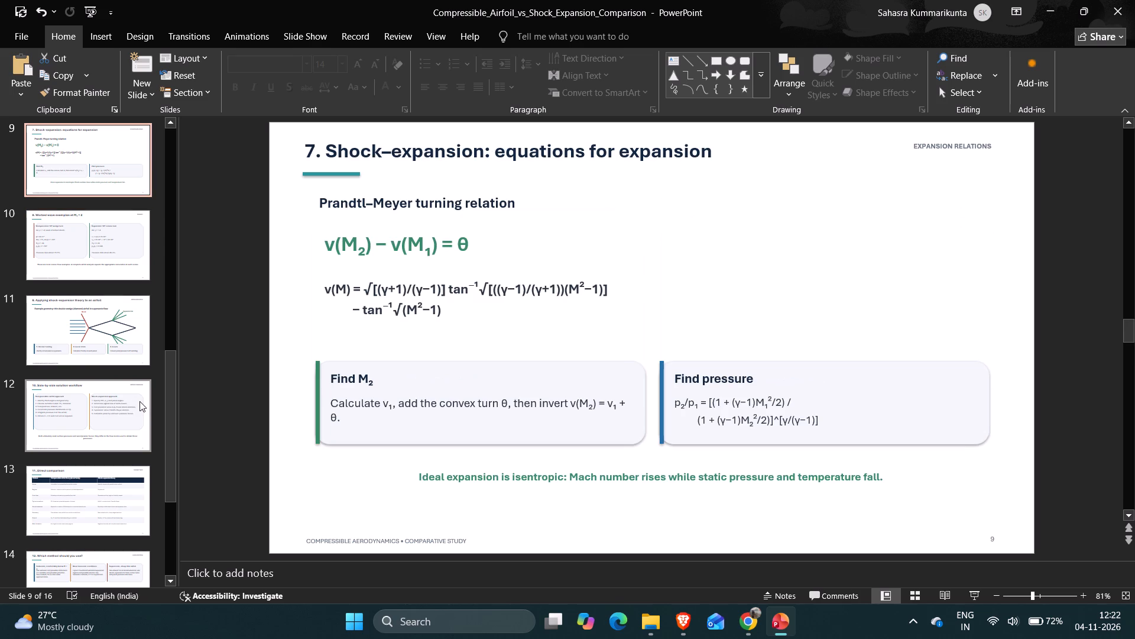
key("Up")
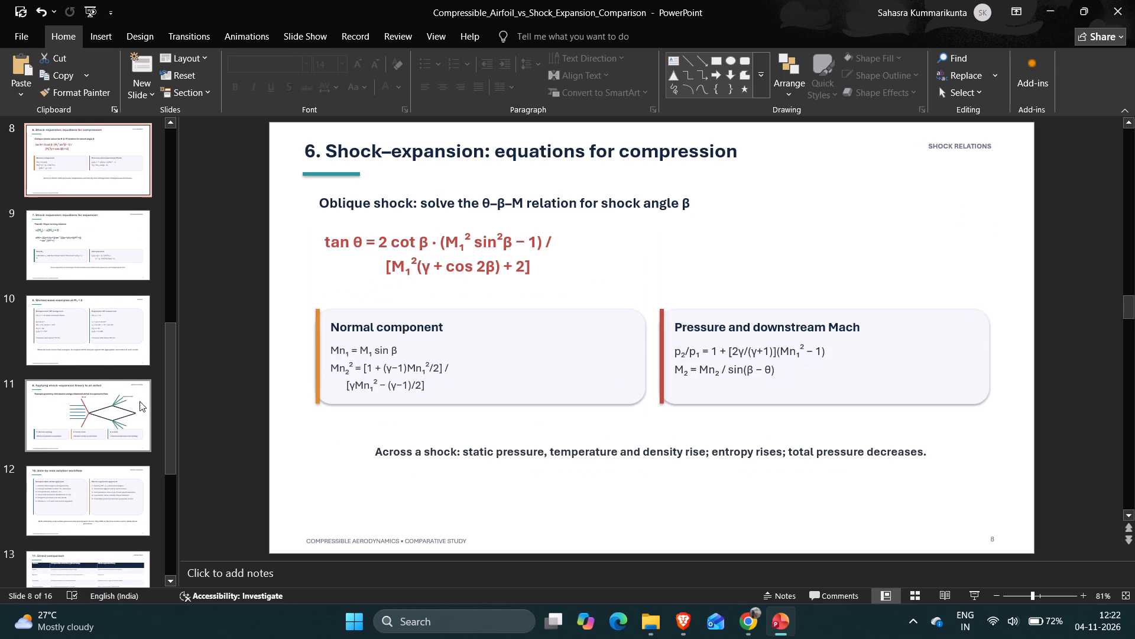
key("Up")
key("Up")
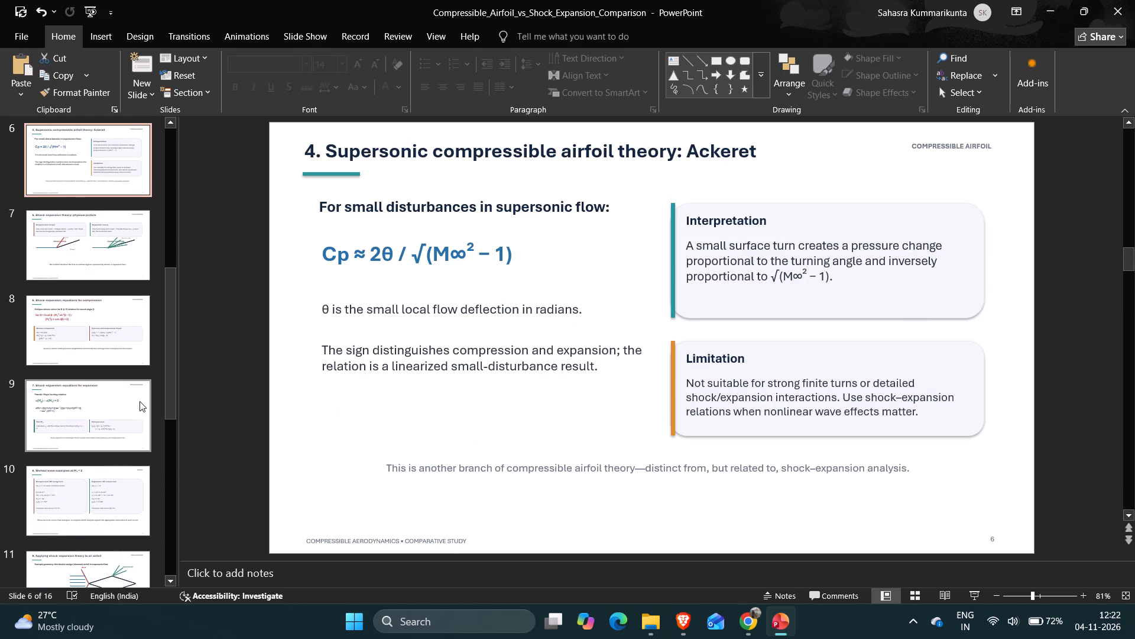
key("Up")
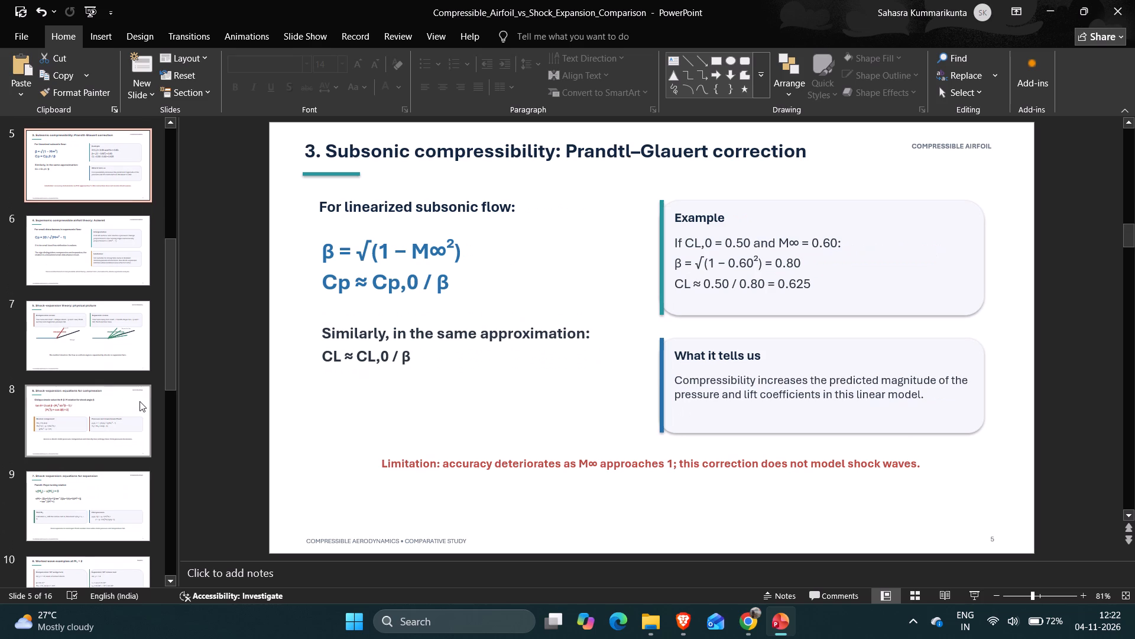
key("Up")
key("Up")
key("Down")
key("Down")
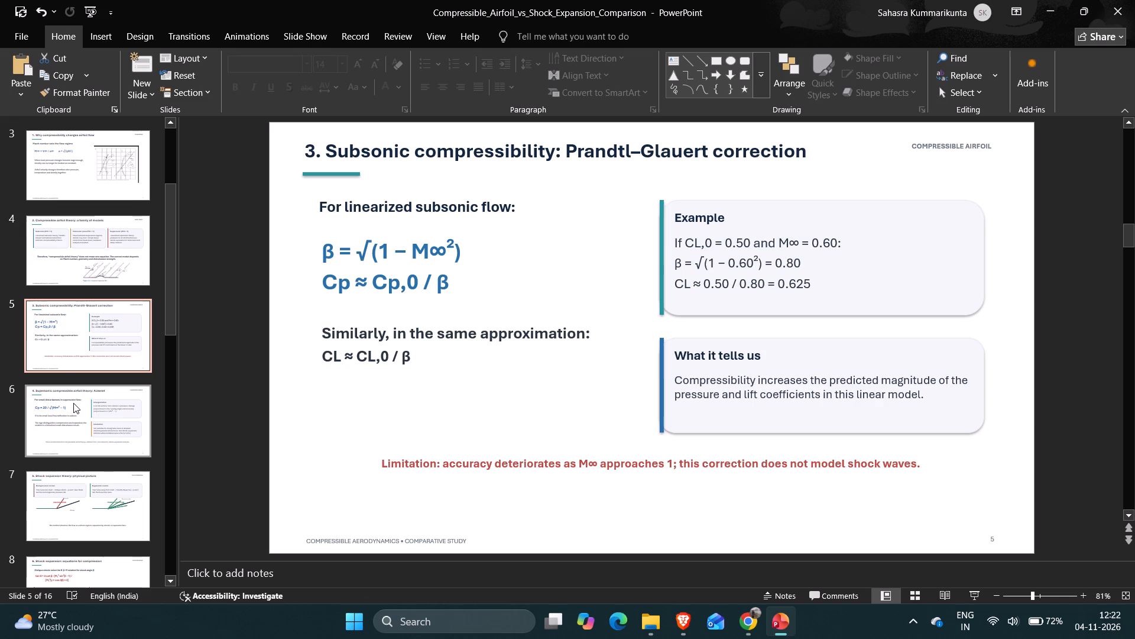
left_click(86, 435)
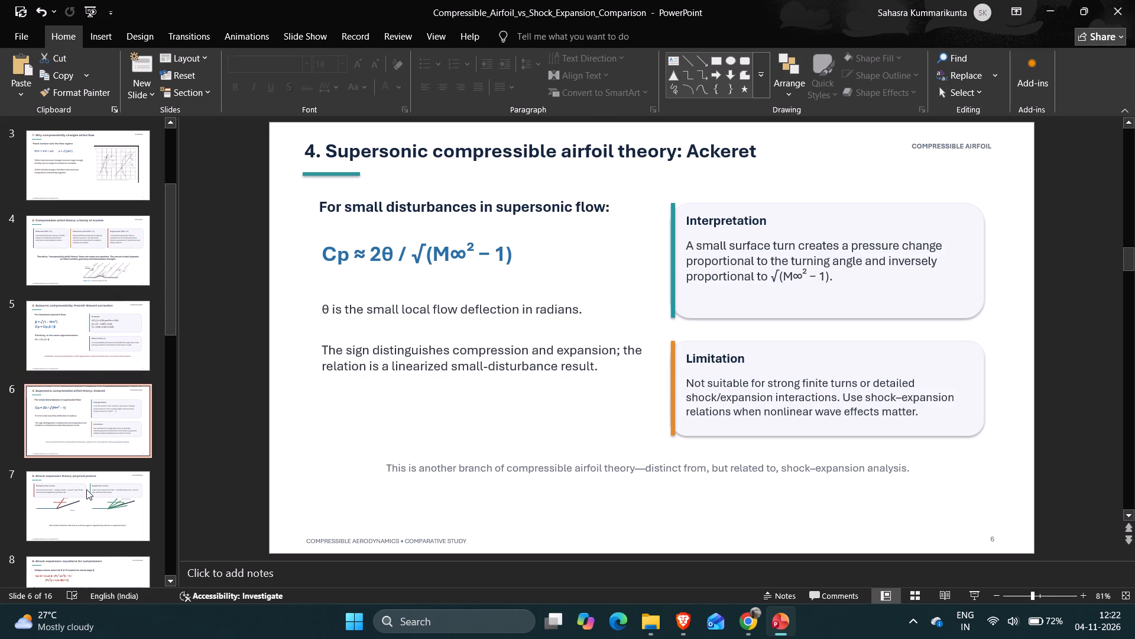
left_click(83, 350)
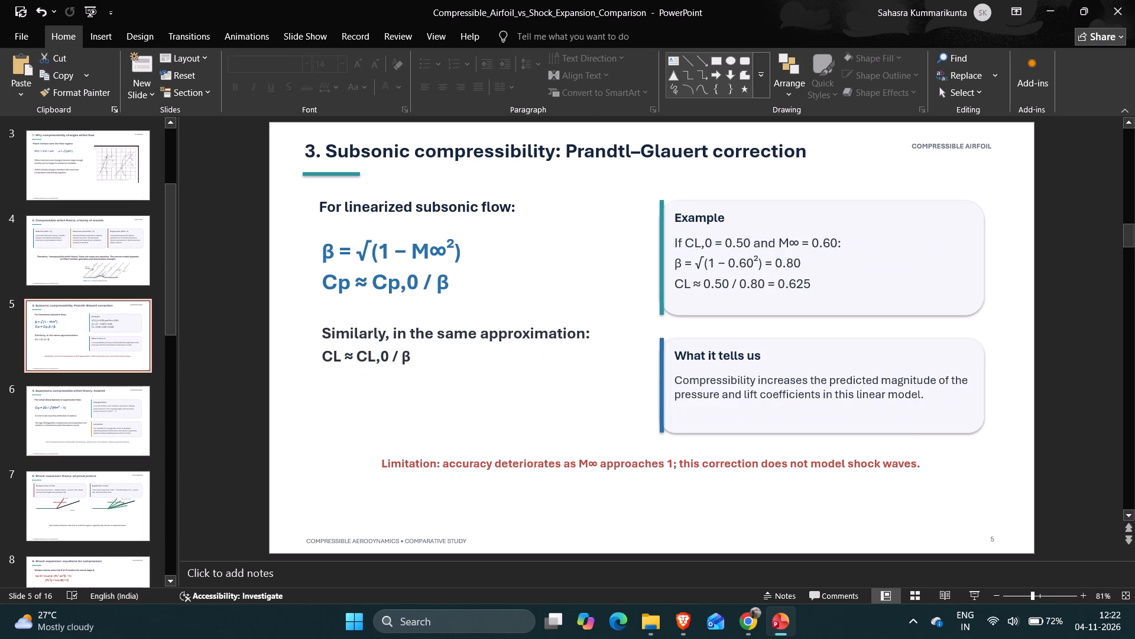
Copy slide 5's title and ask the notebook chat in Brave for the PDF page number of that Prandtl–Glauert correction topic.
left_click_drag(321, 149, 753, 169)
key("ctrl+c")
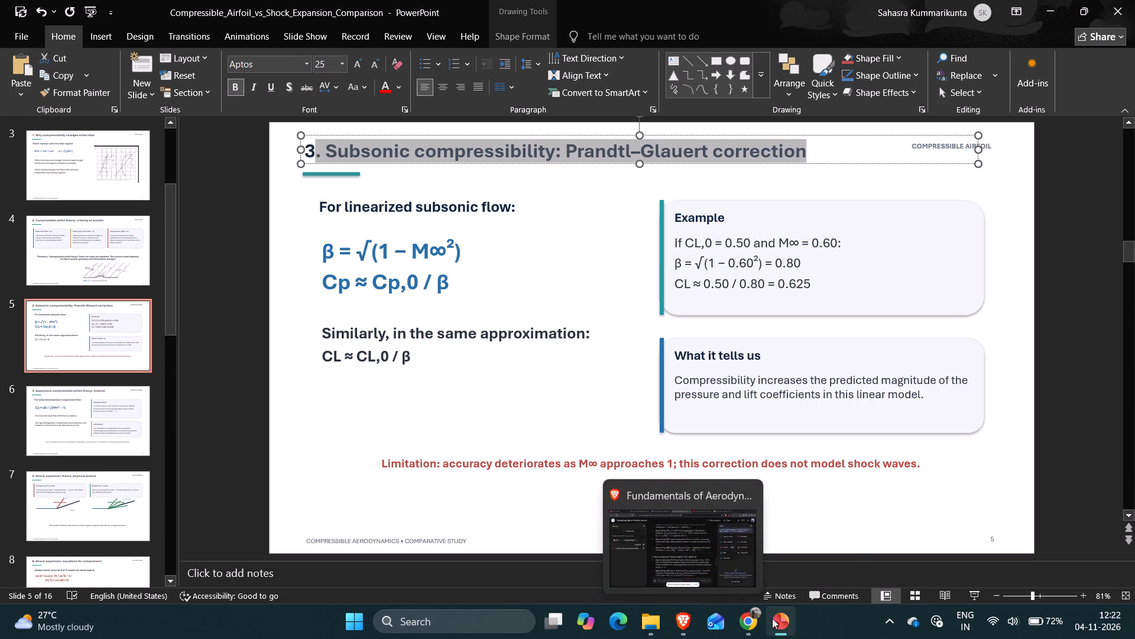
left_click(767, 509)
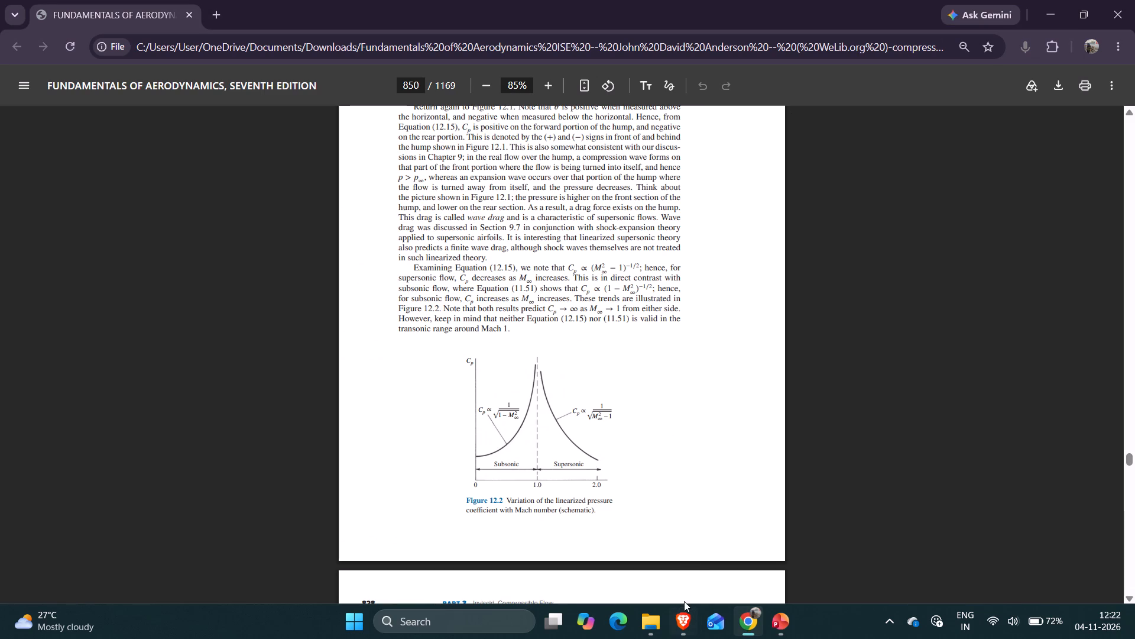
left_click(690, 553)
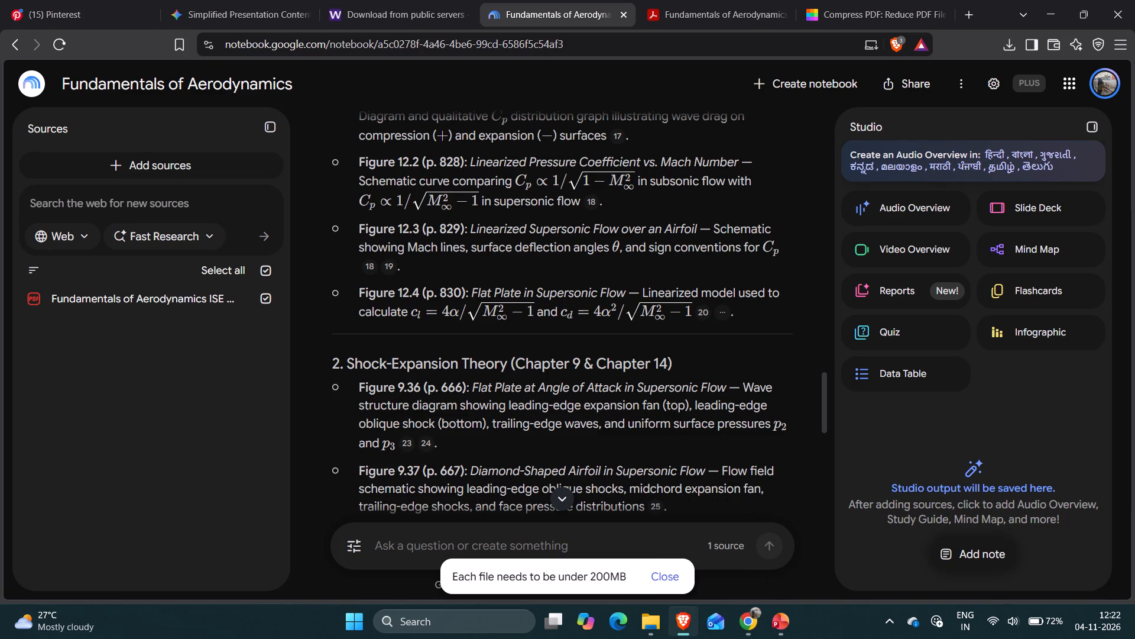
left_click(541, 544)
key("ctrl+v")
key("space")
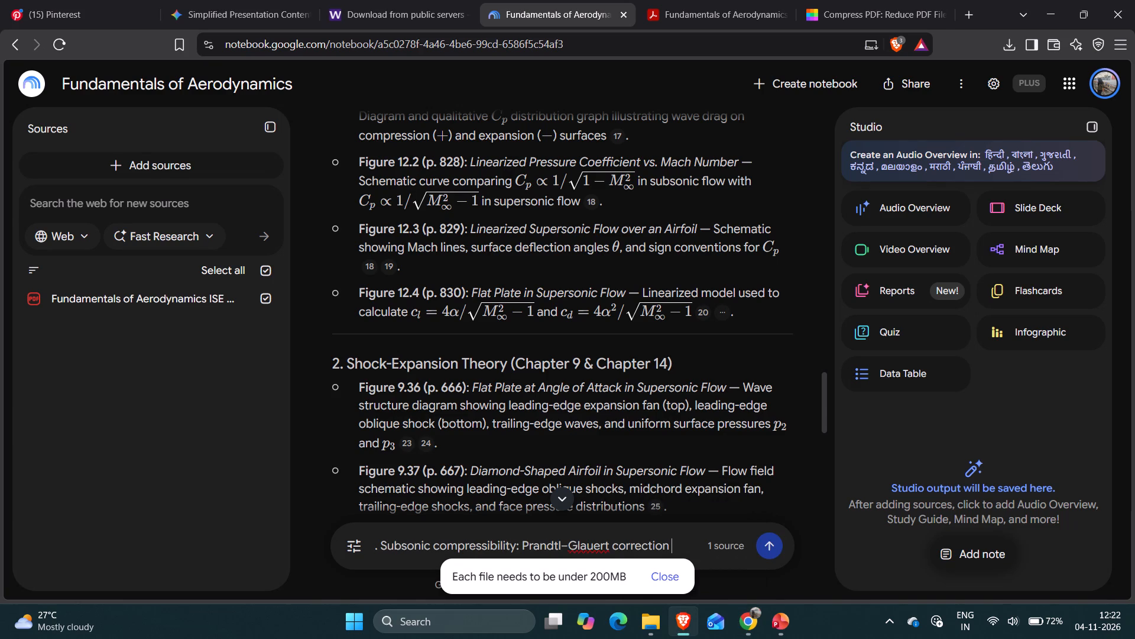
type("- THIS TOPIC FOR")
key("space")
key("BackSpace")
key("BackSpace")
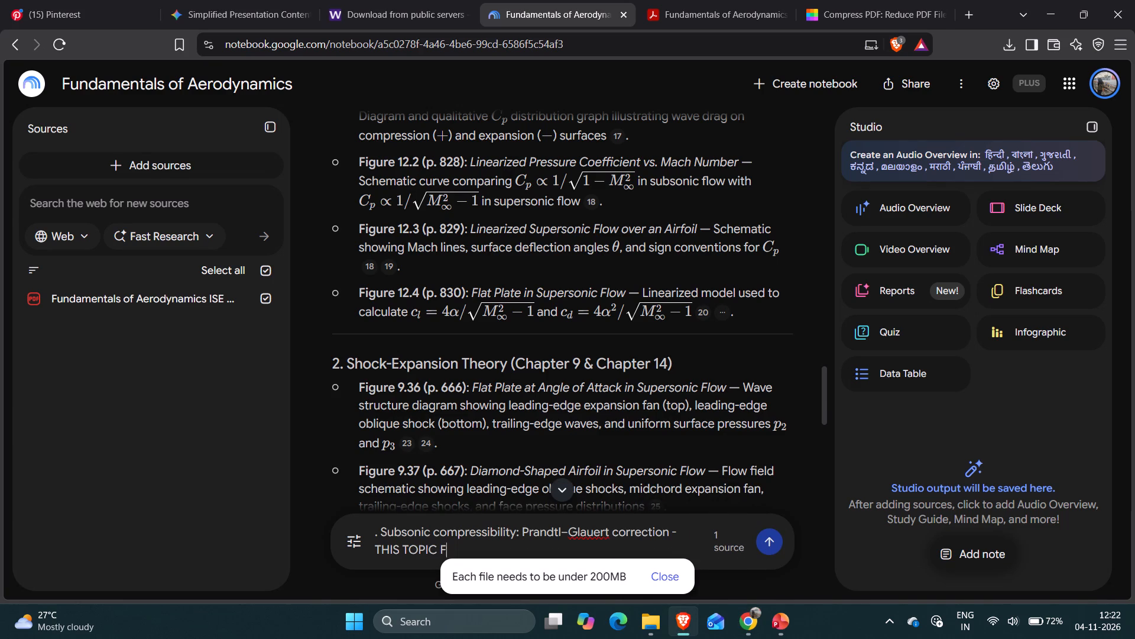
key("BackSpace")
key("BackSpace")
type("PAGE NUMBER FORM THE PD F")
key("space")
key("Return")
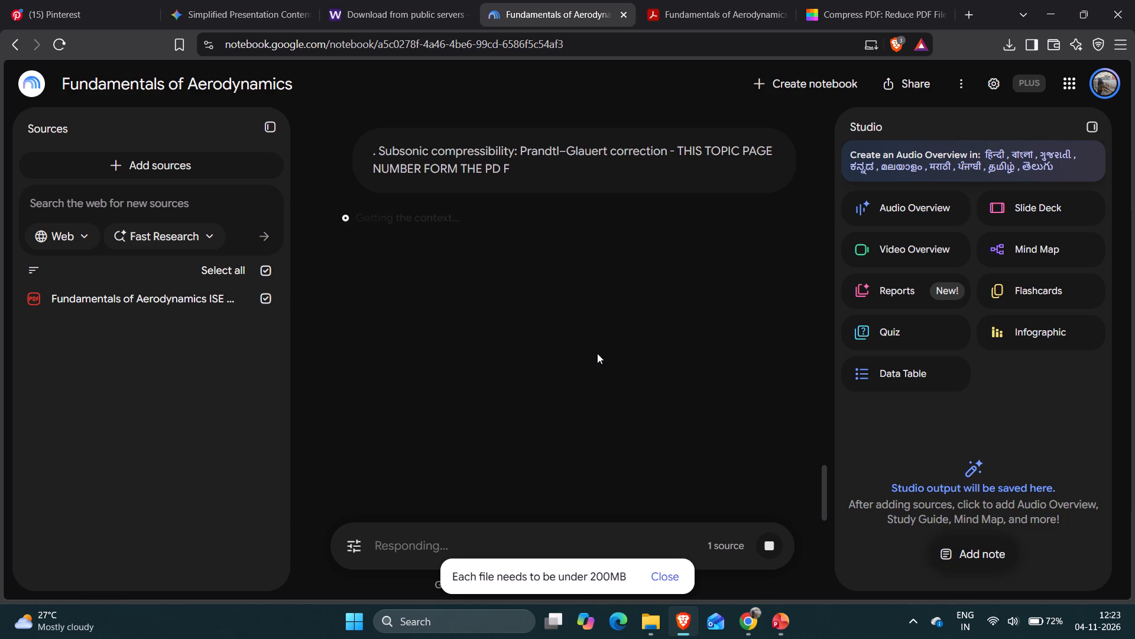
scroll(597, 353, "down", 1)
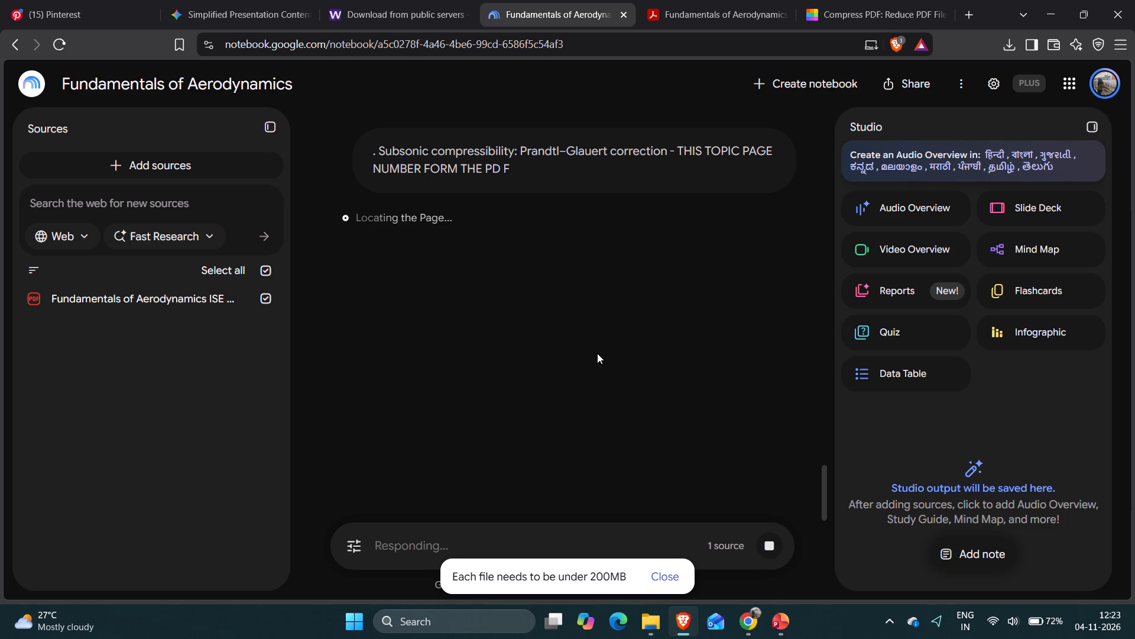
left_click_drag(597, 353, 605, 335)
left_click_drag(605, 335, 604, 335)
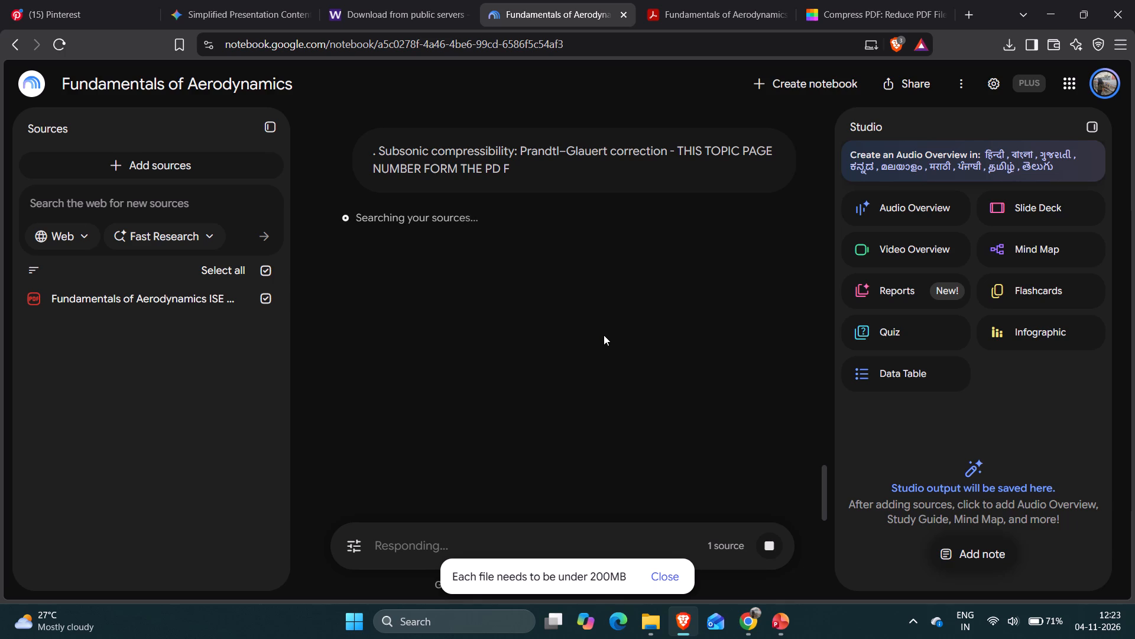
left_click_drag(604, 335, 603, 335)
scroll(603, 335, "down", 1)
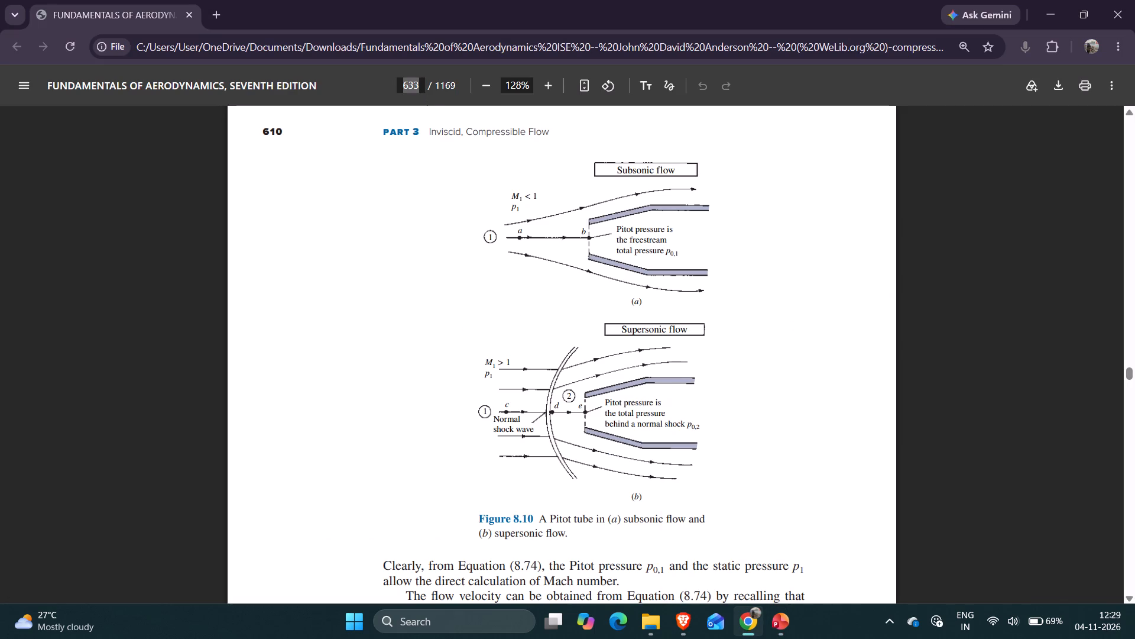
type("828")
key("Return")
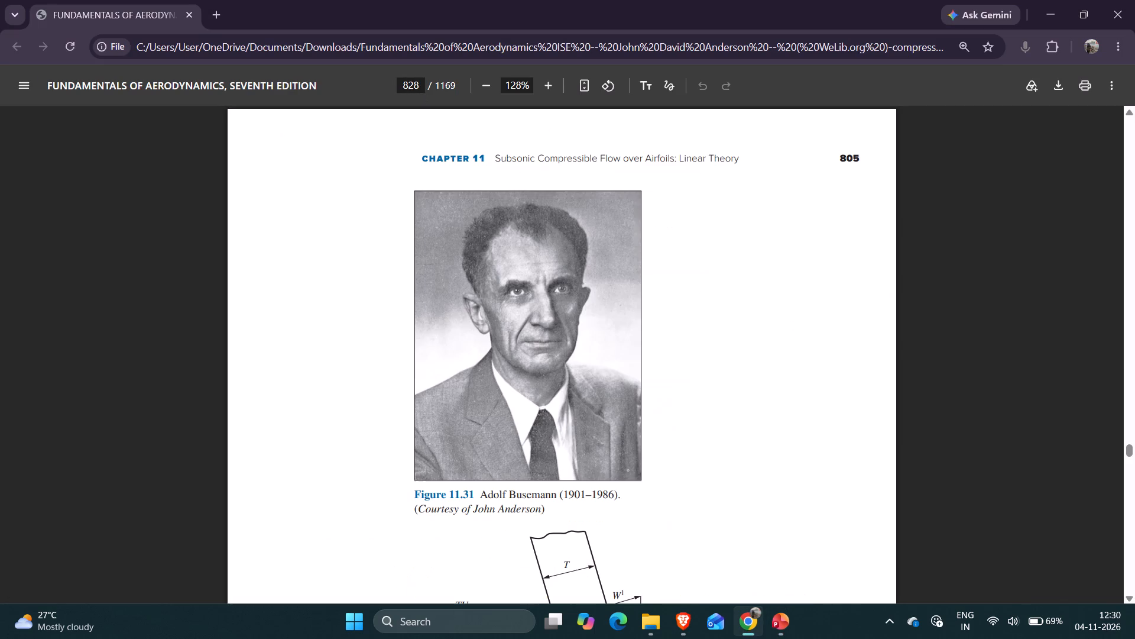
scroll(400, 224, "down", 3)
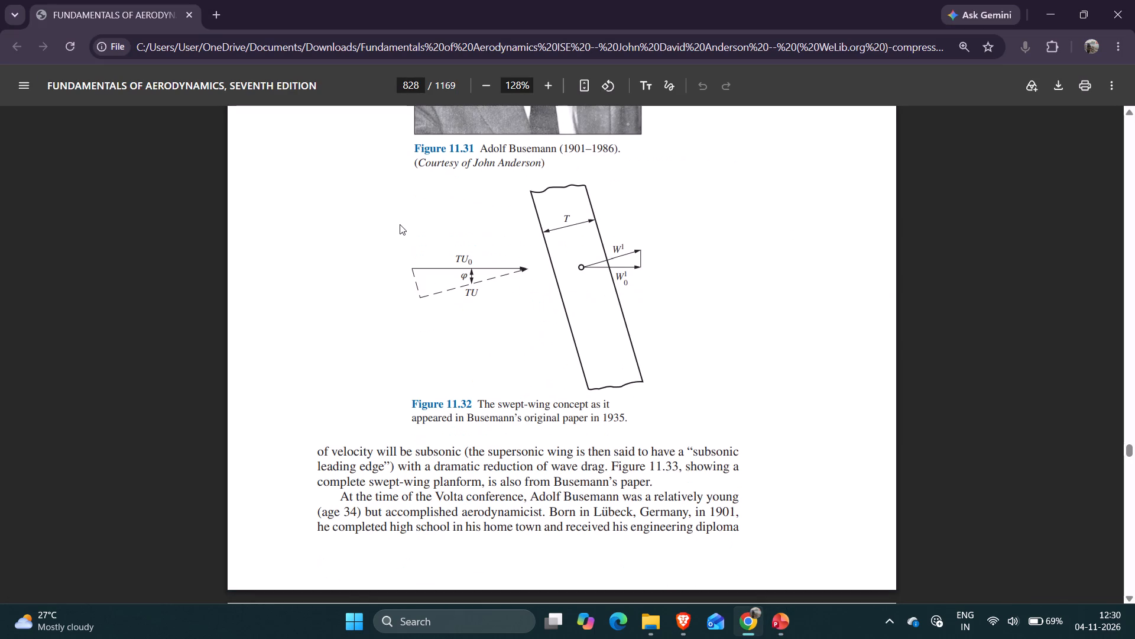
scroll(400, 224, "down", 10)
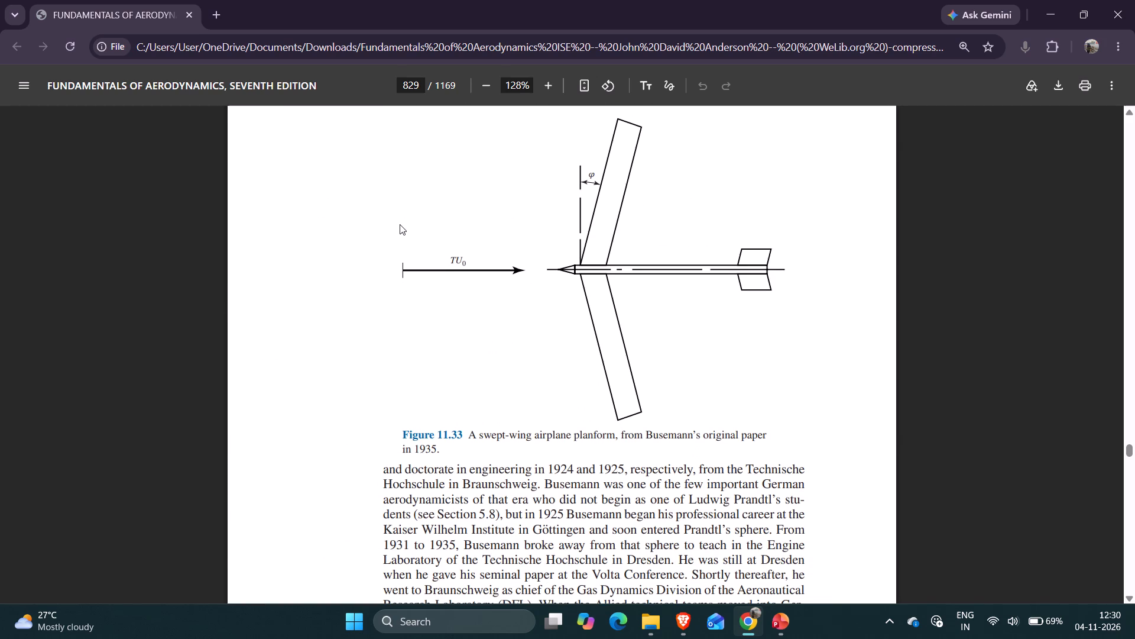
scroll(400, 224, "down", 7)
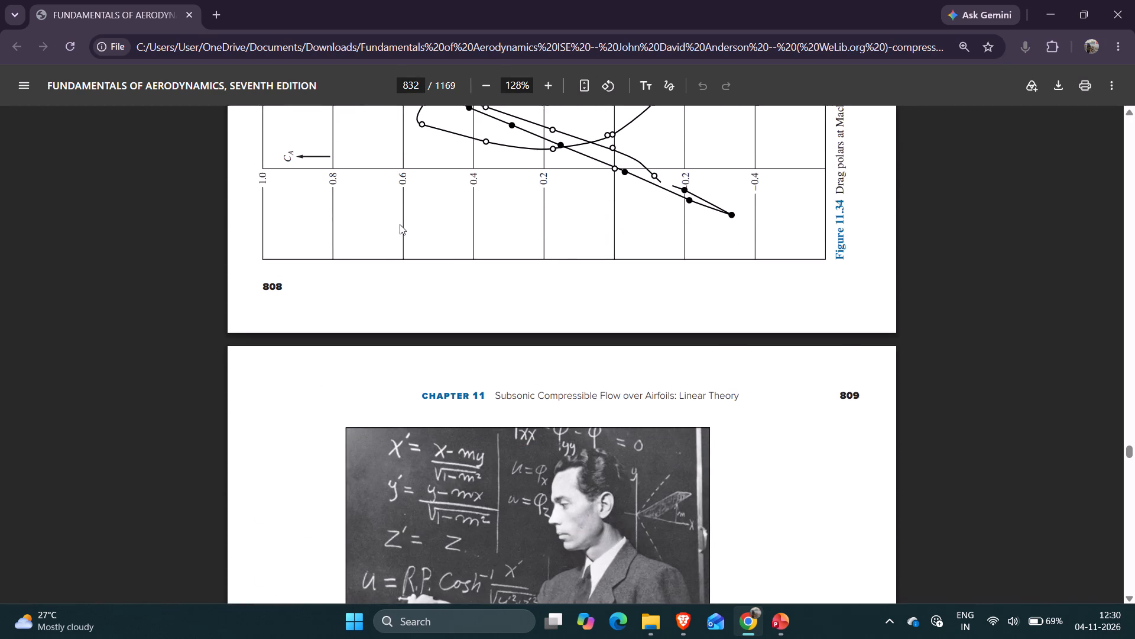
scroll(400, 224, "down", 15)
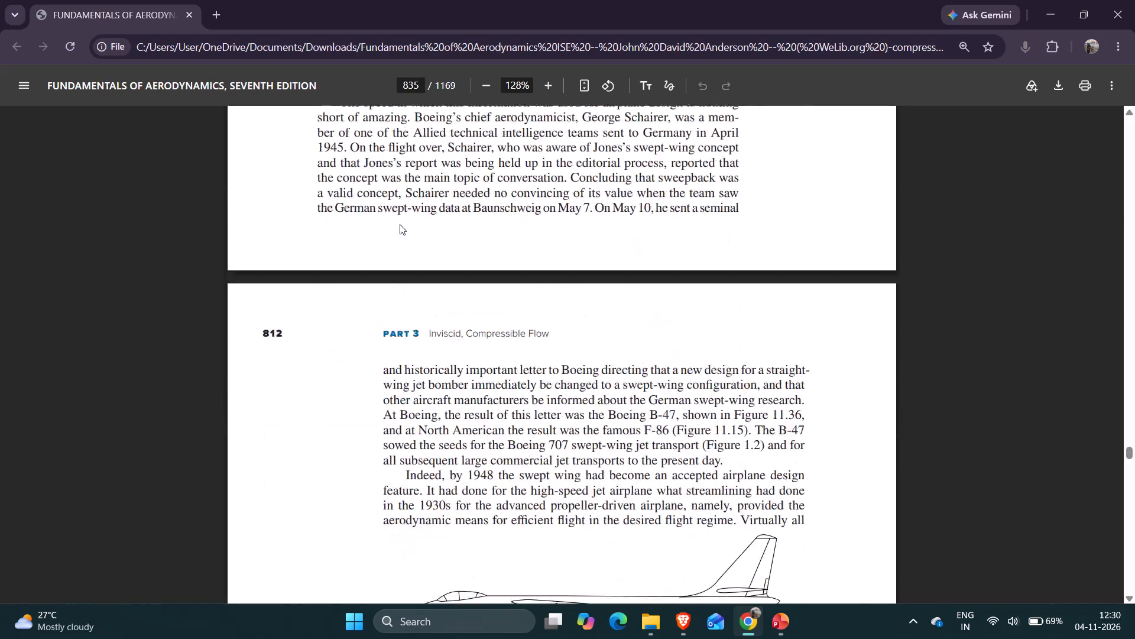
scroll(400, 224, "down", 14)
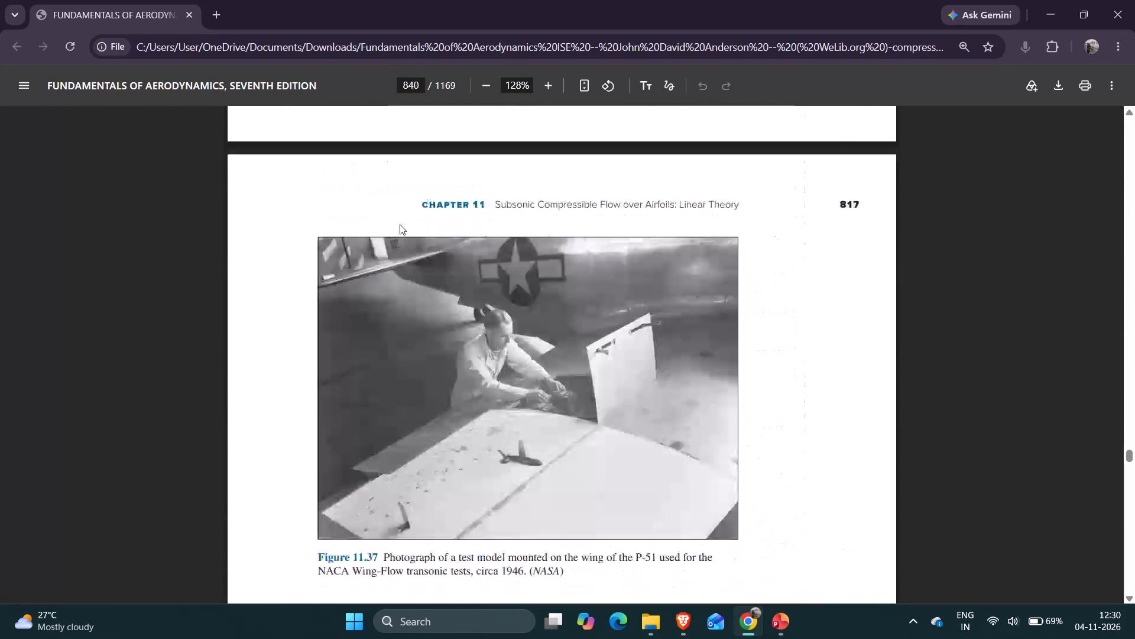
scroll(400, 224, "down", 9)
scroll(400, 224, "up", 1)
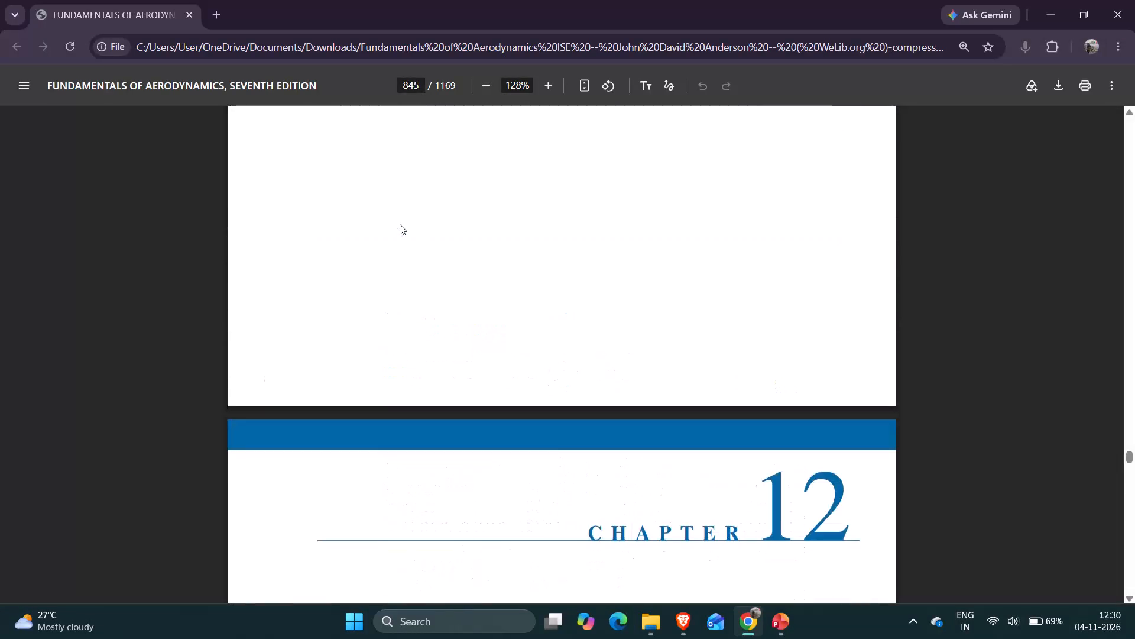
scroll(400, 224, "down", 9)
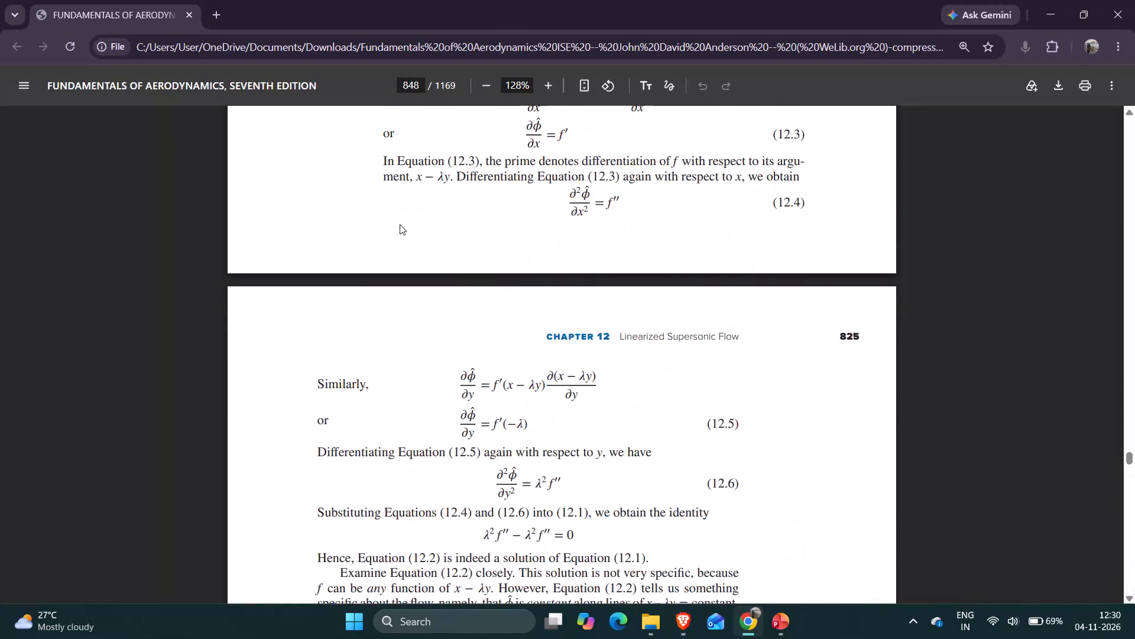
scroll(400, 224, "down", 6)
scroll(400, 224, "up", 2)
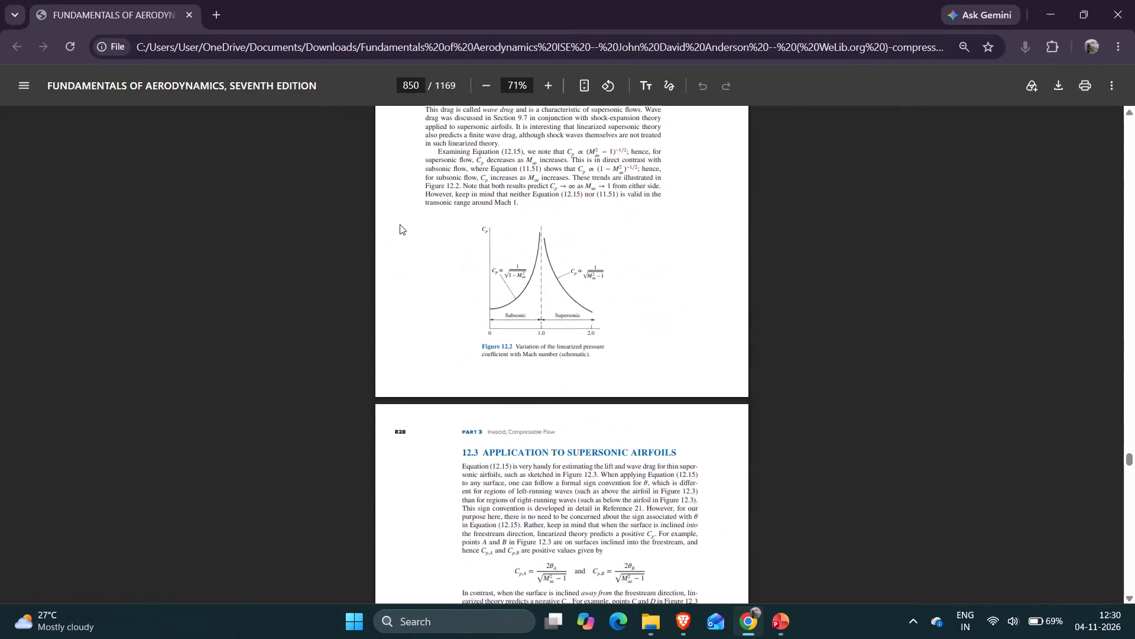
scroll(400, 224, "down", 12)
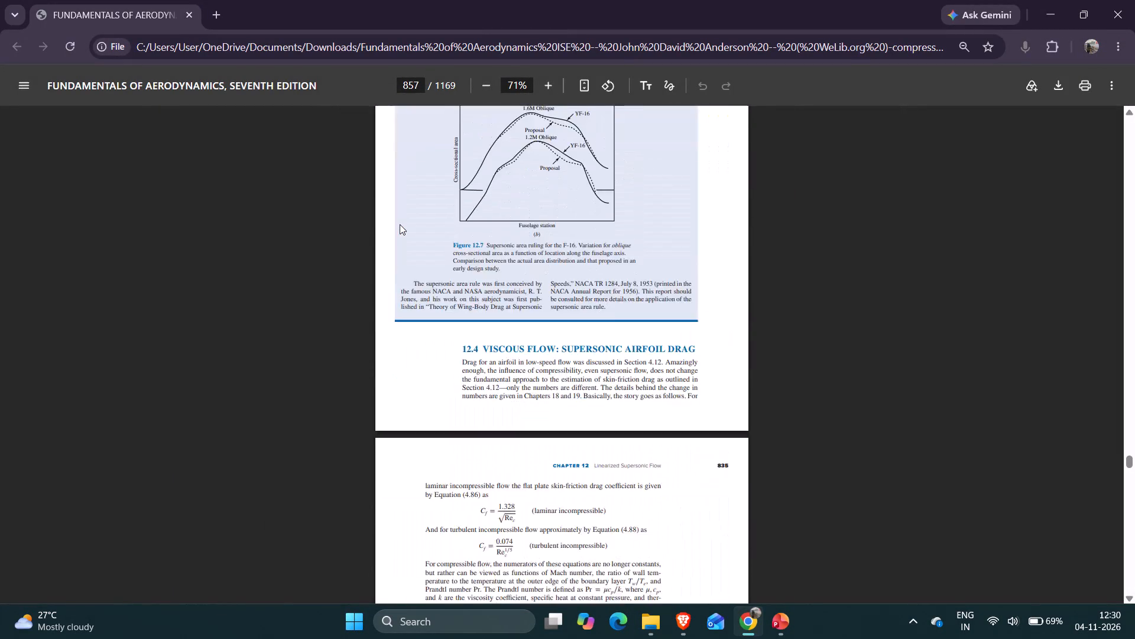
scroll(400, 224, "down", 2)
scroll(400, 224, "up", 2)
scroll(400, 224, "down", 2)
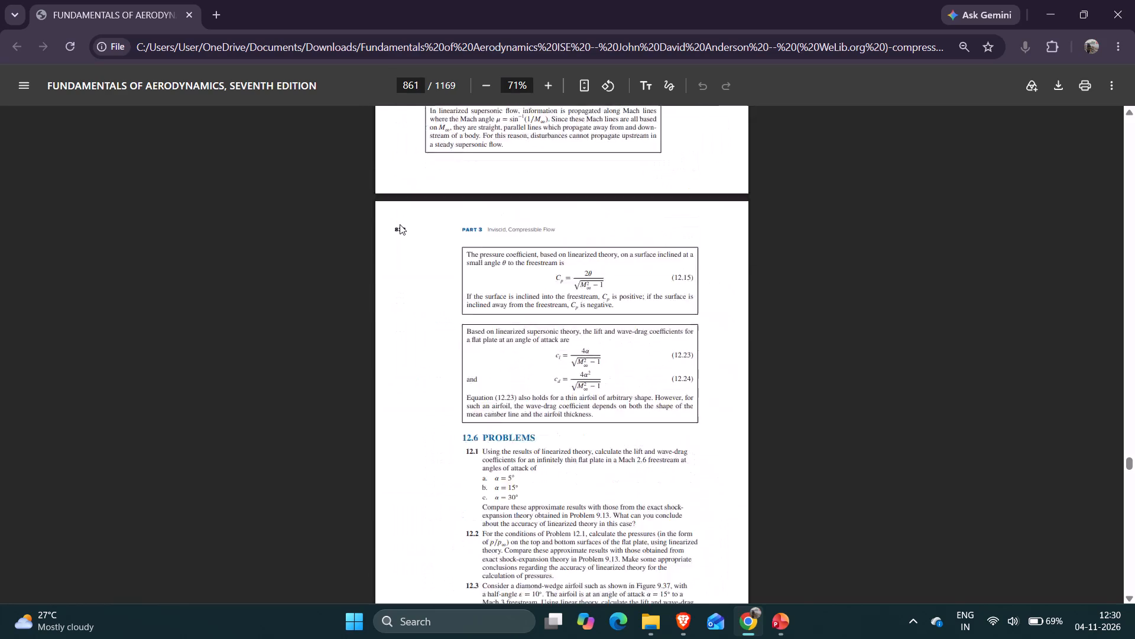
scroll(400, 224, "down", 5)
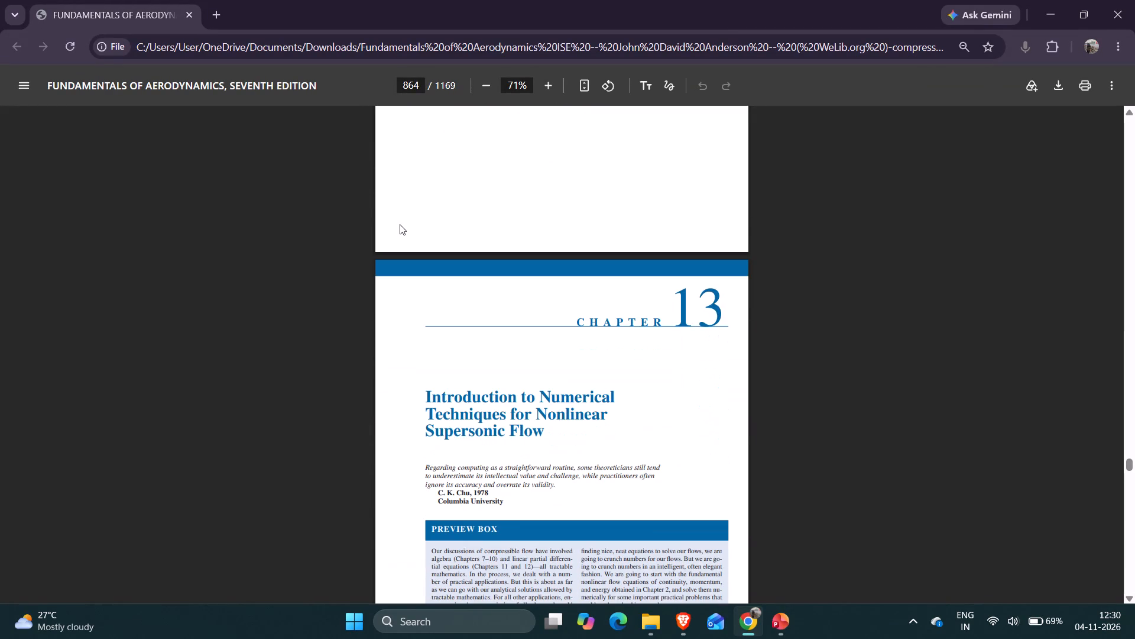
scroll(400, 224, "down", 1)
Look back through the textbook PDF from Chapter 13 across Chapters 12 and 11 for a figure suited to the shock–expansion slides.
scroll(400, 224, "up", 3)
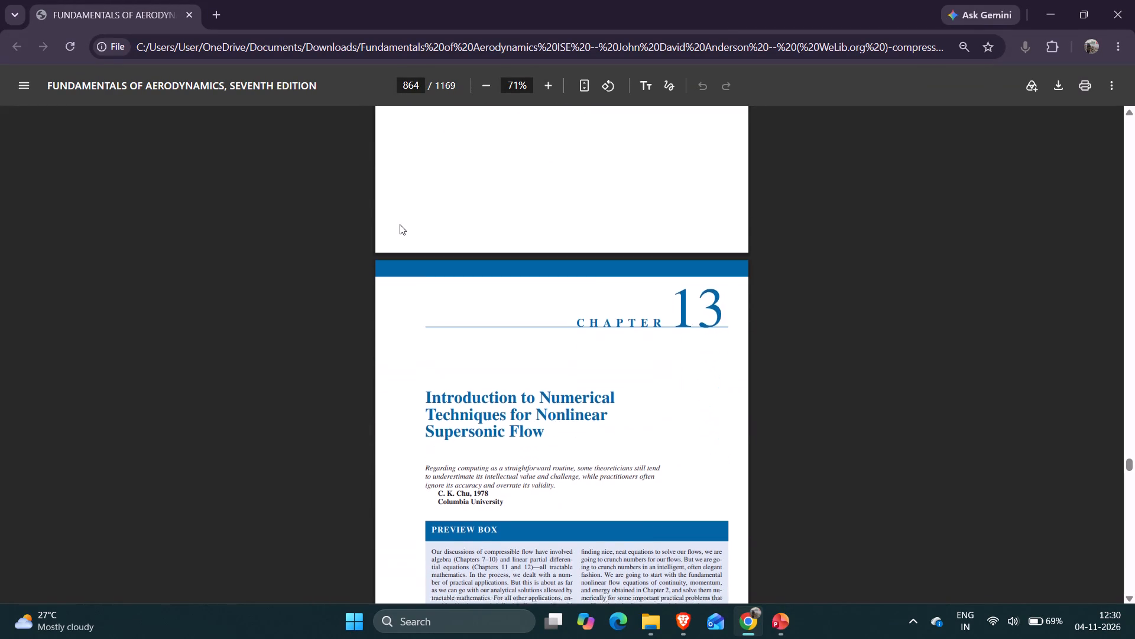
scroll(400, 224, "up", 18)
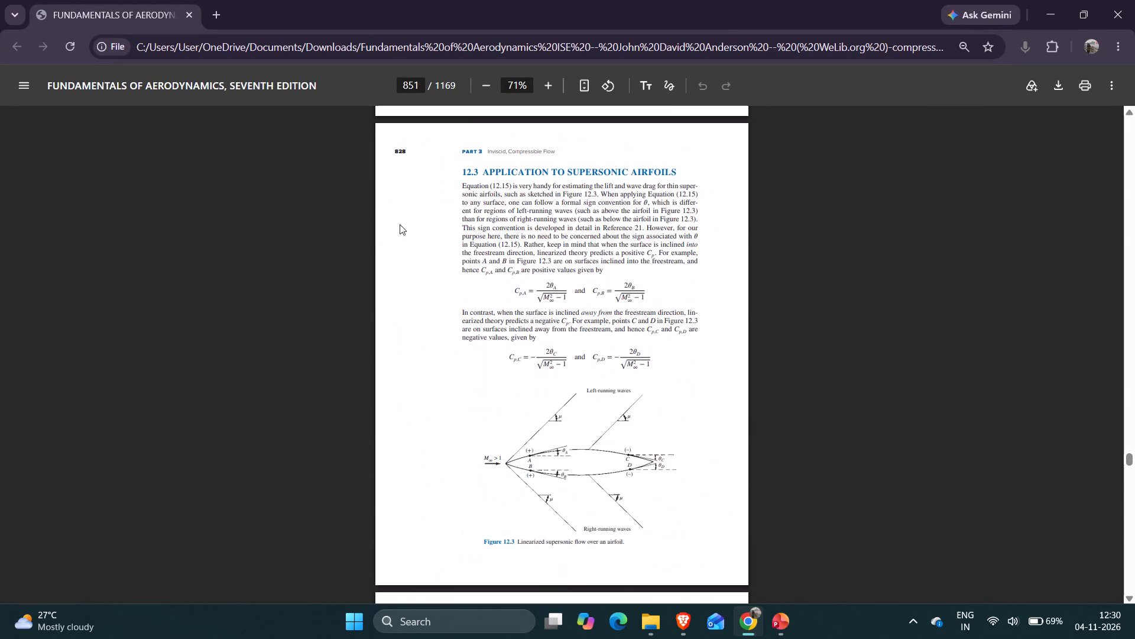
scroll(400, 224, "up", 11)
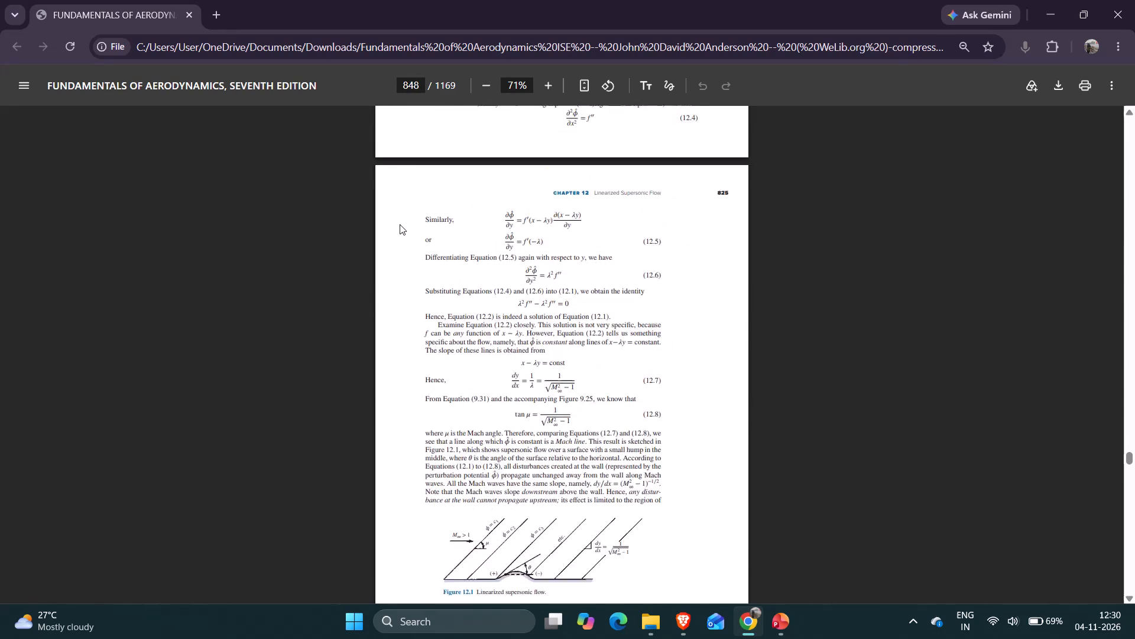
scroll(400, 224, "up", 10)
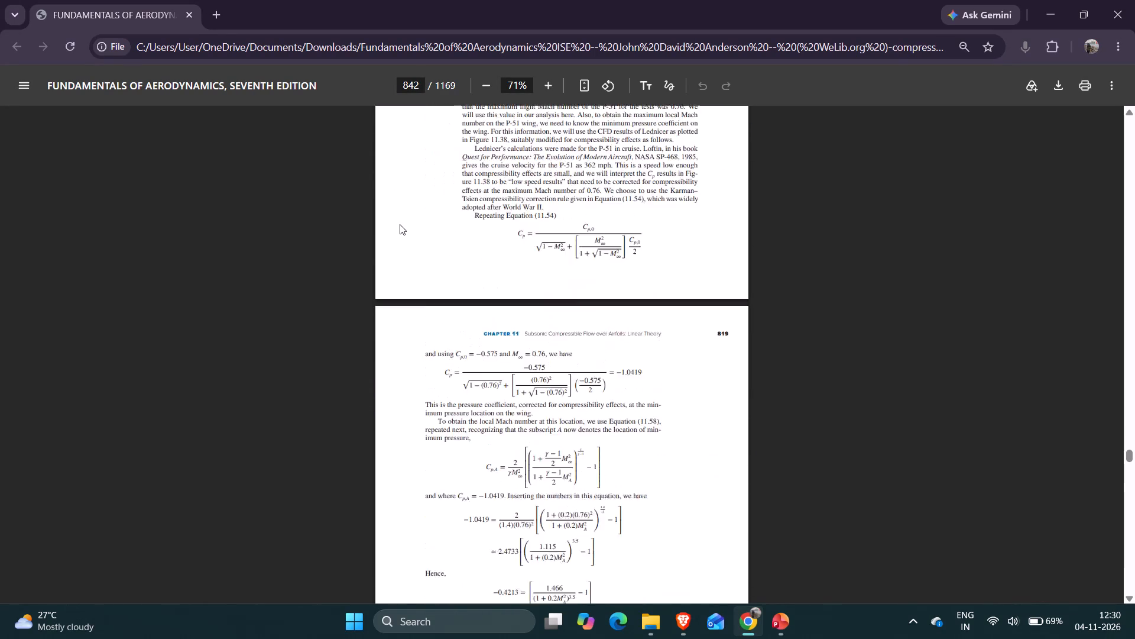
scroll(400, 224, "up", 11)
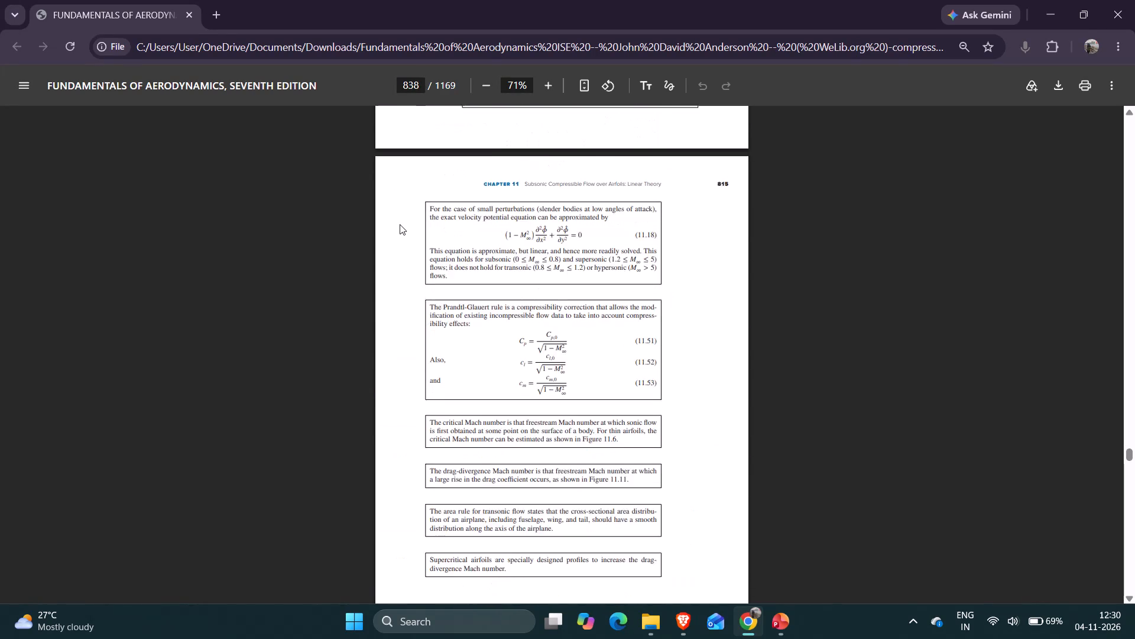
scroll(400, 224, "up", 11)
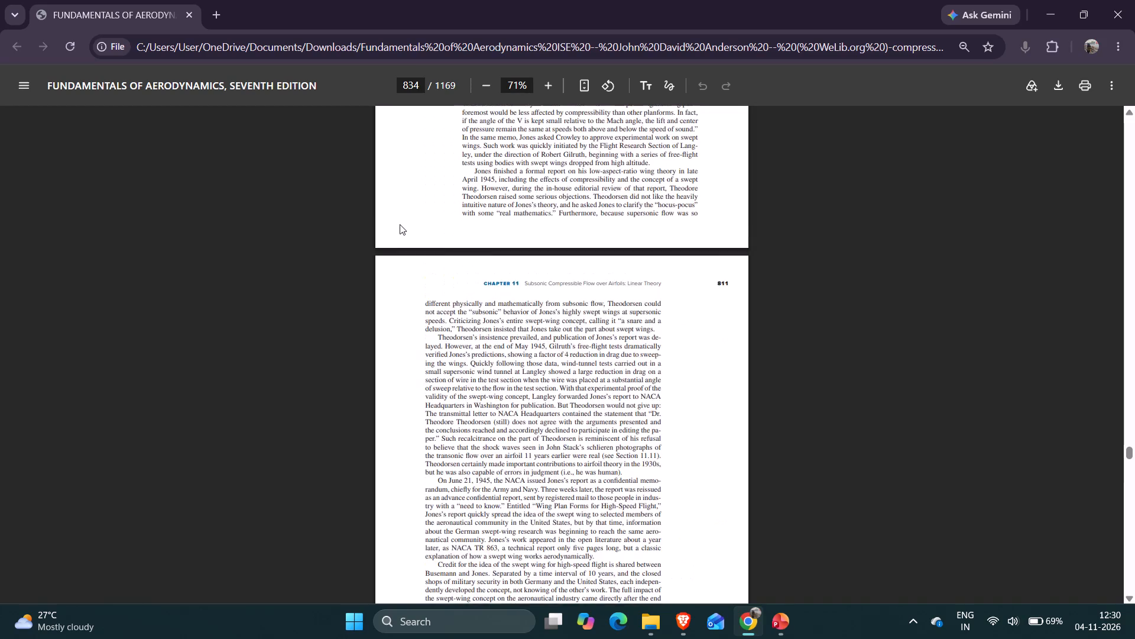
scroll(400, 224, "up", 8)
scroll(400, 224, "down", 2)
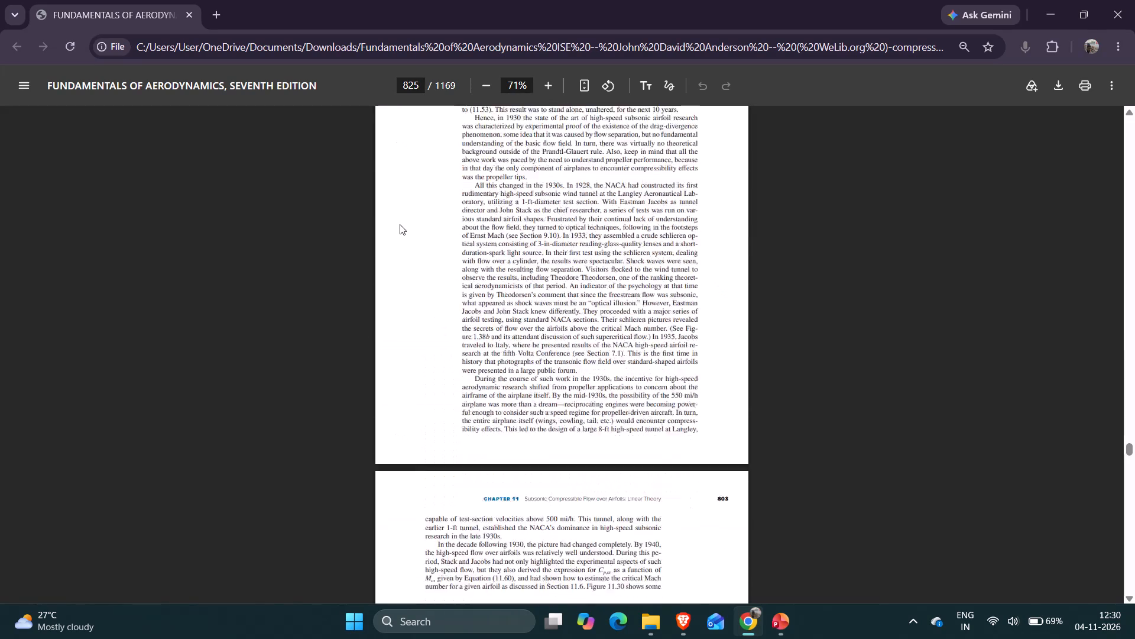
scroll(400, 224, "down", 5)
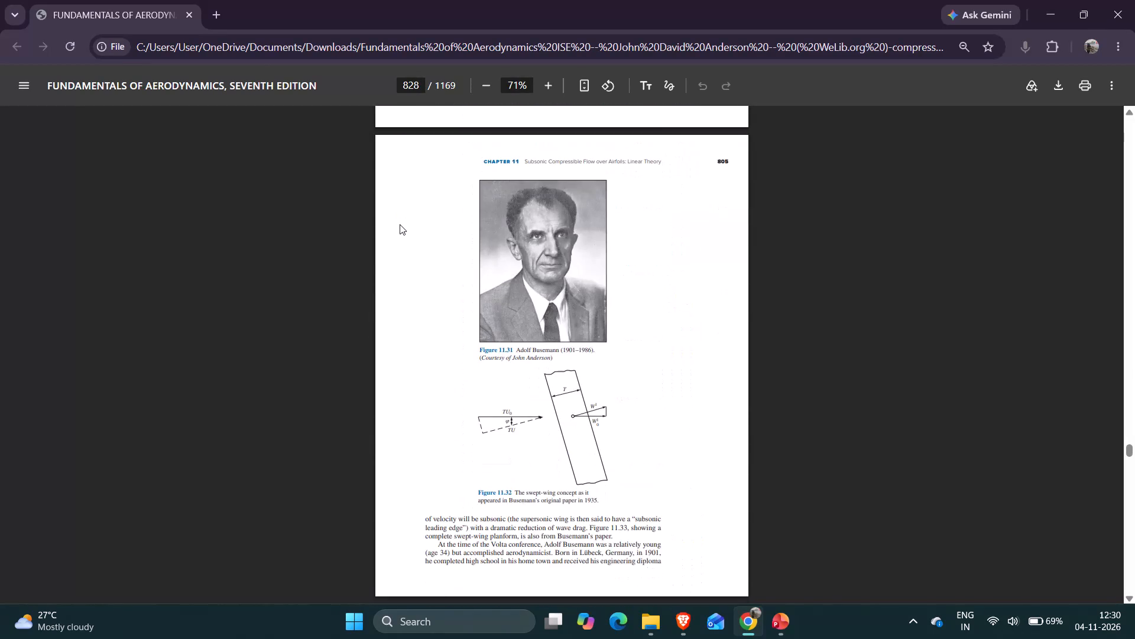
scroll(400, 224, "down", 4)
scroll(400, 224, "up", 11)
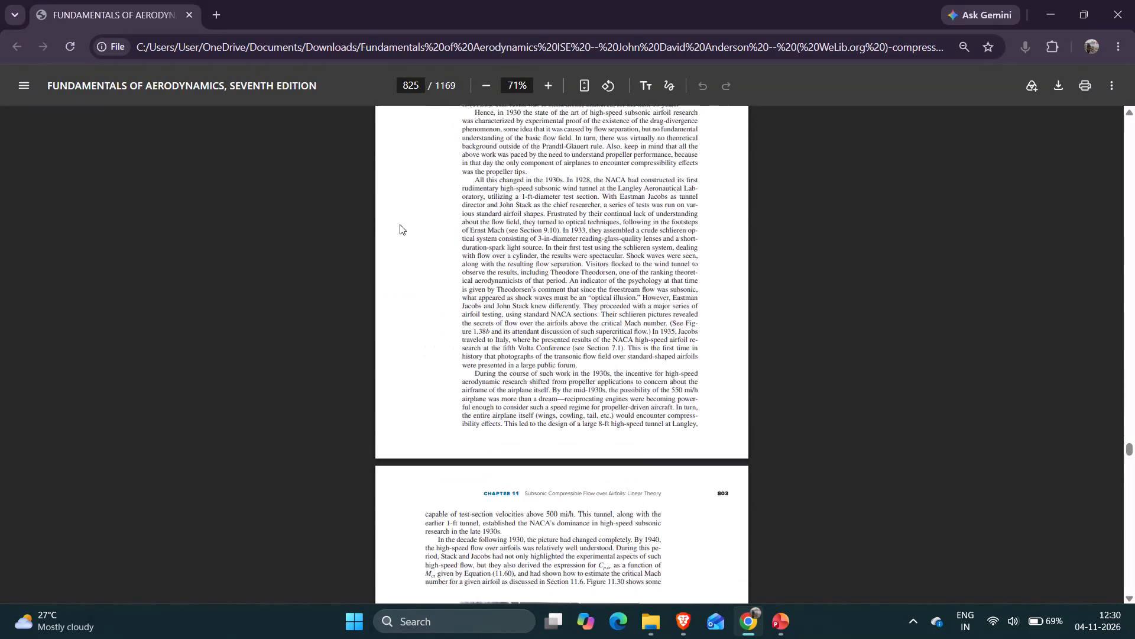
scroll(400, 224, "up", 8)
scroll(400, 224, "down", 2)
scroll(400, 224, "up", 3)
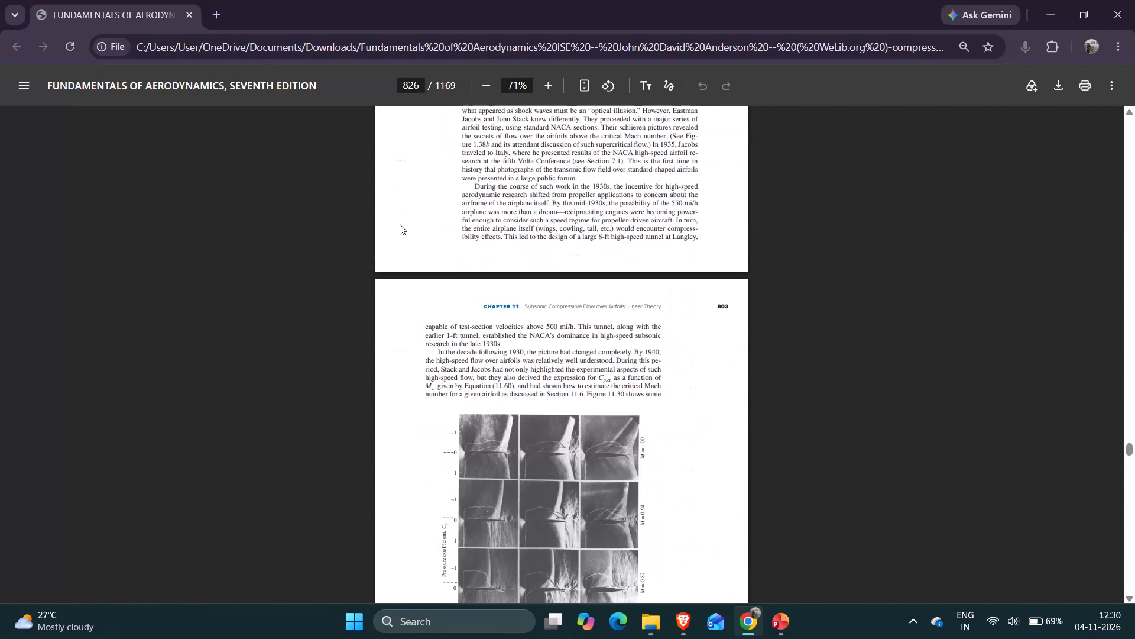
scroll(400, 224, "up", 5)
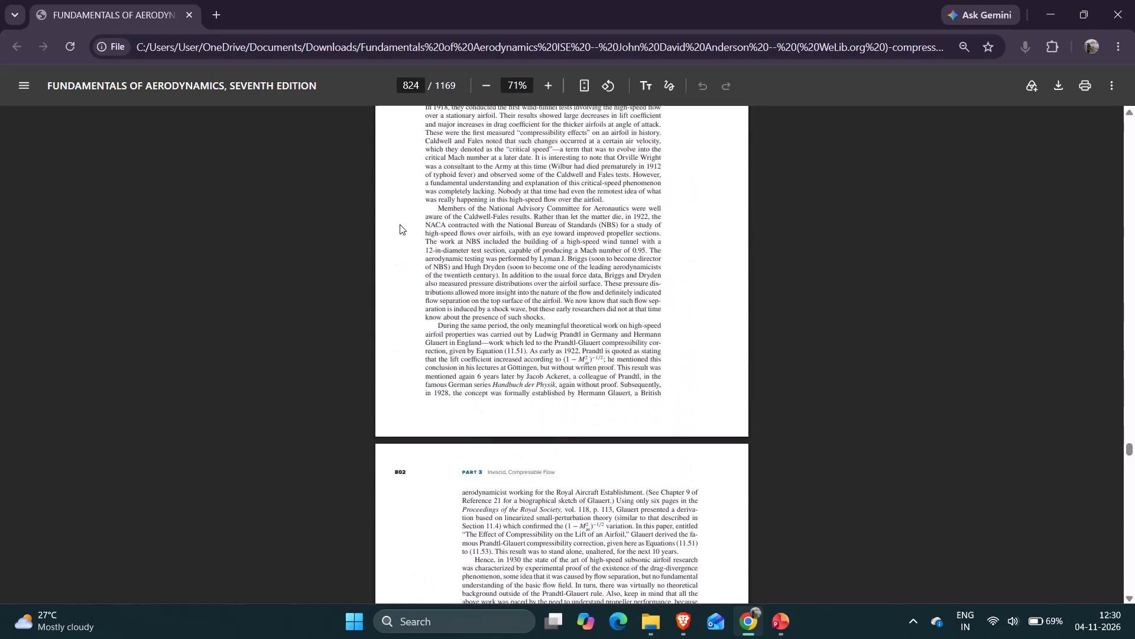
scroll(400, 224, "up", 4)
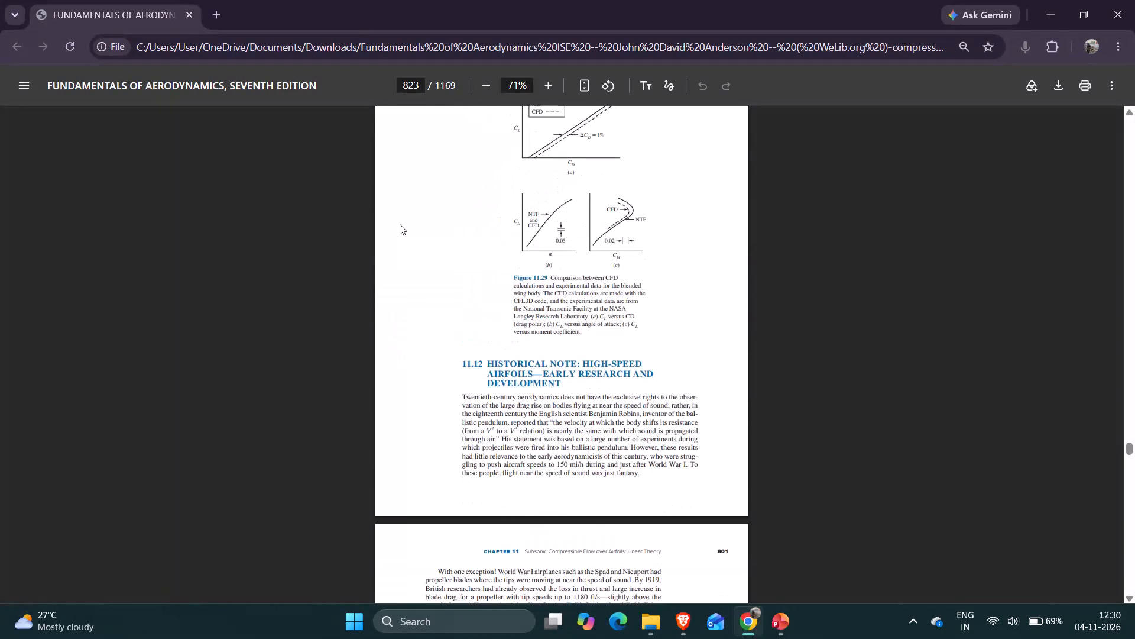
scroll(400, 224, "up", 1)
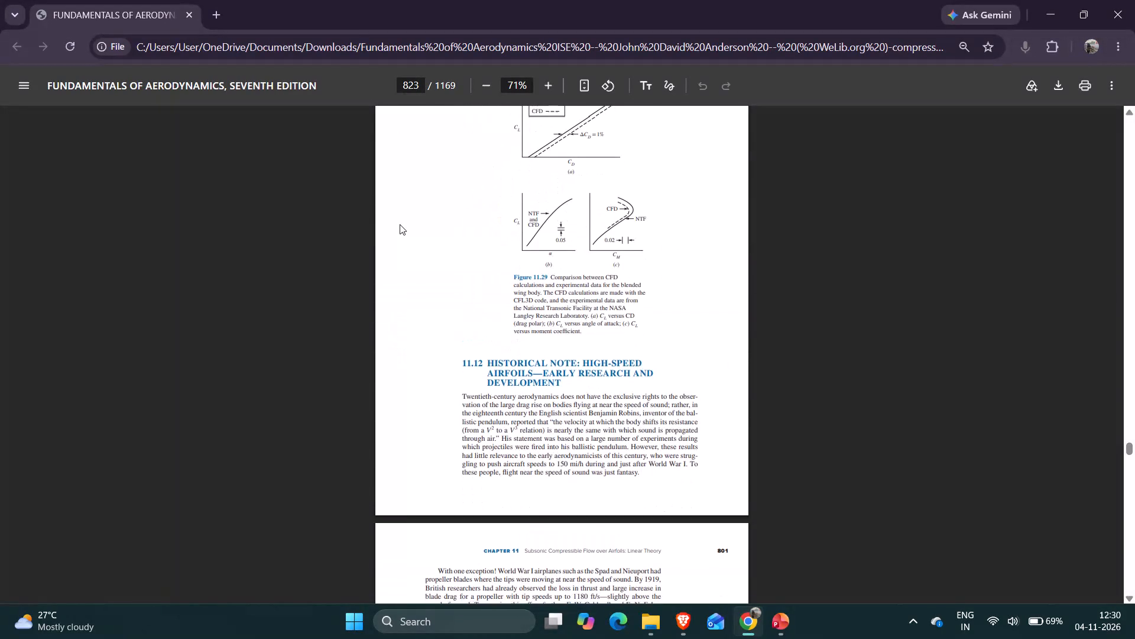
scroll(400, 224, "up", 2)
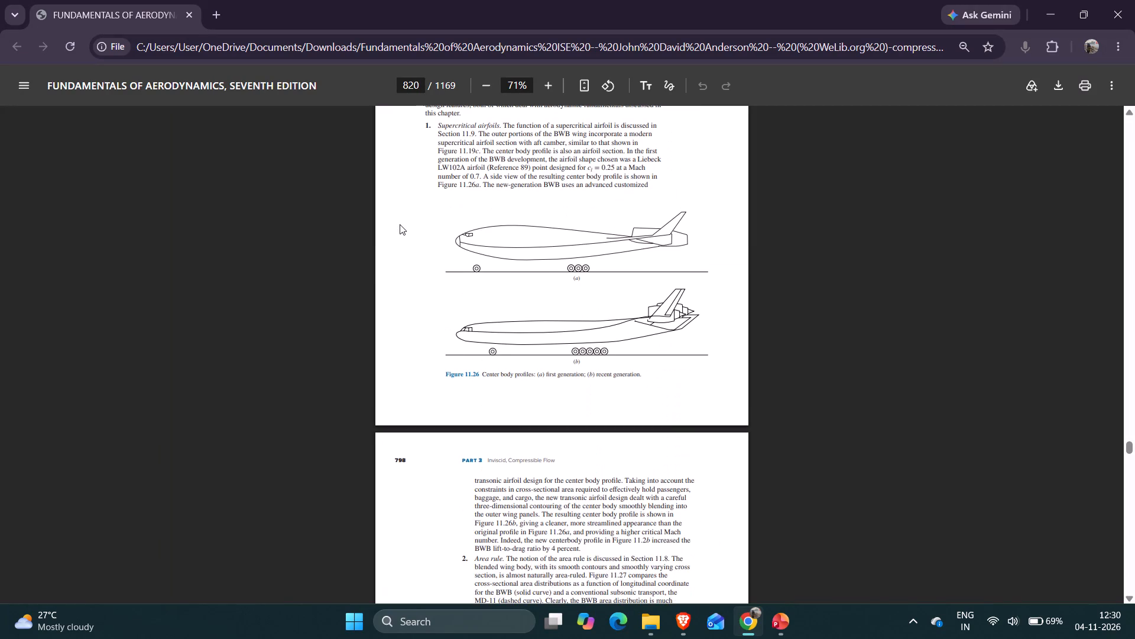
scroll(400, 224, "up", 6)
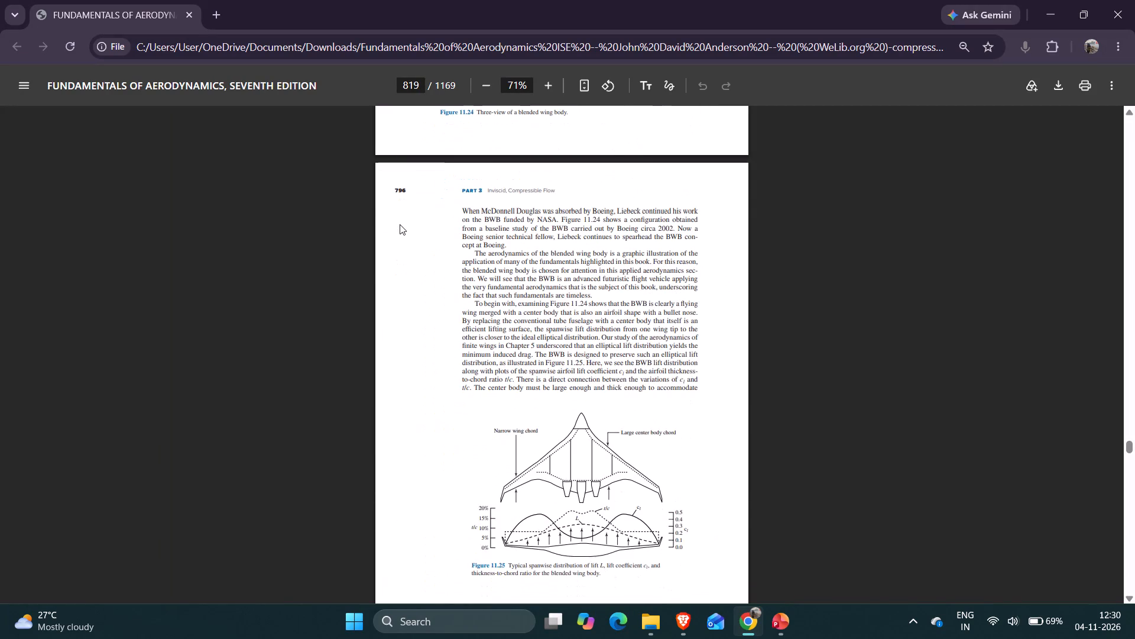
scroll(400, 224, "up", 8)
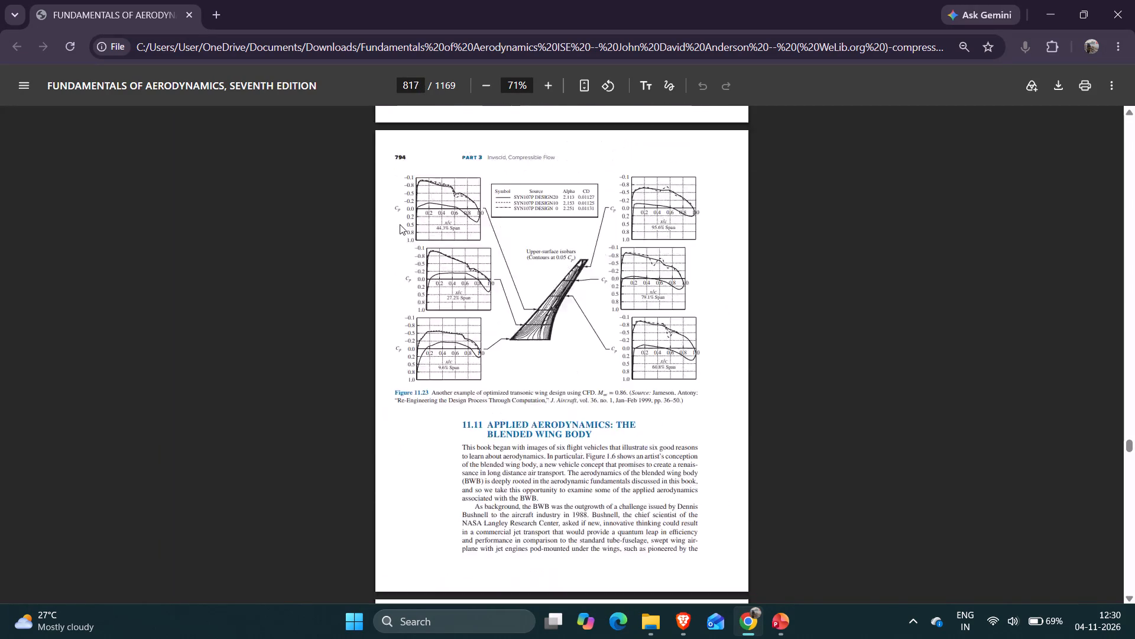
scroll(400, 224, "down", 1)
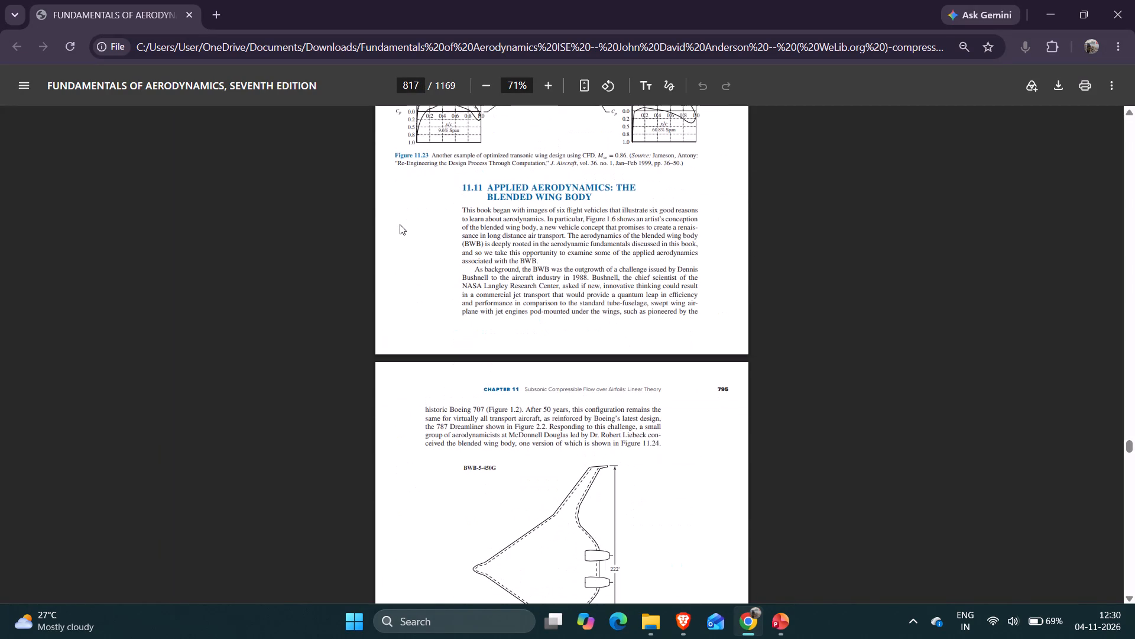
scroll(400, 224, "up", 20)
scroll(400, 224, "up", 3)
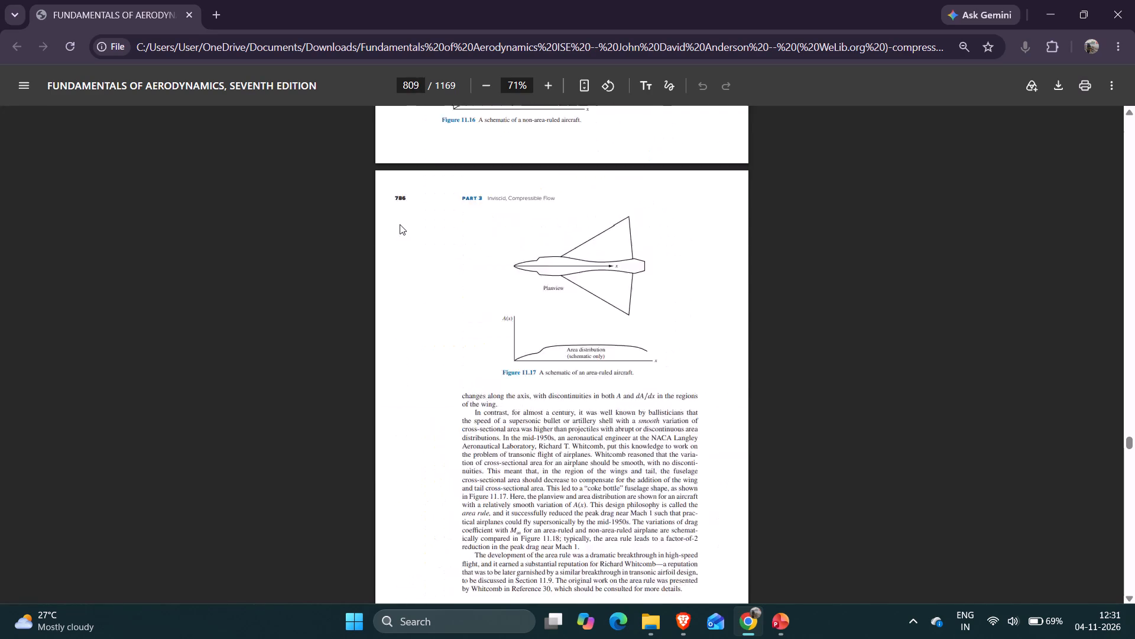
scroll(400, 224, "up", 3)
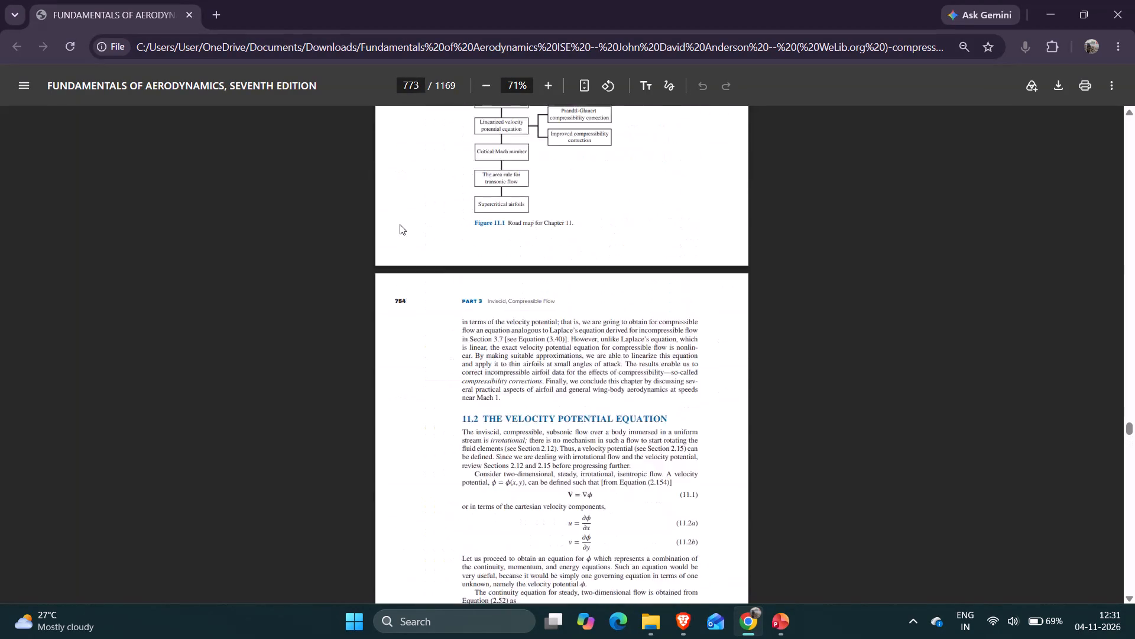
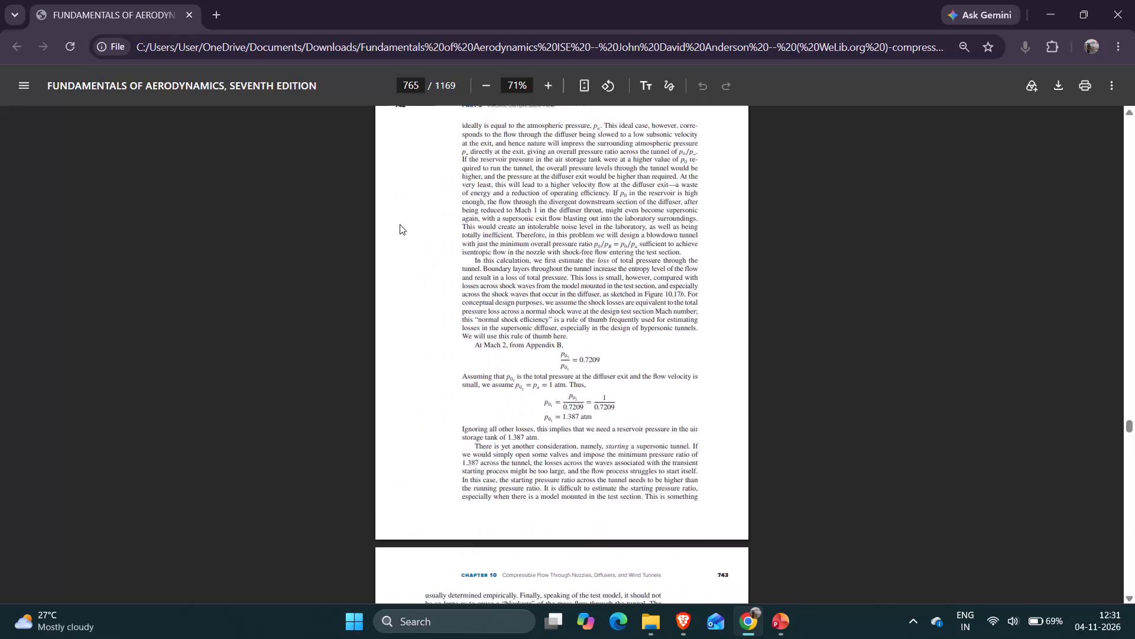
Look through the textbook PDF from the end of Chapter 10 into Chapter 11's velocity potential sections for a suitable figure.
scroll(400, 224, "down", 6)
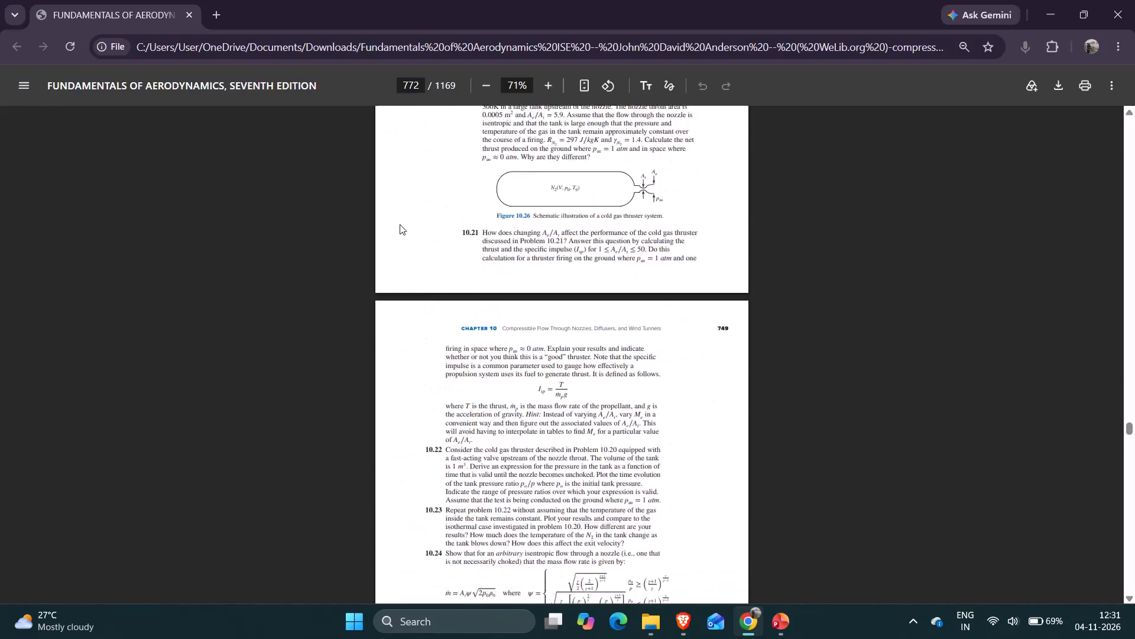
scroll(400, 224, "down", 4)
scroll(400, 224, "up", 1)
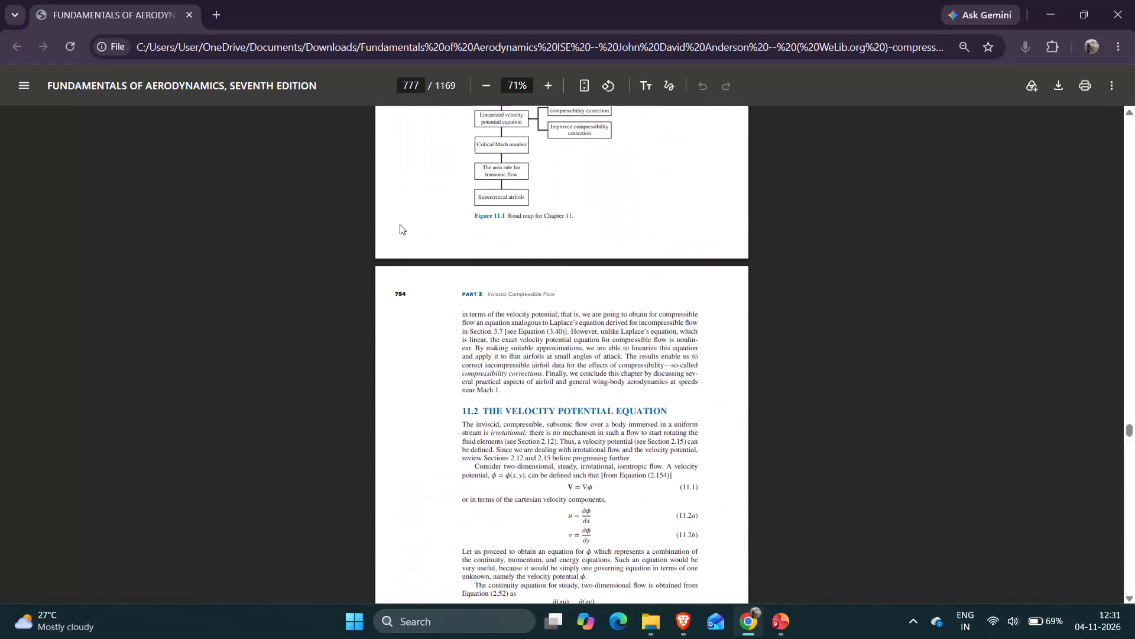
scroll(400, 224, "up", 1)
scroll(400, 224, "down", 5)
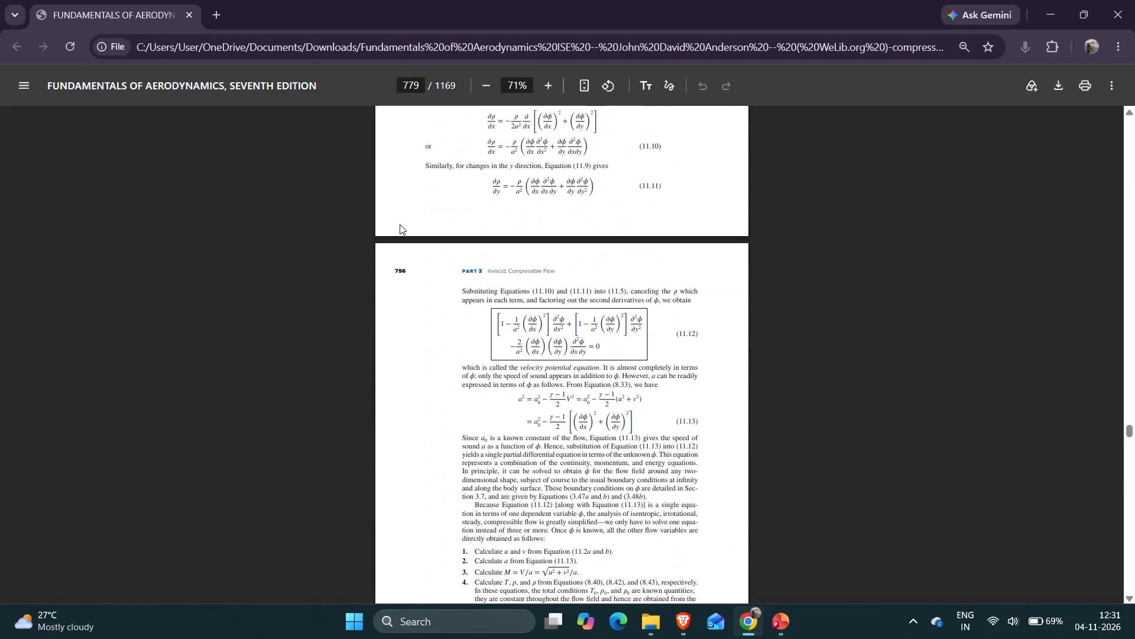
scroll(400, 224, "down", 5)
scroll(400, 224, "up", 1)
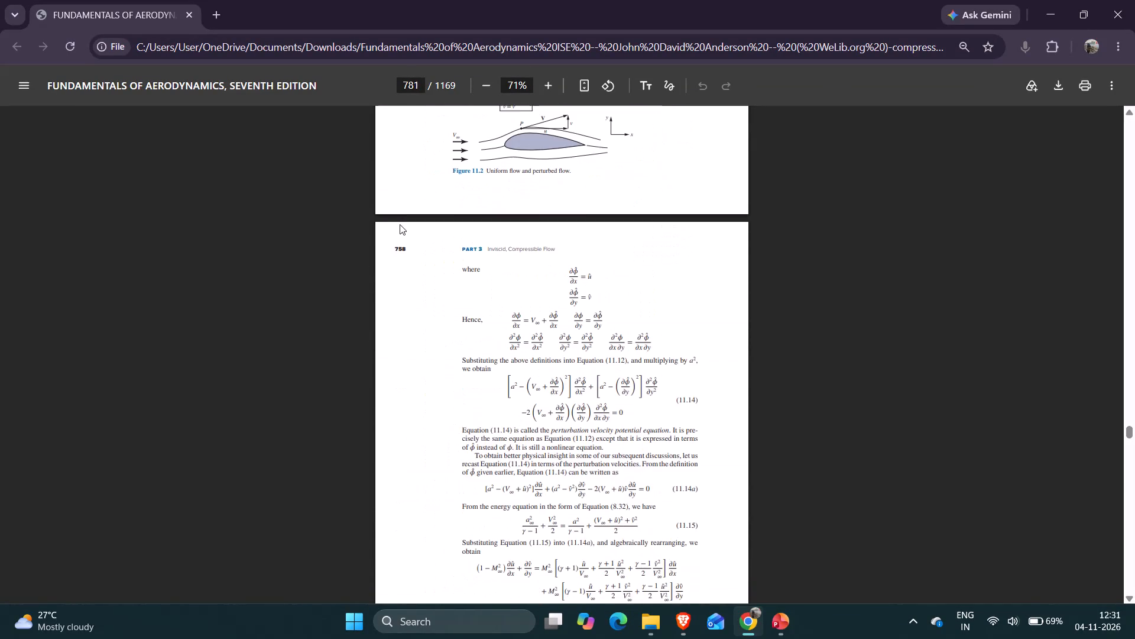
scroll(400, 224, "up", 1)
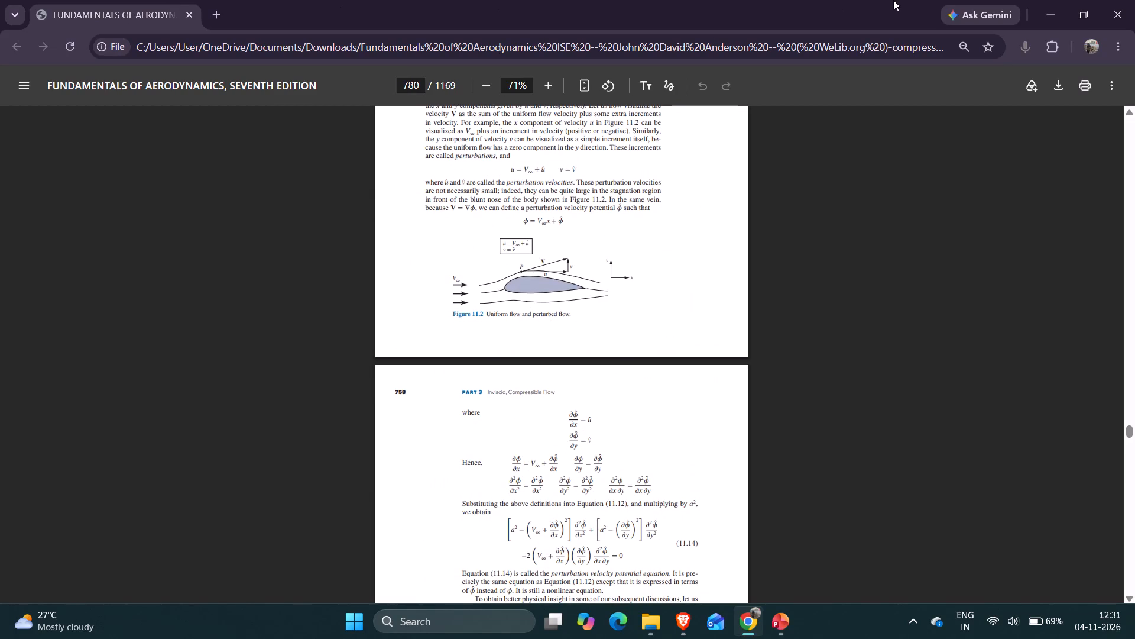
left_click(1057, 6)
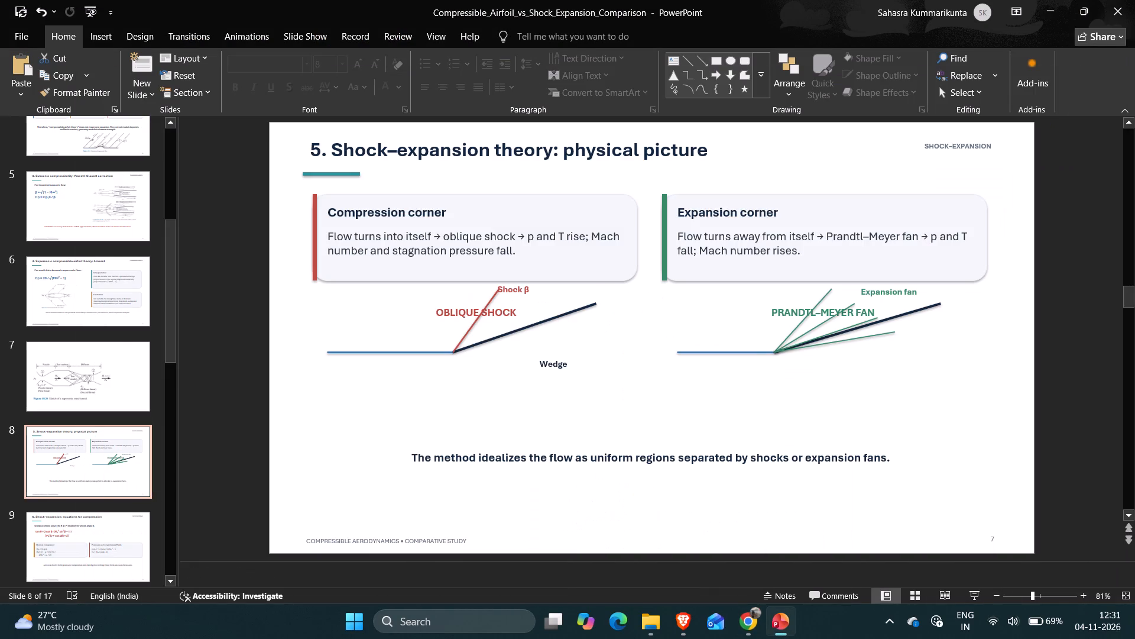
left_click(643, 144)
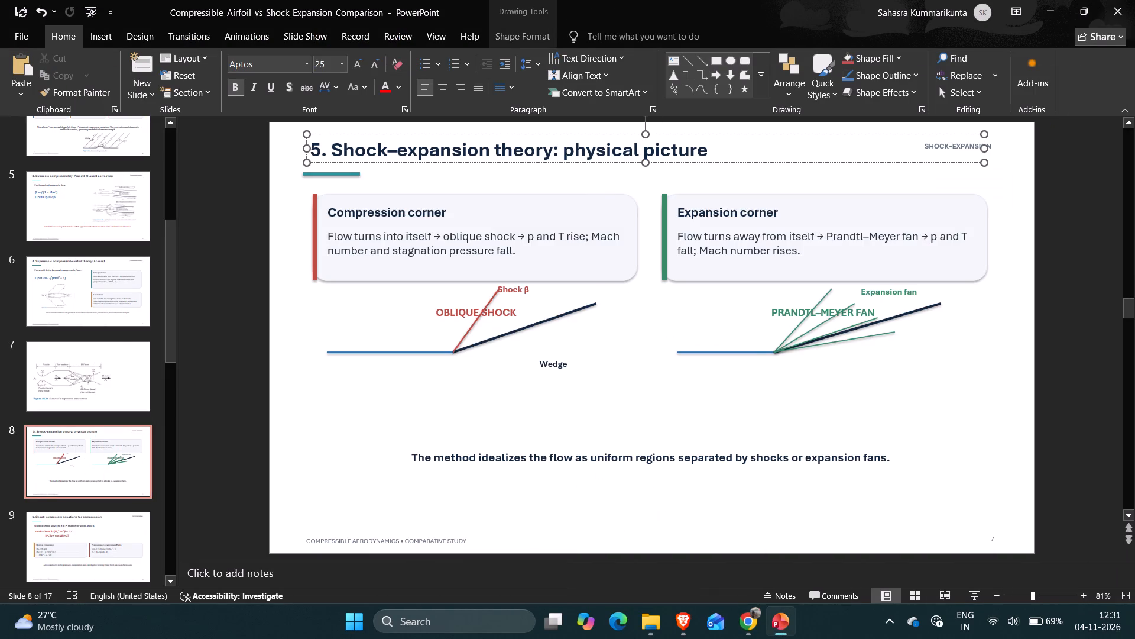
left_click_drag(550, 156, 336, 149)
key("ctrl+c")
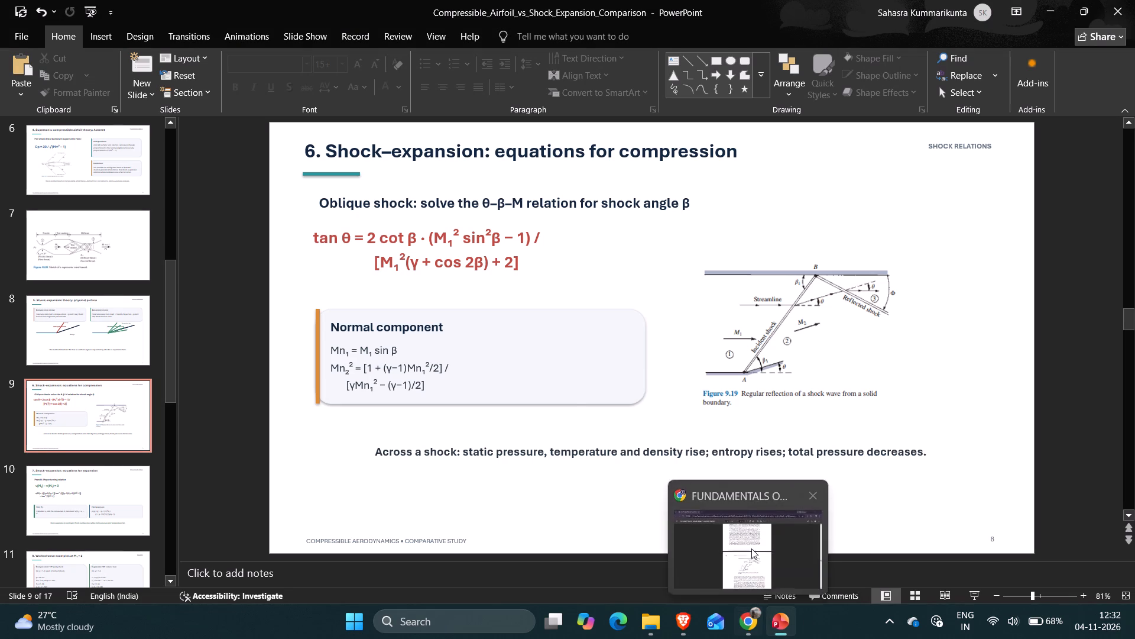
left_click(751, 548)
left_click(413, 91)
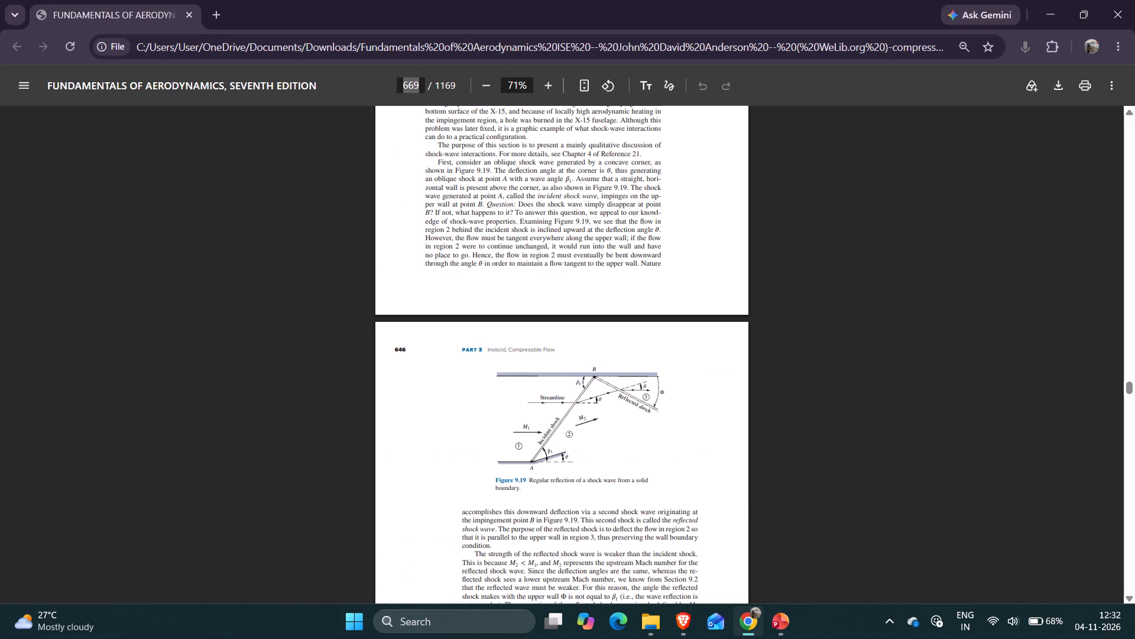
type("68")
key("BackSpace")
type("54")
key("Return")
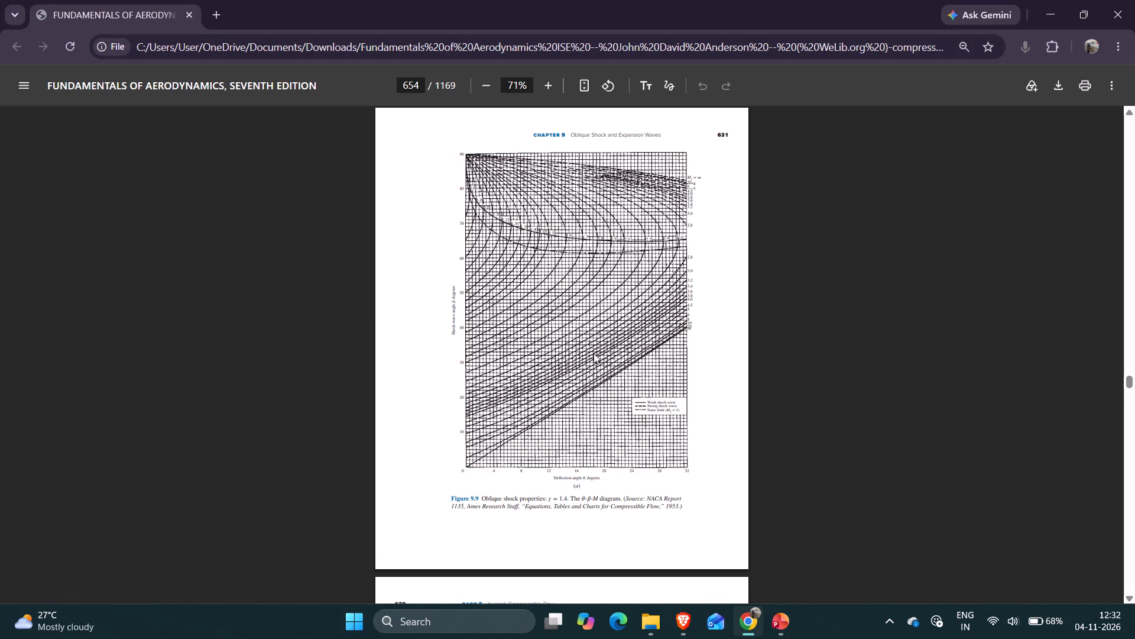
Capture the Figure 9.9 θ-β-M diagram together with its caption from page 654 of the textbook PDF.
key("shift+super+s")
left_click_drag(445, 152, 671, 507)
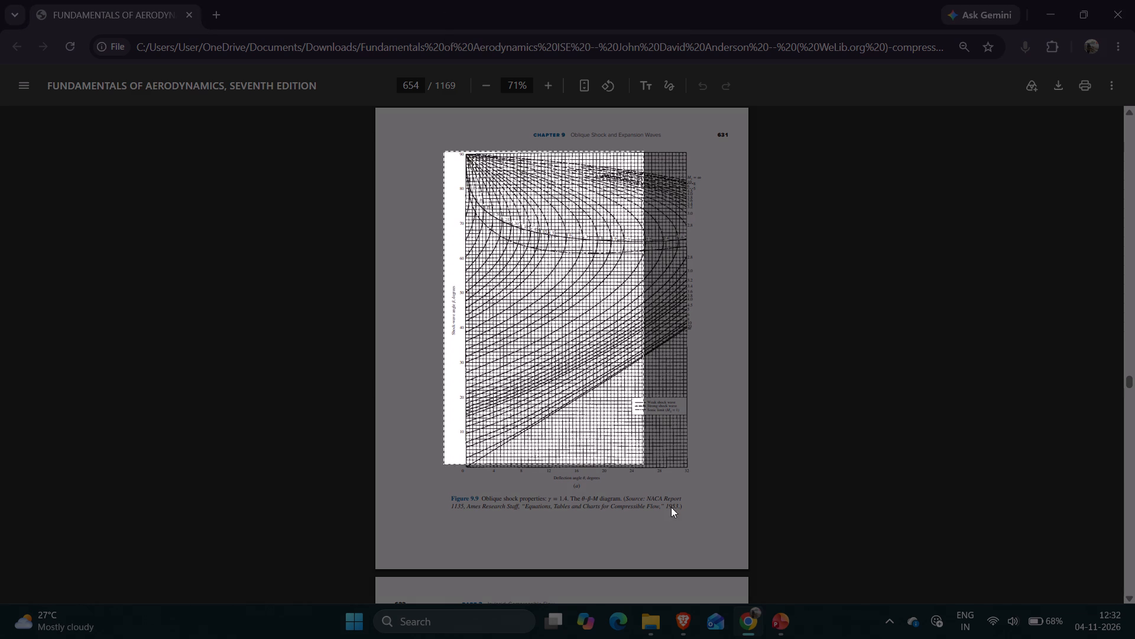
left_click_drag(671, 507, 721, 532)
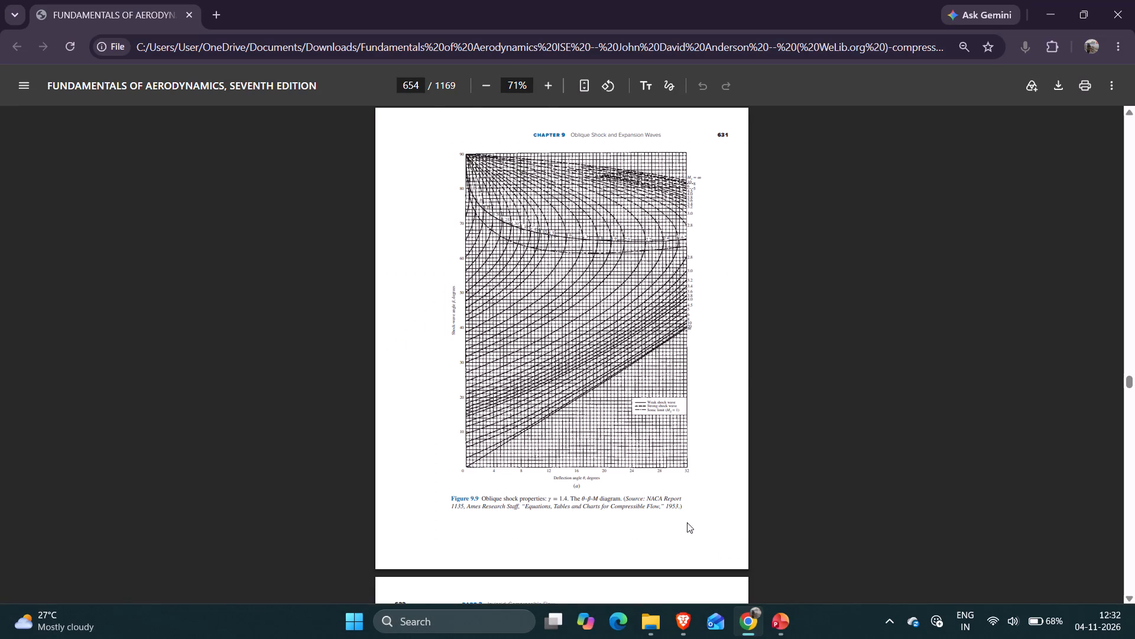
Switch to the PowerPoint deck and look through slides 7 to 11.
scroll(635, 495, "down", 4)
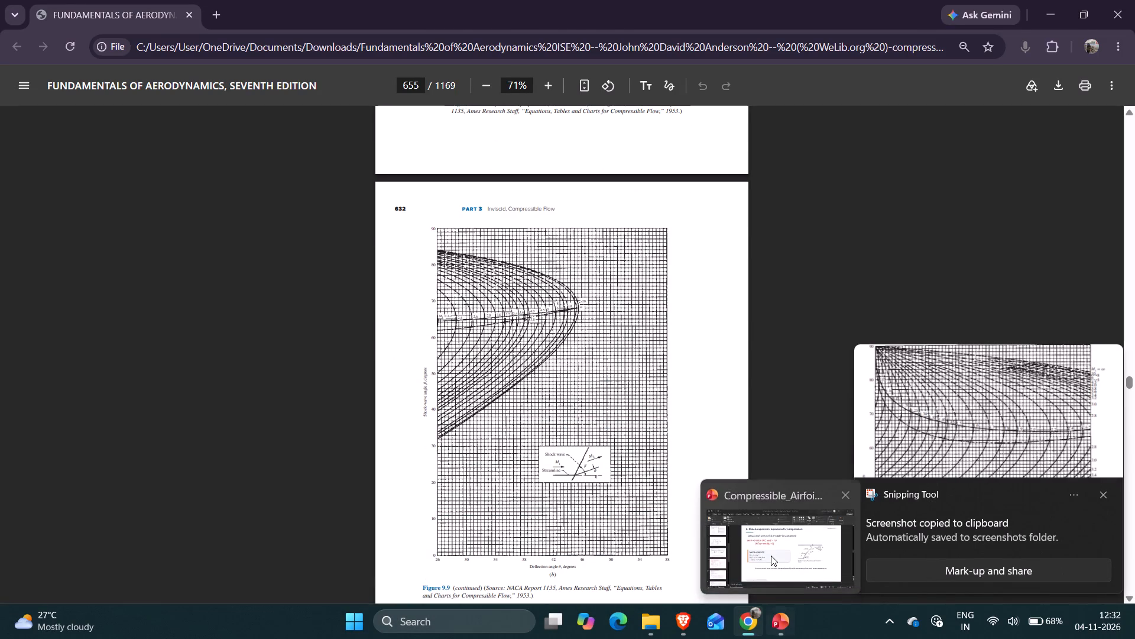
left_click(771, 556)
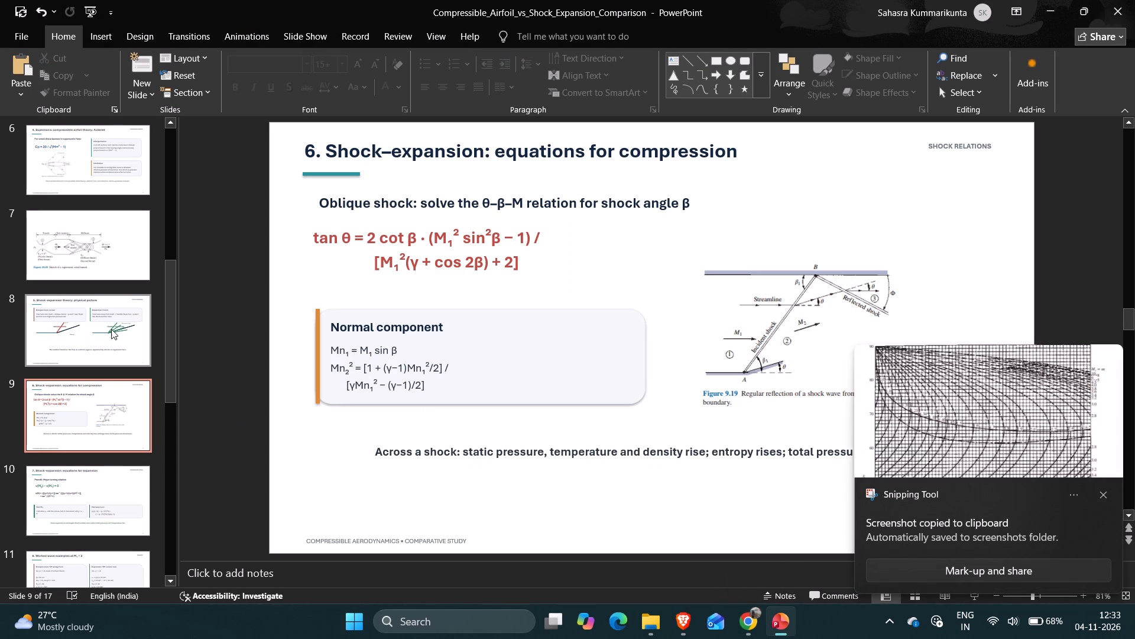
left_click(111, 329)
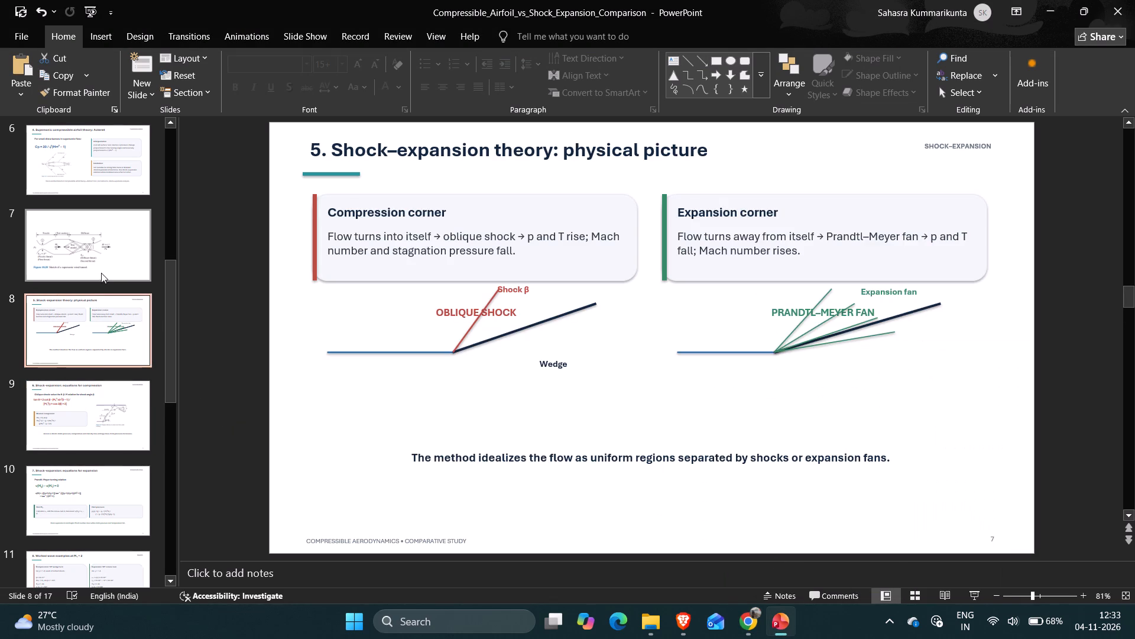
left_click(101, 270)
left_click(97, 387)
left_click(80, 505)
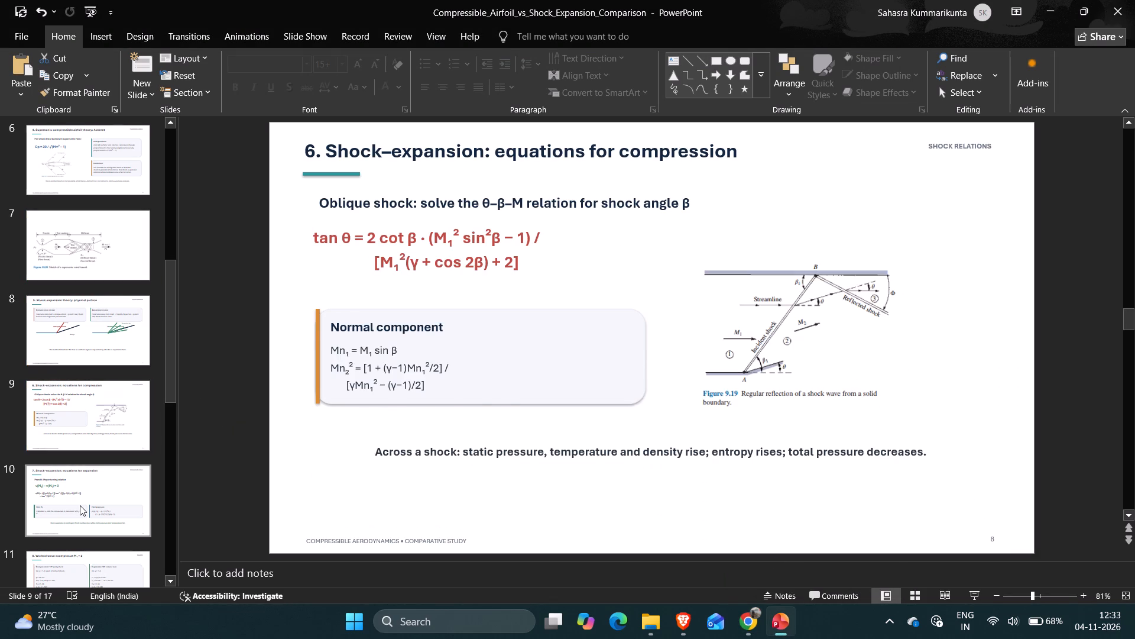
scroll(80, 505, "down", 1)
left_click(89, 442)
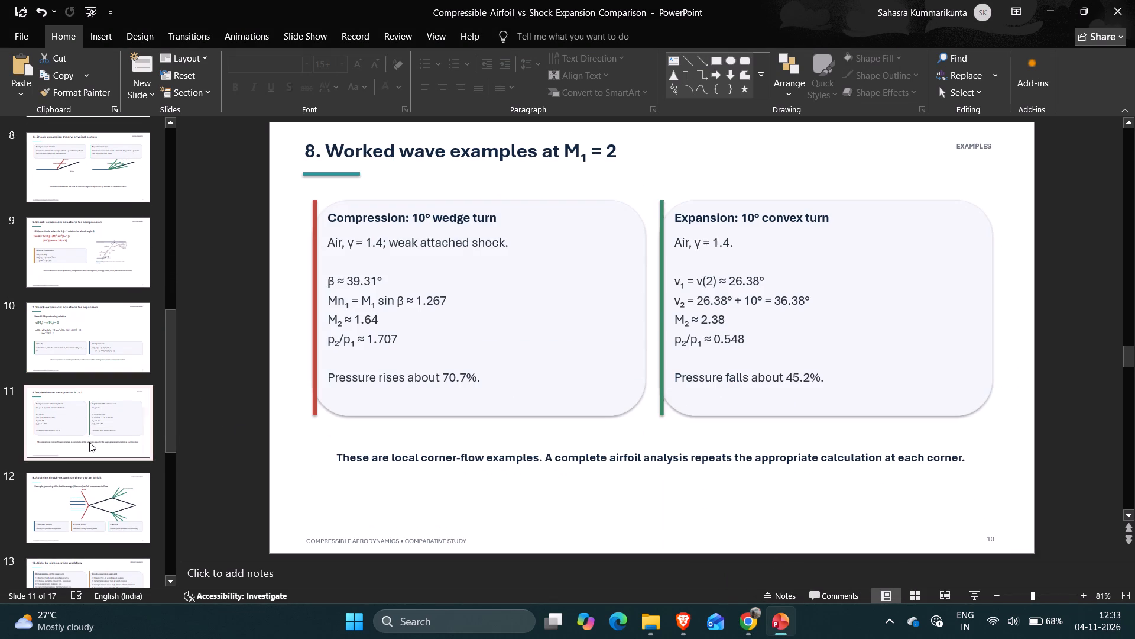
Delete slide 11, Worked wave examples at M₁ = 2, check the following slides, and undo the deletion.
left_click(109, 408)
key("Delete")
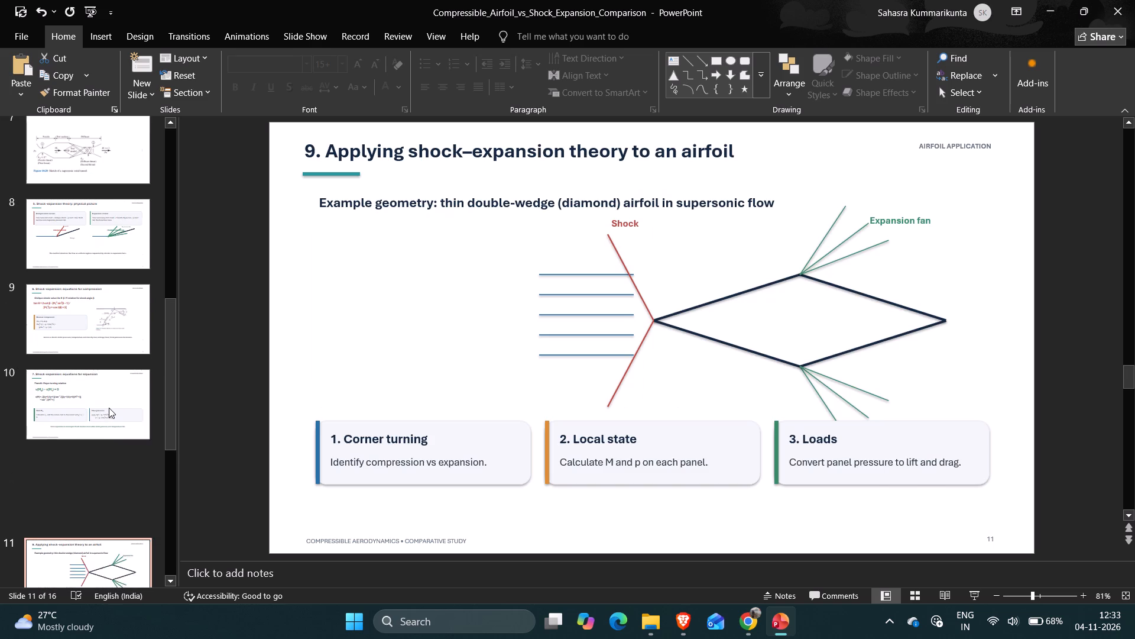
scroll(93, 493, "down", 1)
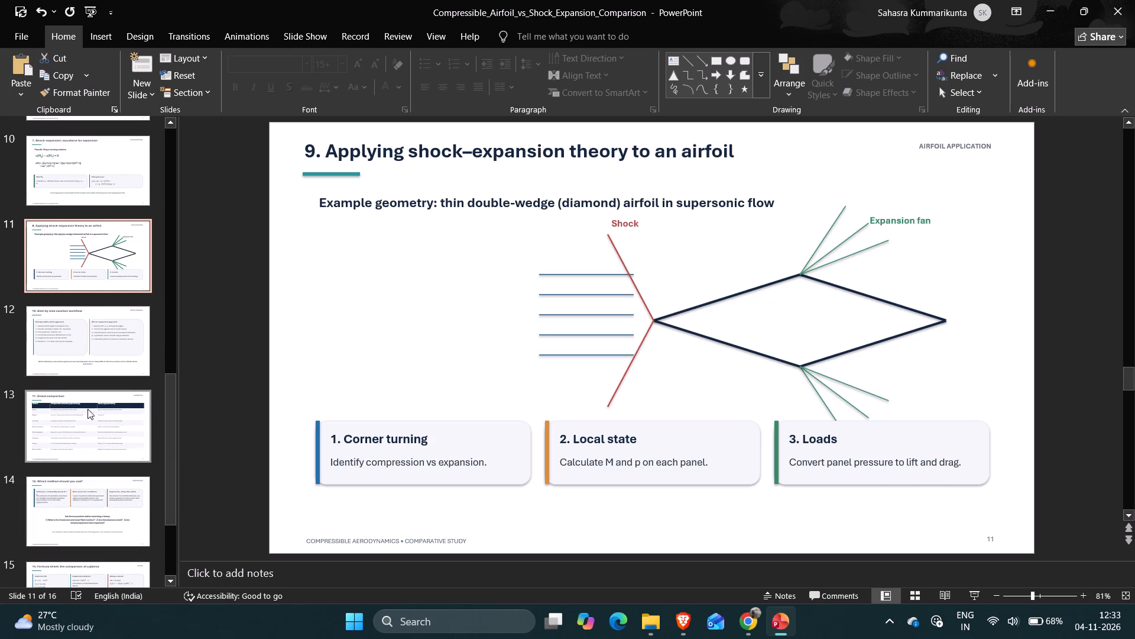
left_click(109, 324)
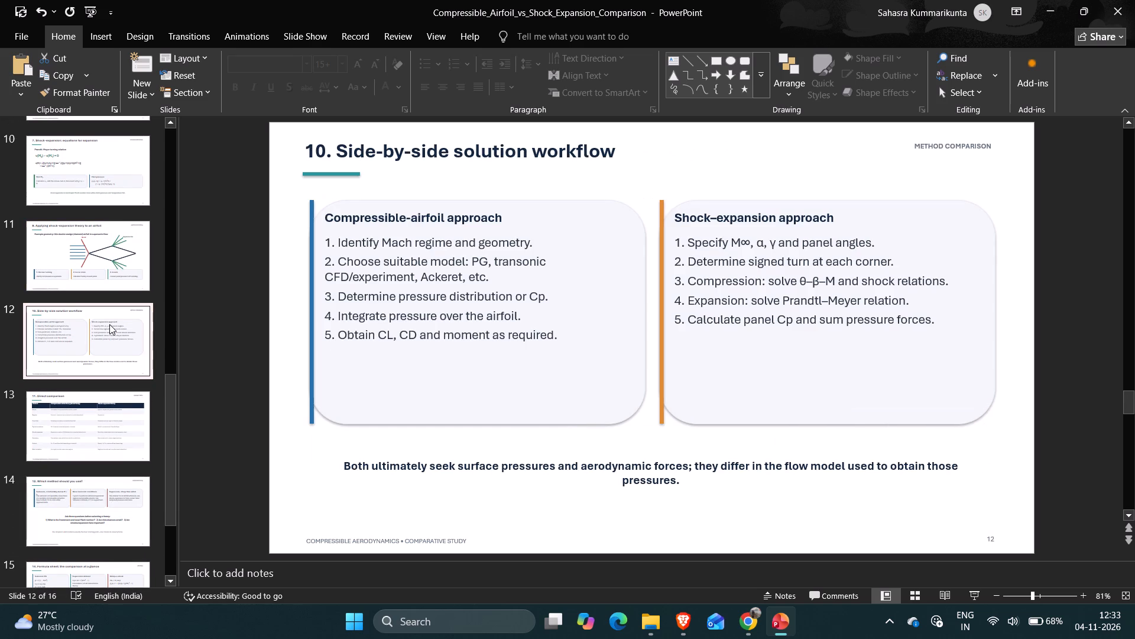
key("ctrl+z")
Review slides 12 and 13 and delete slide 14, Direct comparison, with its summary table.
left_click(106, 340)
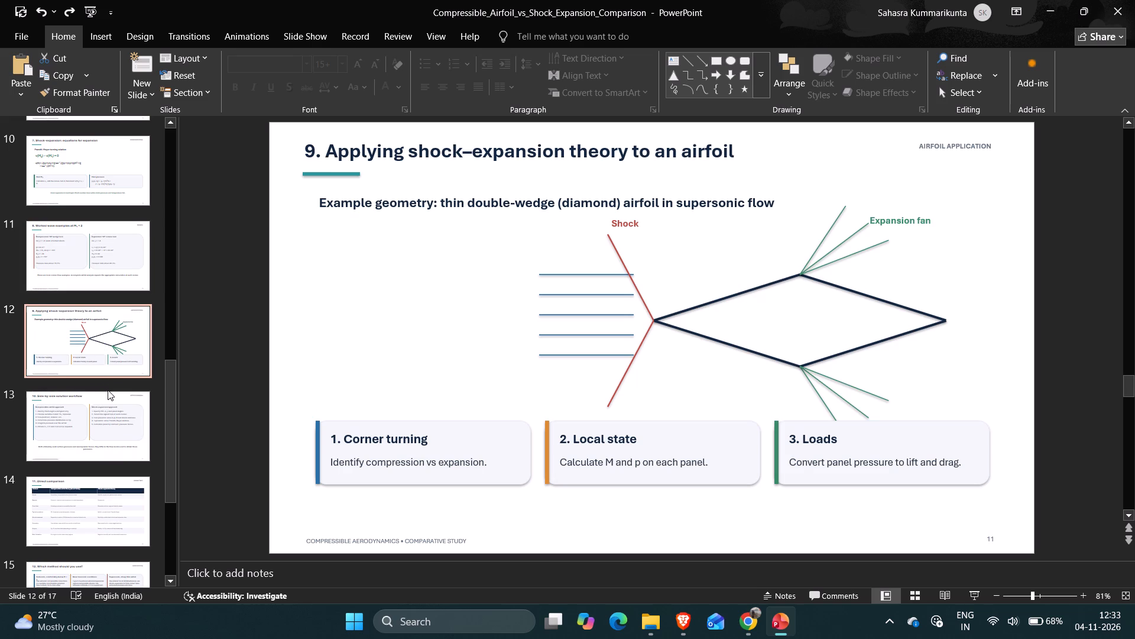
left_click(103, 418)
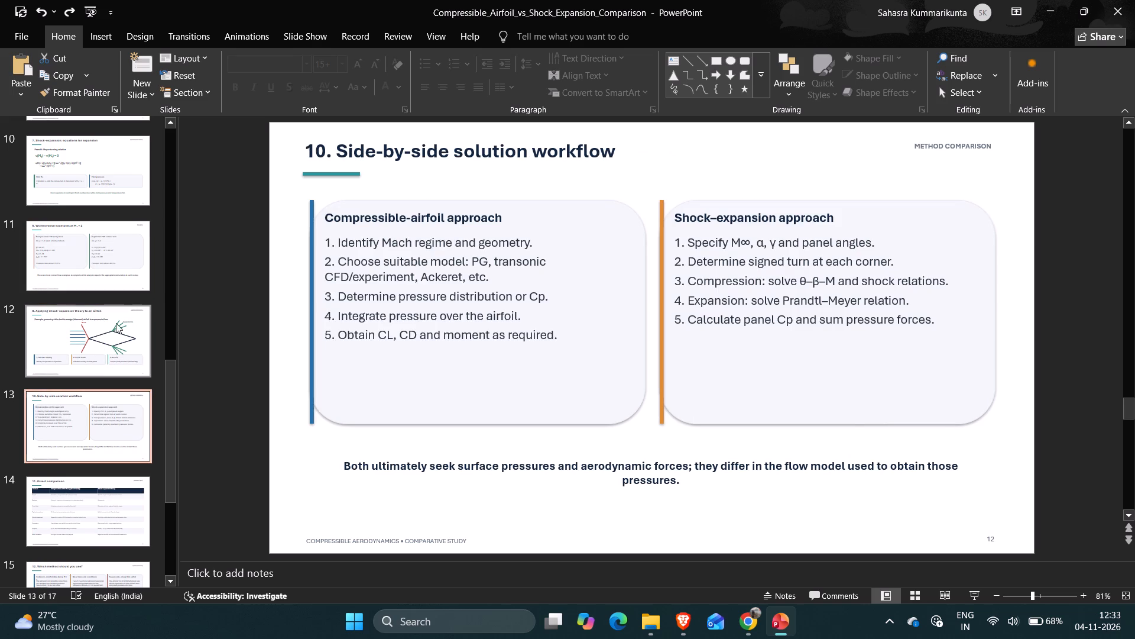
left_click(98, 498)
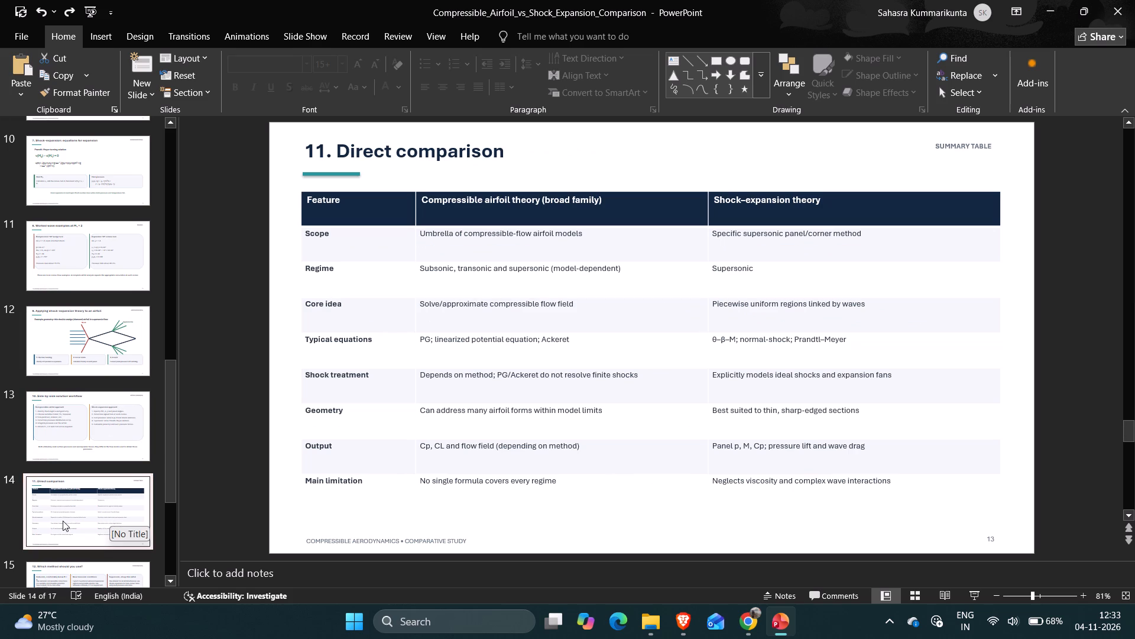
key("Delete")
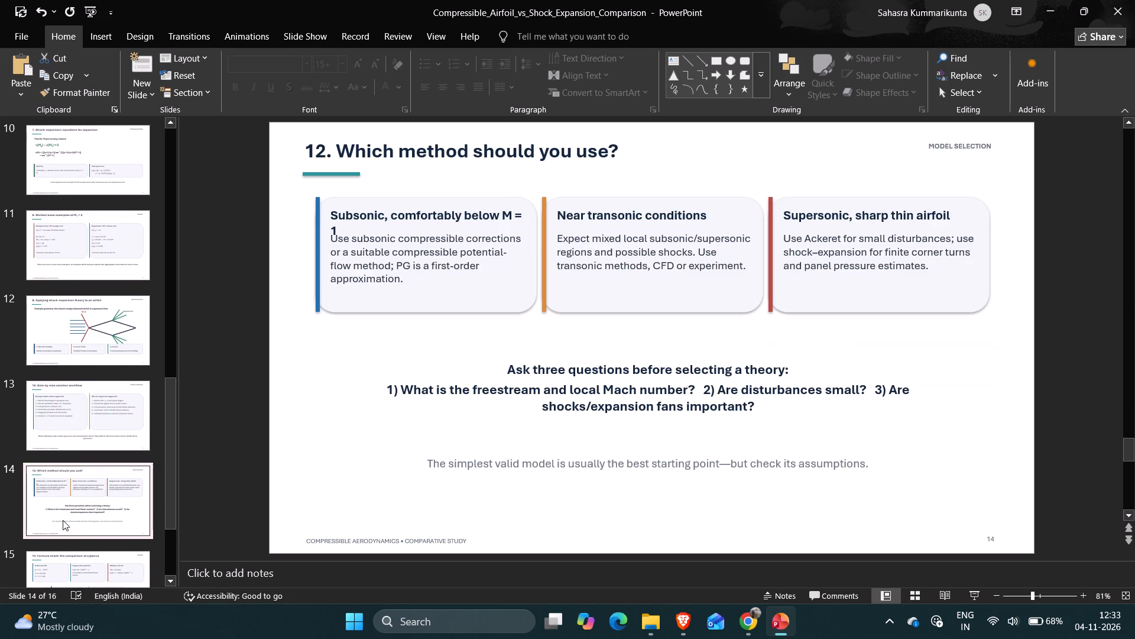
Insert a new slide with the Title Slide layout after slide 11, Worked wave examples.
left_click(79, 403)
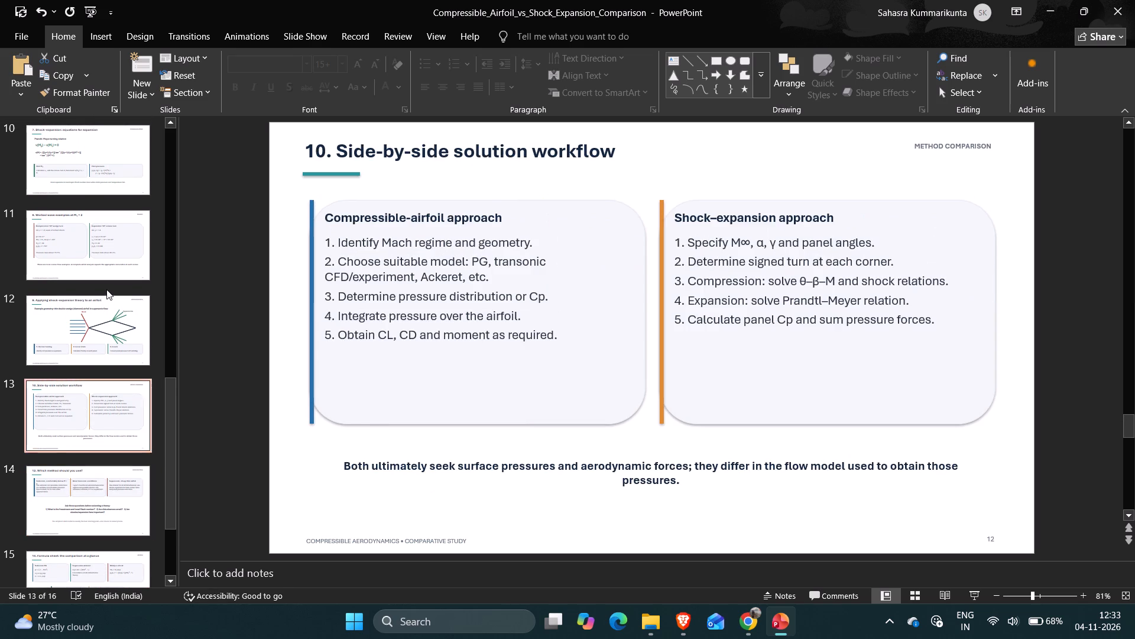
left_click(106, 289)
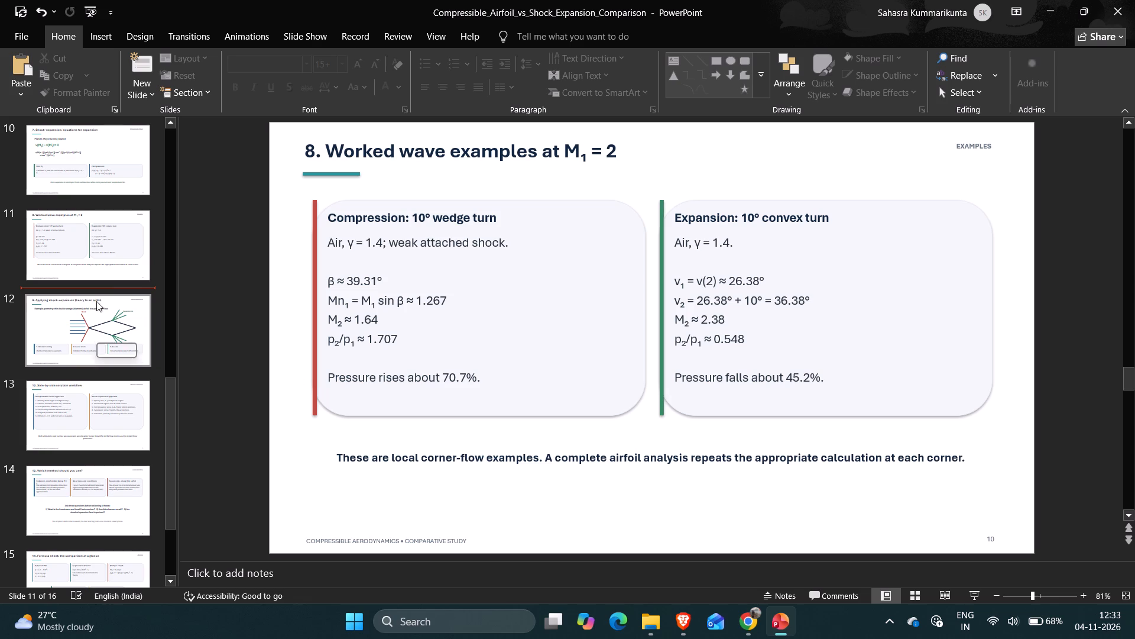
left_click(143, 85)
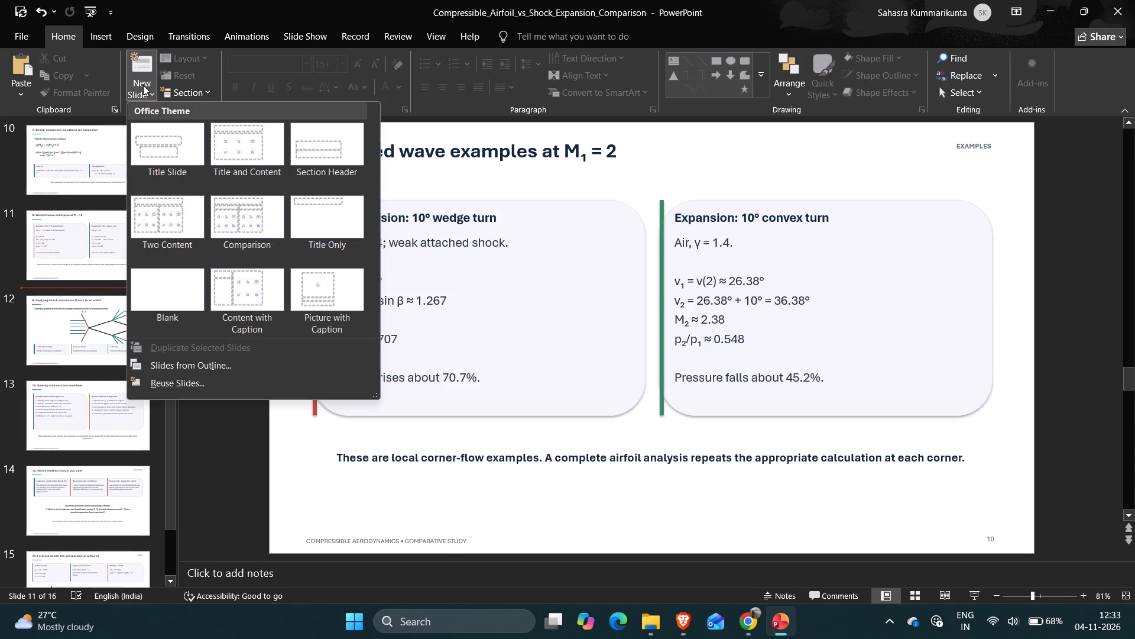
left_click(168, 143)
Paste the Figure 9.9 capture on new slide 12, widen it to about 23 cm, and reposition and enlarge it over the placeholders.
left_click_drag(306, 151, 767, 456)
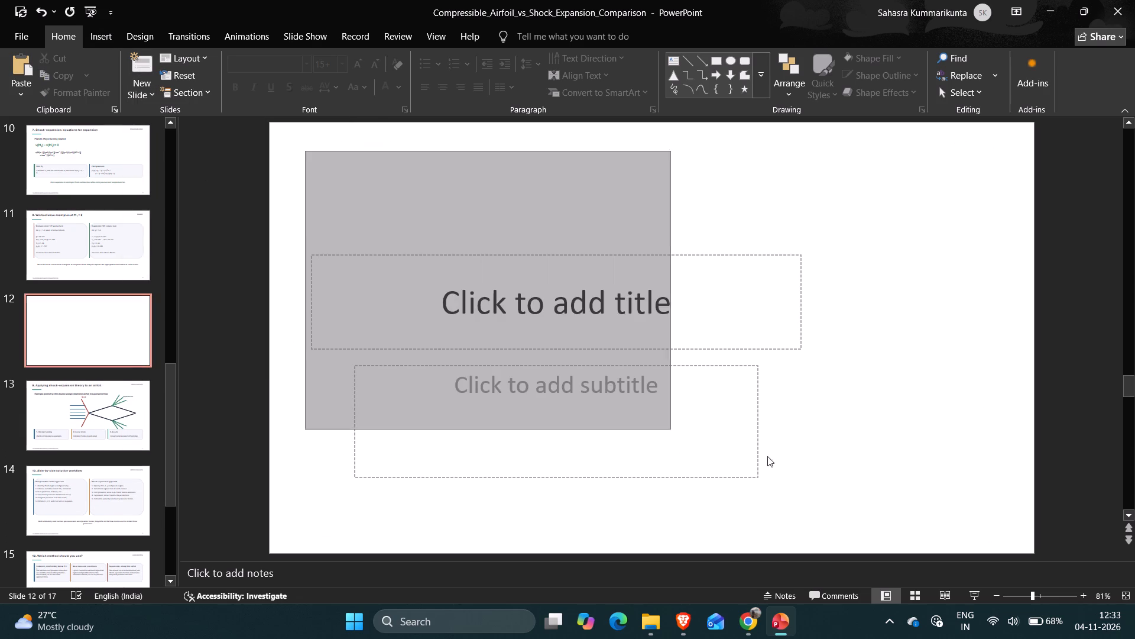
left_click_drag(767, 456, 913, 528)
key("ctrl+v")
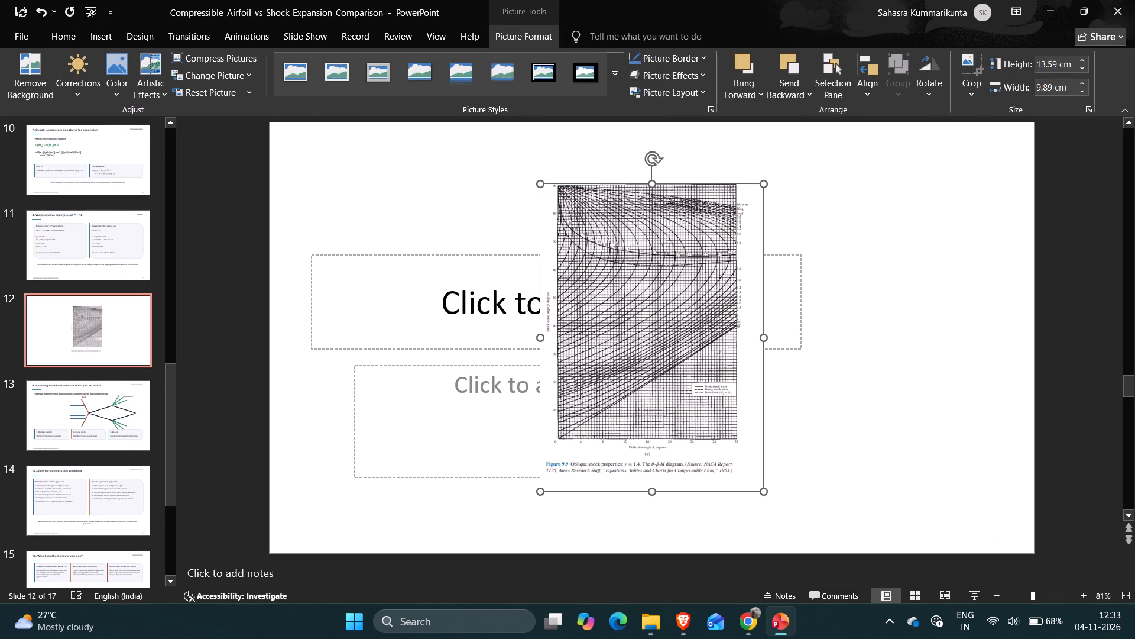
left_click_drag(540, 340, 242, 357)
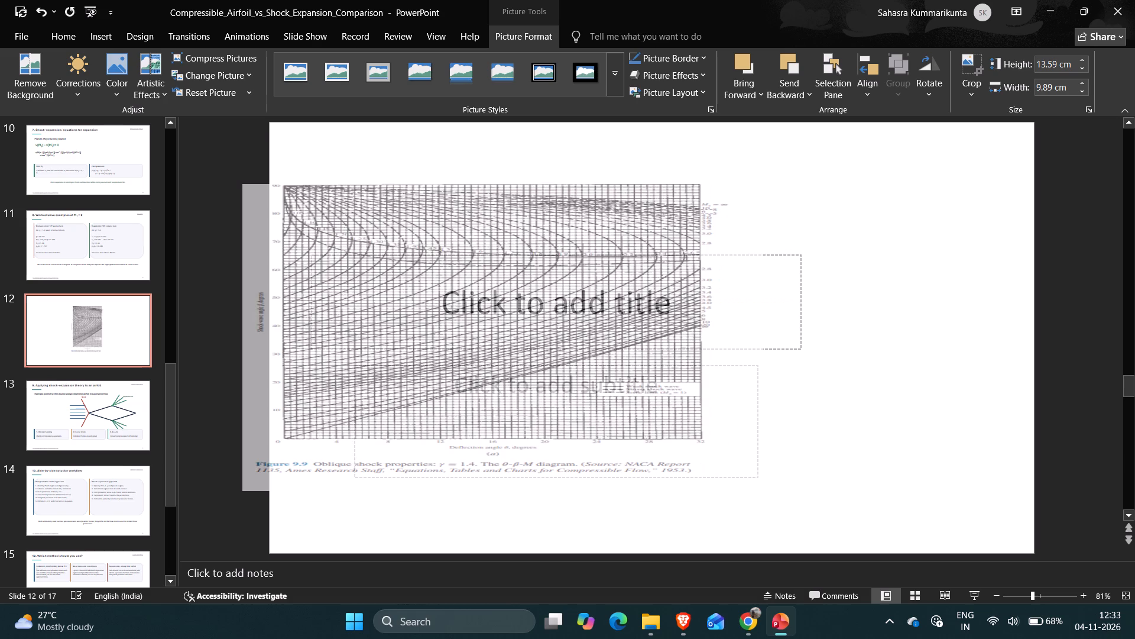
left_click_drag(433, 328, 488, 344)
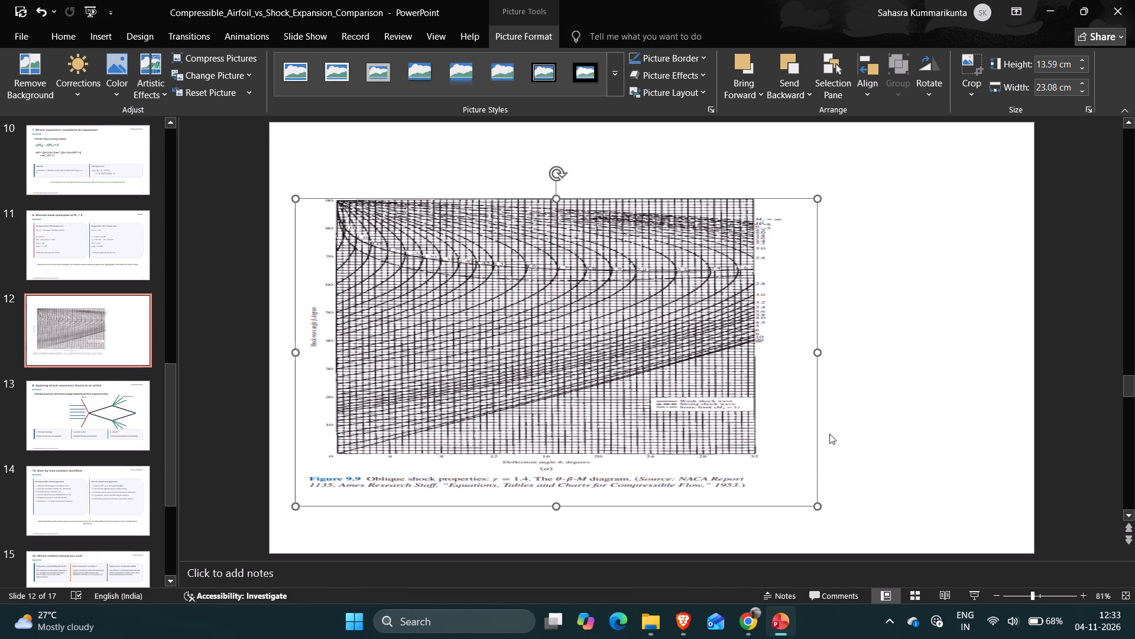
left_click_drag(821, 200, 754, 174)
left_click(942, 305)
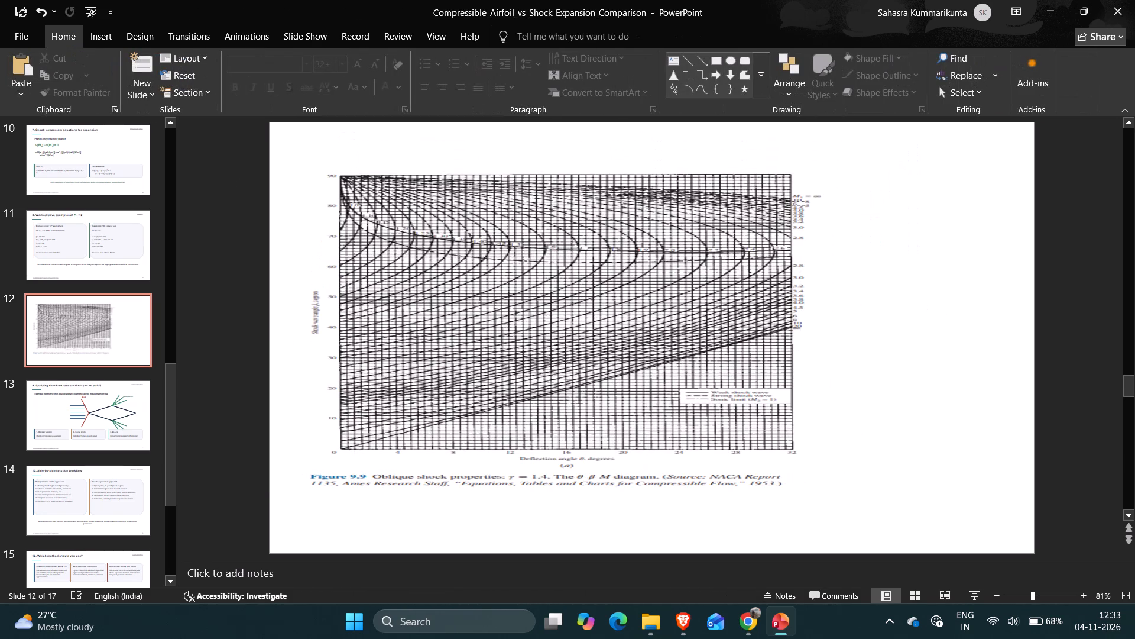
Return to the textbook PDF in Chrome, go to page 661, and capture Figure 9.14 with both shock cases and its caption.
left_click(1050, 7)
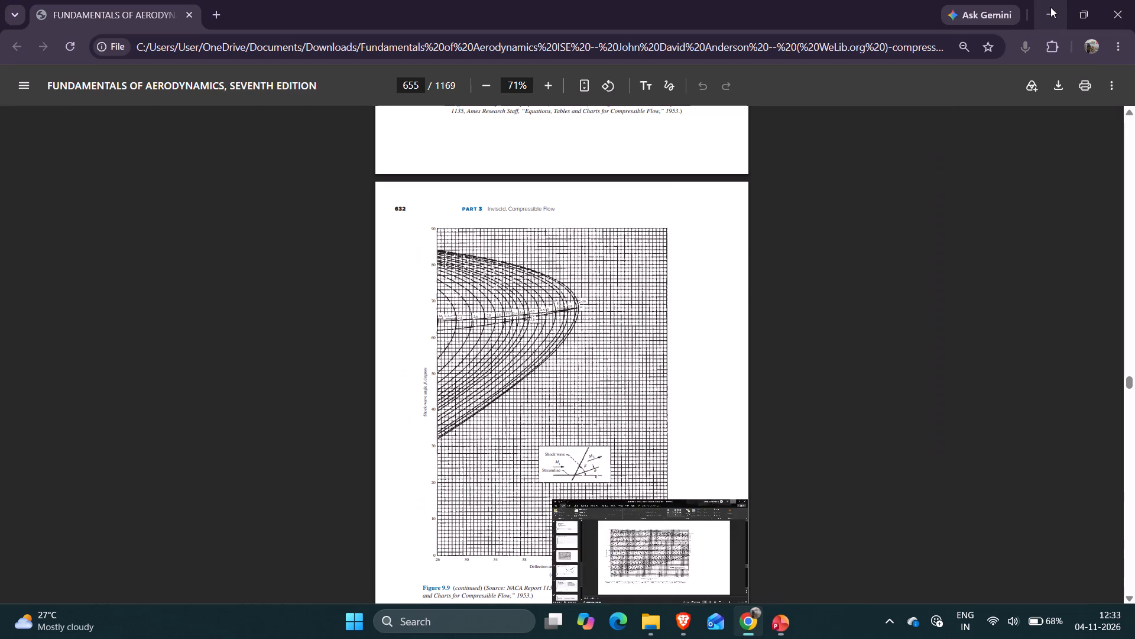
scroll(592, 546, "down", 4)
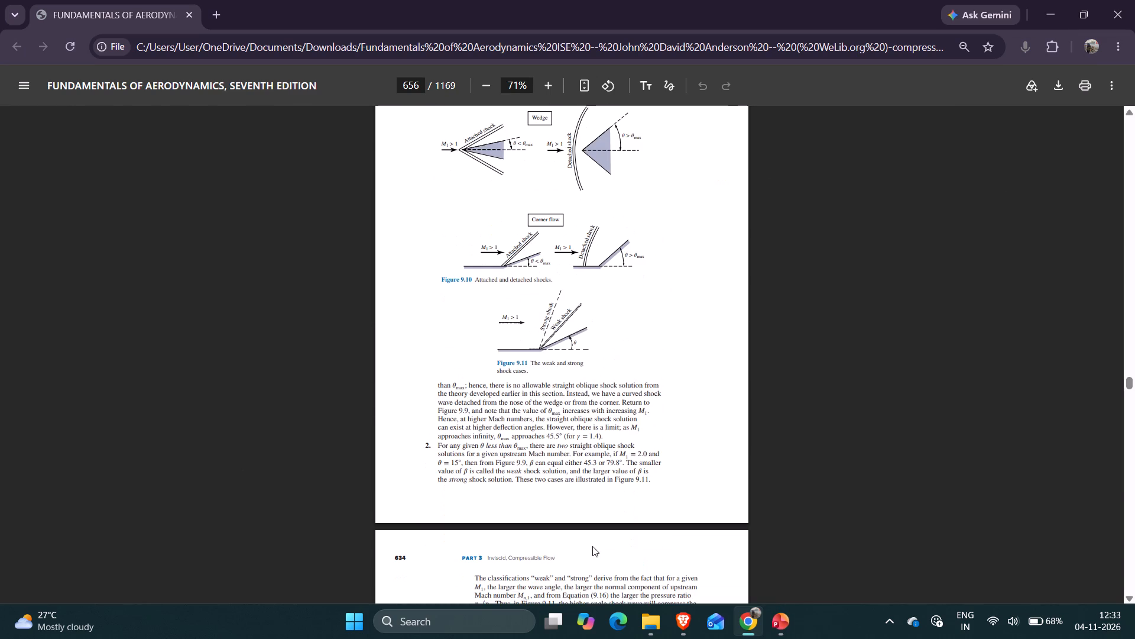
scroll(592, 546, "right", 1)
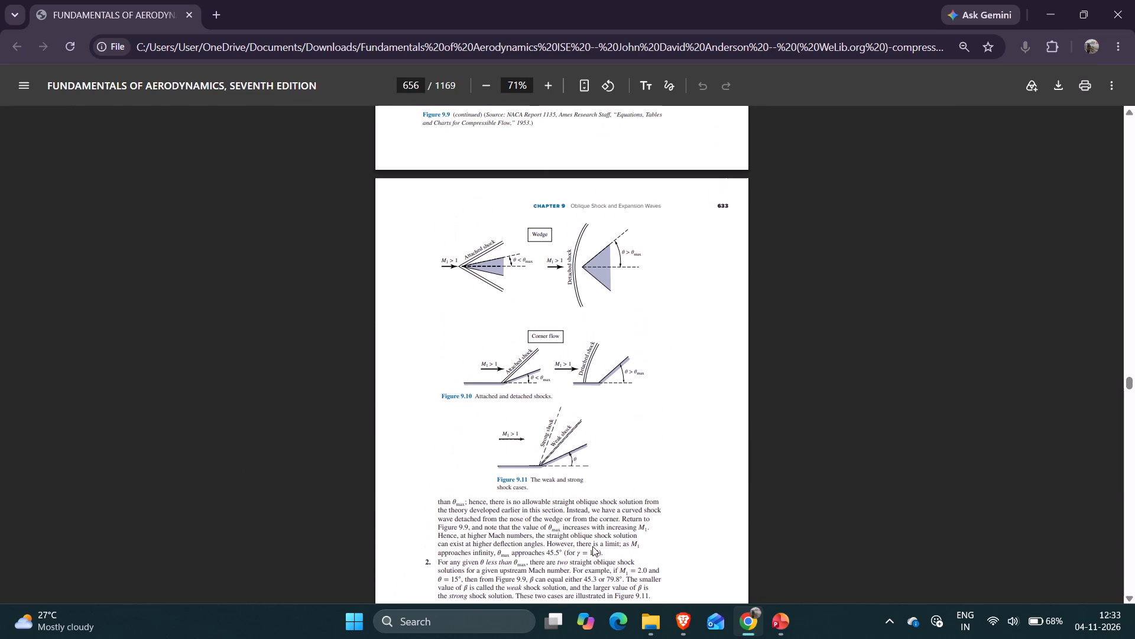
scroll(592, 546, "right", 2)
scroll(592, 546, "down", 1)
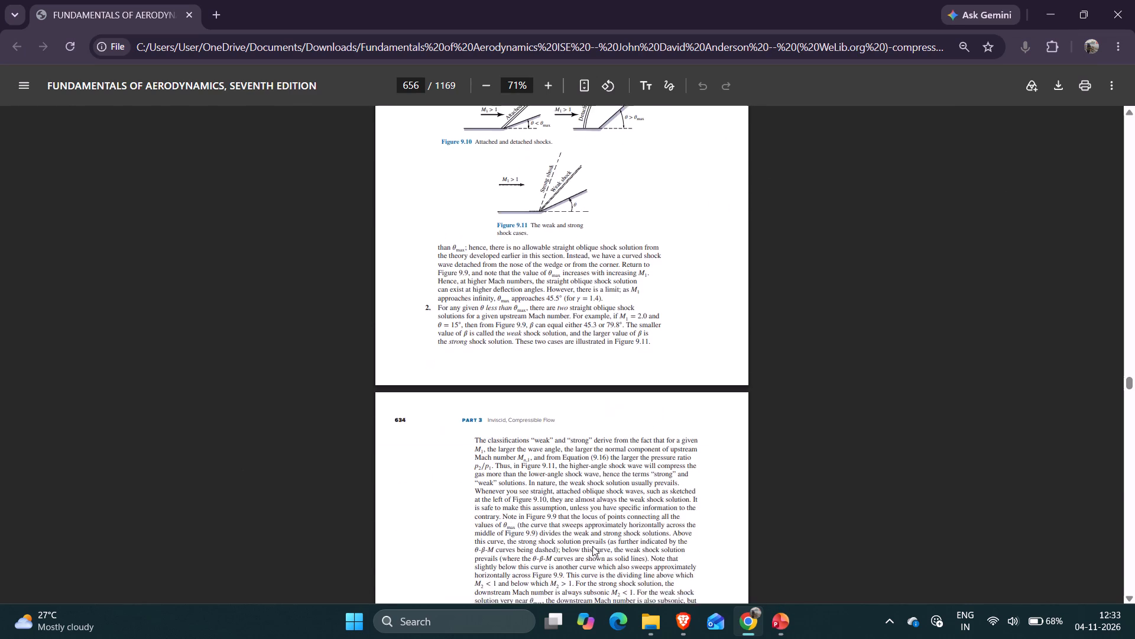
scroll(592, 546, "down", 4)
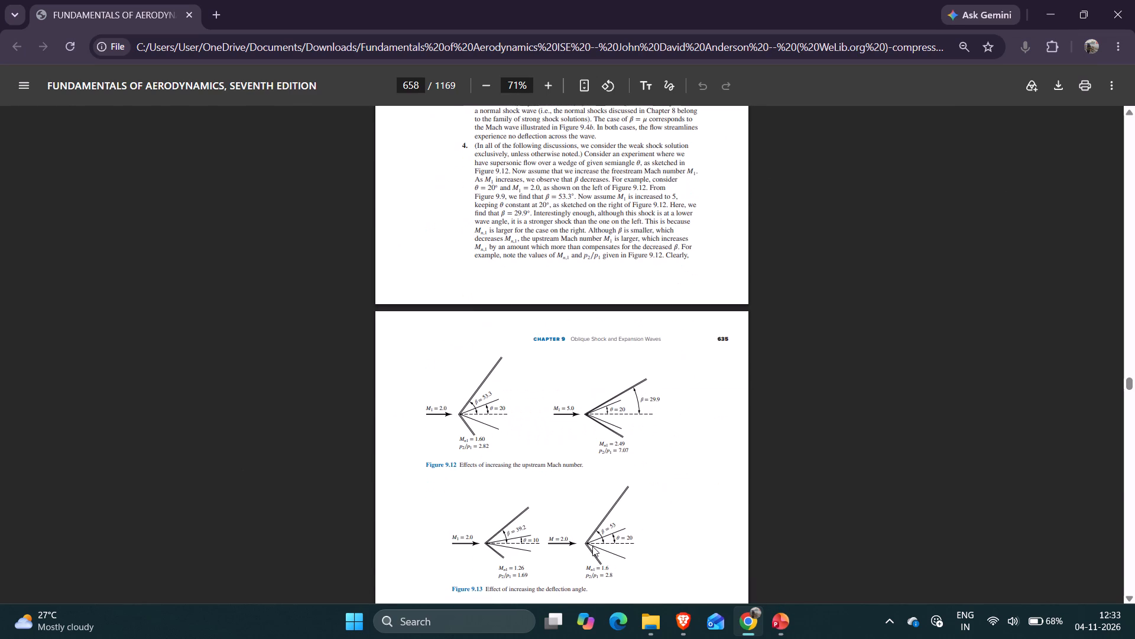
scroll(592, 546, "down", 5)
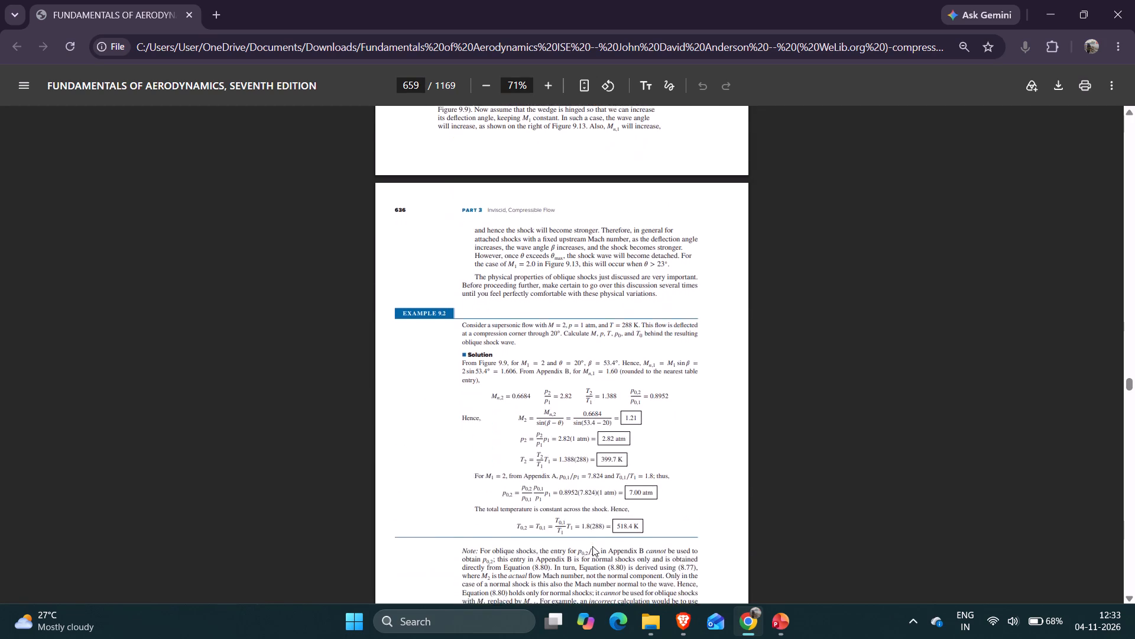
scroll(592, 546, "down", 7)
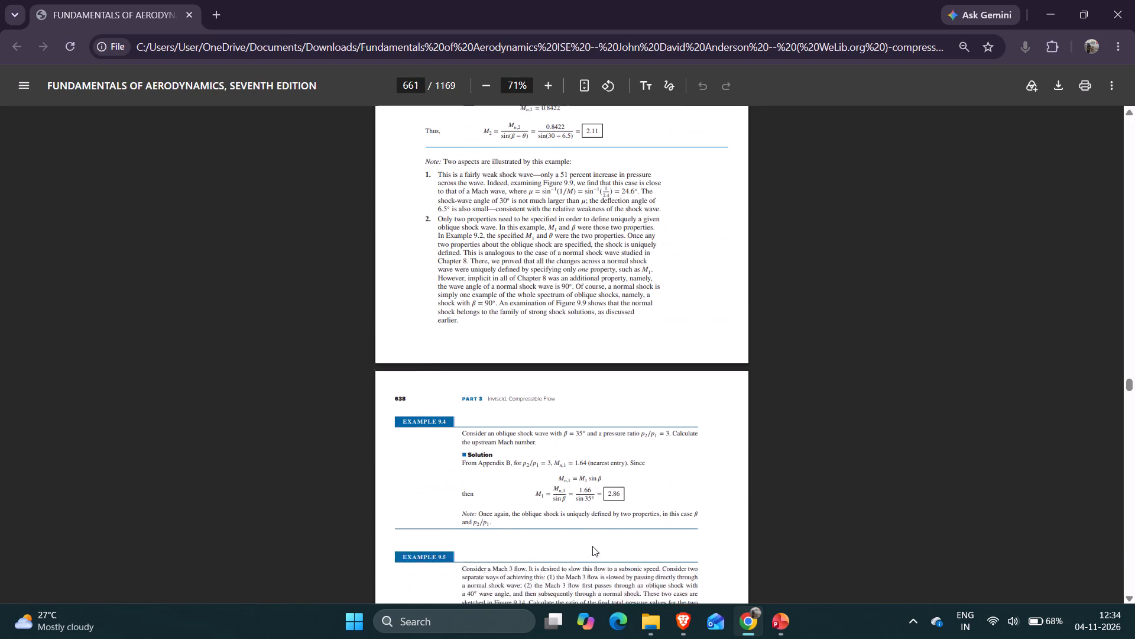
scroll(592, 546, "down", 1)
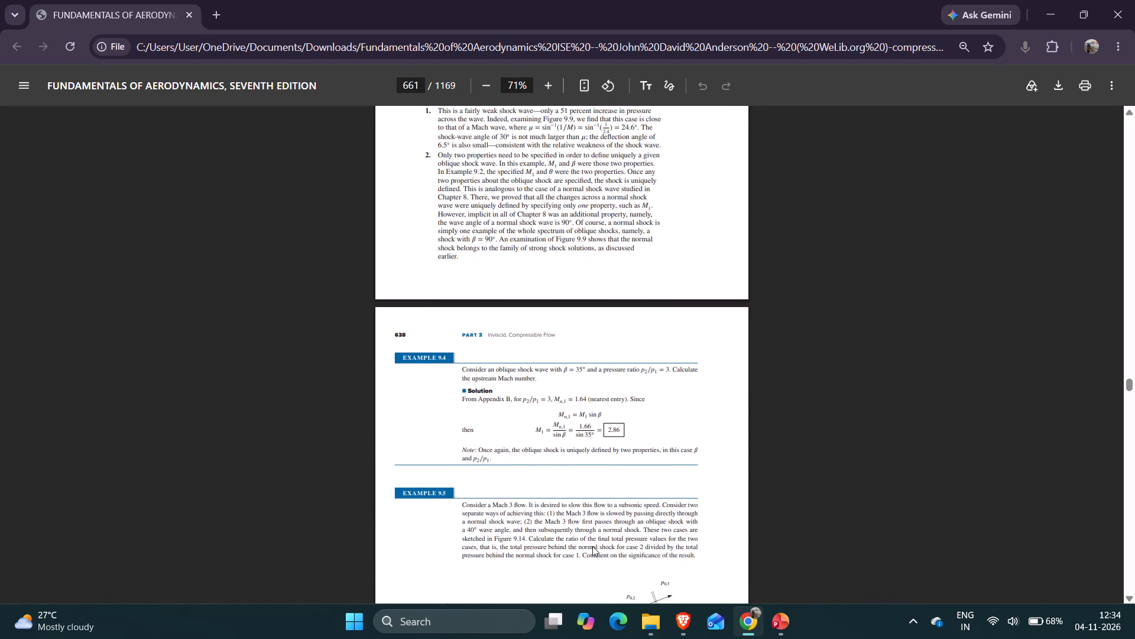
scroll(592, 546, "down", 2)
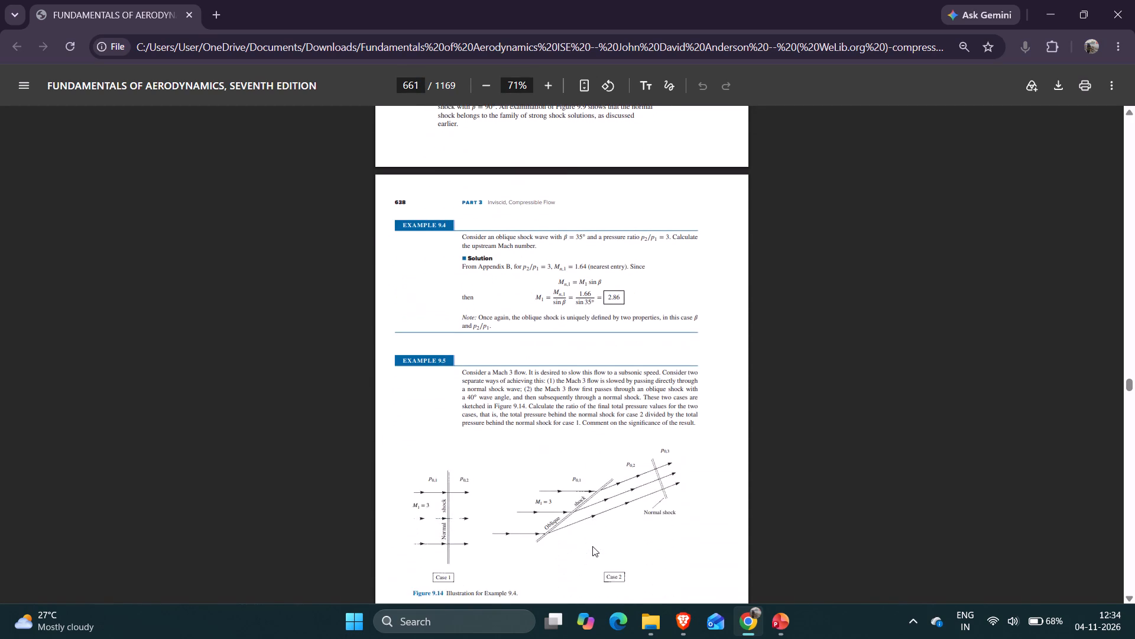
scroll(592, 546, "down", 3)
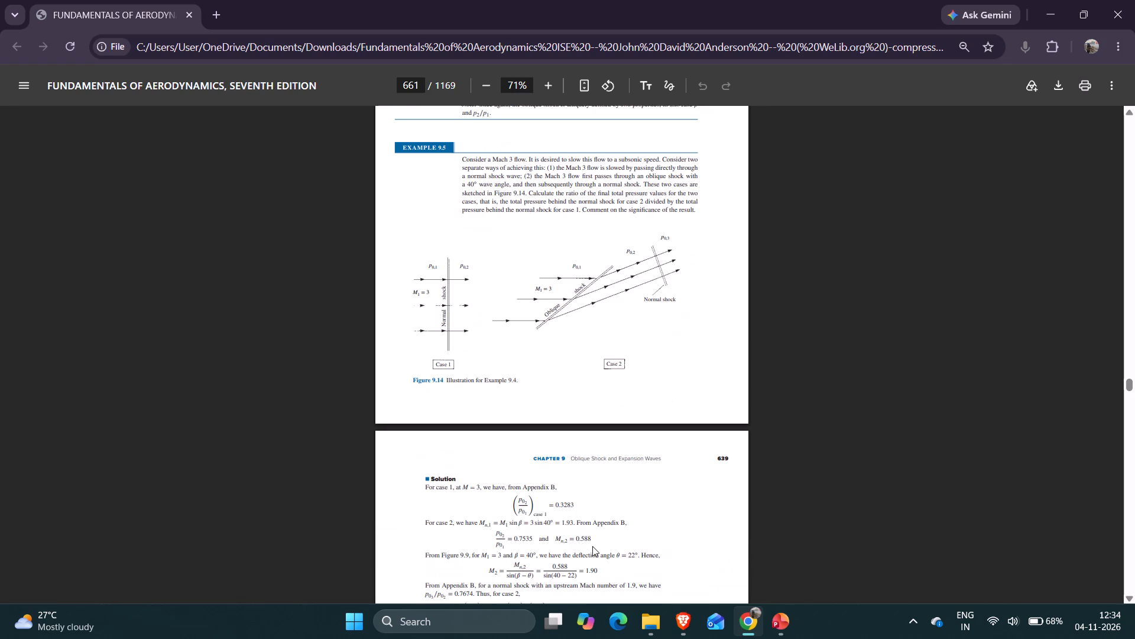
scroll(592, 546, "down", 1)
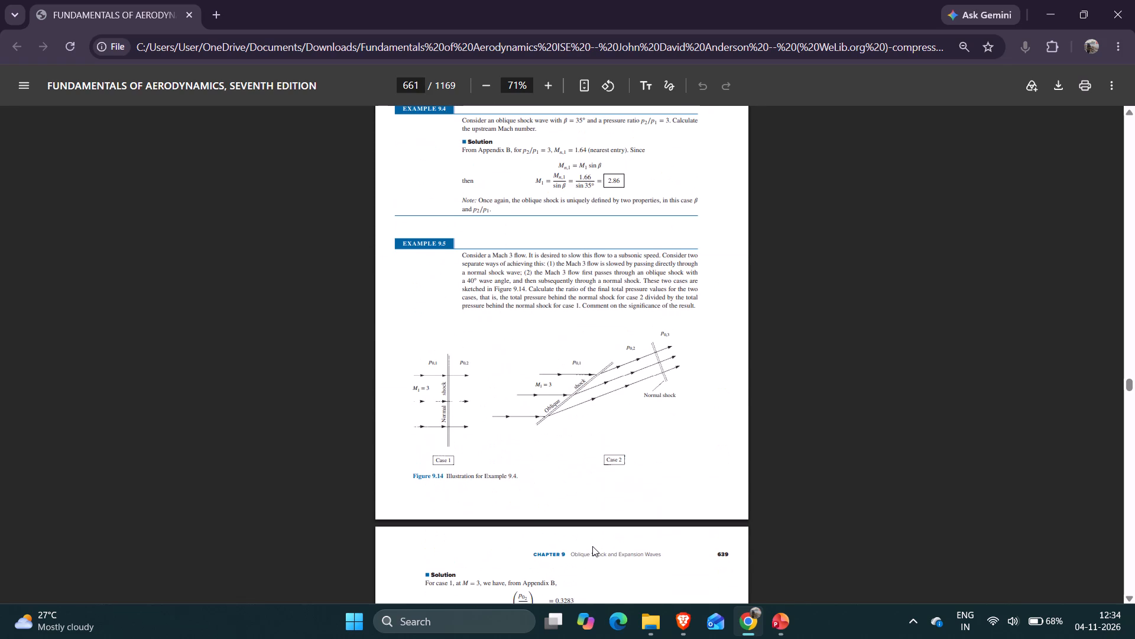
key("shift+super+s")
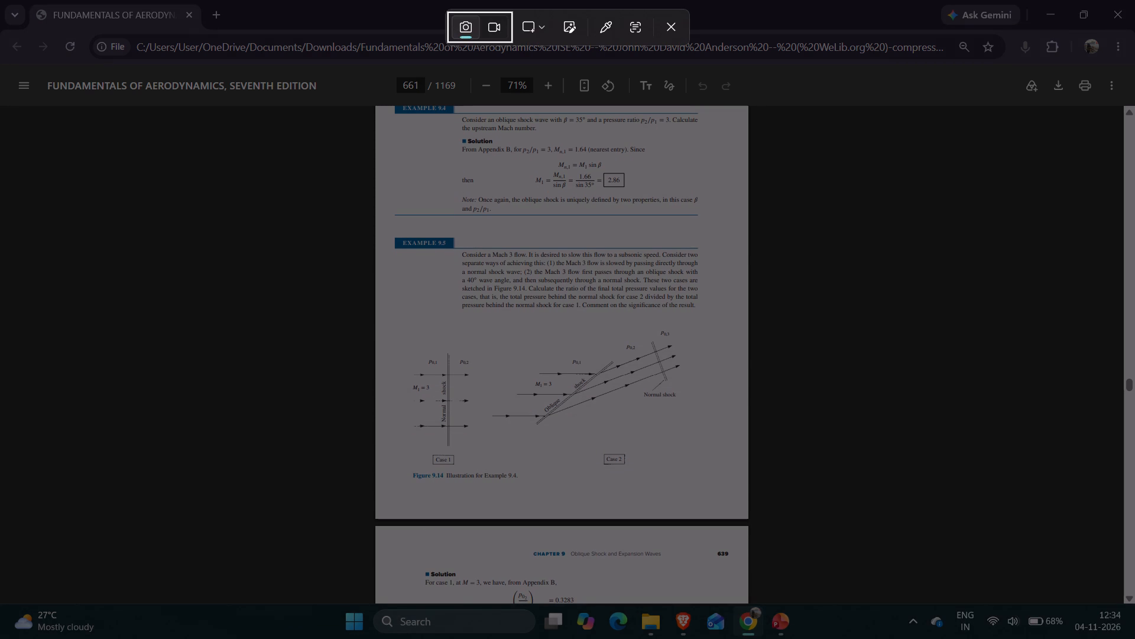
left_click_drag(404, 314, 711, 479)
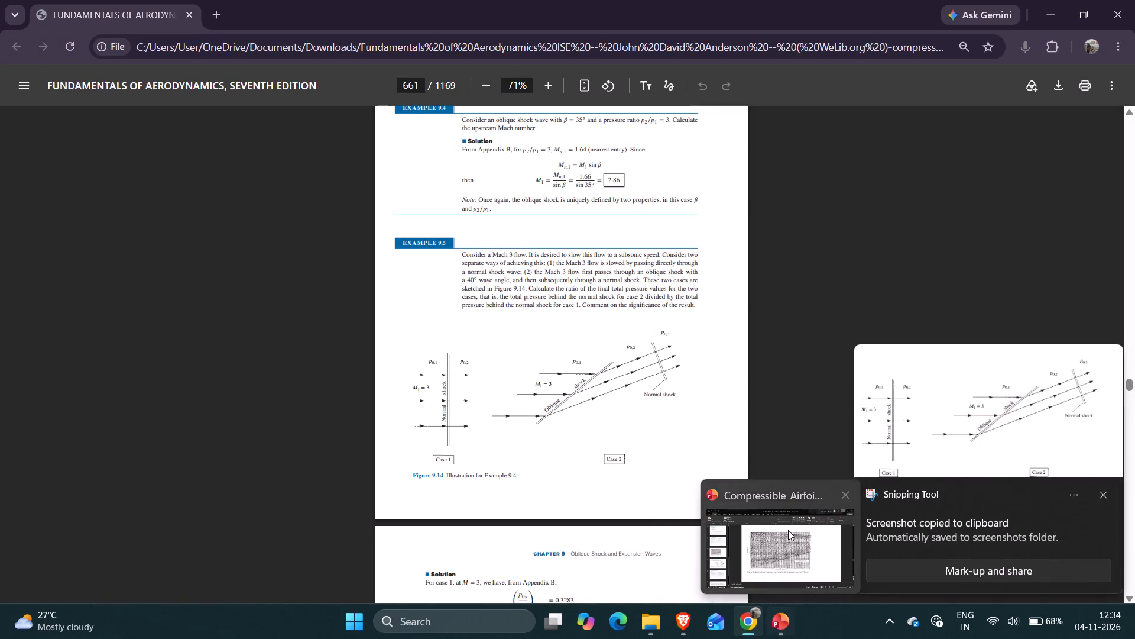
Switch to PowerPoint and go to slide 8, Shock–expansion theory: physical picture.
left_click(788, 530)
left_click(80, 235)
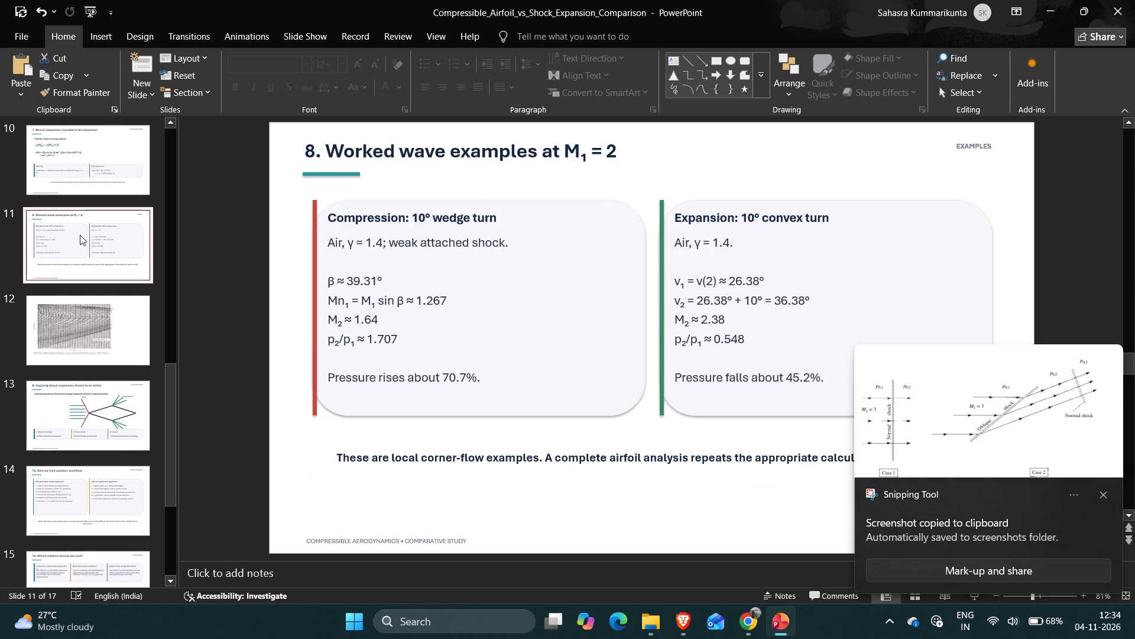
key("Up")
key("Up")
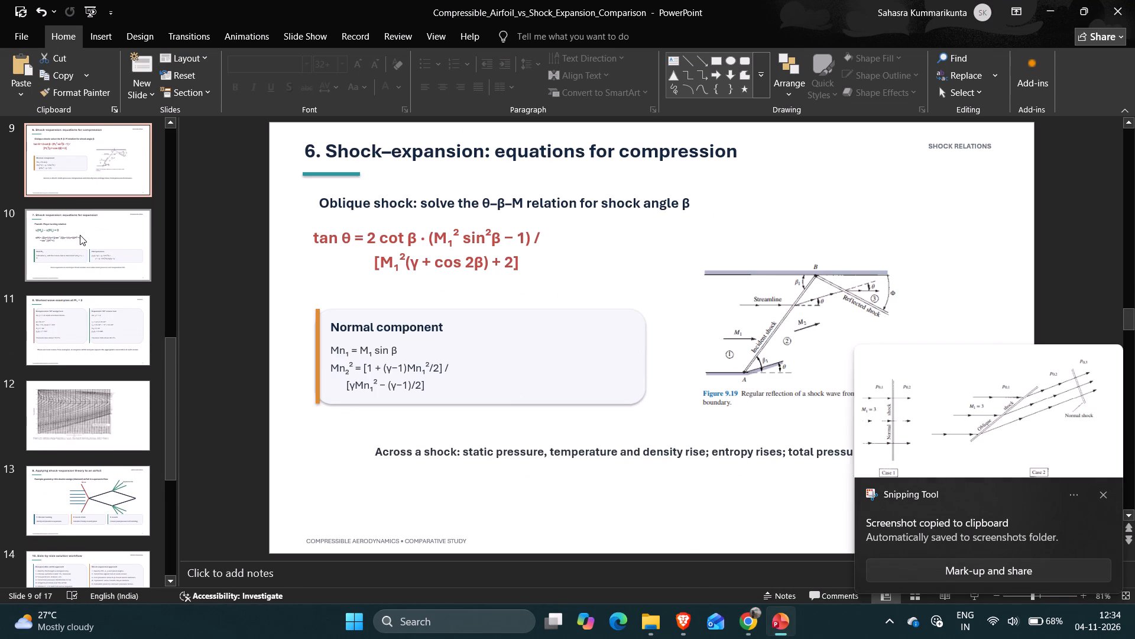
key("Up")
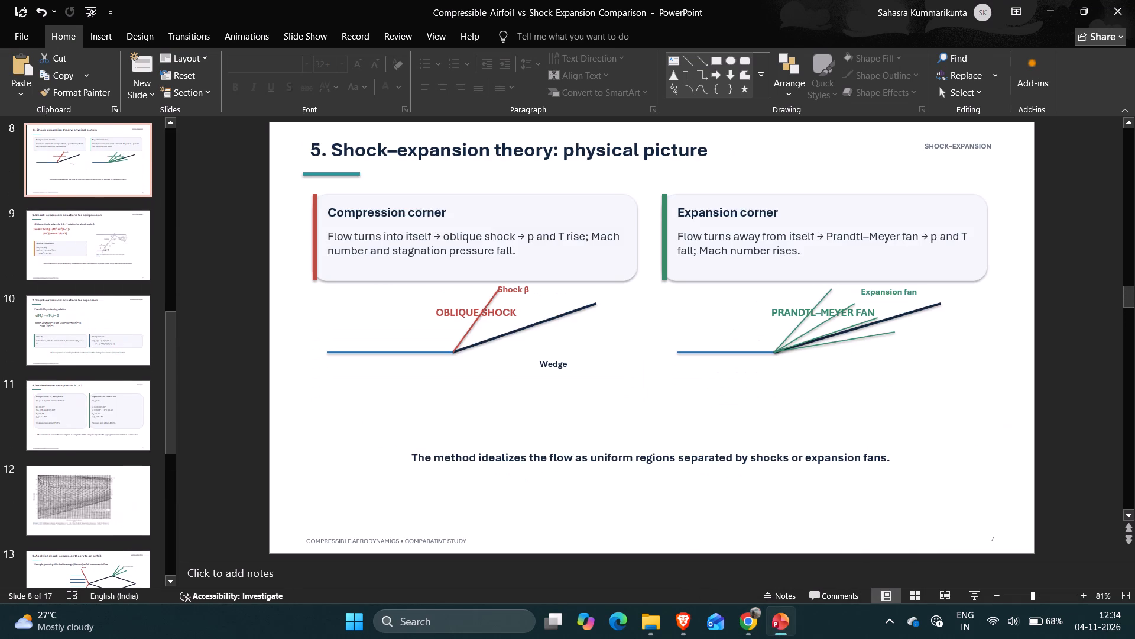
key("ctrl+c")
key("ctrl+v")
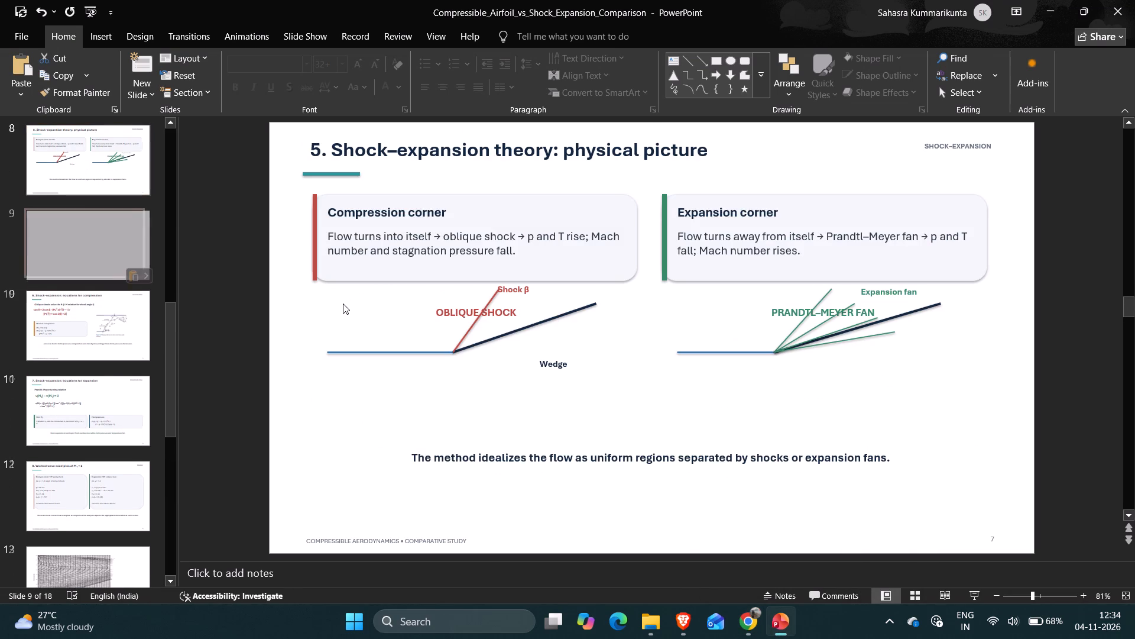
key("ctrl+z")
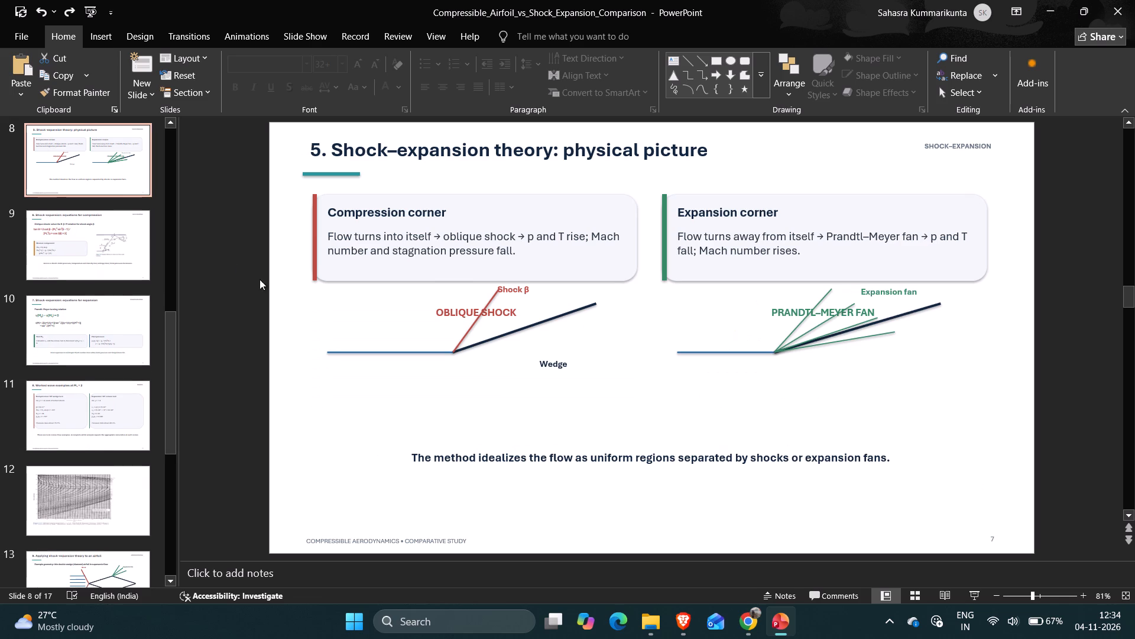
Return to the textbook PDF in Chrome and recapture Figure 9.14 with both shock cases and its caption.
left_click(738, 565)
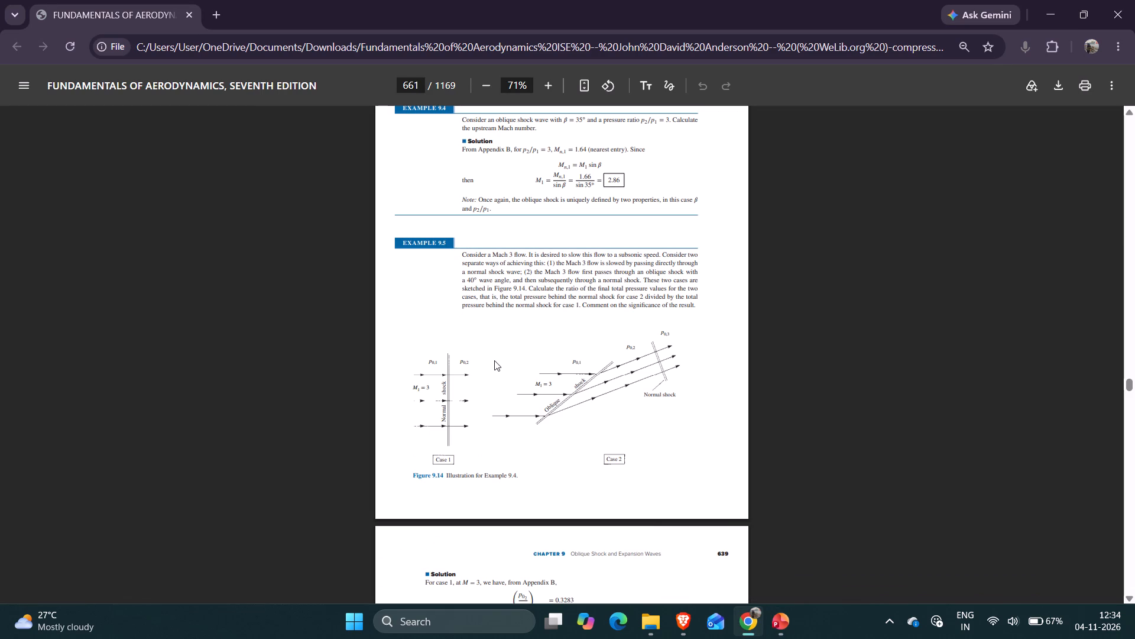
key("shift+super+s")
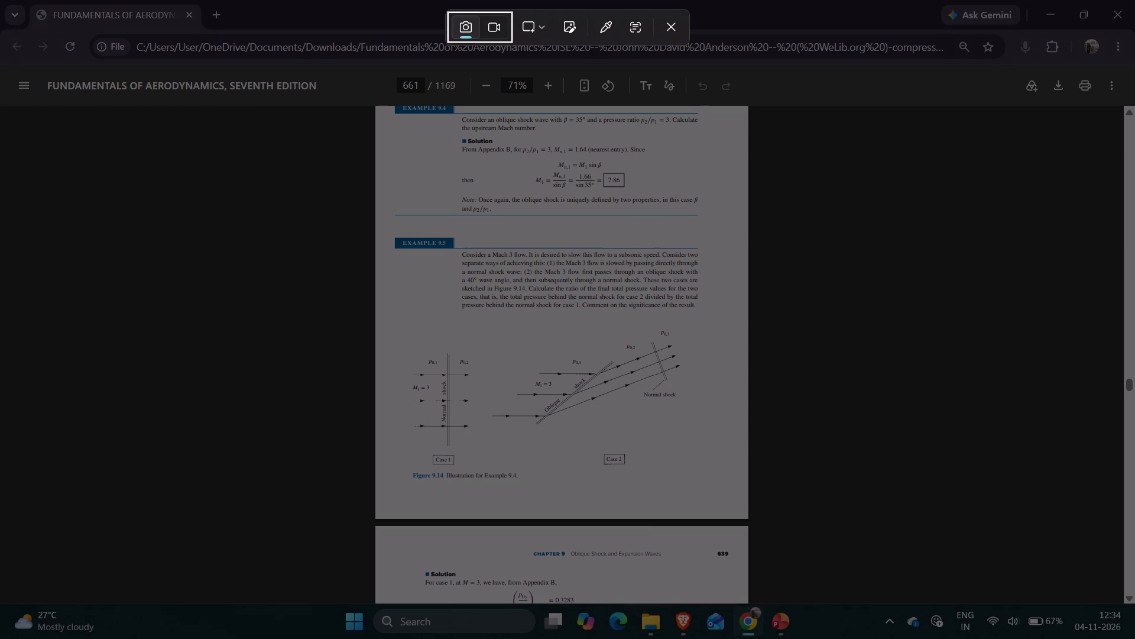
left_click_drag(395, 328, 705, 499)
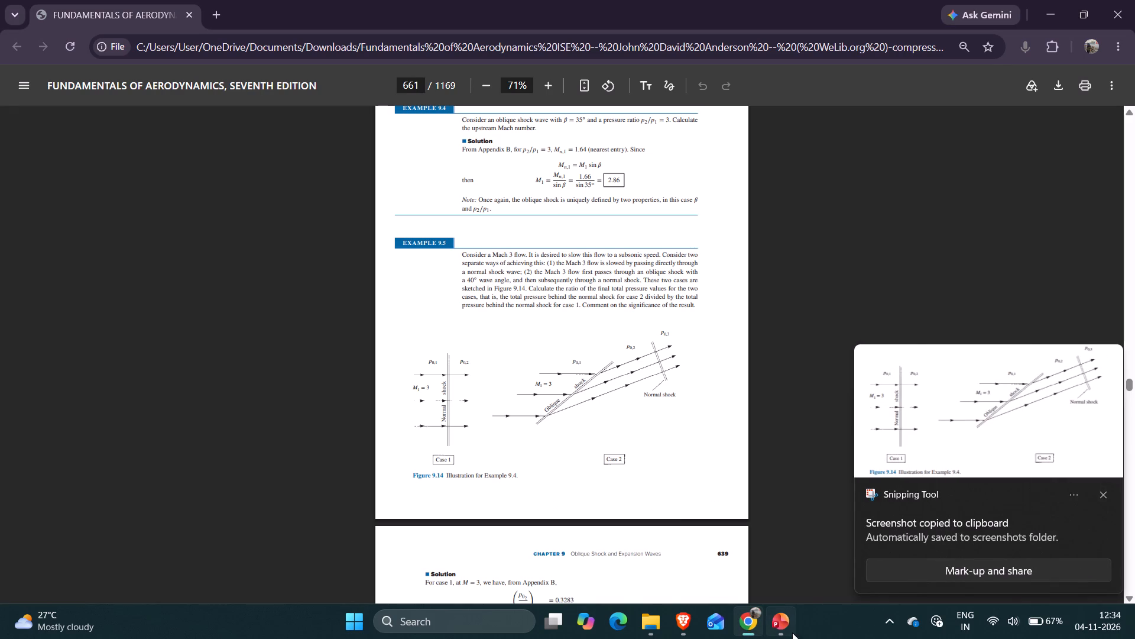
In PowerPoint, delete the wedge and expansion-fan sketches with their labels on slide 8 and clear the PRANDTL–MEYER FAN text.
left_click(792, 631)
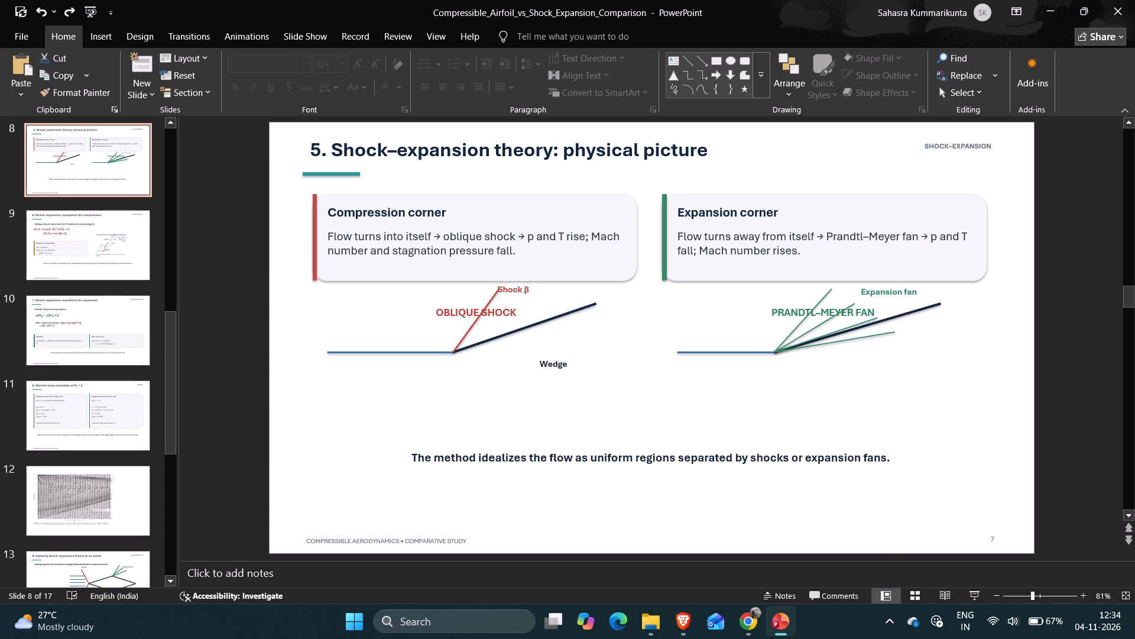
left_click_drag(294, 279, 972, 395)
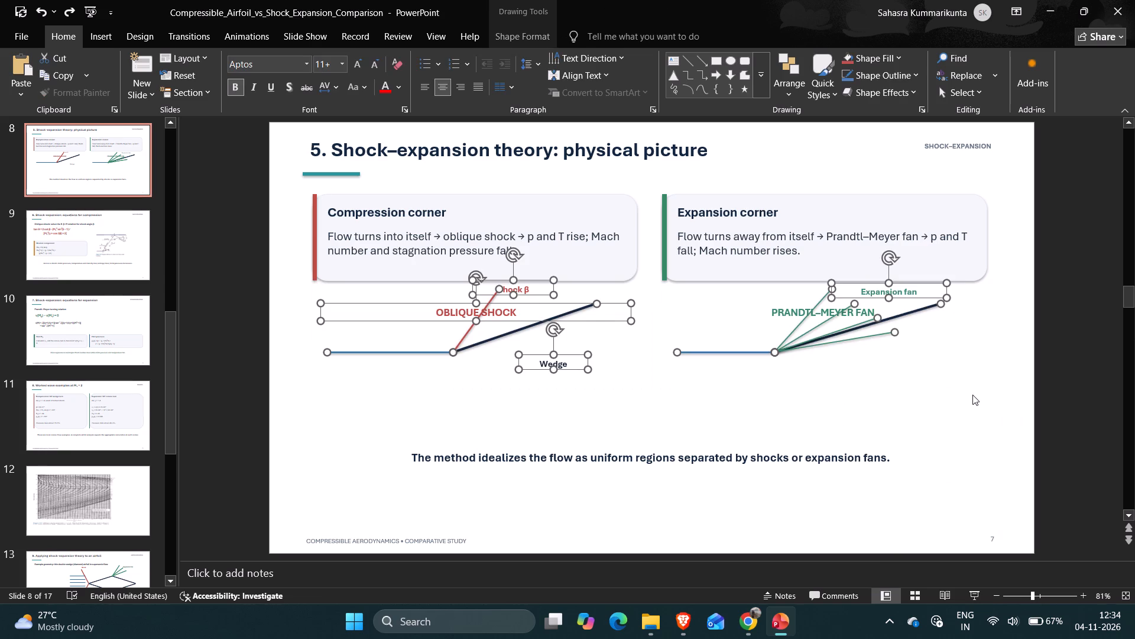
key("Delete")
left_click_drag(760, 296, 864, 332)
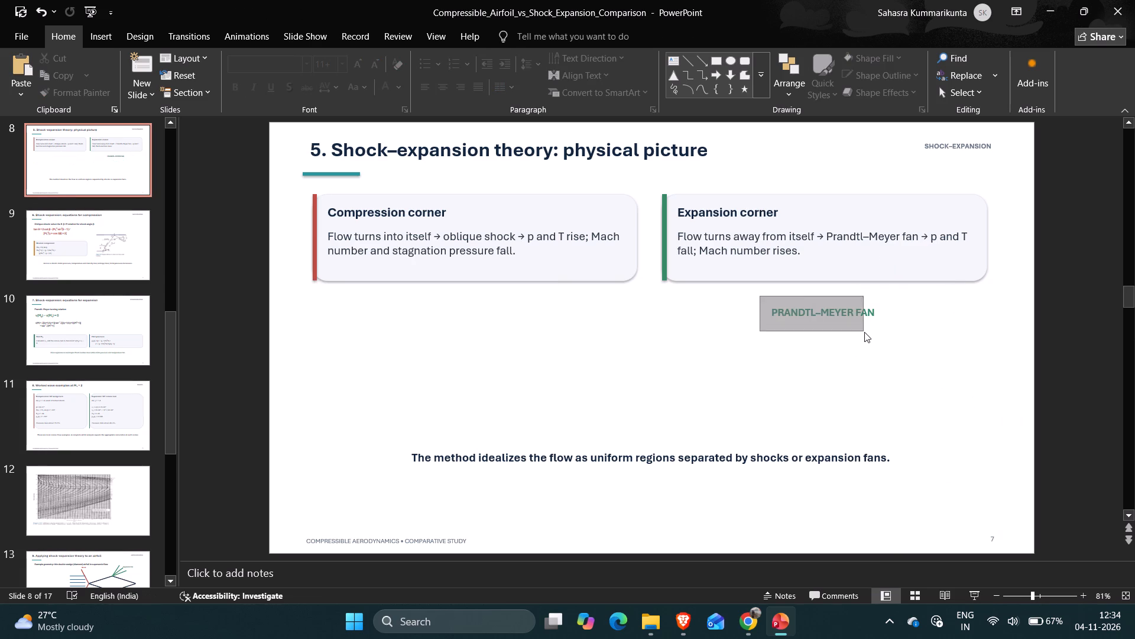
left_click_drag(864, 332, 913, 343)
key("Delete")
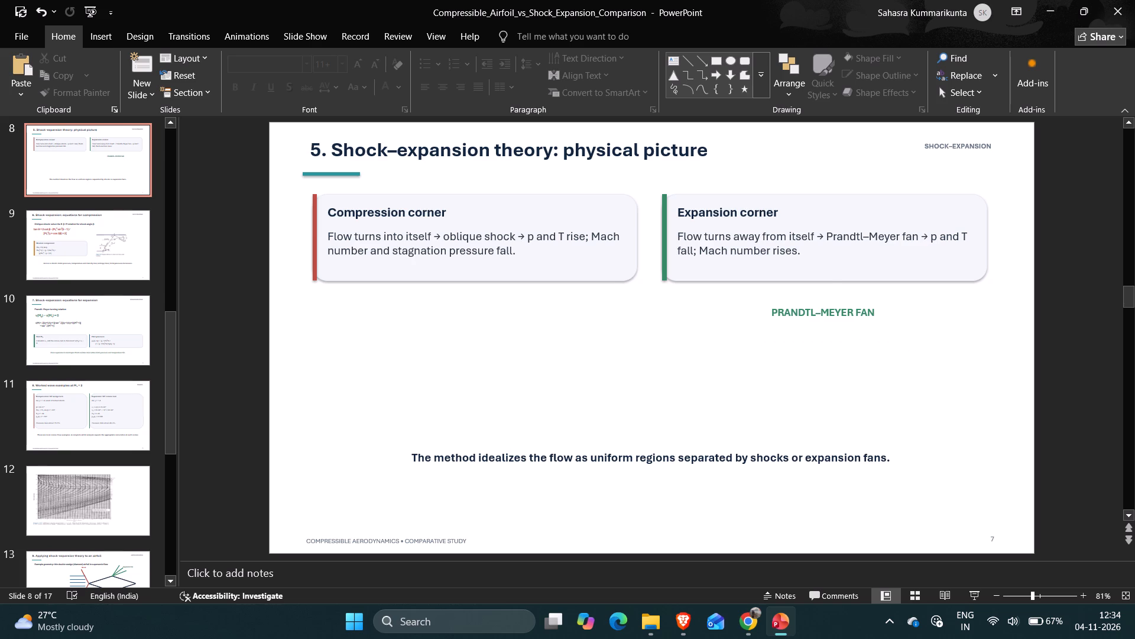
left_click(823, 314)
key("ctrl+a")
key("Delete")
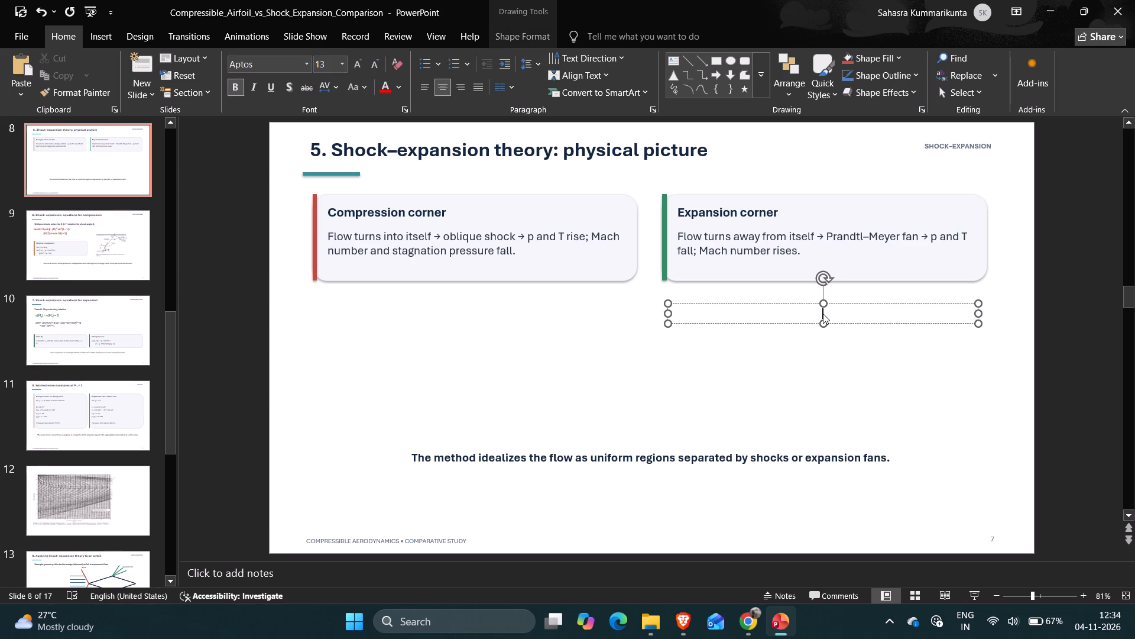
Paste the Figure 9.14 capture below the two corner boxes, enlarge it to about 9.6 cm high, widen it both ways, and reposition it over the summary sentence.
left_click(556, 347)
key("ctrl+v")
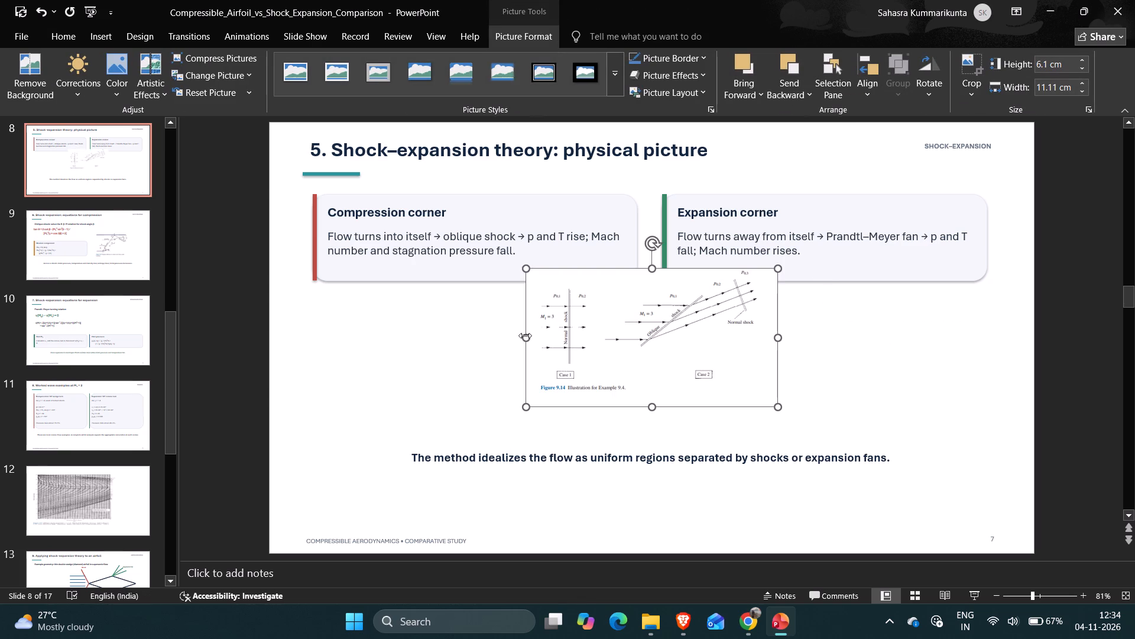
left_click_drag(525, 335, 321, 408)
left_click_drag(501, 356, 599, 391)
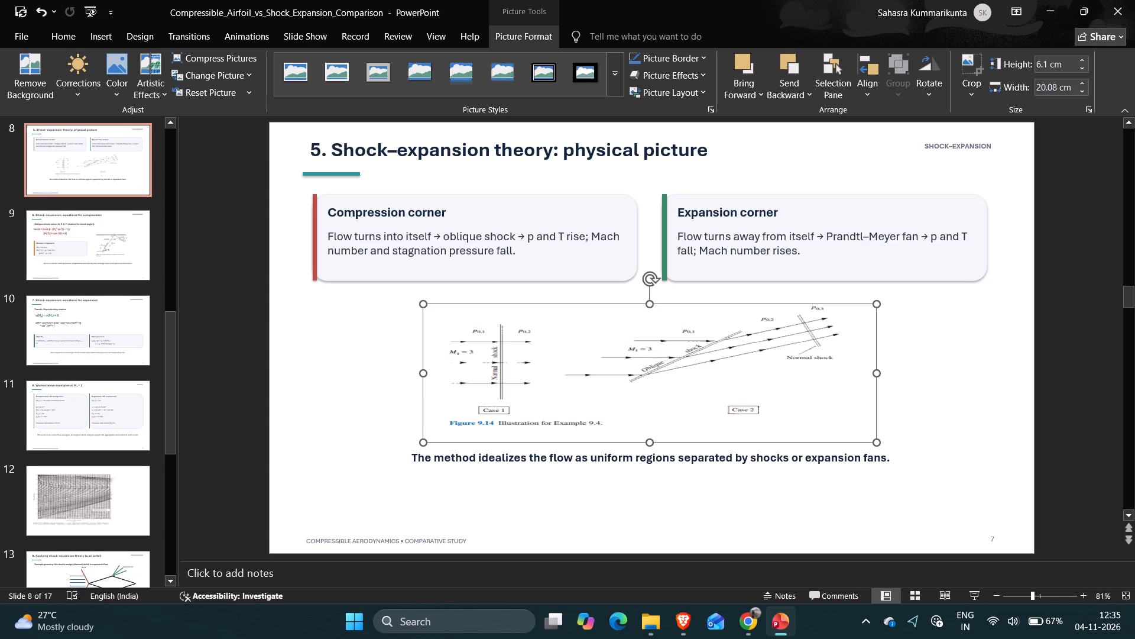
left_click_drag(651, 443, 654, 517)
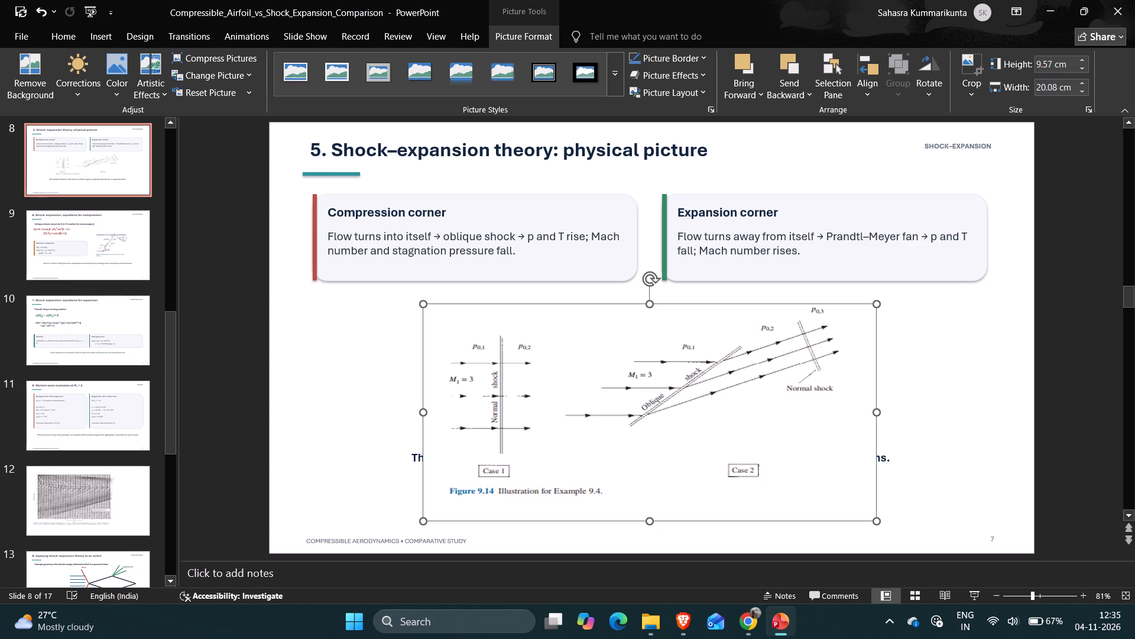
left_click_drag(874, 413, 929, 409)
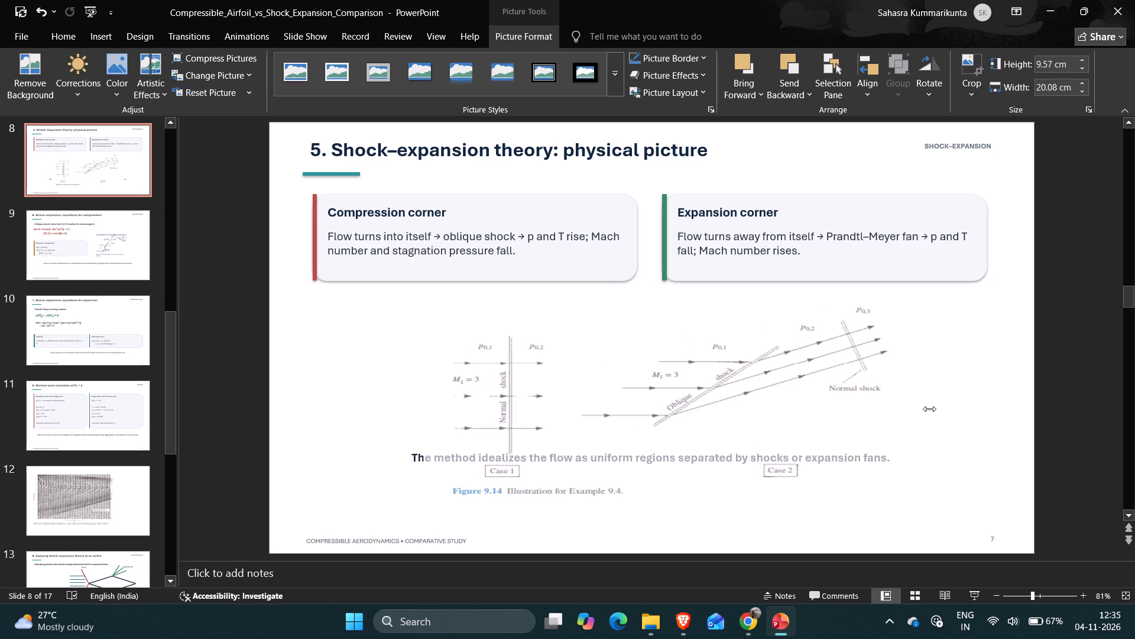
left_click(416, 411)
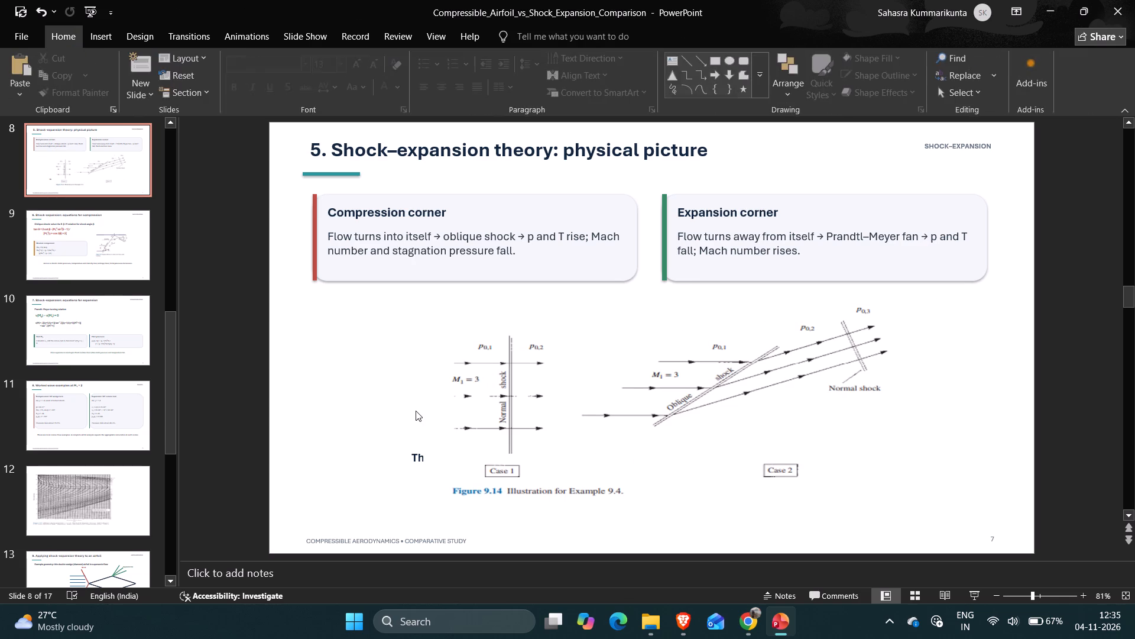
left_click(434, 408)
left_click_drag(421, 411, 288, 400)
left_click(957, 380)
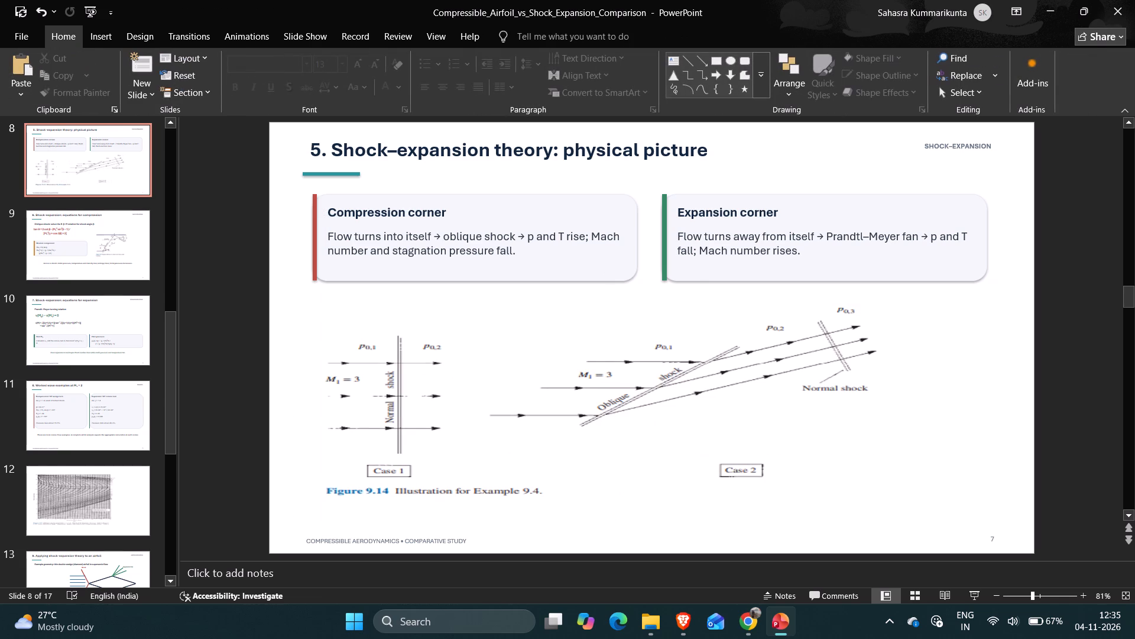
left_click_drag(857, 383, 881, 375)
left_click(1050, 406)
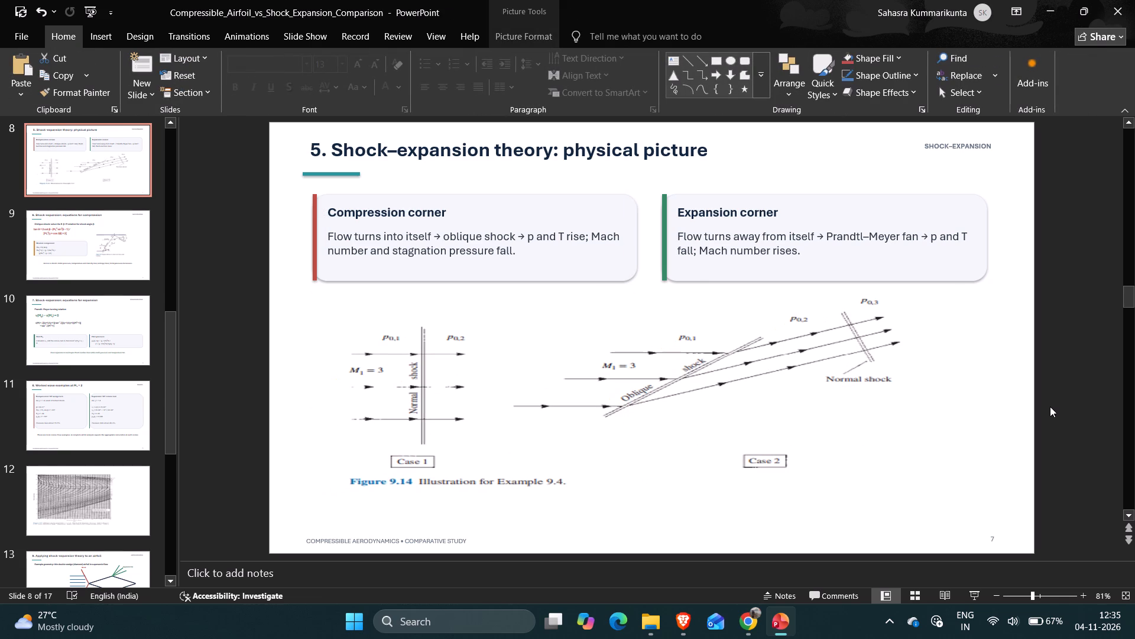
Review the closing slides through slide 17, Suggested reading and references, and page back through the deck to the title slide.
scroll(137, 390, "down", 18)
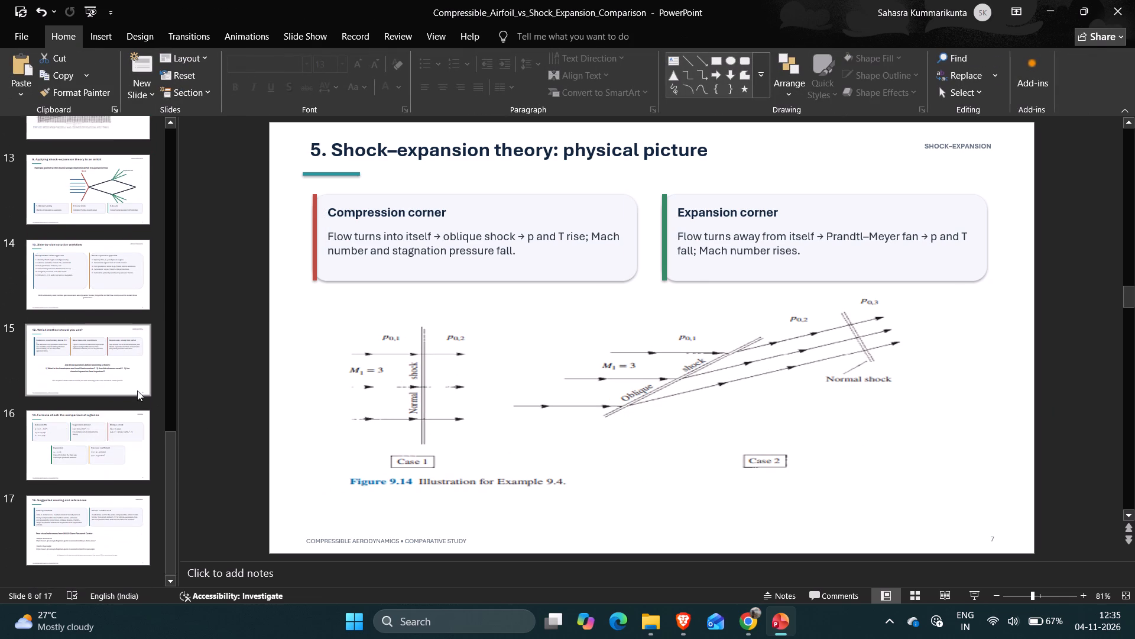
scroll(137, 390, "down", 3)
left_click(124, 490)
left_click(112, 573)
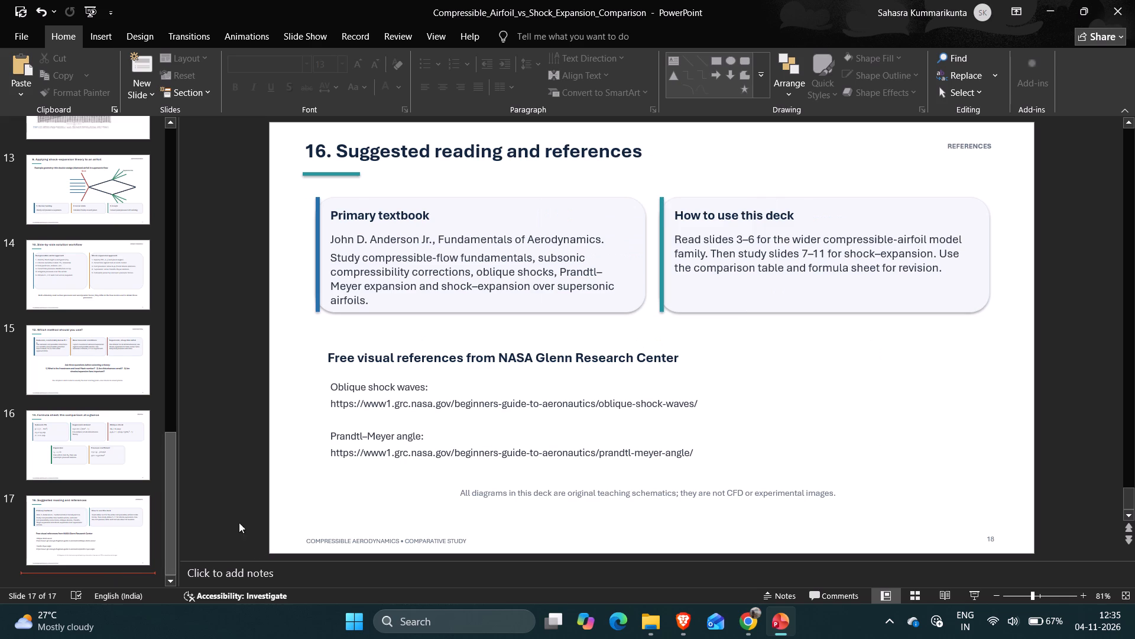
scroll(365, 480, "up", 1)
key("Up")
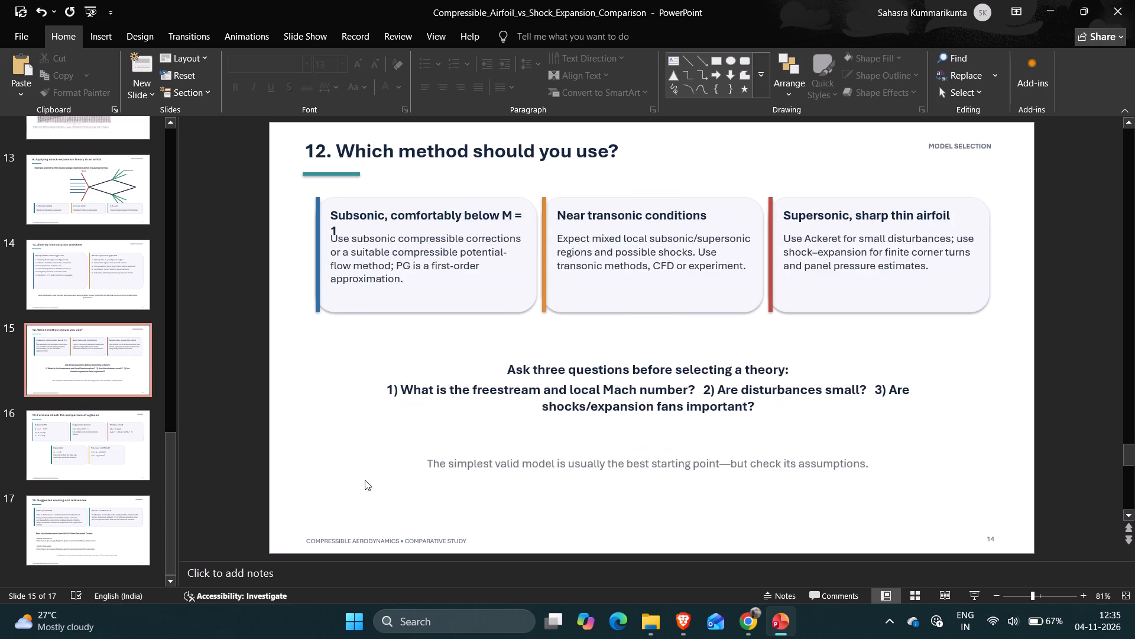
key("Up")
key("Up")
key("Up")
key("Up")
key("Up")
key("Up")
key("Up")
key("Up")
key("Up")
key("Up")
key("Up")
key("Up")
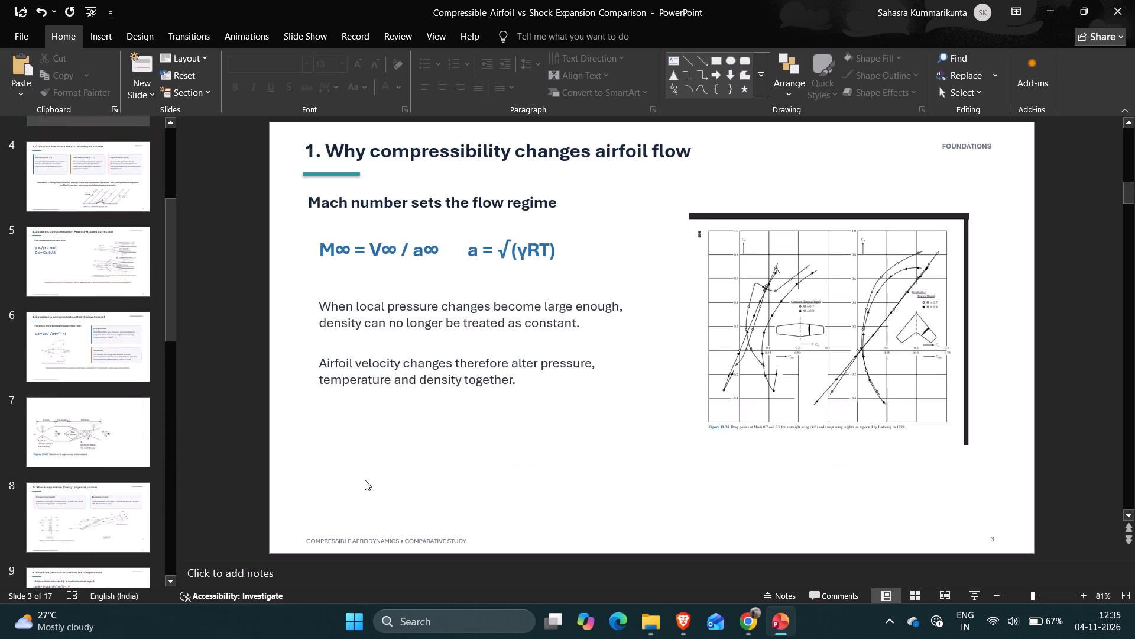
key("Up")
key("Up")
key("Up")
key("Up")
On slide 2, The essential distinction, delete the COMPRESSIBLE AERODYNAMICS • COMPARATIVE STUDY footer and the BIG PICTURE label.
key("Down")
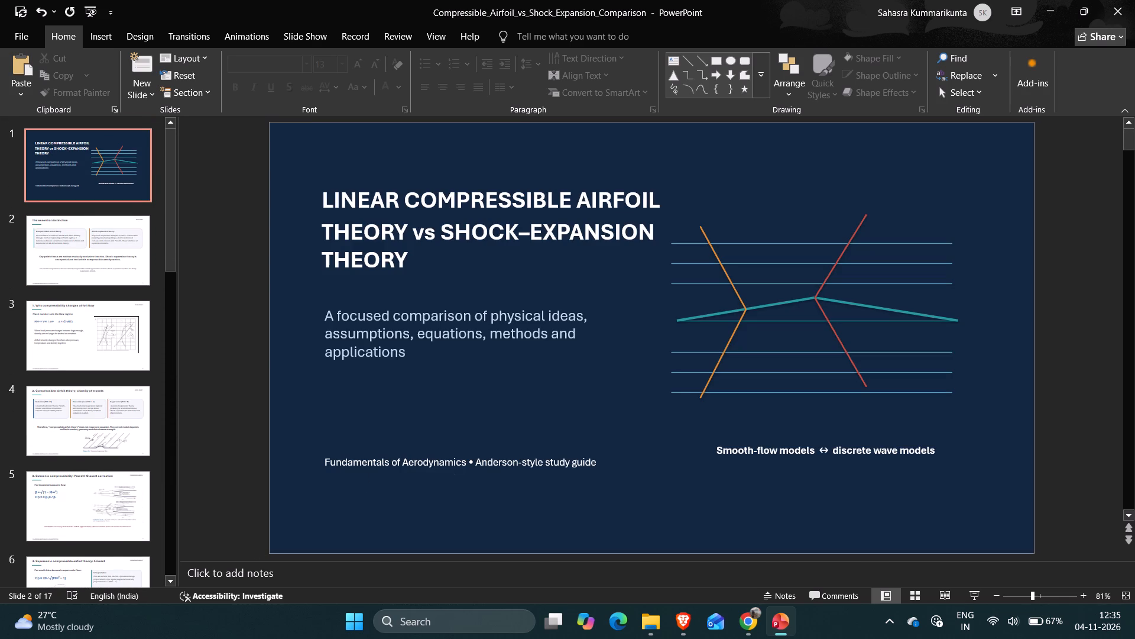
left_click(440, 543)
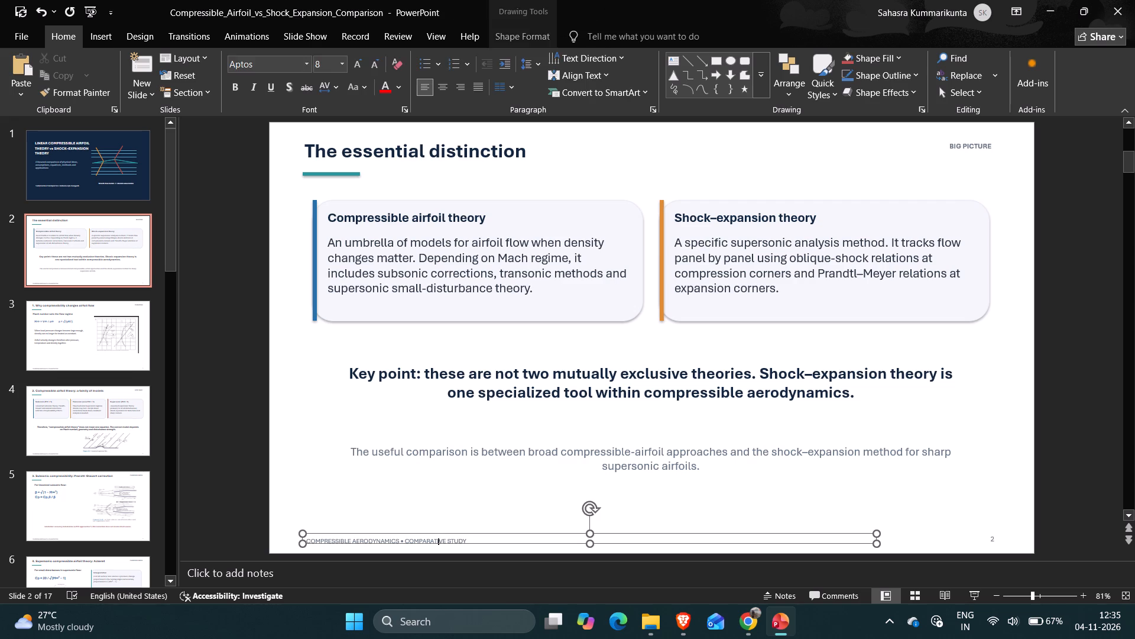
left_click(502, 531)
key("BackSpace")
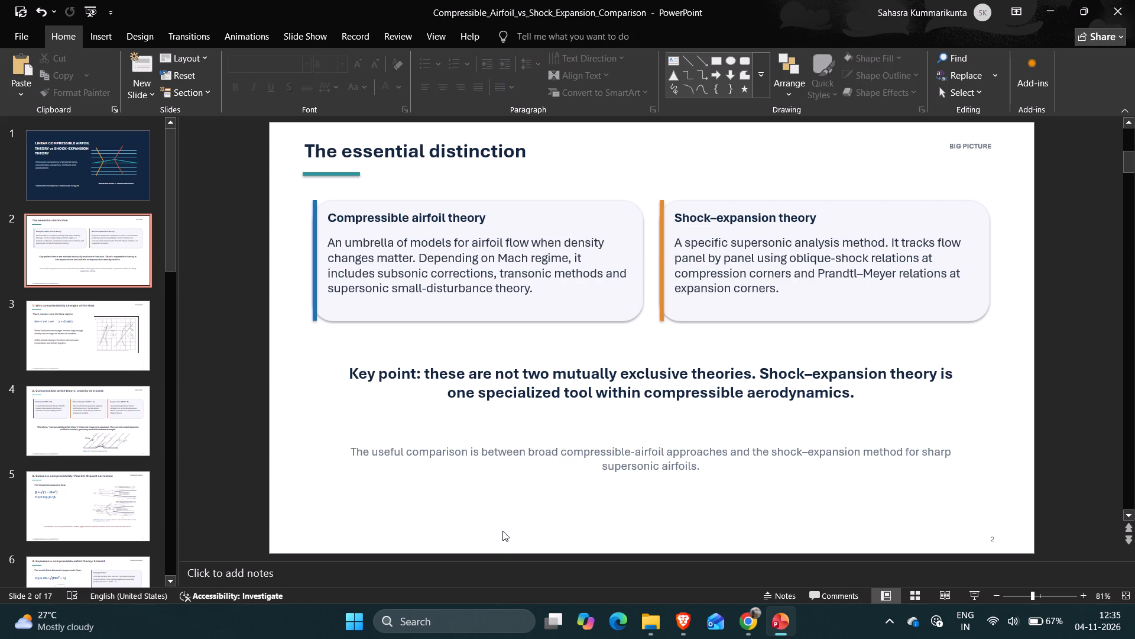
left_click(971, 145)
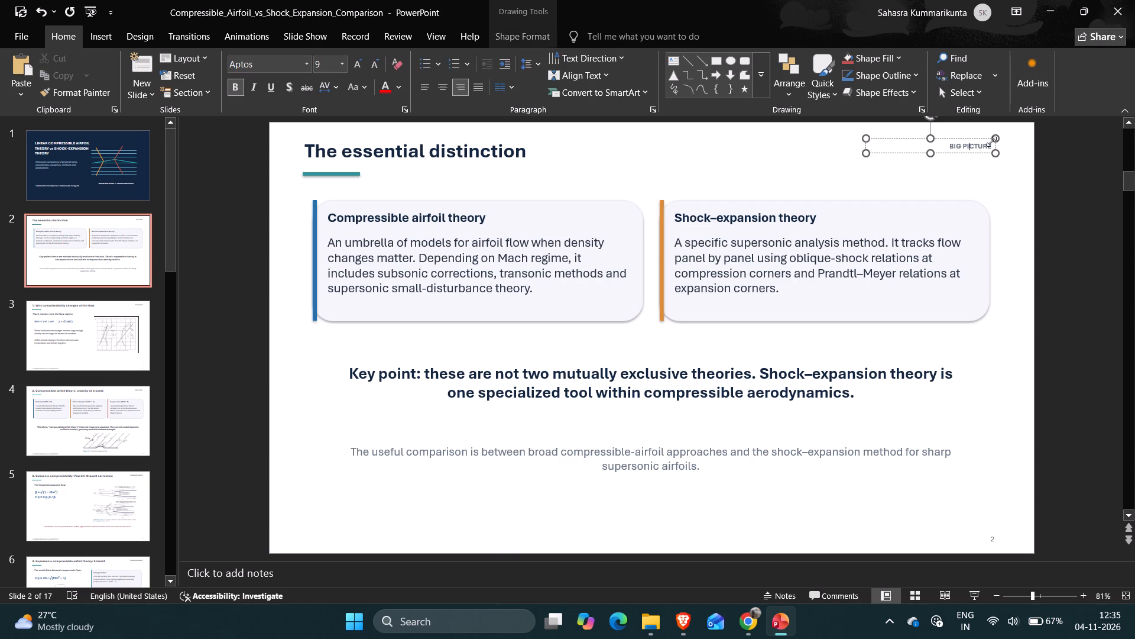
left_click(969, 139)
key("BackSpace")
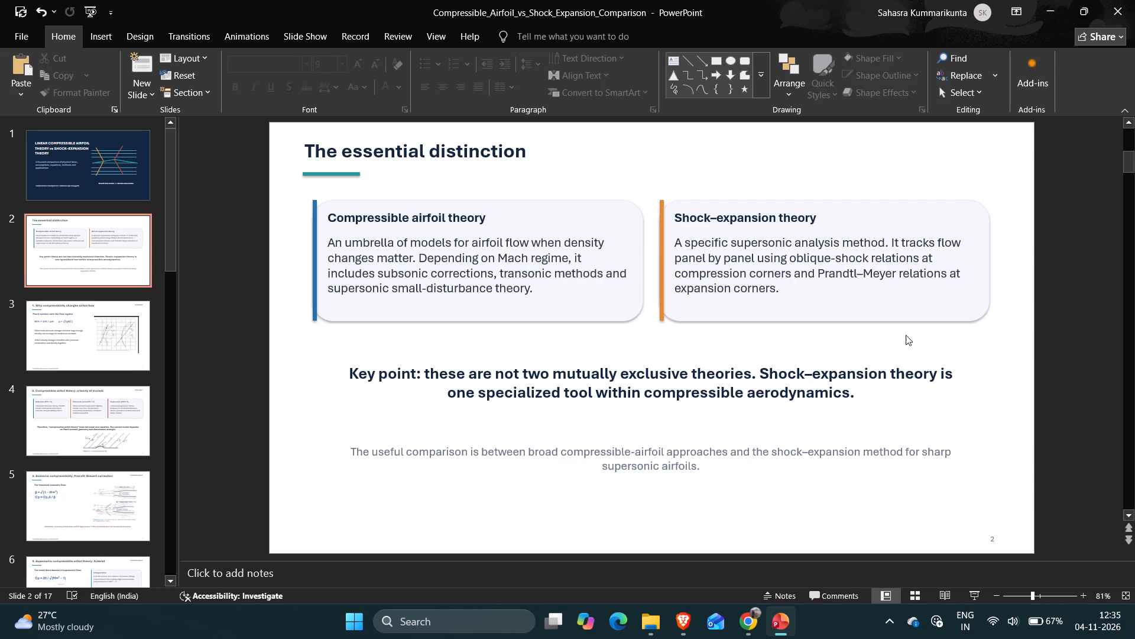
On slide 3, Why compressibility changes airfoil flow, delete the COMPRESSIBLE AERODYNAMICS • COMPARATIVE STUDY footer and the FOUNDATIONS label.
key("Down")
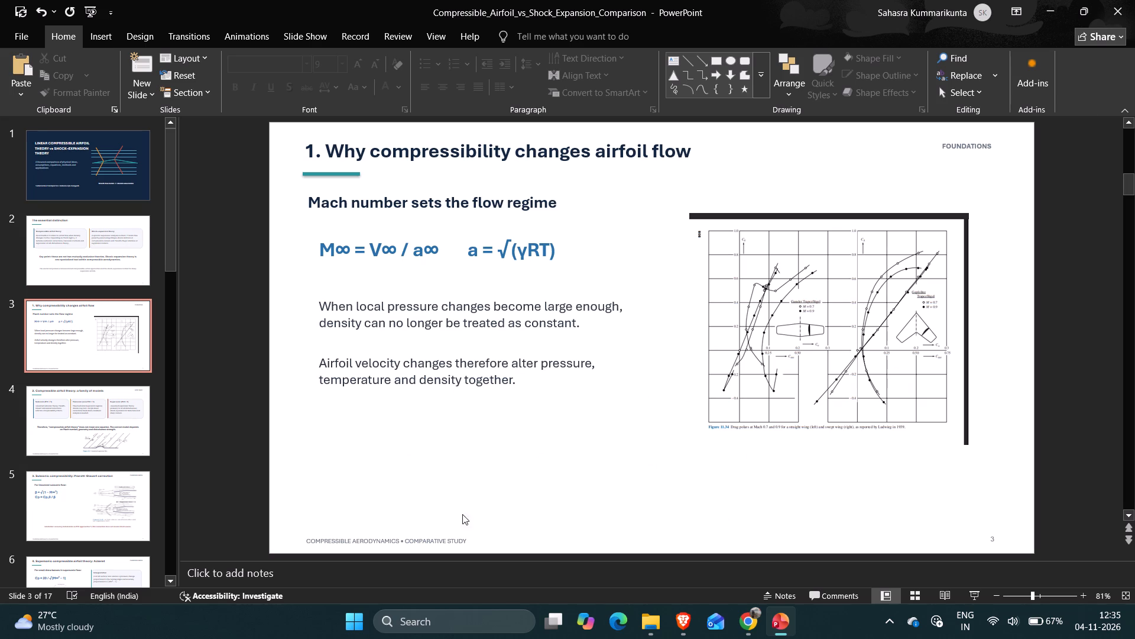
left_click(450, 542)
key("BackSpace")
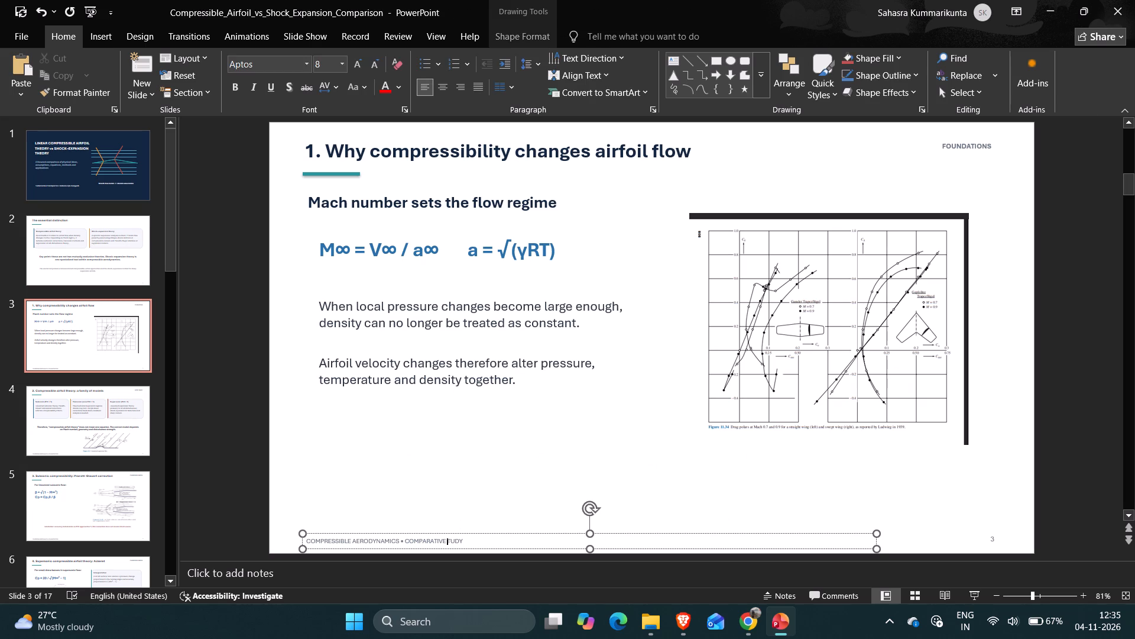
left_click(476, 535)
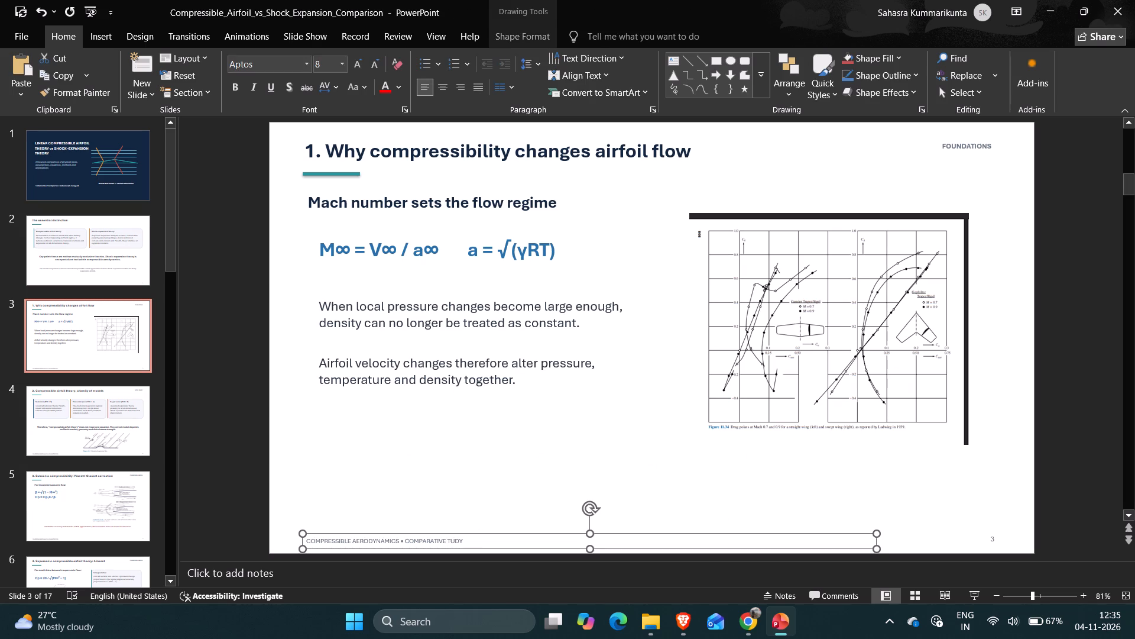
key("BackSpace")
left_click(967, 151)
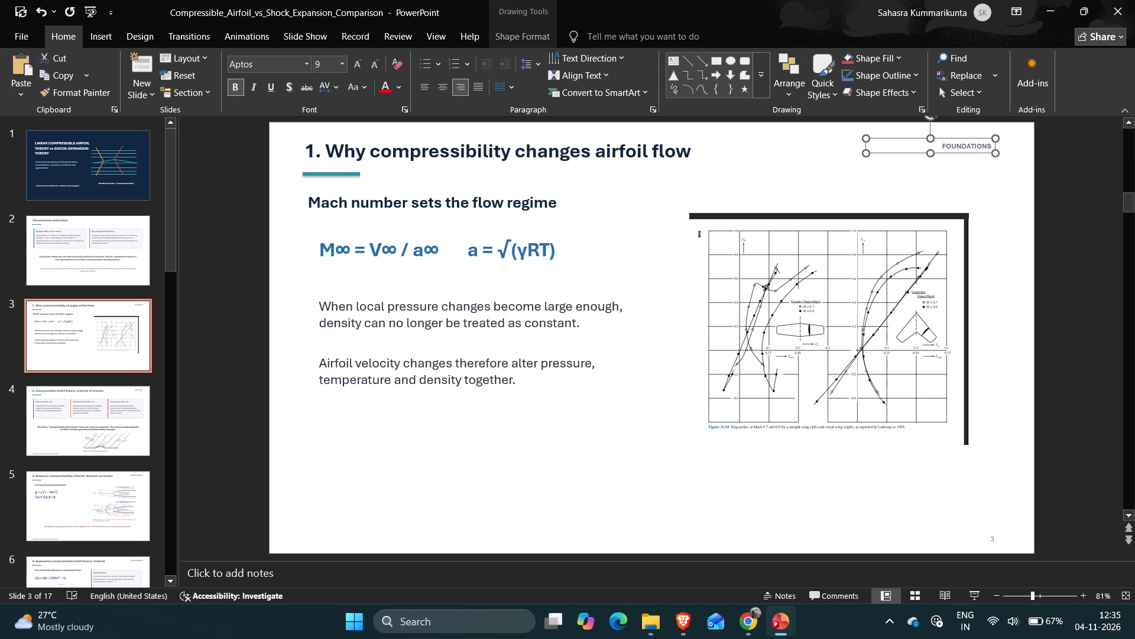
key("BackSpace")
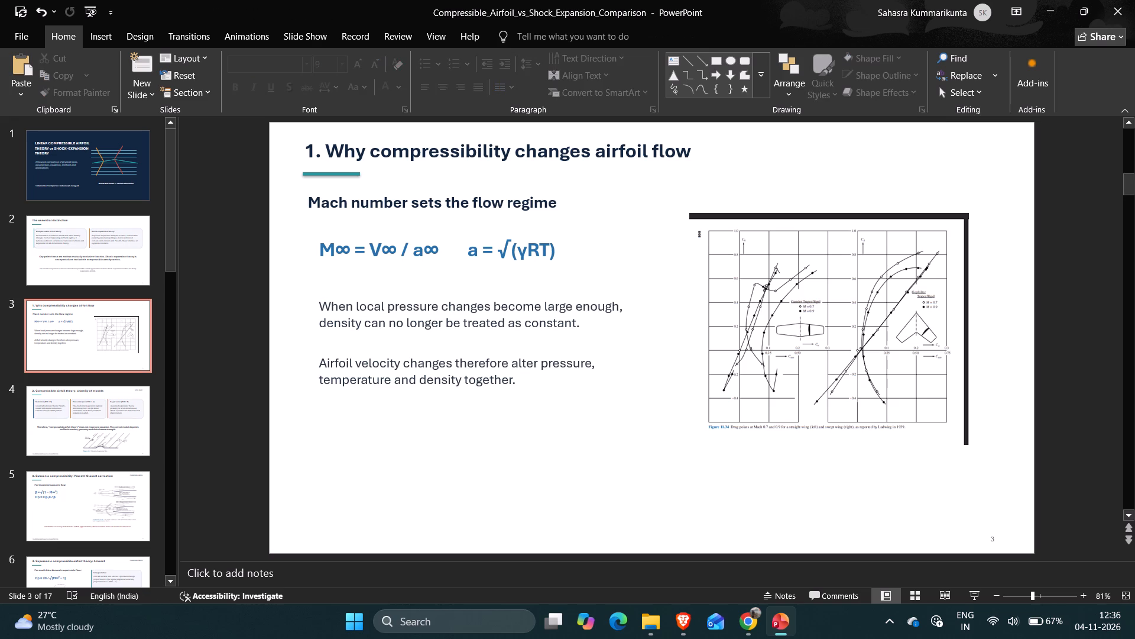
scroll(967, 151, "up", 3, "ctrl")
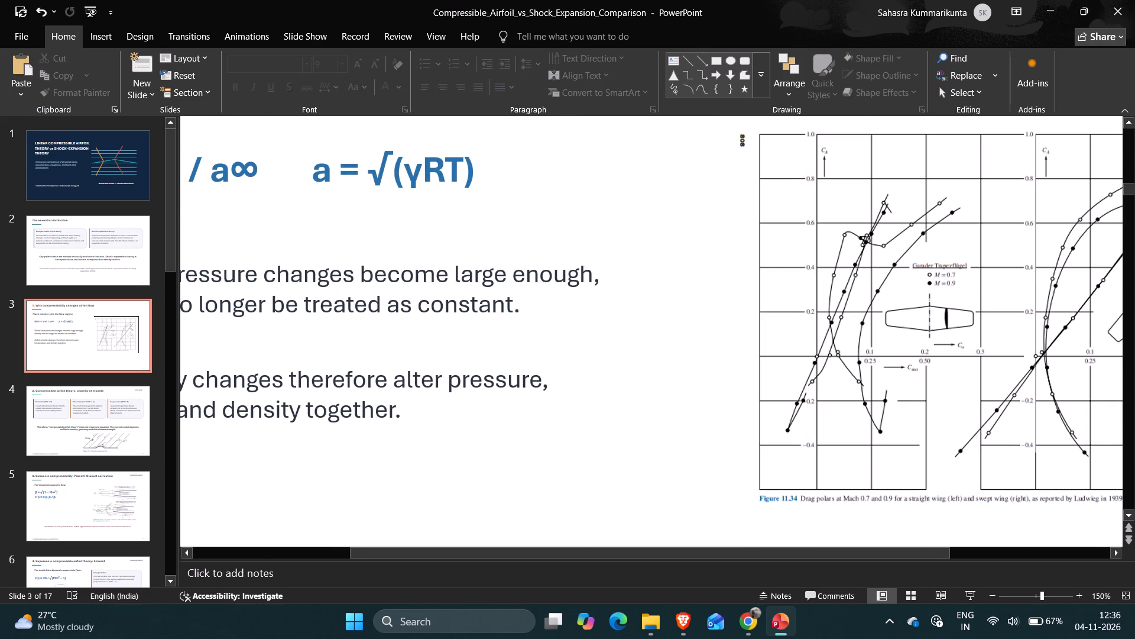
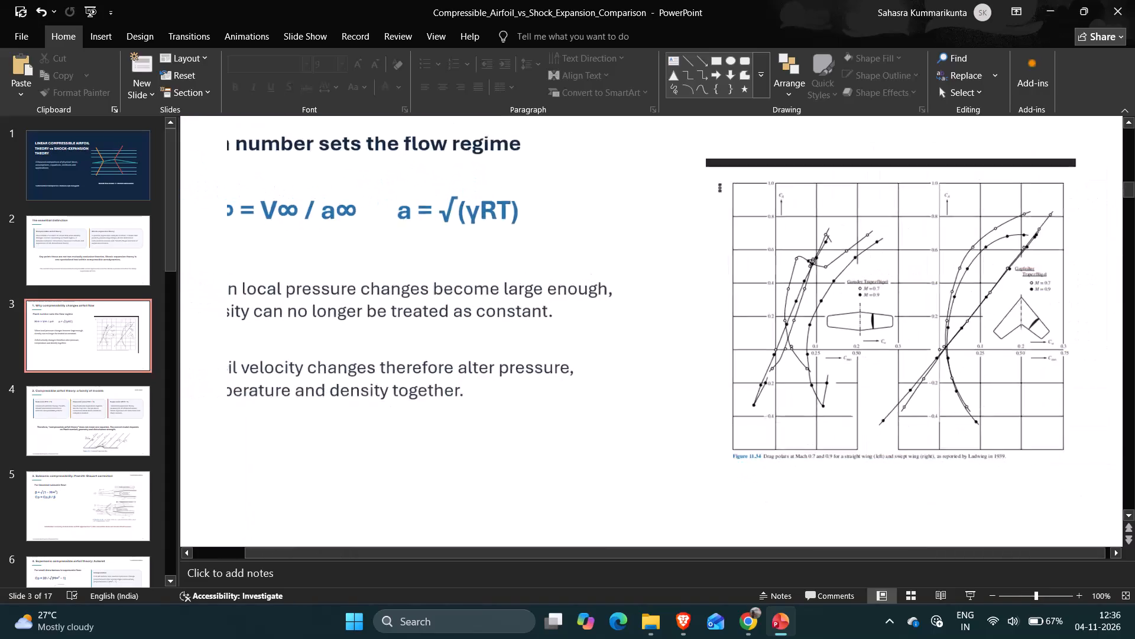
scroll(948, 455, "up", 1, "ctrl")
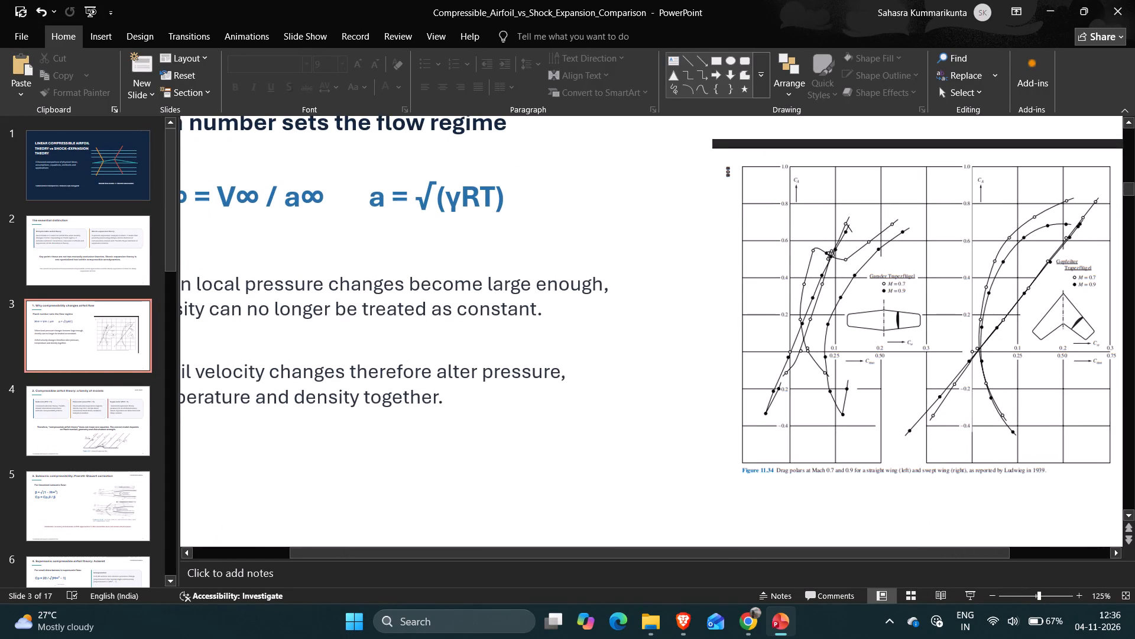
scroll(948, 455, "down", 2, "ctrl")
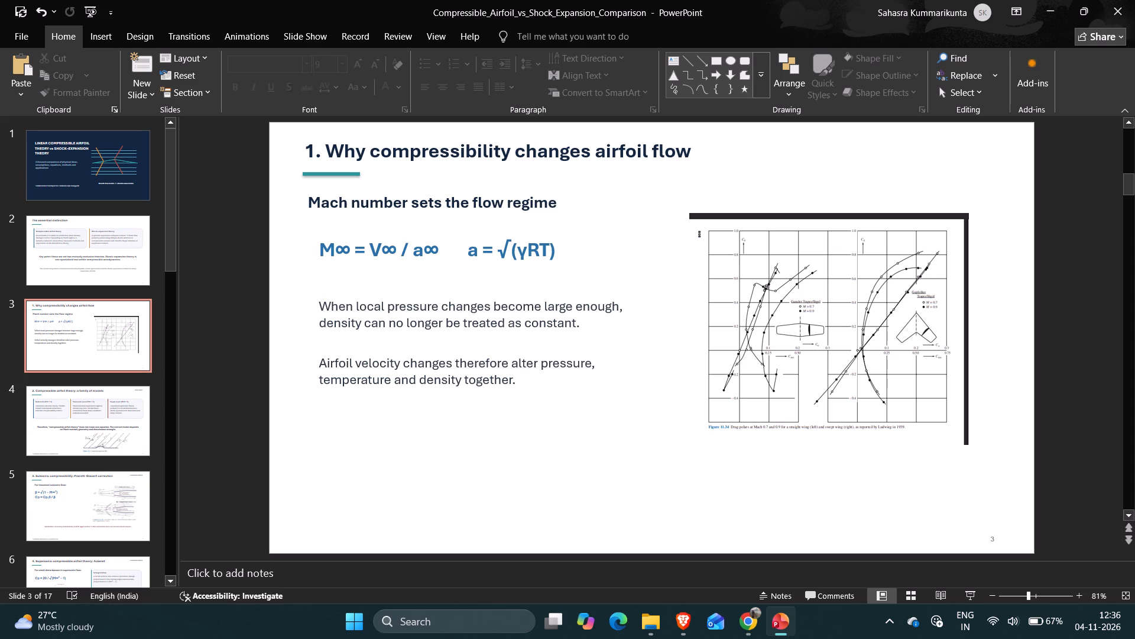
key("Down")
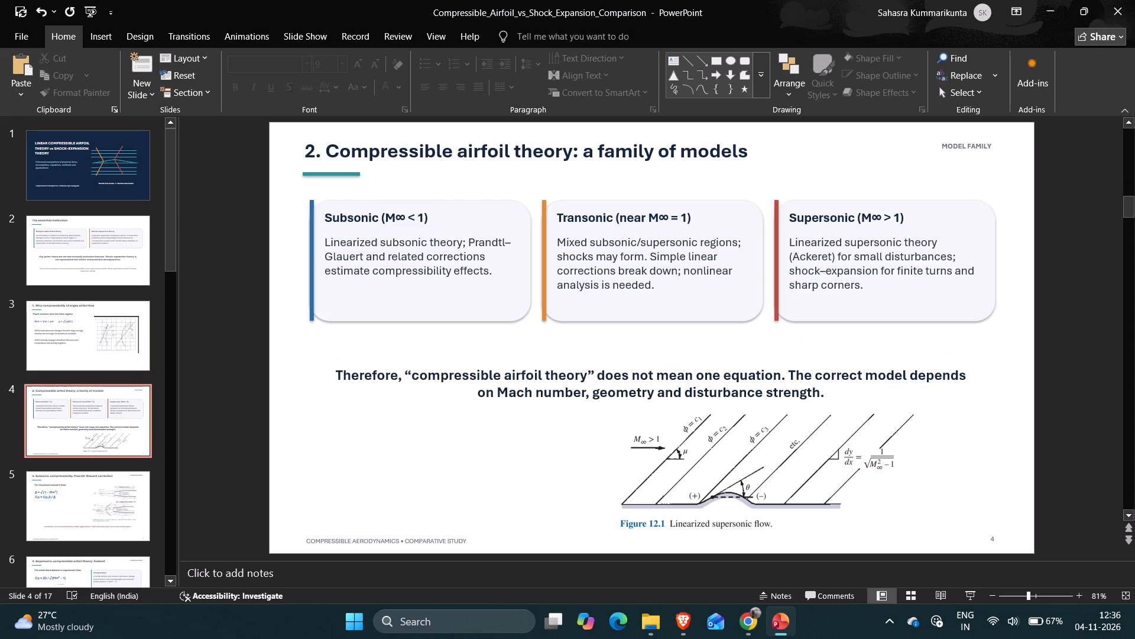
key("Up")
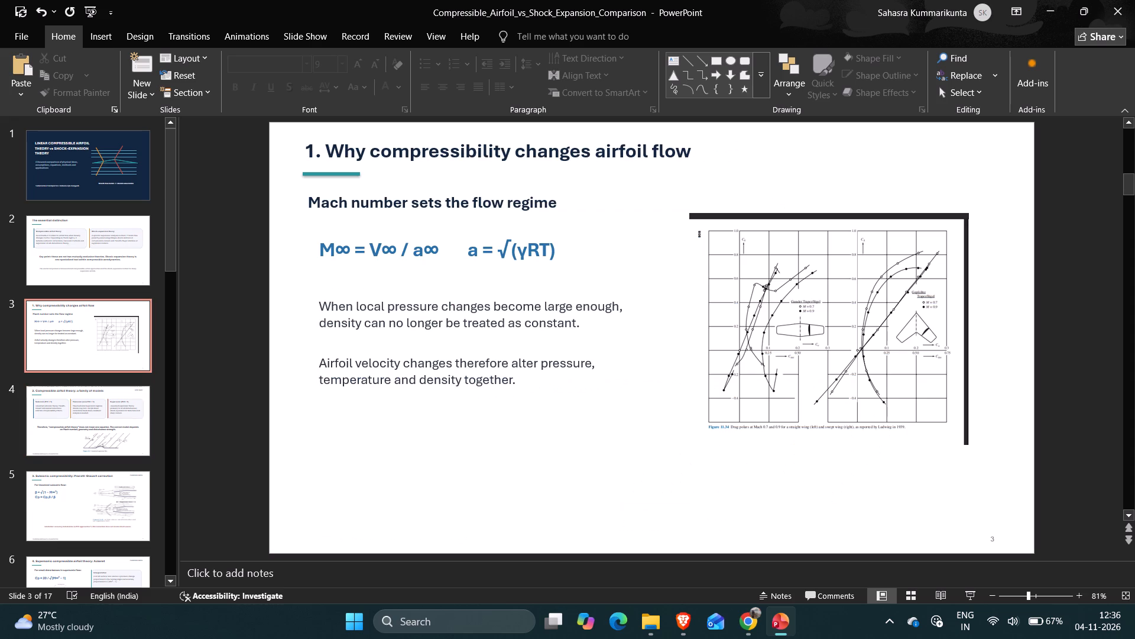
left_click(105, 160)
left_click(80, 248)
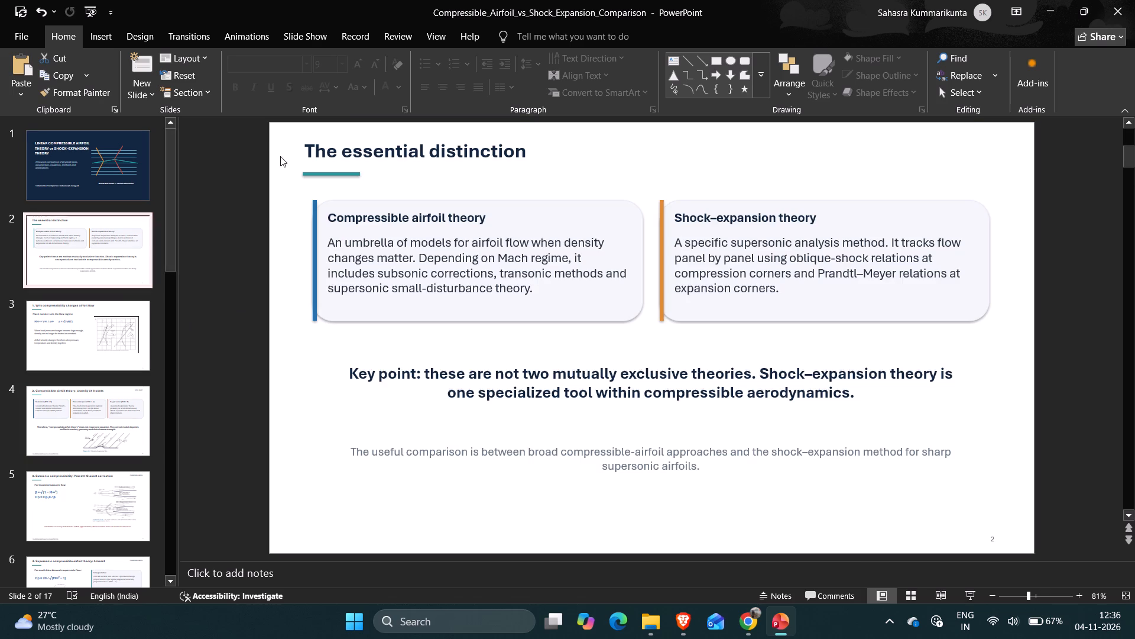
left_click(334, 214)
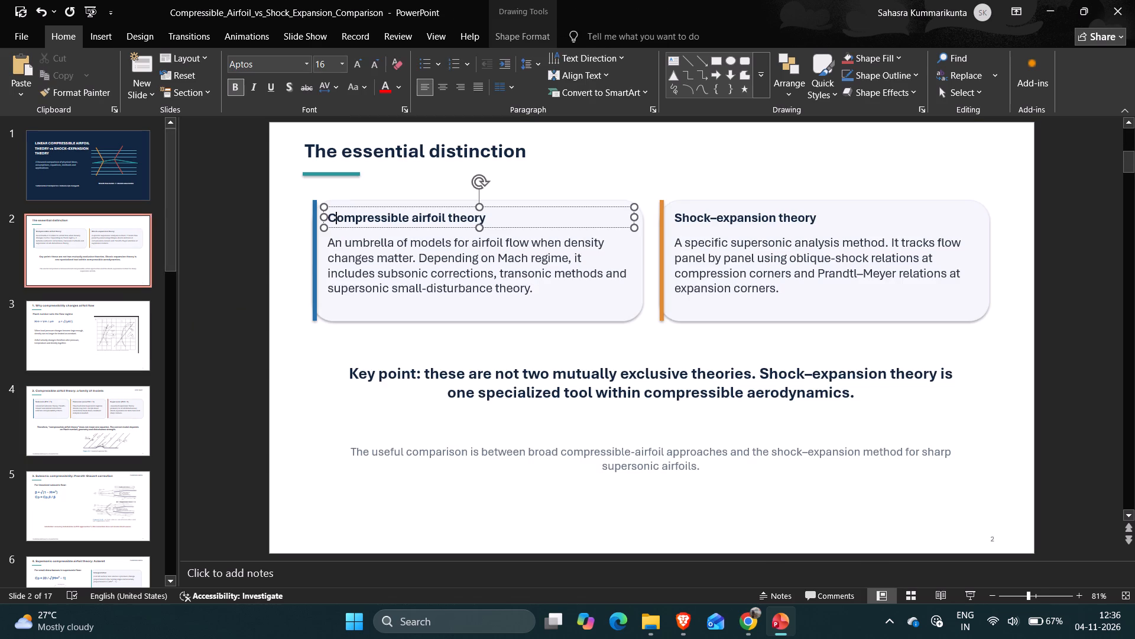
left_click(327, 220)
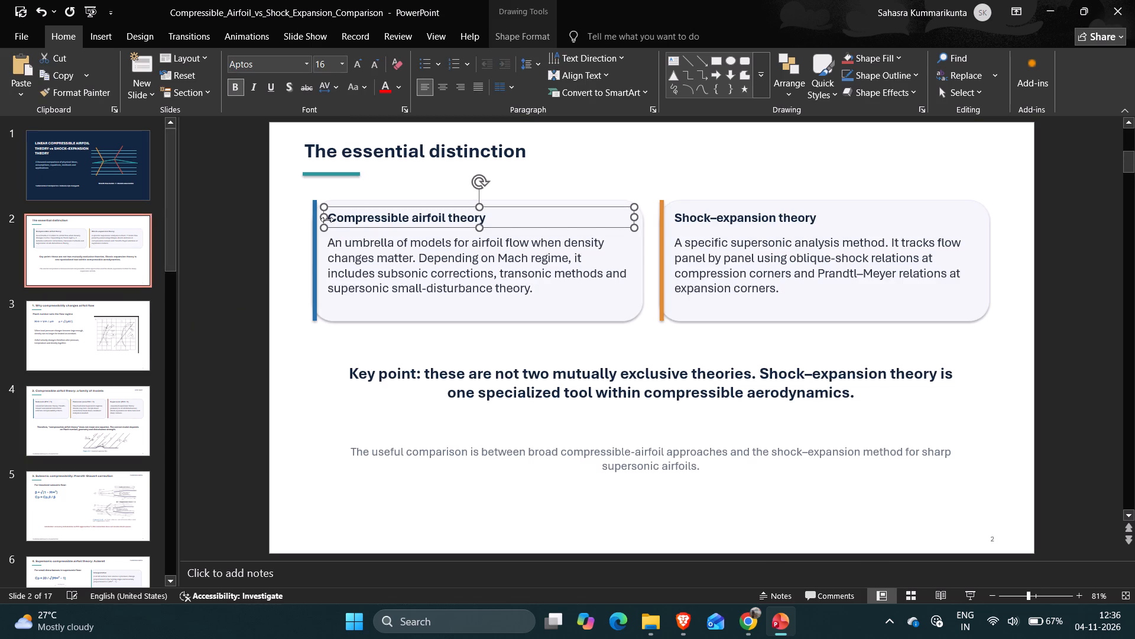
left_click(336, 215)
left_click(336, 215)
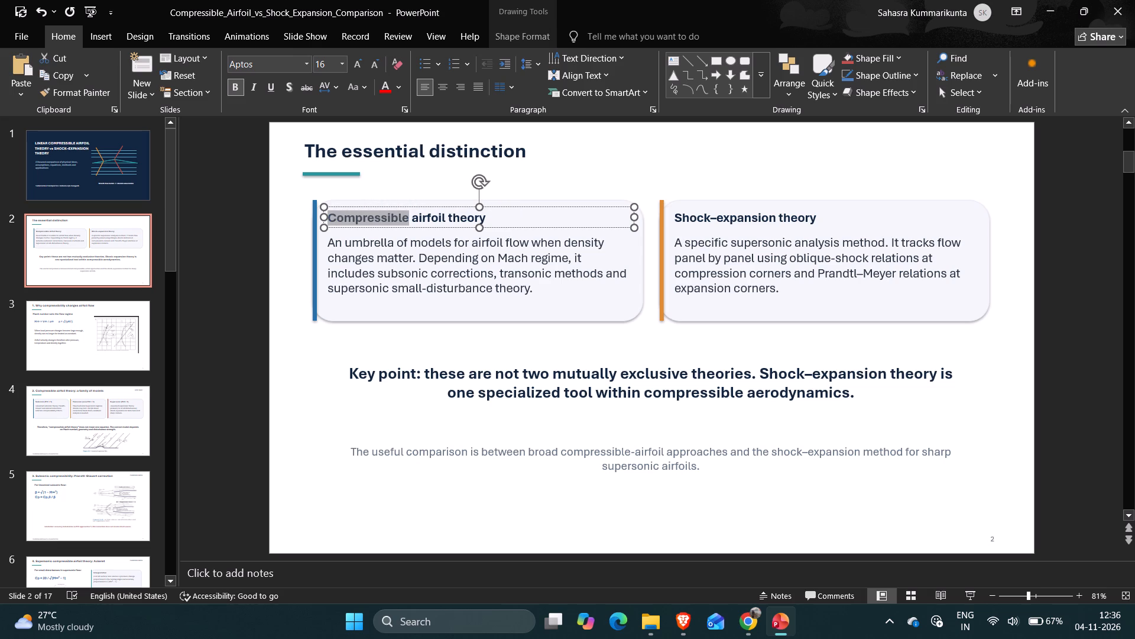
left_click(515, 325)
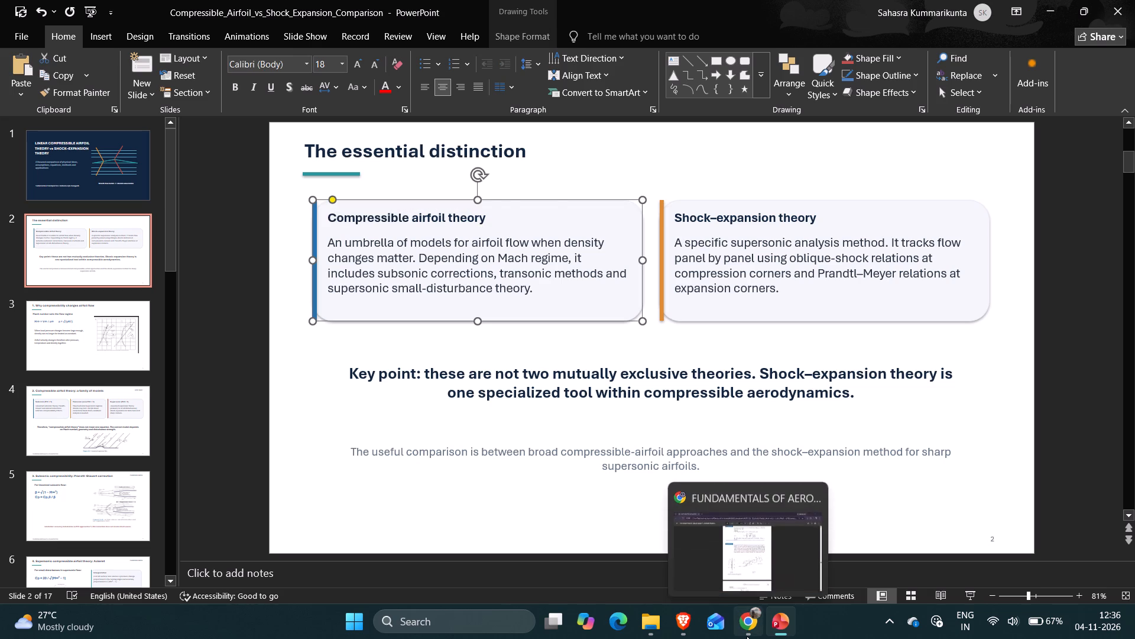
Switch to Chrome and search the web for LINEAR COMPRESSIBLE THEORY in a new tab.
left_click(747, 636)
left_click(217, 10)
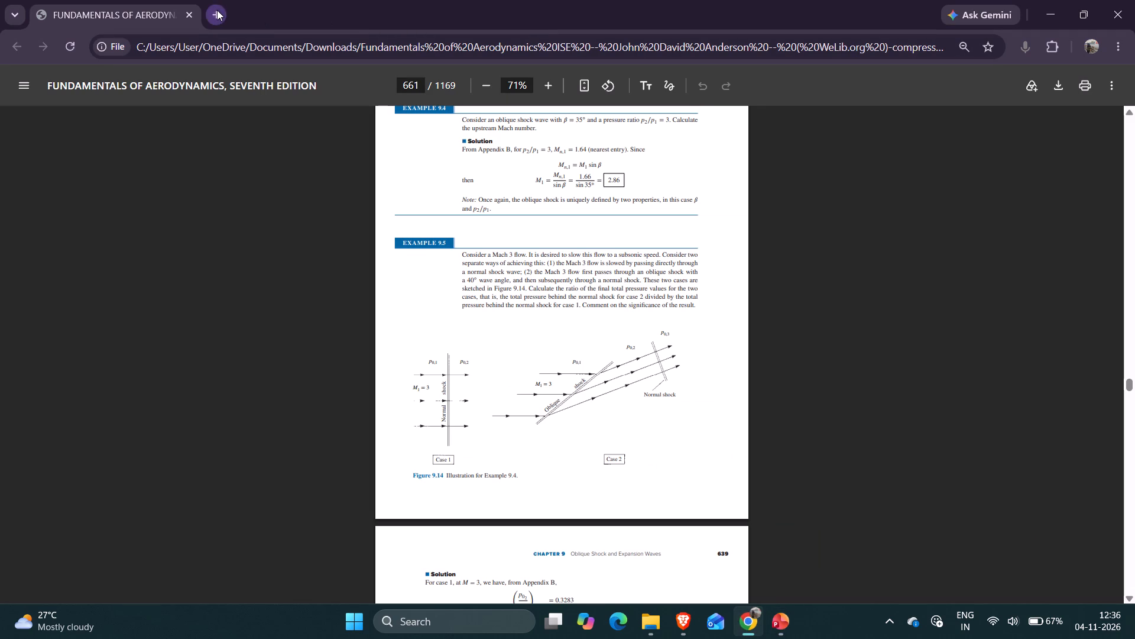
left_click(243, 46)
type("LINEAR COMPRESSIBLE THEOR")
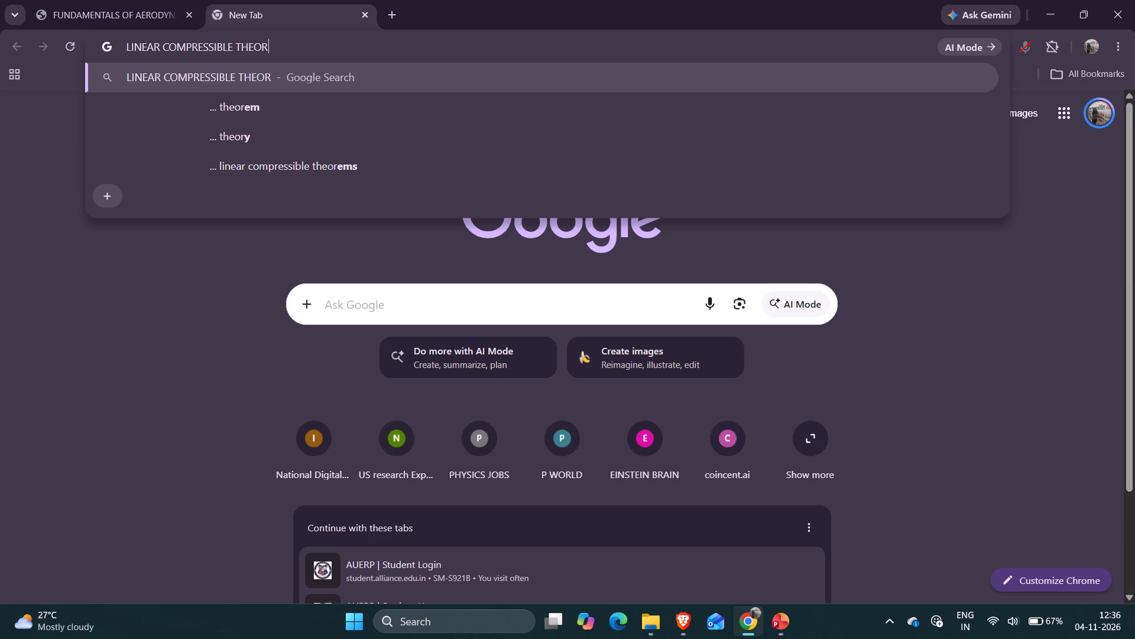
key("y")
key("Return")
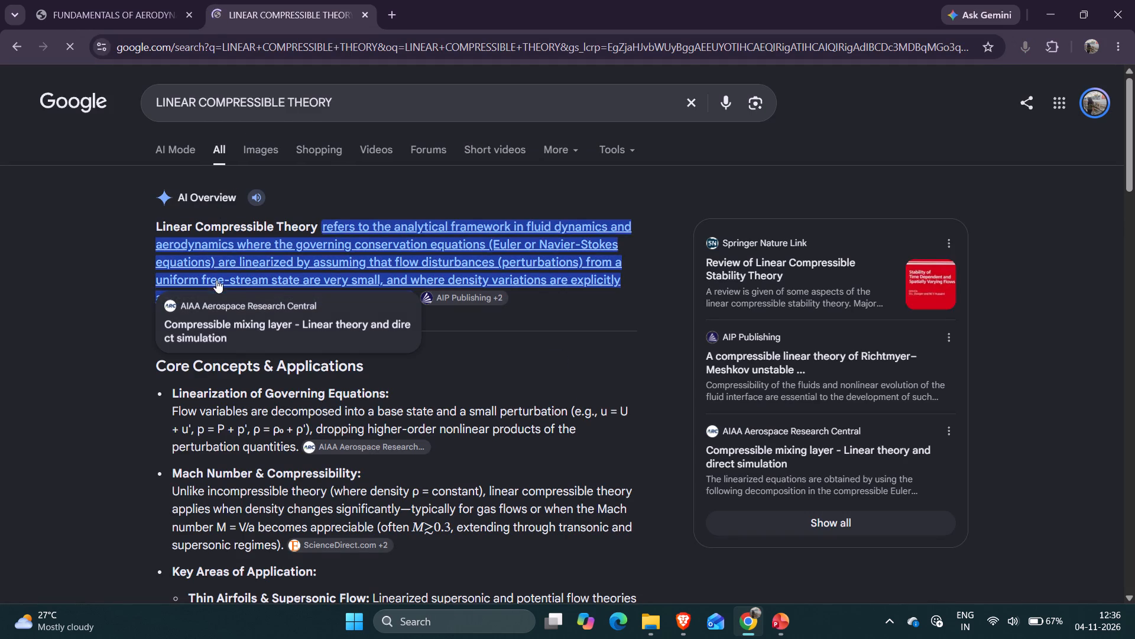
Read the AI Overview on linear compressible theory and look through the search results beneath it.
scroll(401, 360, "down", 1)
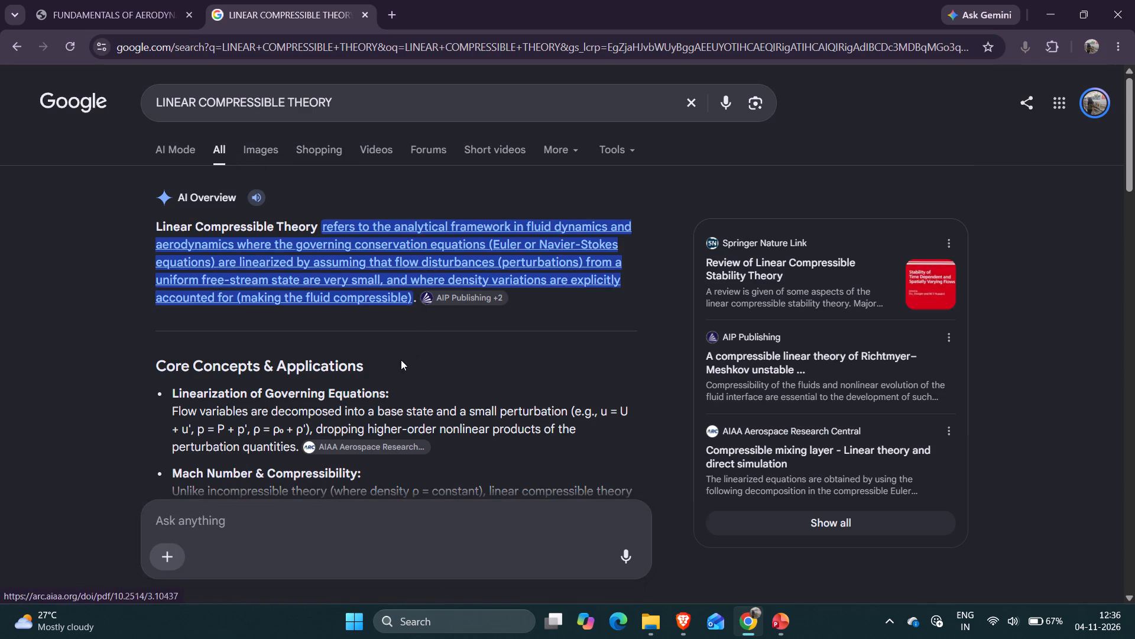
scroll(401, 360, "down", 3)
left_click(151, 371)
scroll(151, 371, "down", 1)
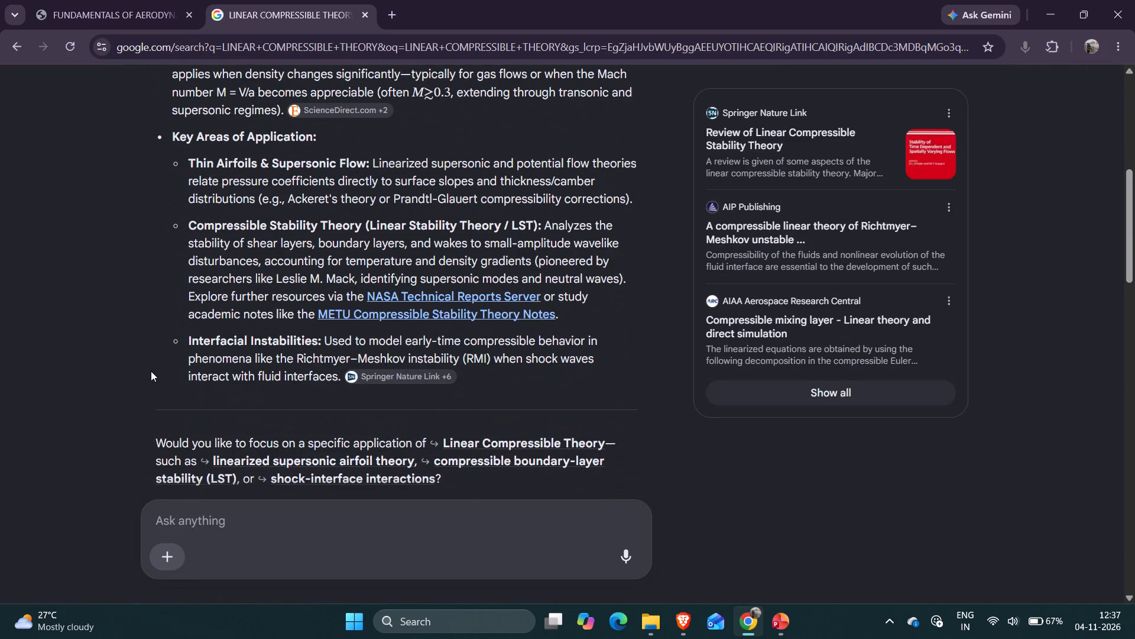
scroll(151, 371, "down", 1)
scroll(151, 371, "up", 1)
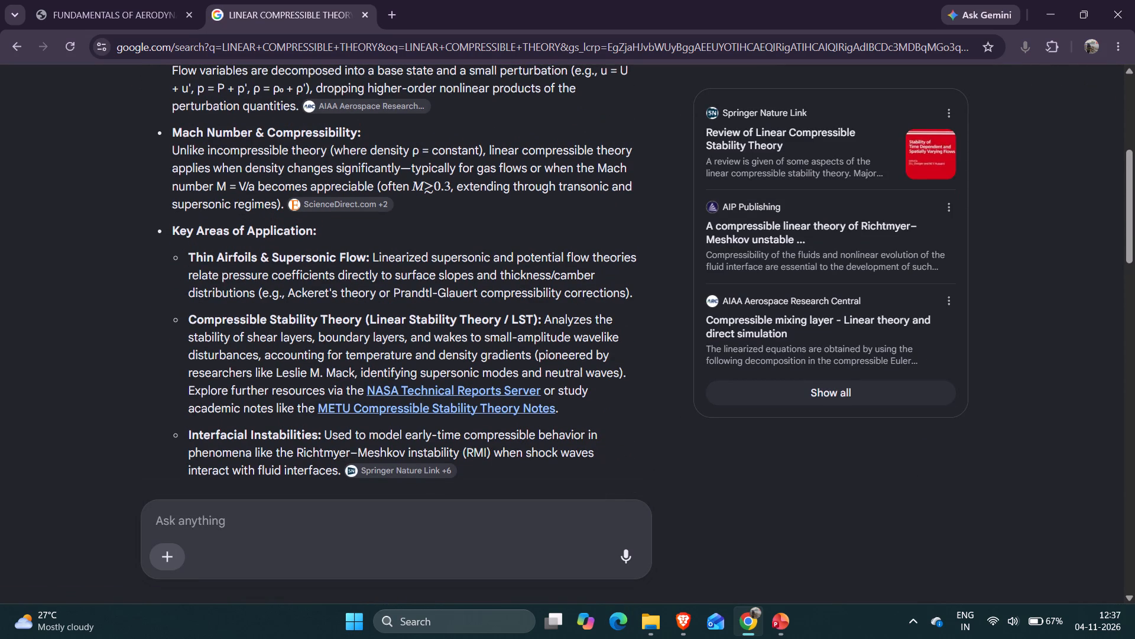
left_click_drag(547, 315, 551, 337)
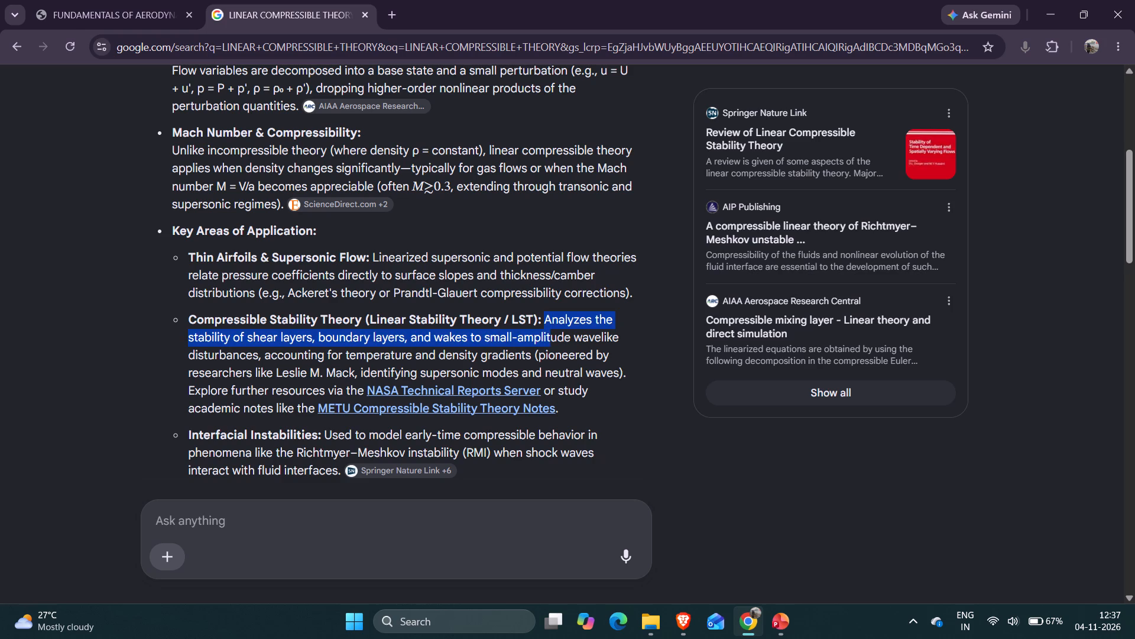
left_click_drag(551, 337, 559, 345)
left_click(559, 345)
scroll(559, 345, "down", 1)
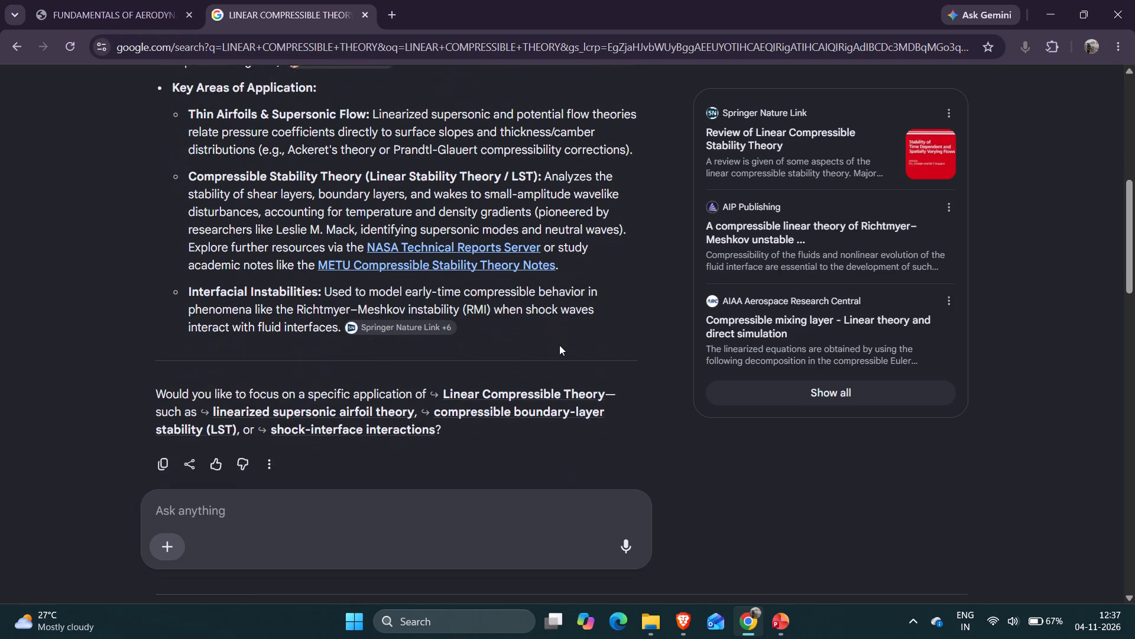
scroll(559, 345, "down", 5)
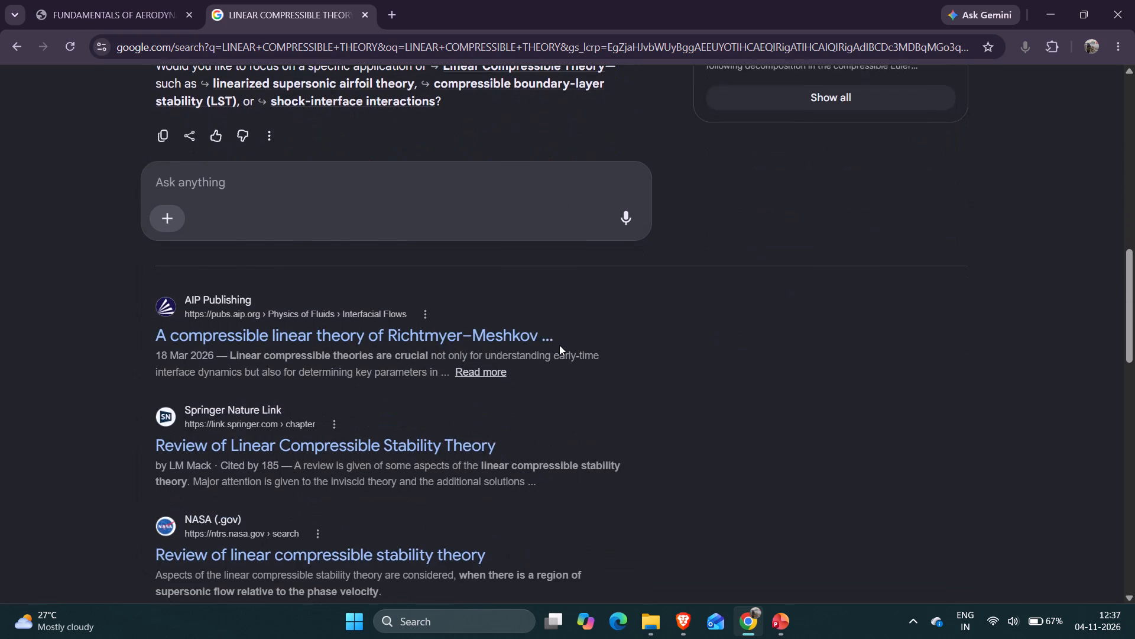
scroll(559, 345, "down", 1)
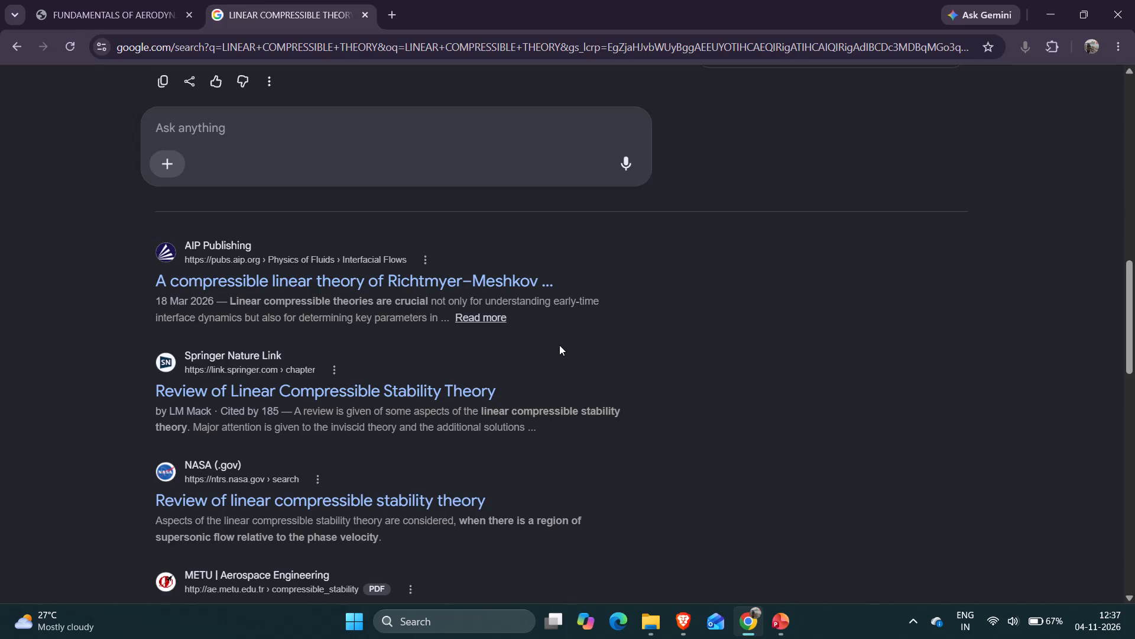
scroll(559, 345, "down", 1)
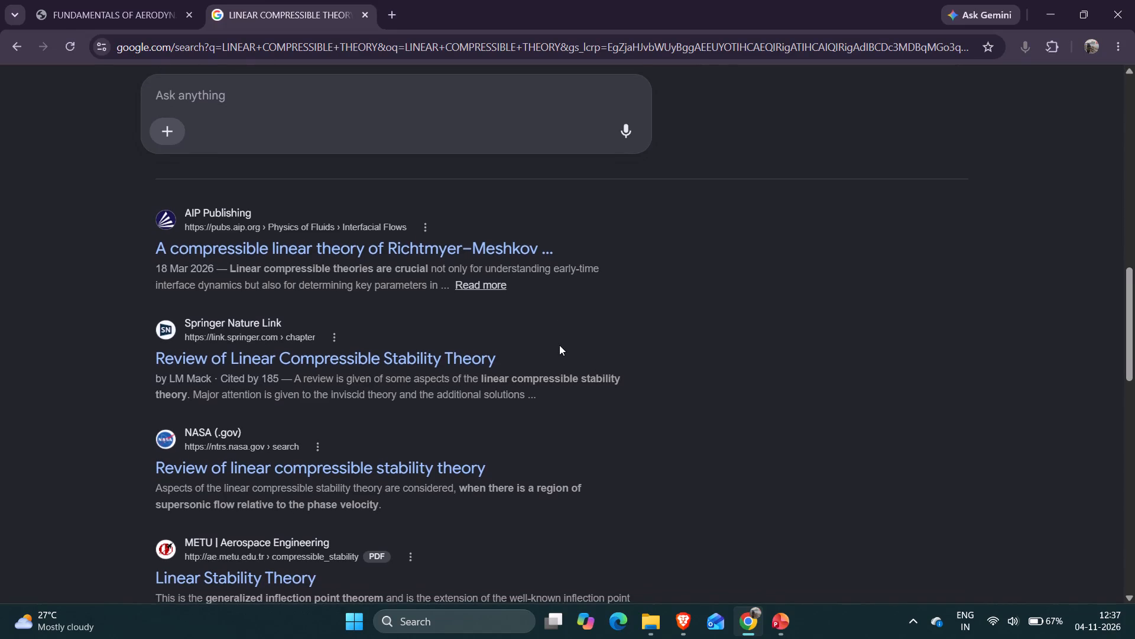
Open the AI Mode answer for LINEAR COMPRESSIBLE THEORY and read it through to the limitations of linear theory.
scroll(559, 345, "up", 12)
left_click(188, 141)
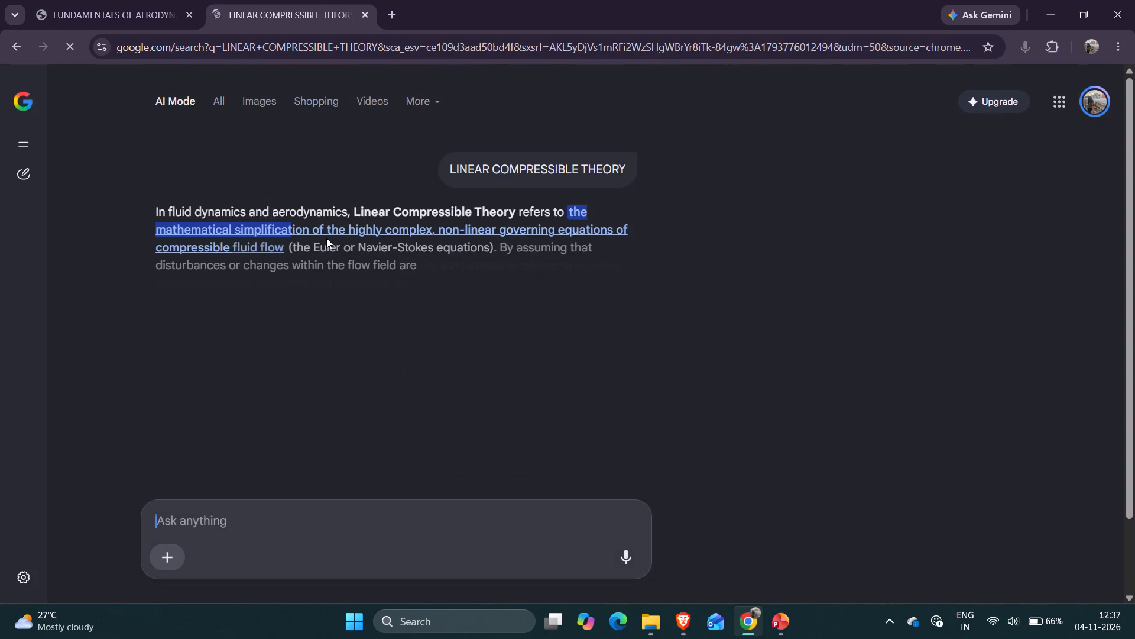
scroll(326, 238, "down", 2)
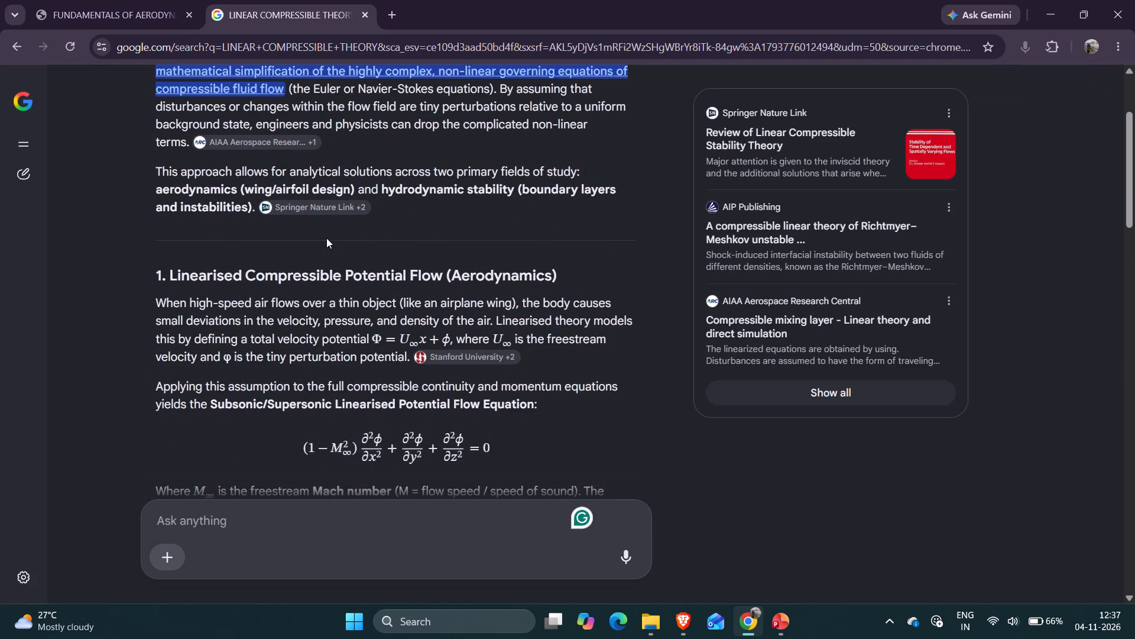
scroll(326, 238, "down", 9)
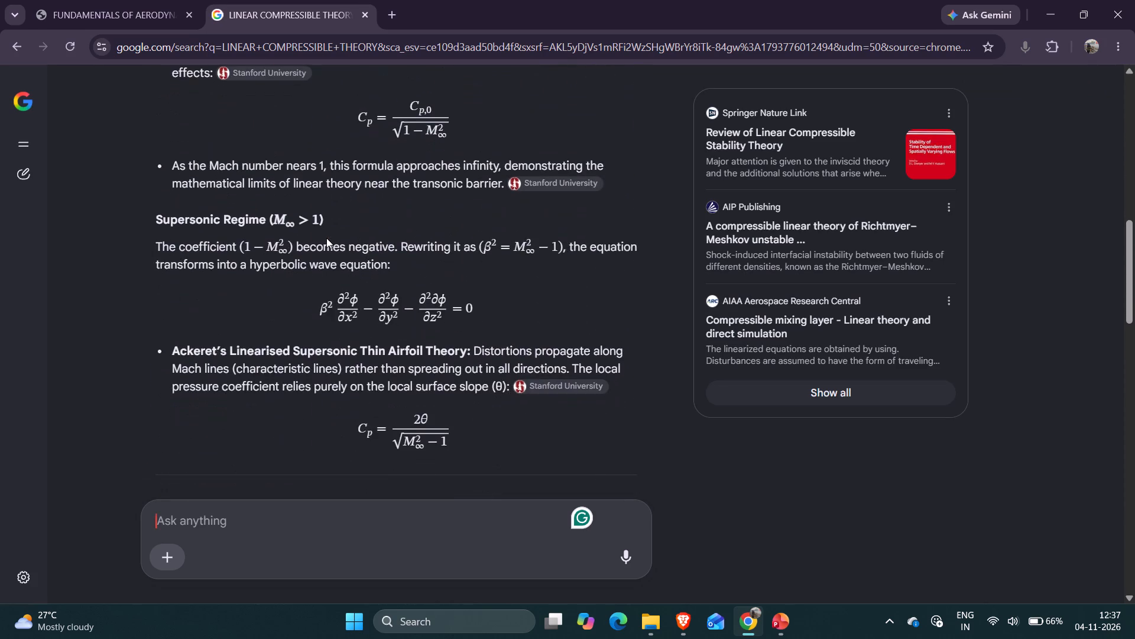
scroll(326, 238, "down", 8)
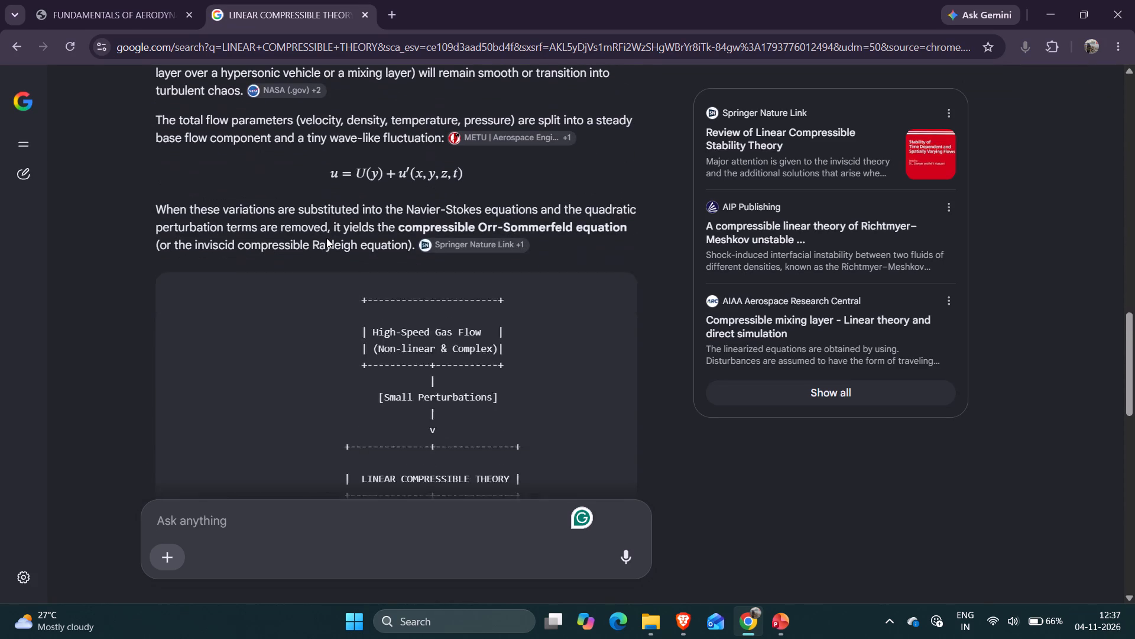
scroll(326, 238, "down", 8)
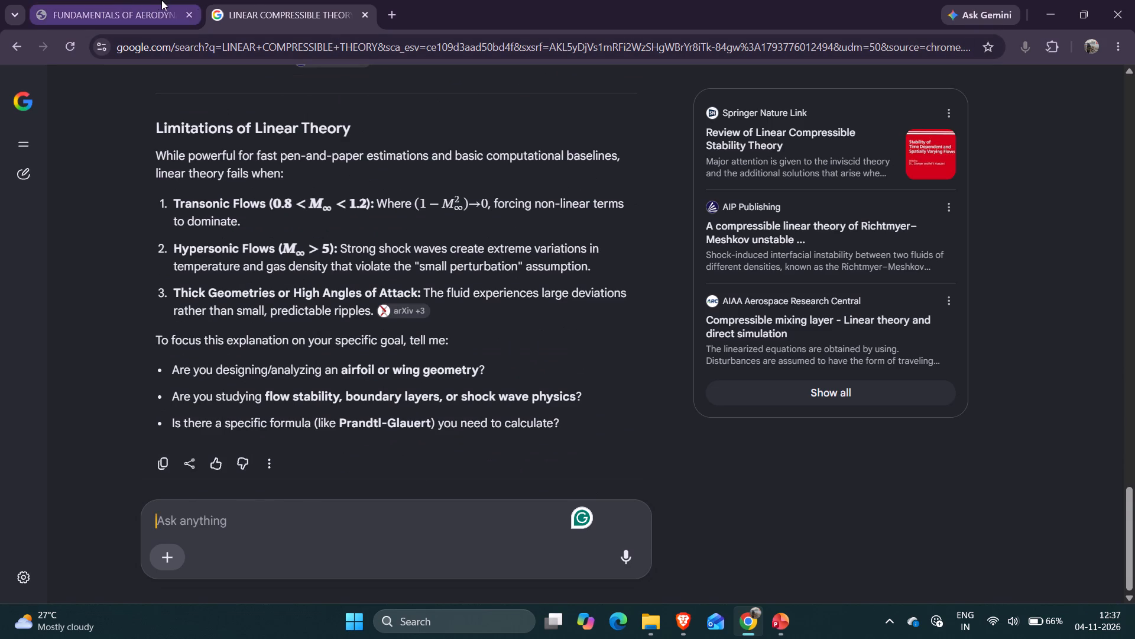
Return to the standard search results and search for linear compressible definition instead.
left_click(251, 0)
left_click(9, 39)
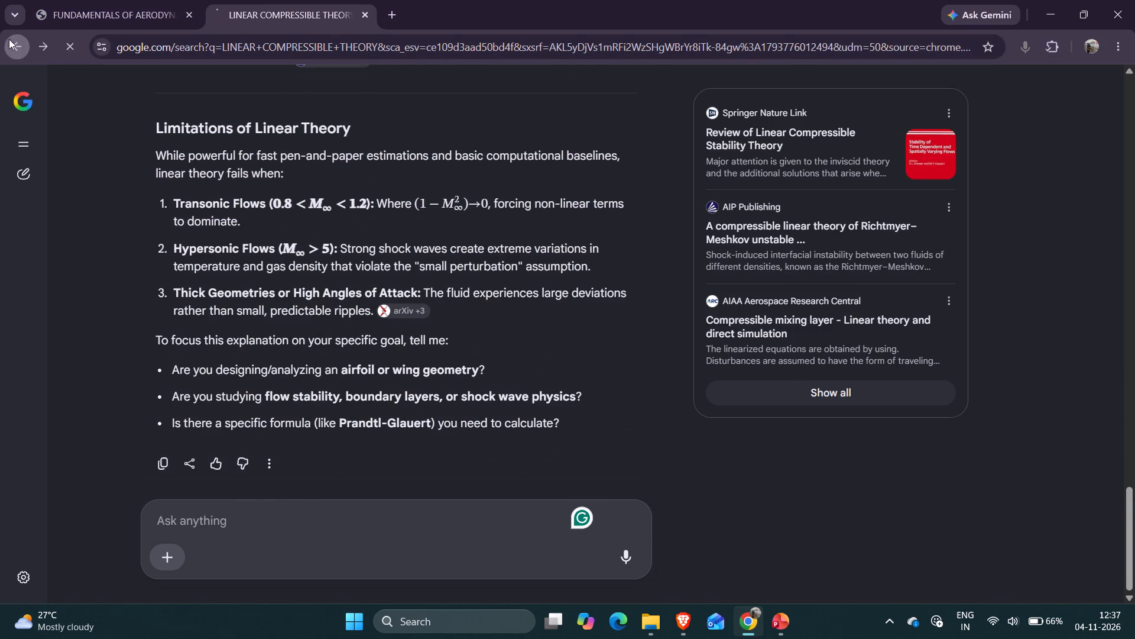
double_click(342, 92)
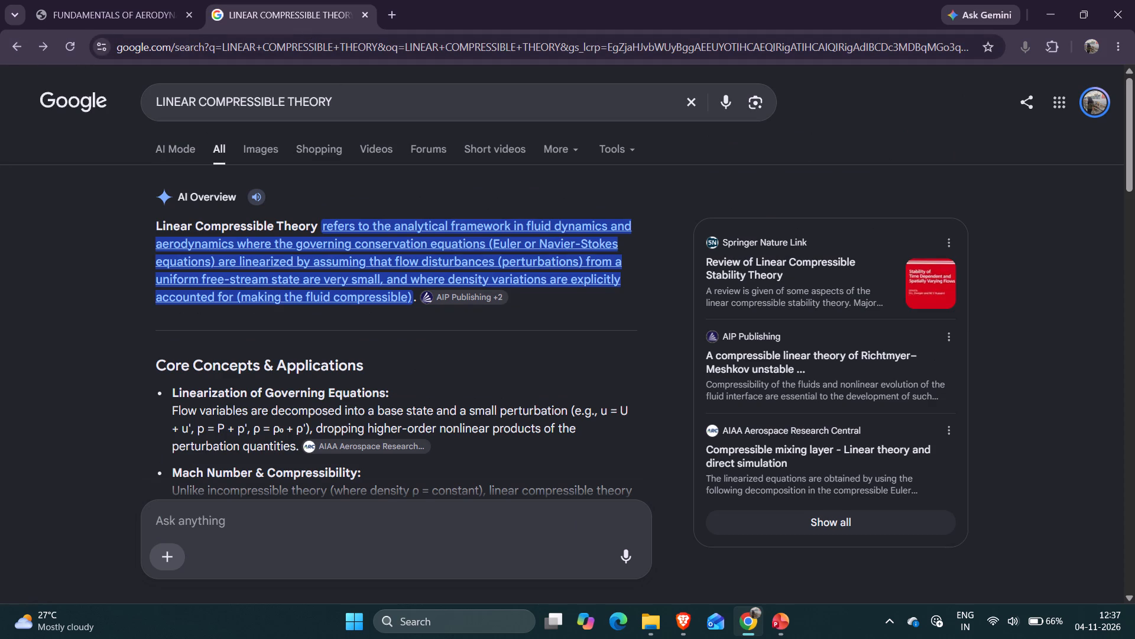
key("space")
key("e")
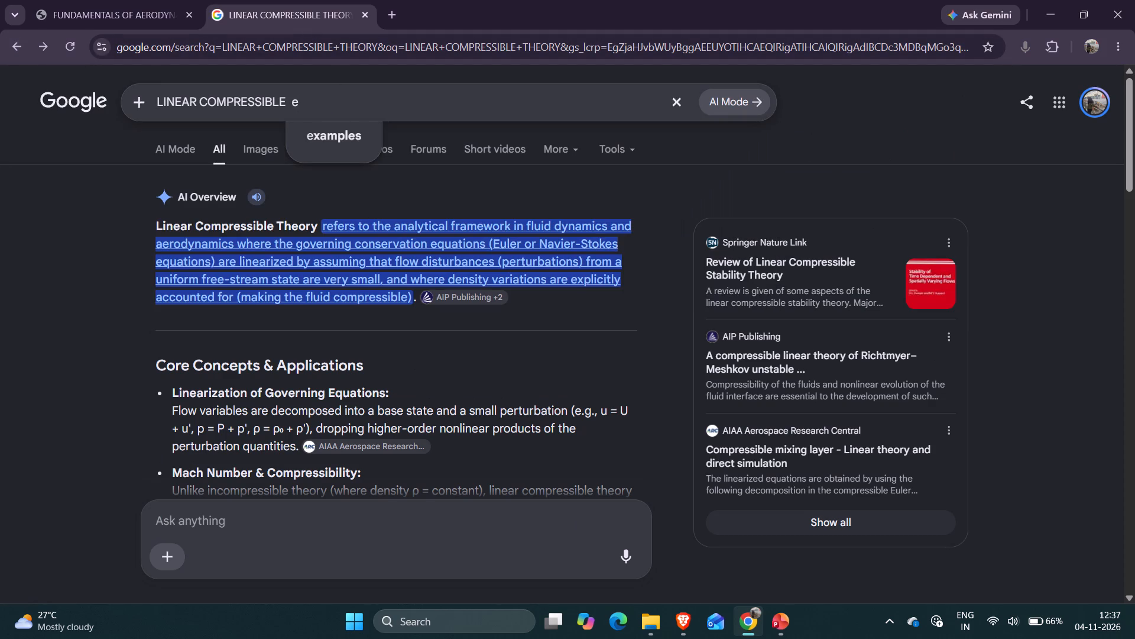
key("BackSpace")
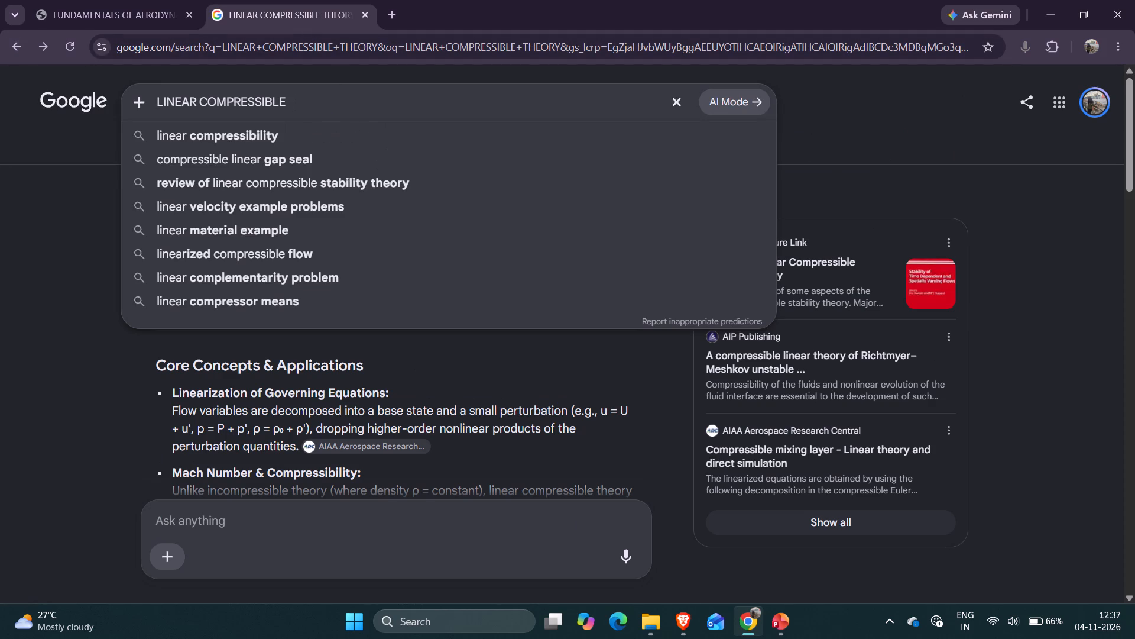
type("defi")
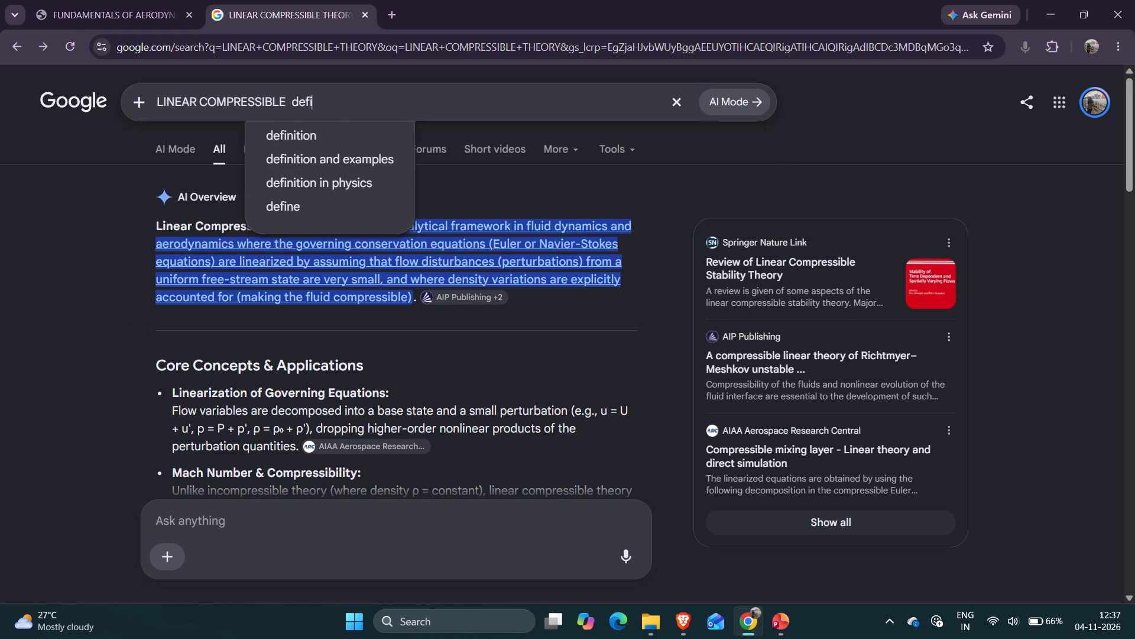
left_click(322, 135)
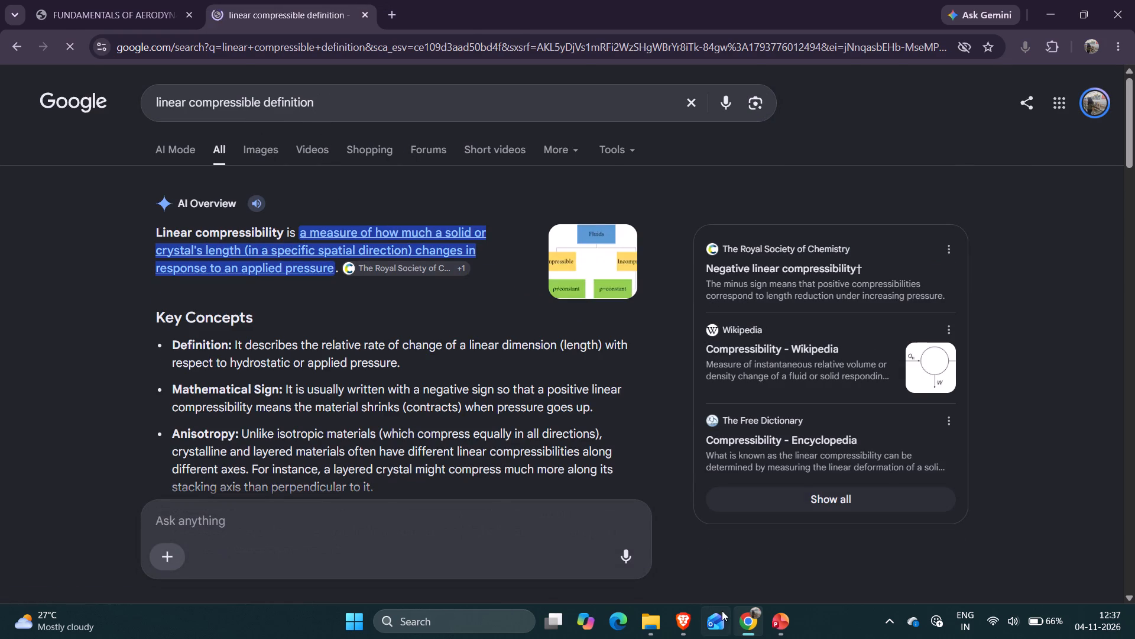
Switch to PowerPoint and change slide 2's first card heading to "Linear Compressible airfoil theory".
left_click(774, 627)
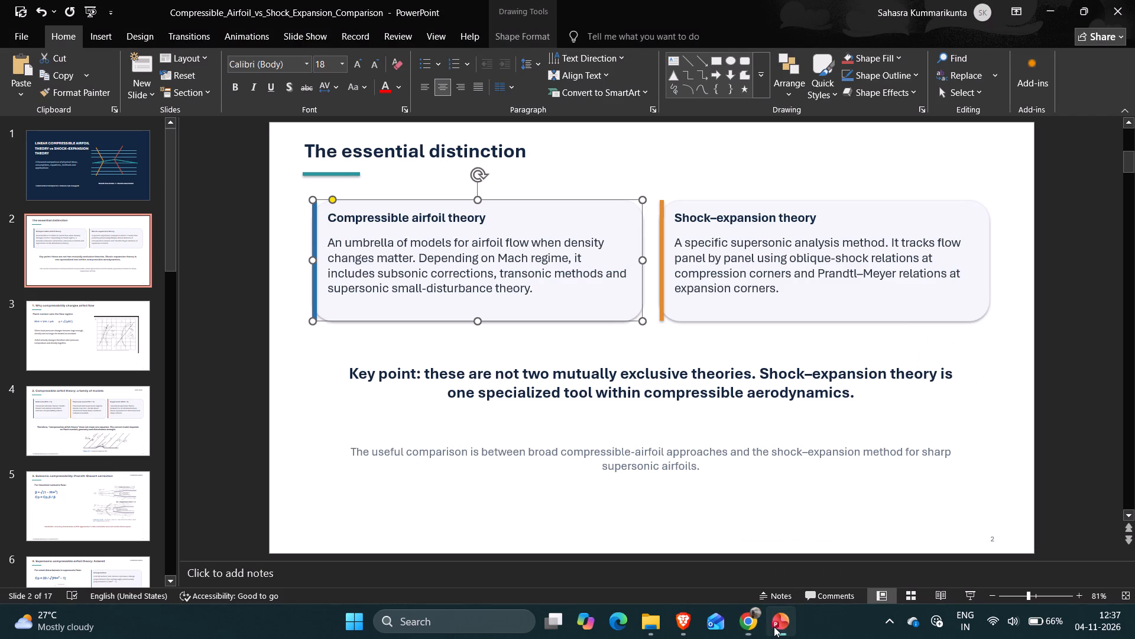
left_click(466, 251)
left_click(362, 217)
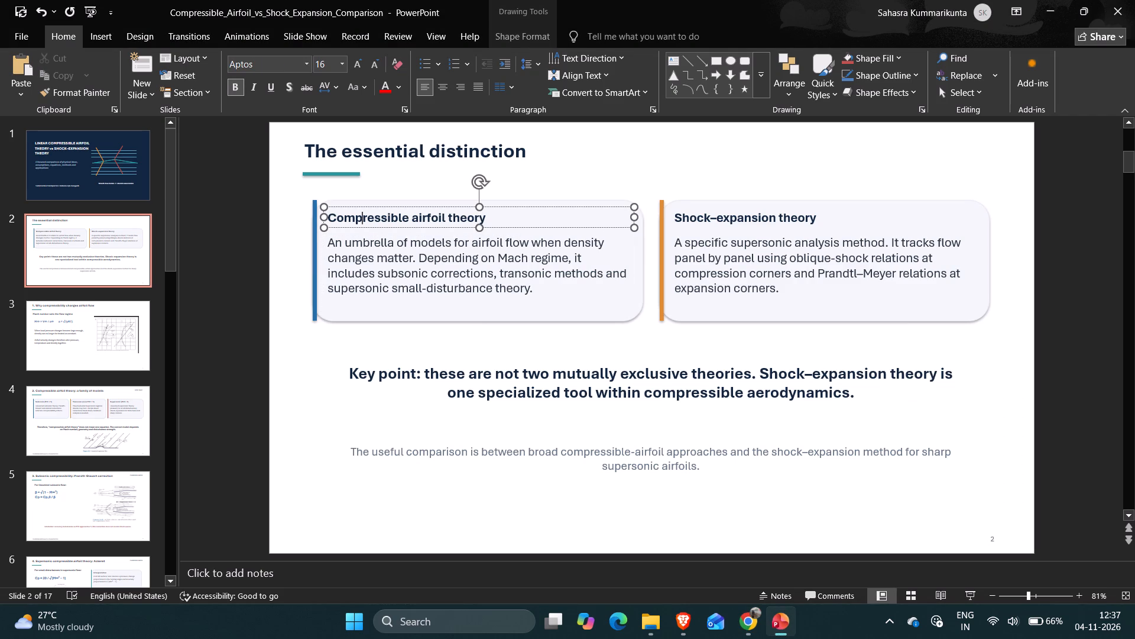
left_click(333, 214)
key("Left")
type("LInear")
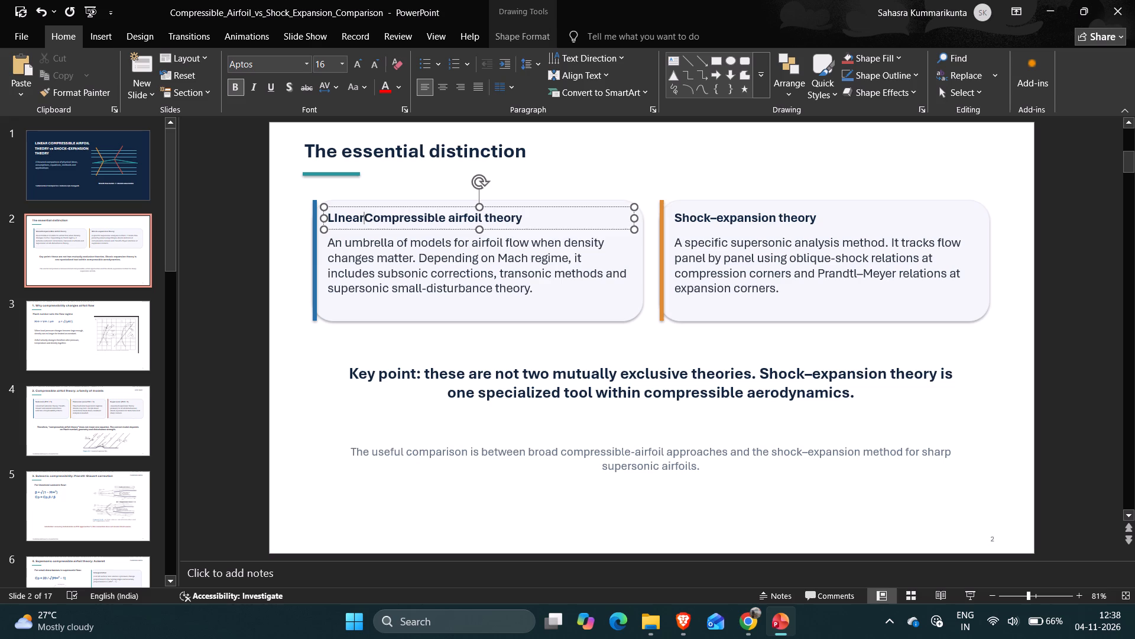
key("space")
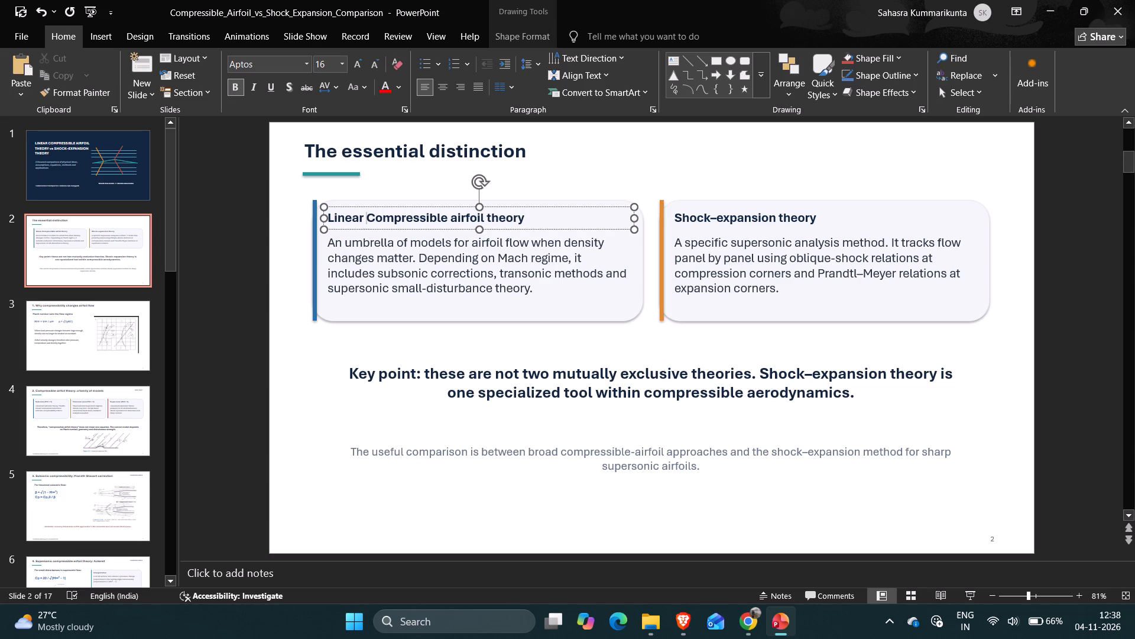
On slide 1, shift the title clear of the coloured line diagram and delete all the diagram's lines.
left_click(117, 137)
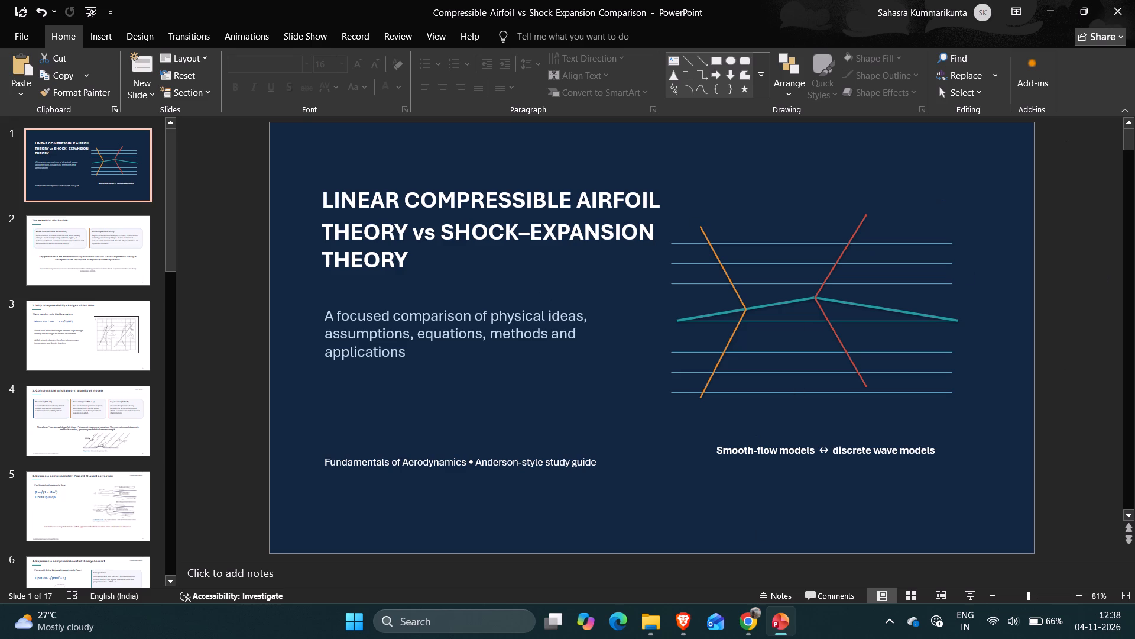
left_click(855, 322)
left_click(850, 320)
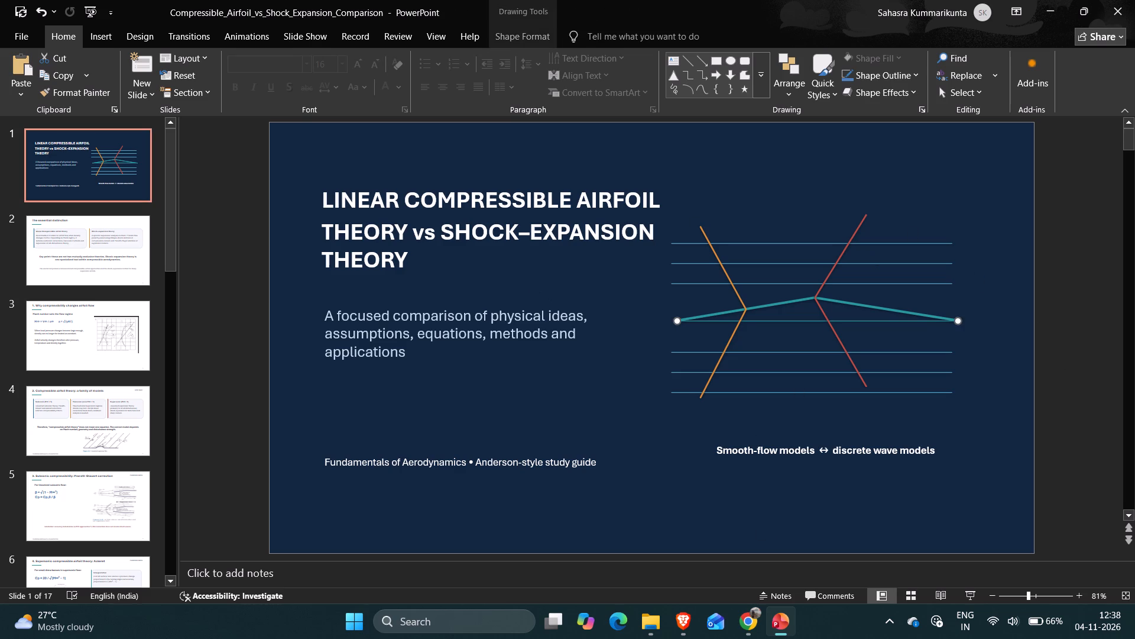
left_click_drag(670, 228, 574, 197)
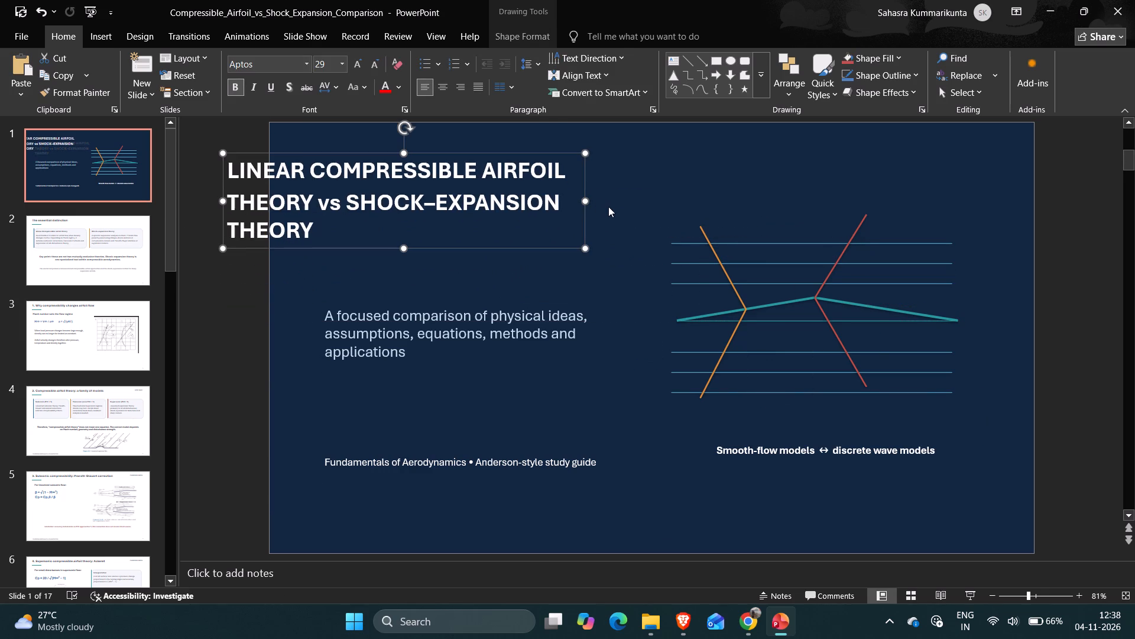
left_click_drag(614, 208, 1003, 401)
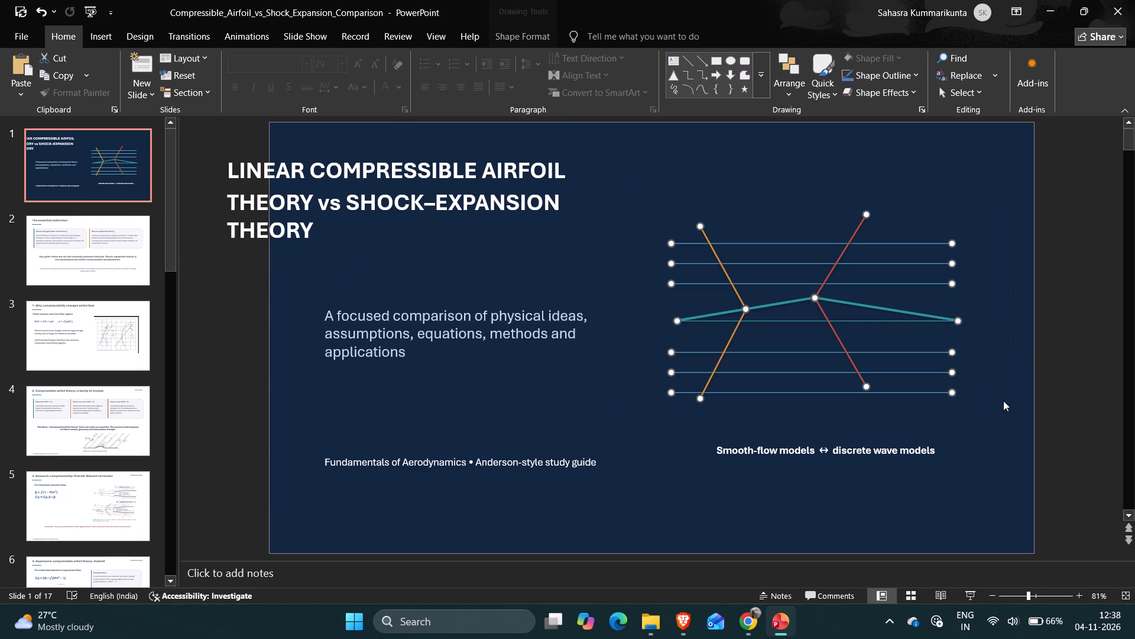
key("Delete")
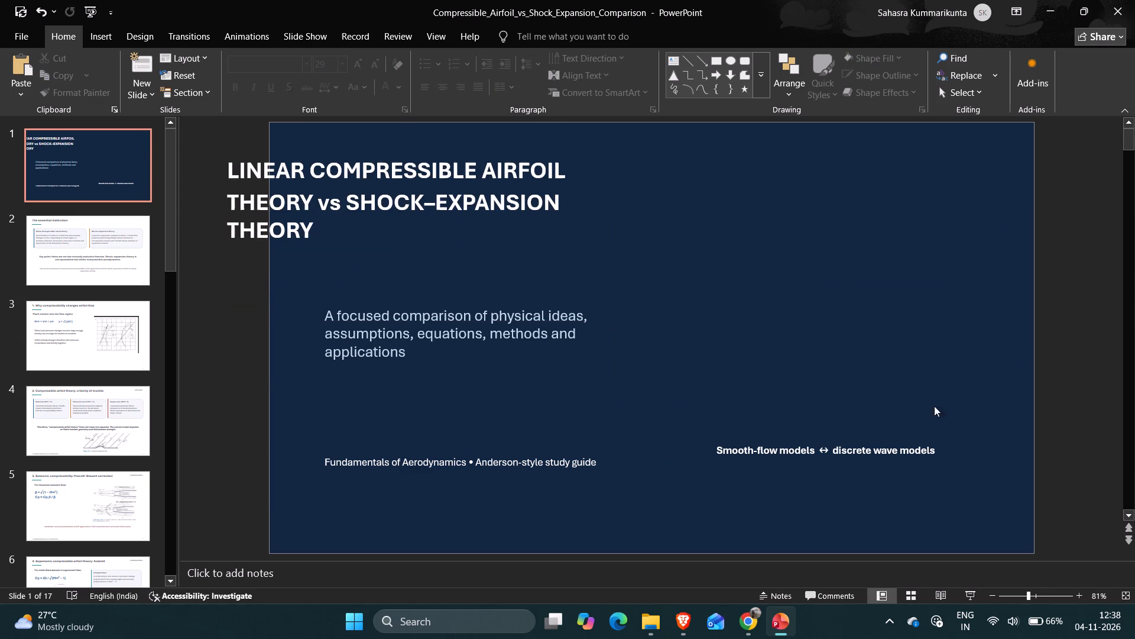
Delete the "Smooth-flow models ↔ discrete wave models" caption from slide 1.
left_click_drag(693, 424, 1007, 507)
key("Delete")
left_click_drag(678, 434, 1051, 482)
left_click(903, 446)
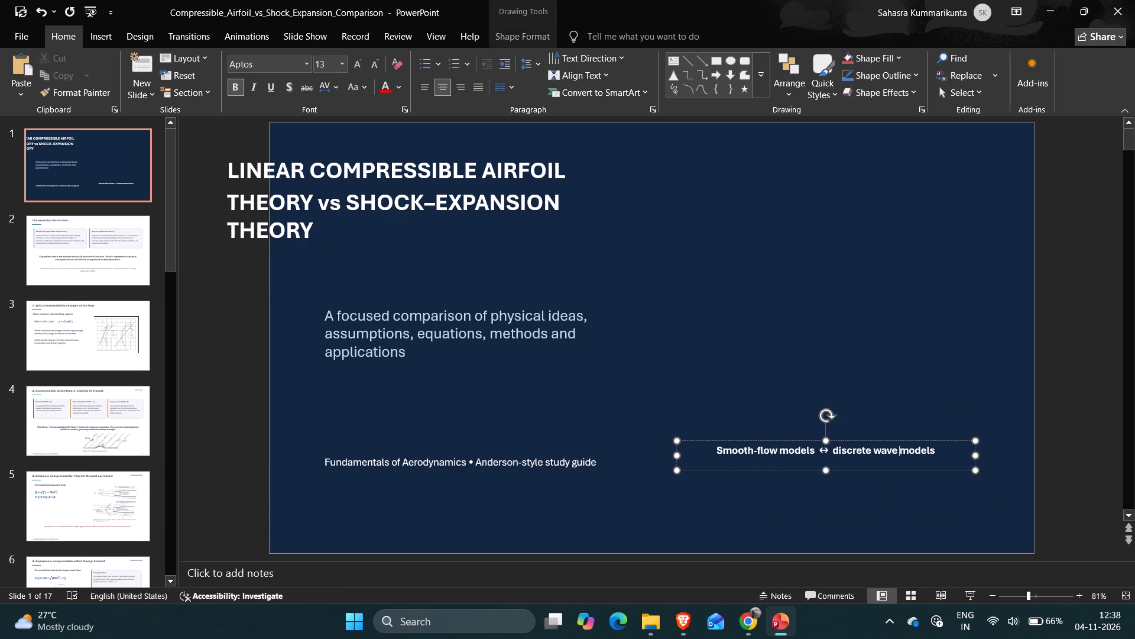
key("Delete")
key("Delete")
key("Delete")
key("Delete")
key("Delete")
key("Delete")
key("Delete")
key("Delete")
key("Delete")
key("Delete")
key("Delete")
key("Delete")
key("Delete")
key("Delete")
key("Delete")
key("Delete")
key("Delete")
key("Delete")
key("Delete")
key("Delete")
key("Delete")
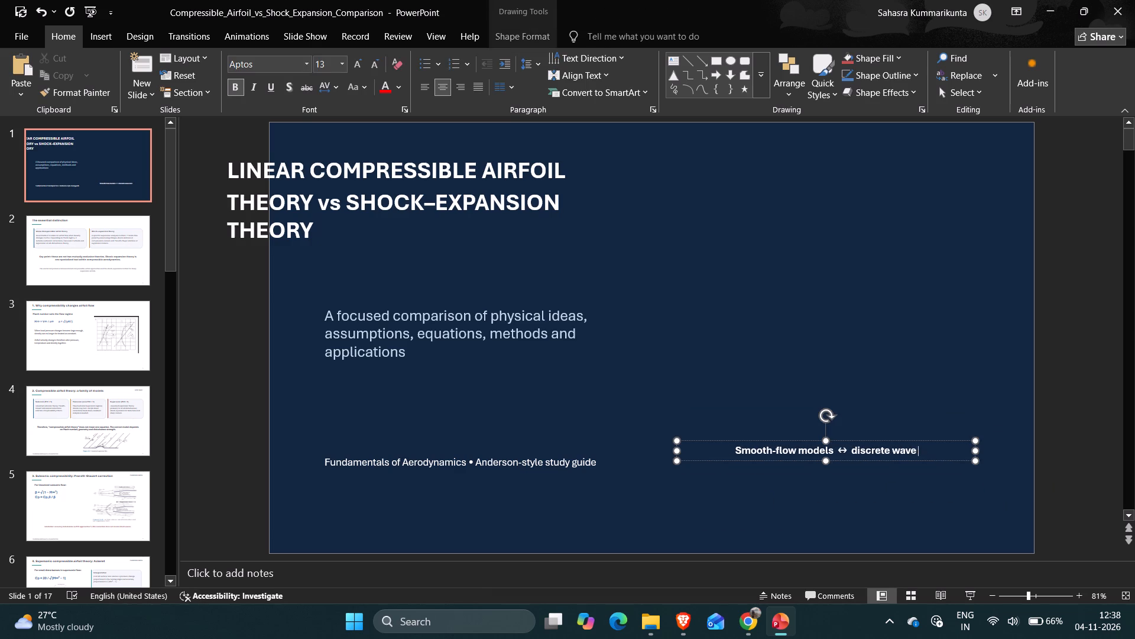
key("BackSpace")
key("BackSpace")
key("BackSpace")
key("BackSpace")
key("BackSpace")
key("BackSpace")
key("BackSpace")
key("BackSpace")
key("BackSpace")
key("BackSpace")
key("BackSpace")
key("BackSpace")
key("BackSpace")
key("BackSpace")
key("BackSpace")
key("BackSpace")
key("BackSpace")
key("BackSpace")
key("BackSpace")
key("BackSpace")
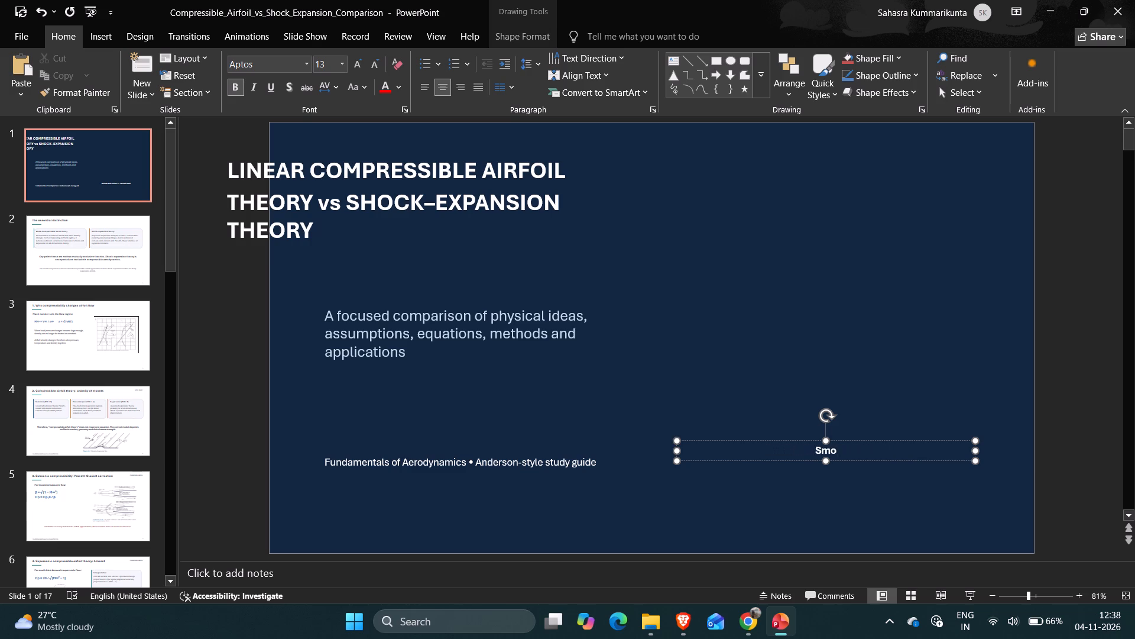
left_click(638, 354)
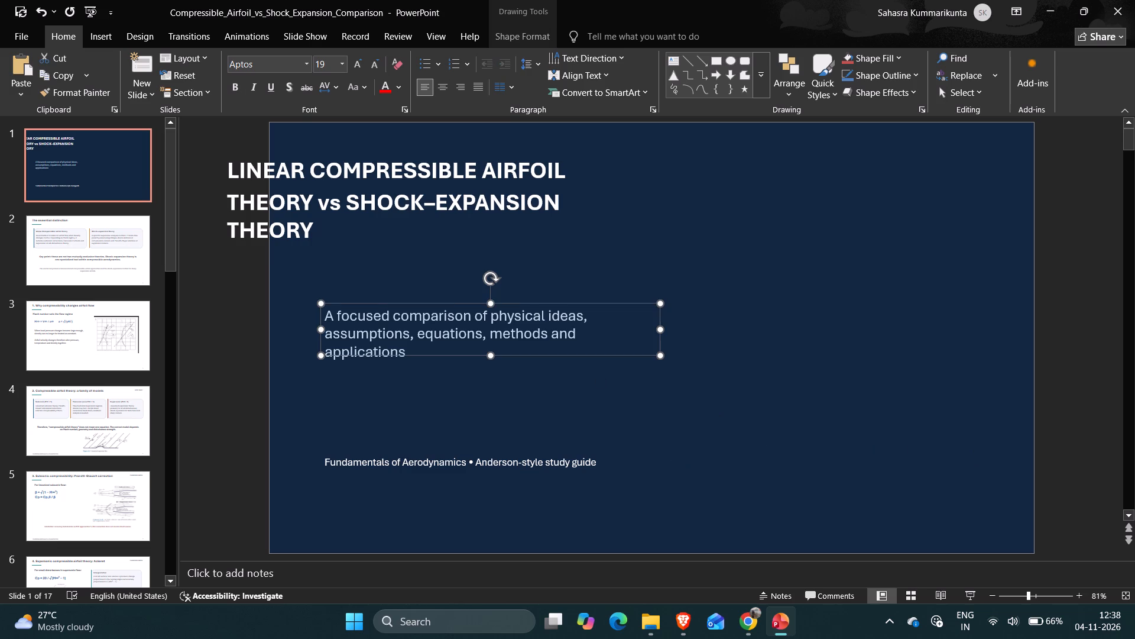
Move the title box back fully onto slide 1 and widen it so "SHOCK–EXPANSION THEORY" fits on one line.
left_click(465, 191)
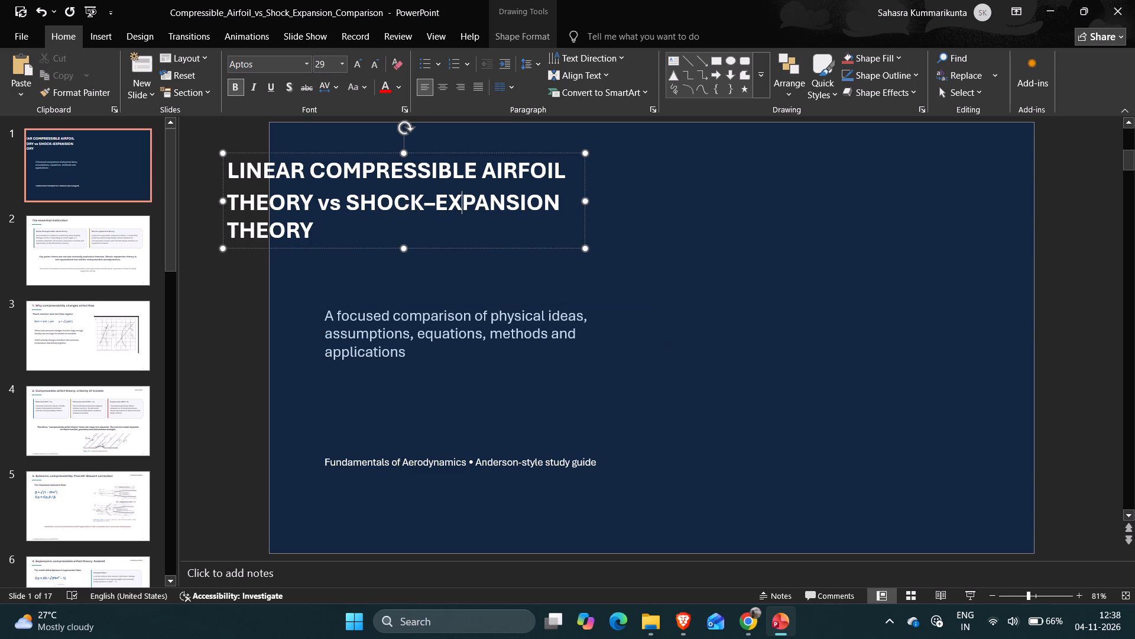
left_click_drag(540, 250, 563, 251)
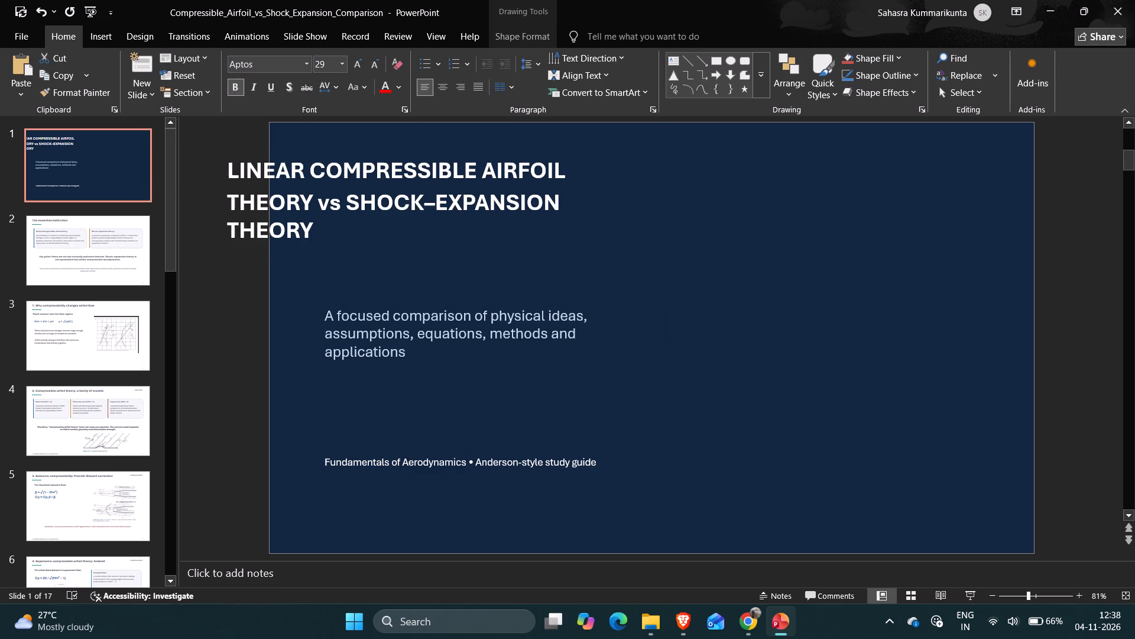
left_click_drag(563, 251, 618, 267)
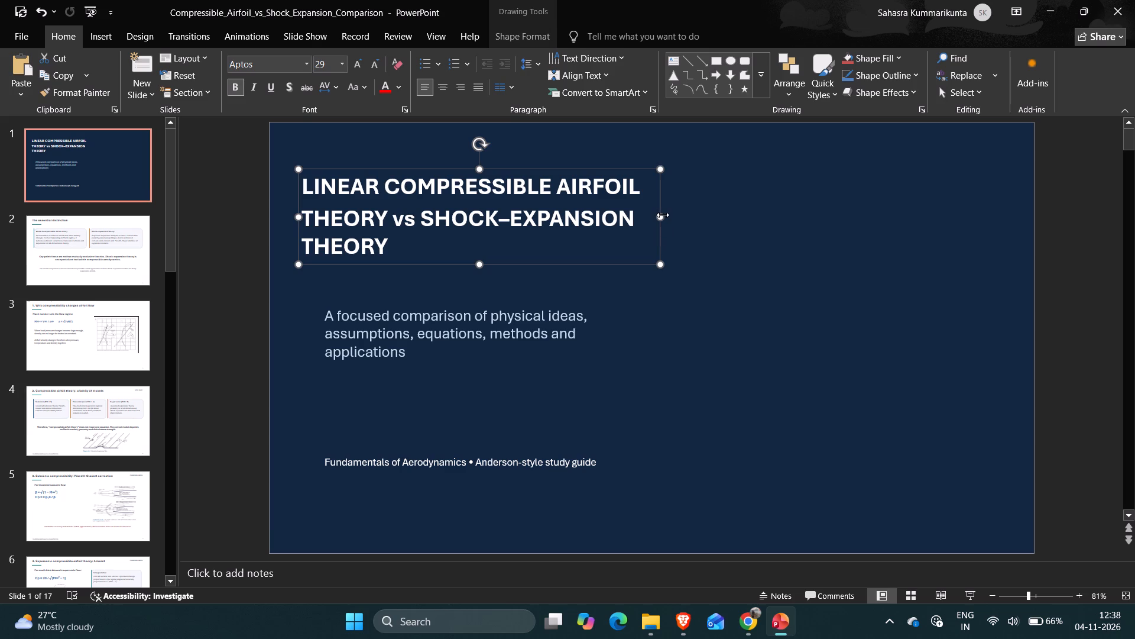
left_click_drag(663, 215, 735, 215)
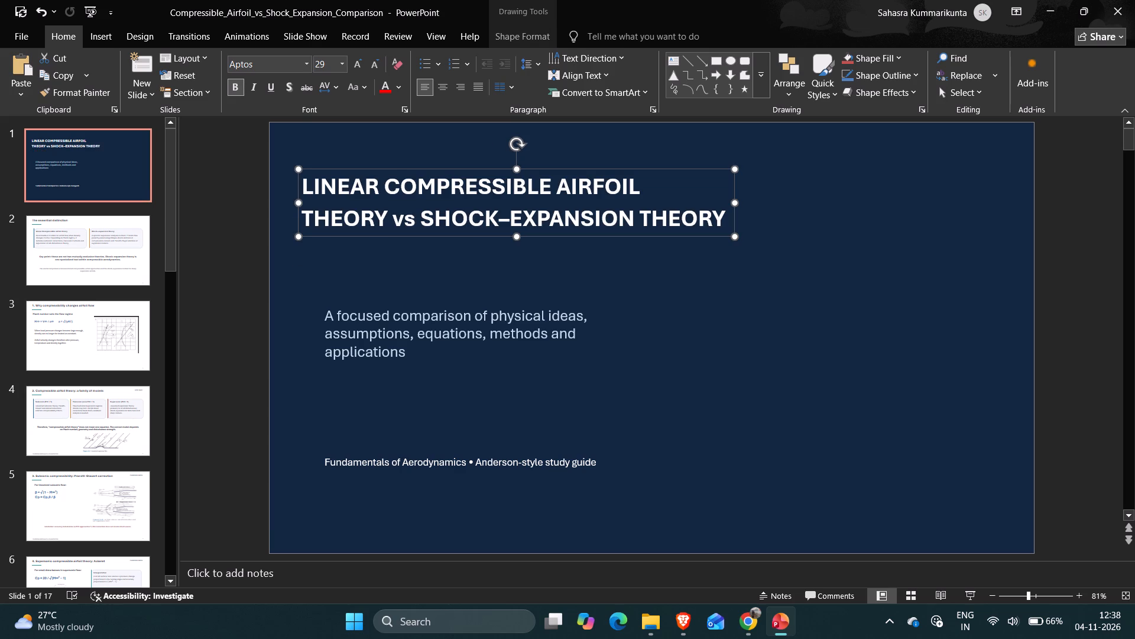
Remove the title's line break after AIRFOIL and widen its box slightly, making the first line read "LINEAR COMPRESSIBLE AIRFOIL THEORY".
left_click(388, 224)
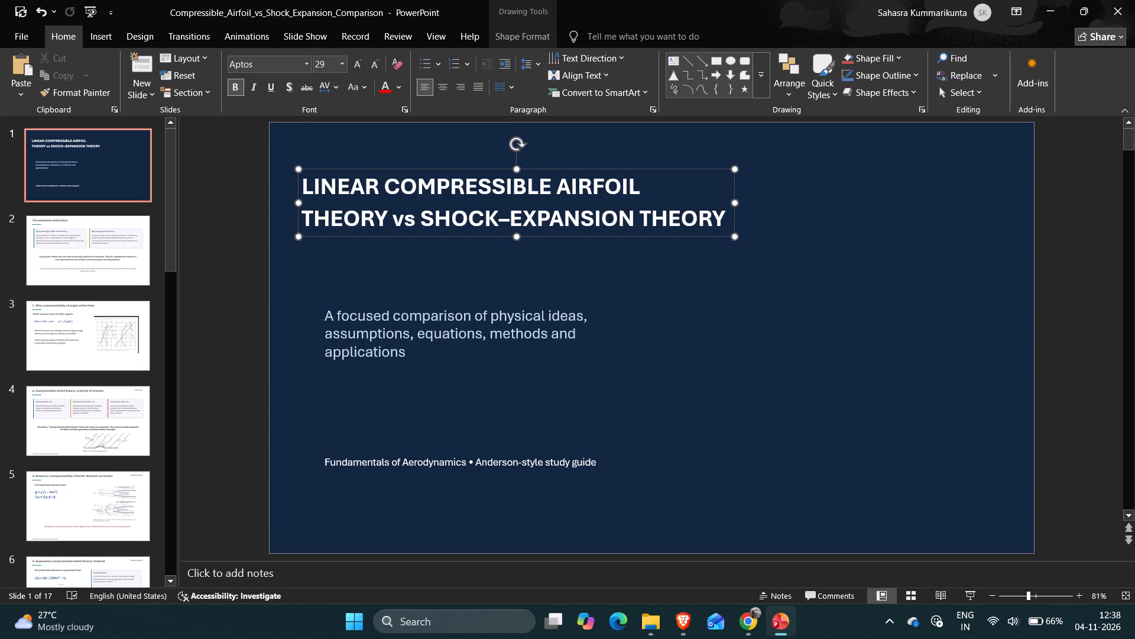
key("Left")
key("Left")
key("Left")
key("Left")
key("Left")
key("Left")
key("Left")
key("Left")
key("Right")
key("Left")
key("Right")
key("Right")
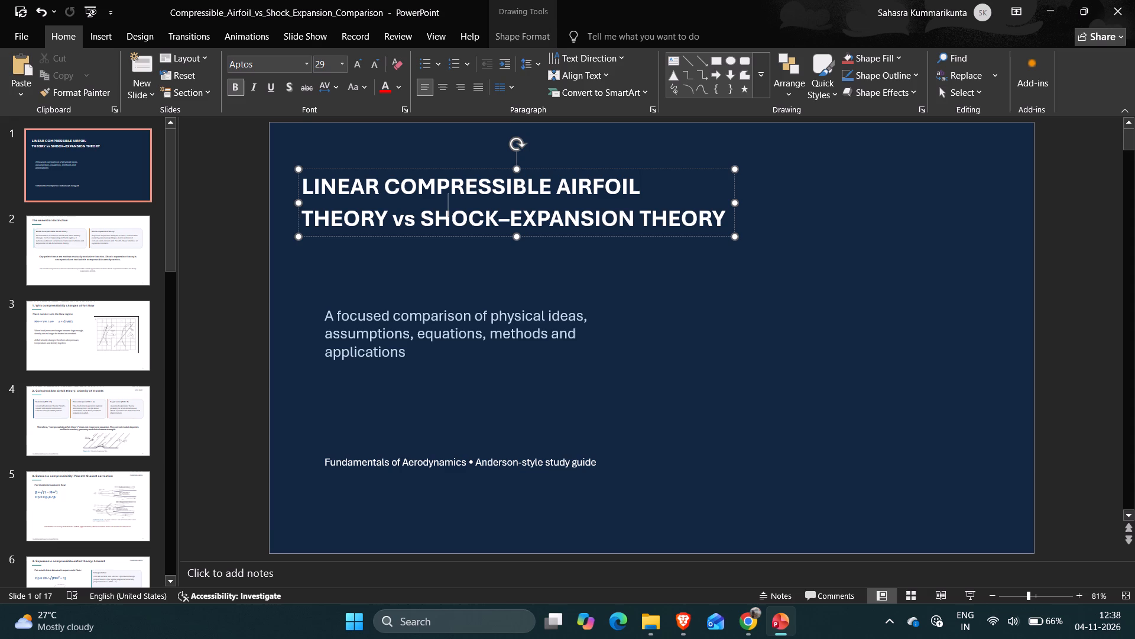
key("BackSpace")
key("space")
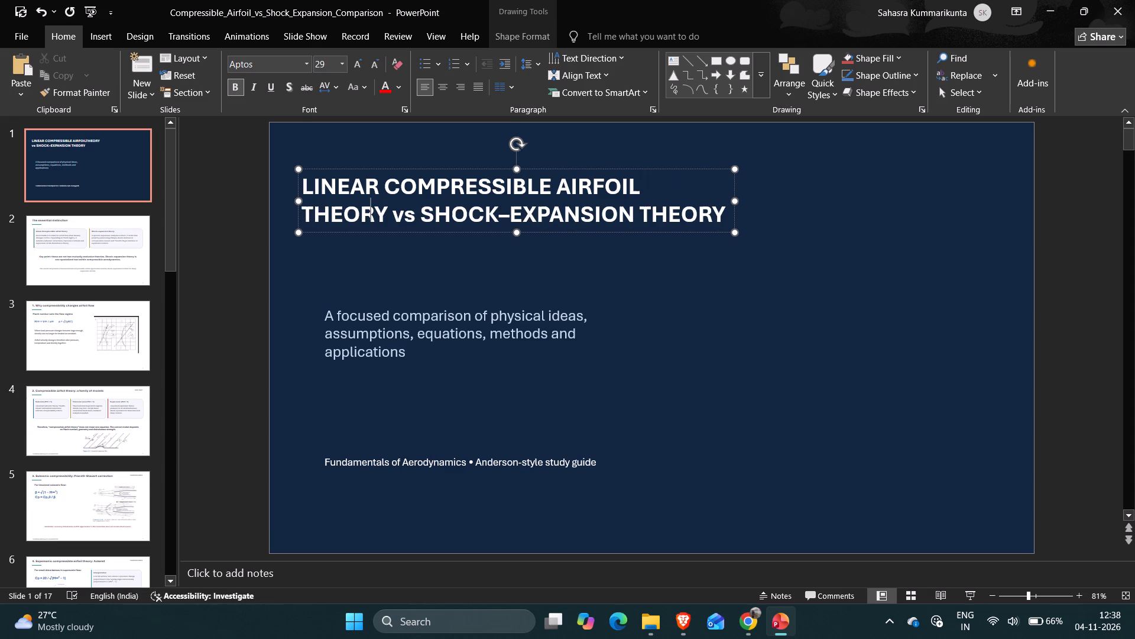
key("BackSpace")
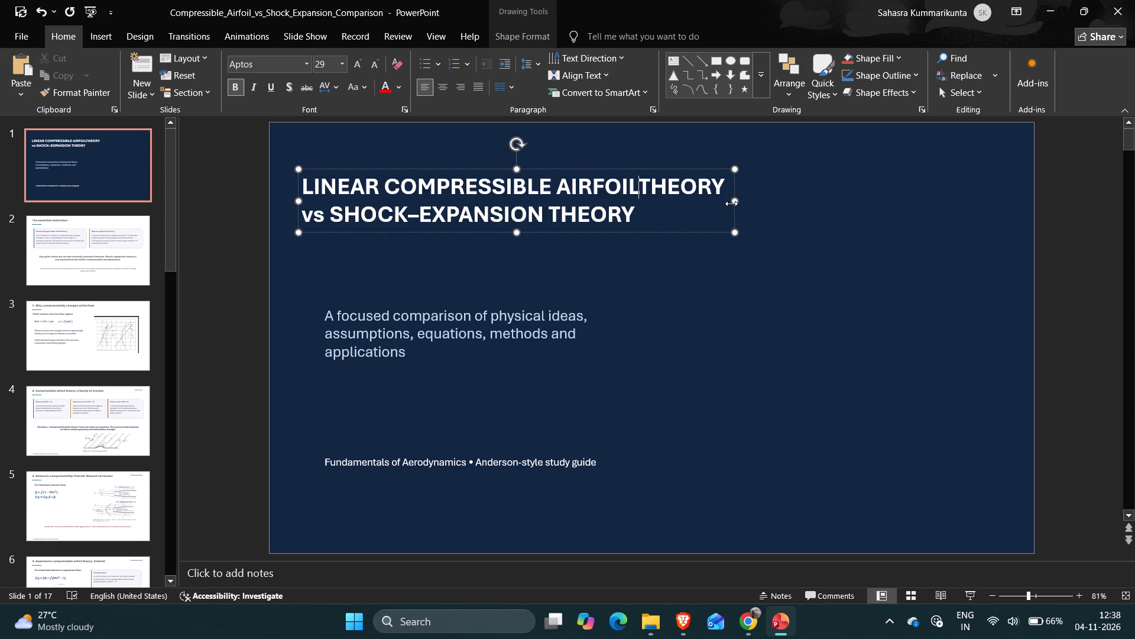
left_click_drag(731, 204, 753, 202)
left_click(646, 180)
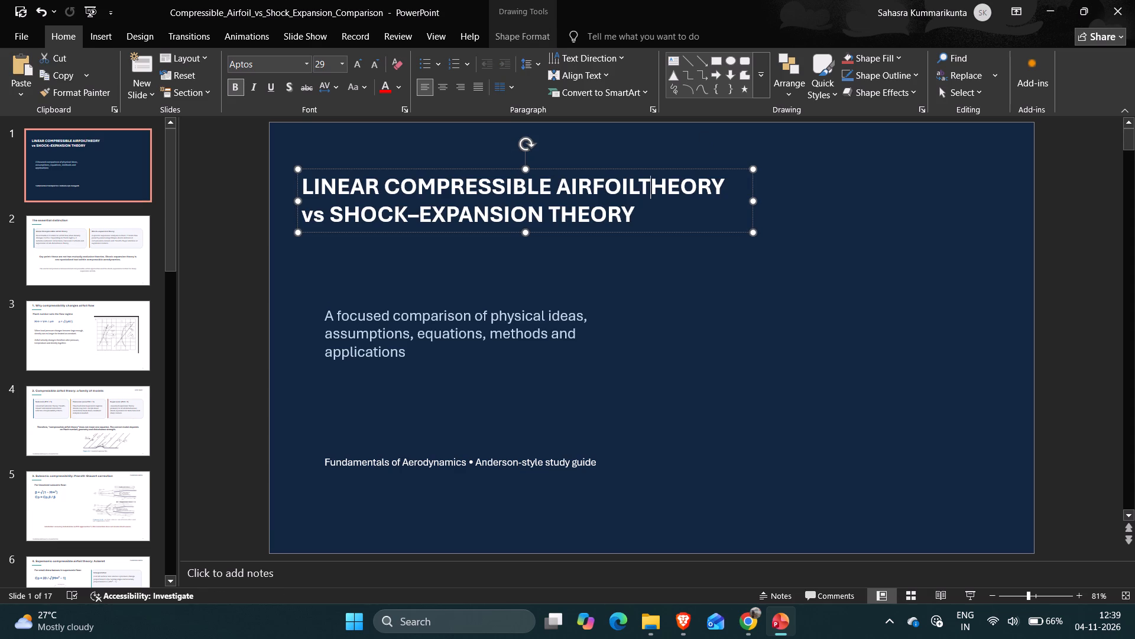
key("Left")
key("space")
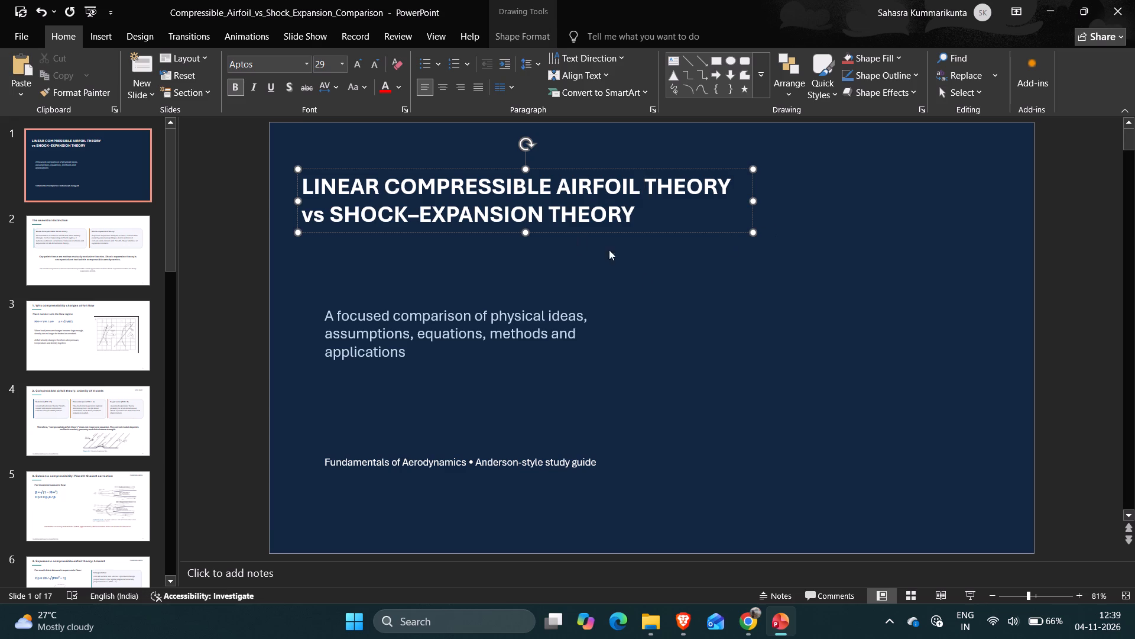
Widen the subtitle box on slide 1 so its text wraps onto two lines.
left_click(647, 282)
left_click(481, 313)
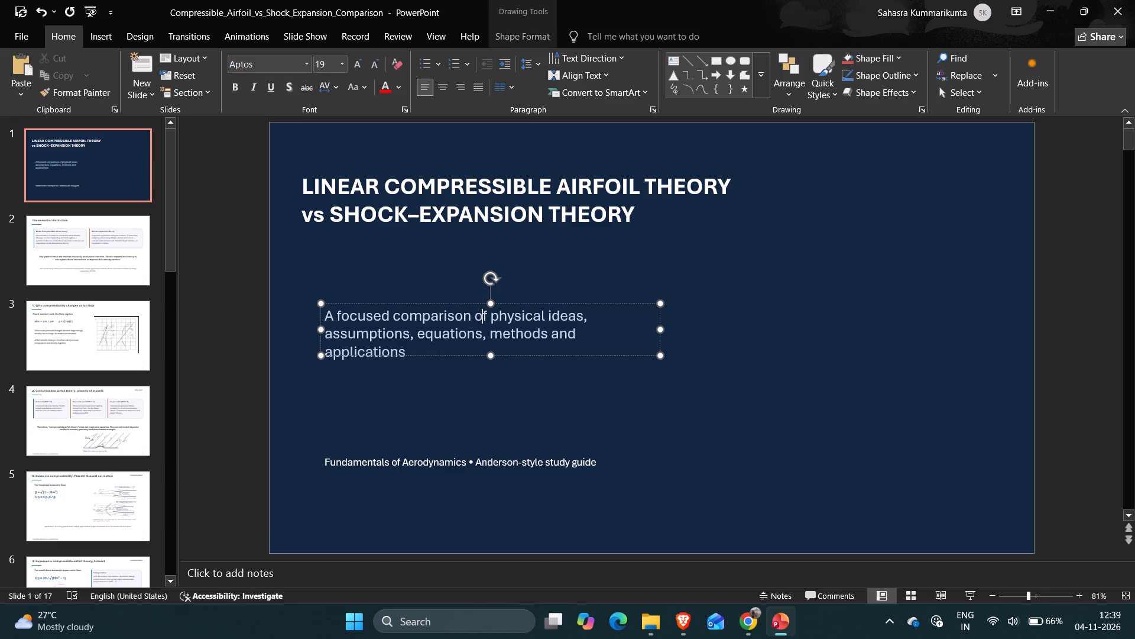
left_click_drag(661, 328, 691, 324)
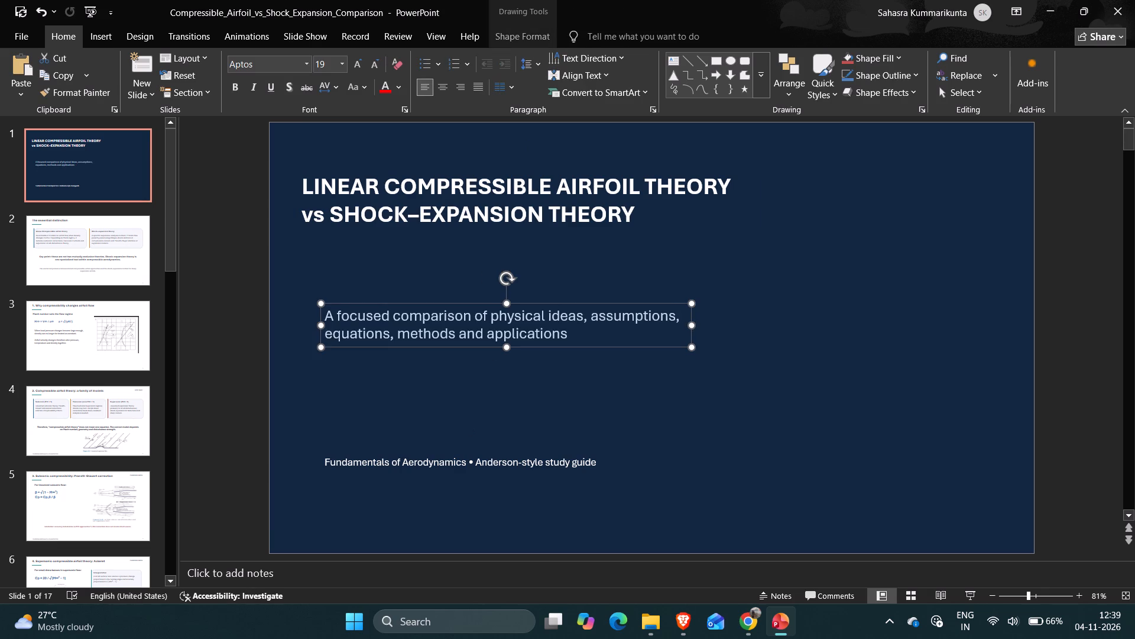
Delete the "Fundamentals of Aerodynamics • Anderson-style study guide" text box from slide 1.
left_click_drag(478, 437, 474, 461)
left_click(474, 461)
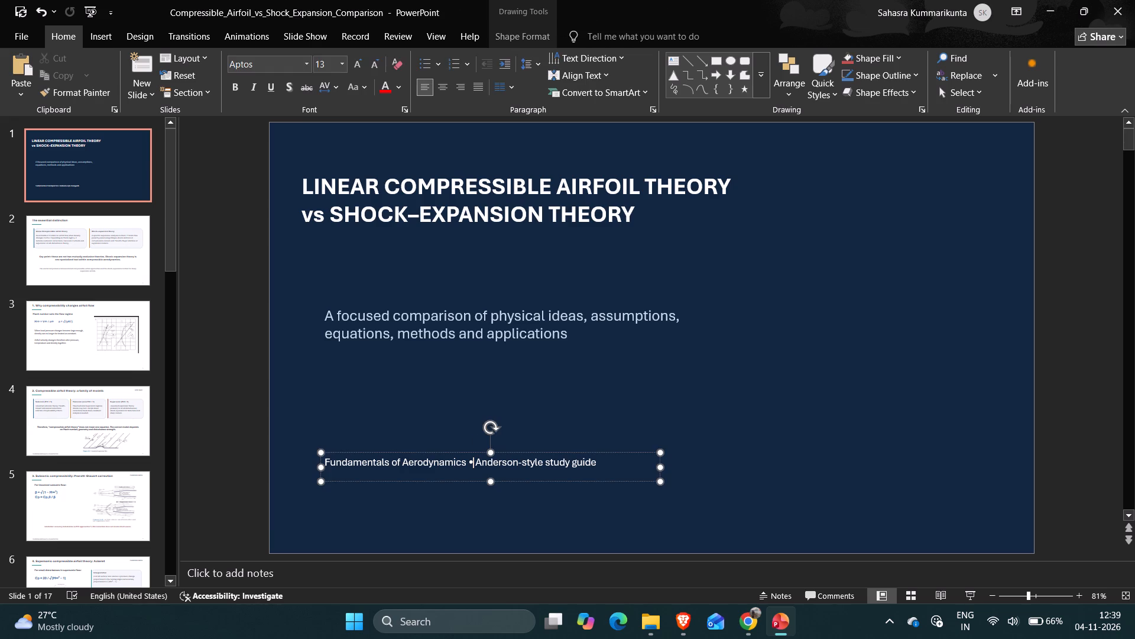
key("BackSpace")
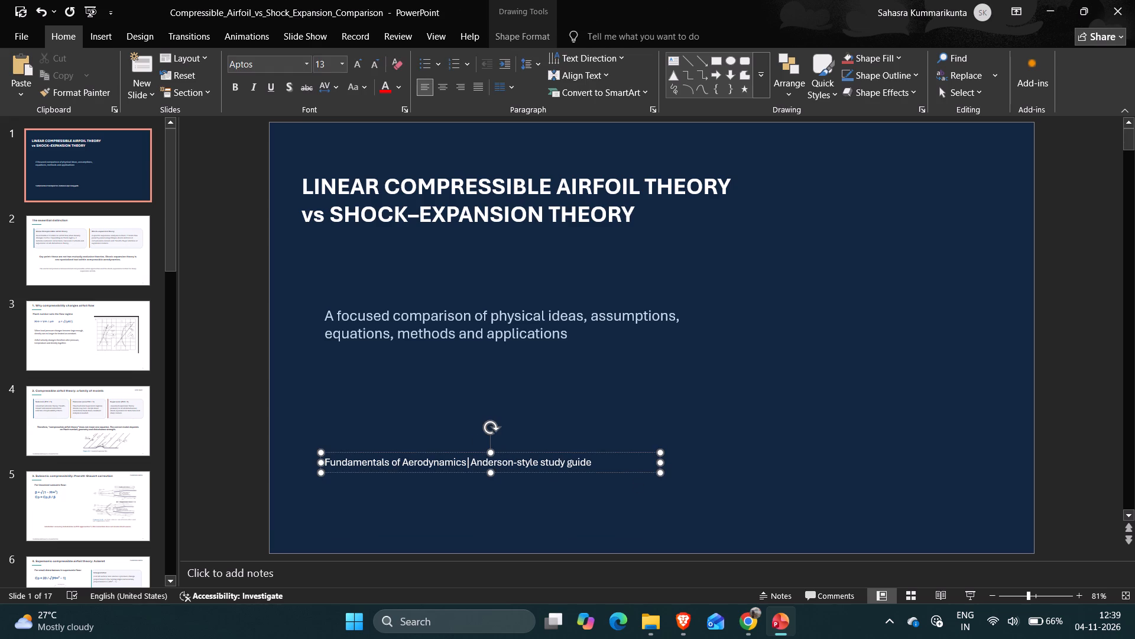
left_click(633, 475)
key("BackSpace")
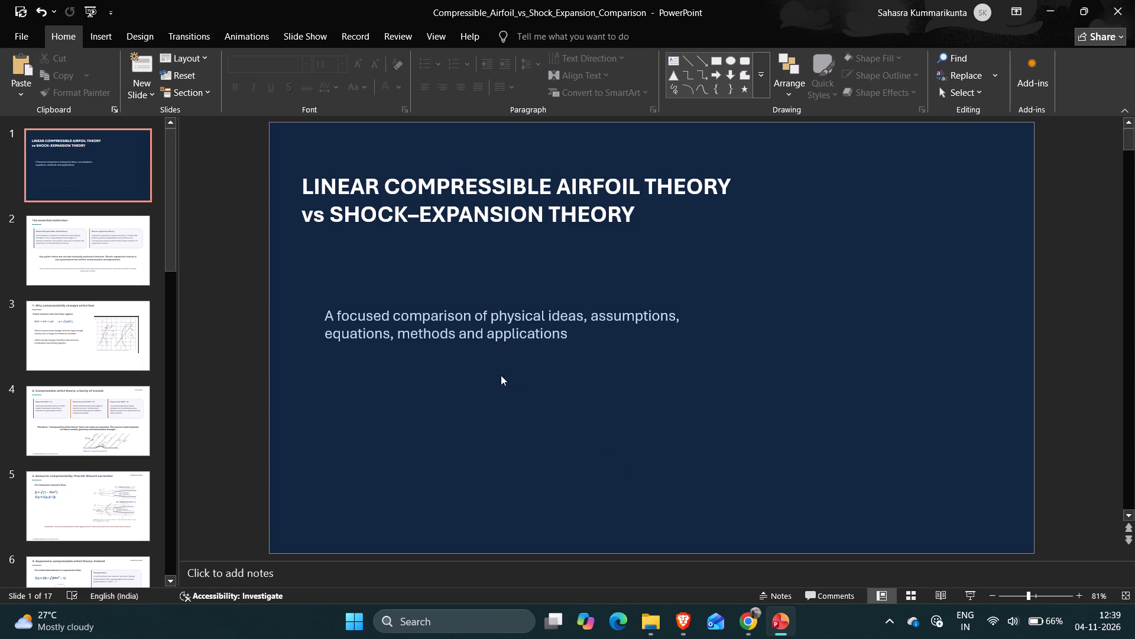
left_click(501, 375)
Move the subtitle box slightly closer to the title and align its left edge with the title's.
left_click(474, 327)
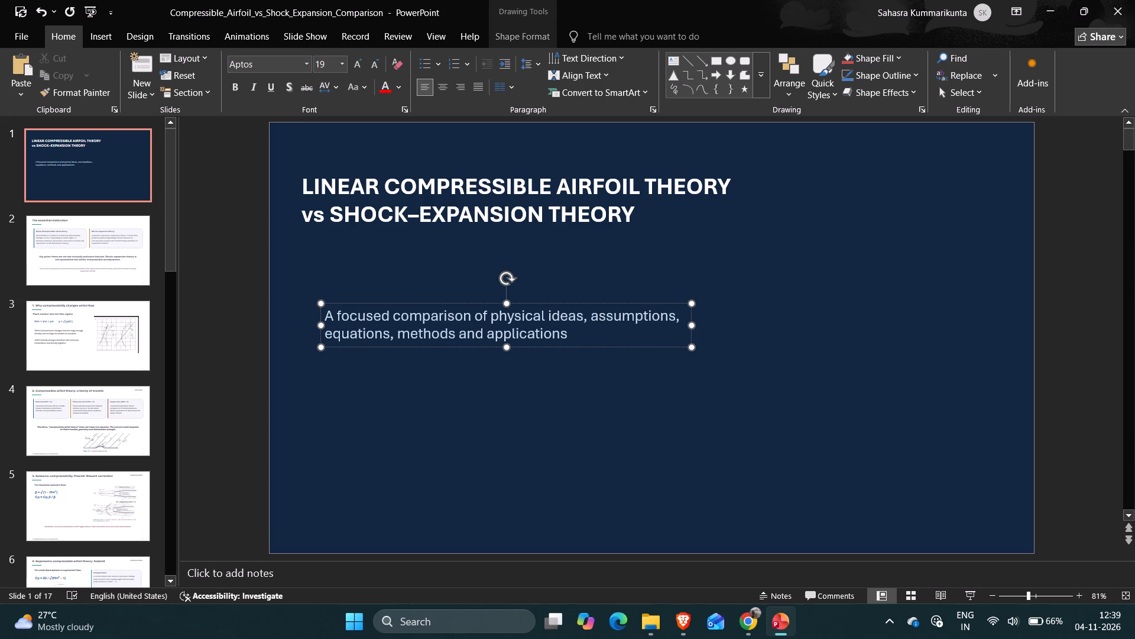
left_click_drag(488, 346, 476, 343)
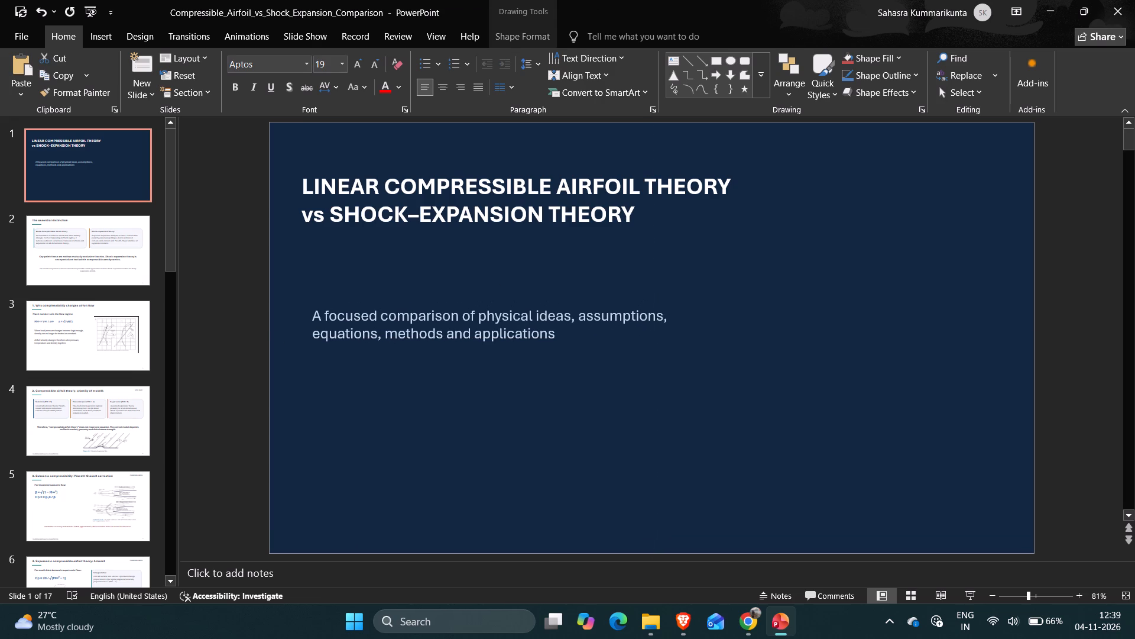
left_click_drag(476, 343, 466, 339)
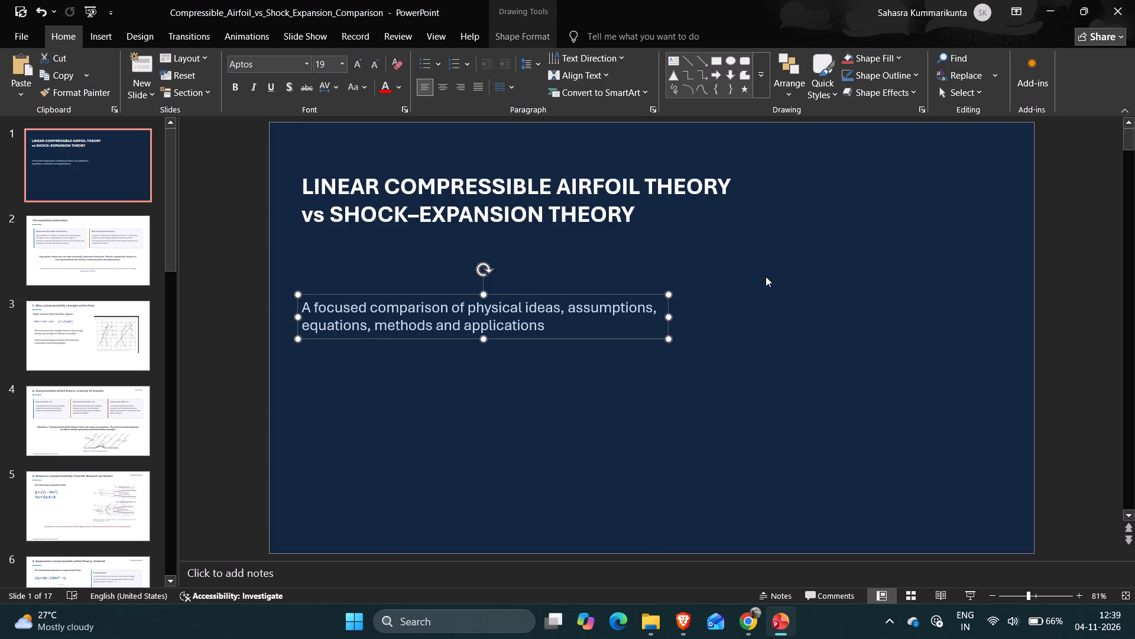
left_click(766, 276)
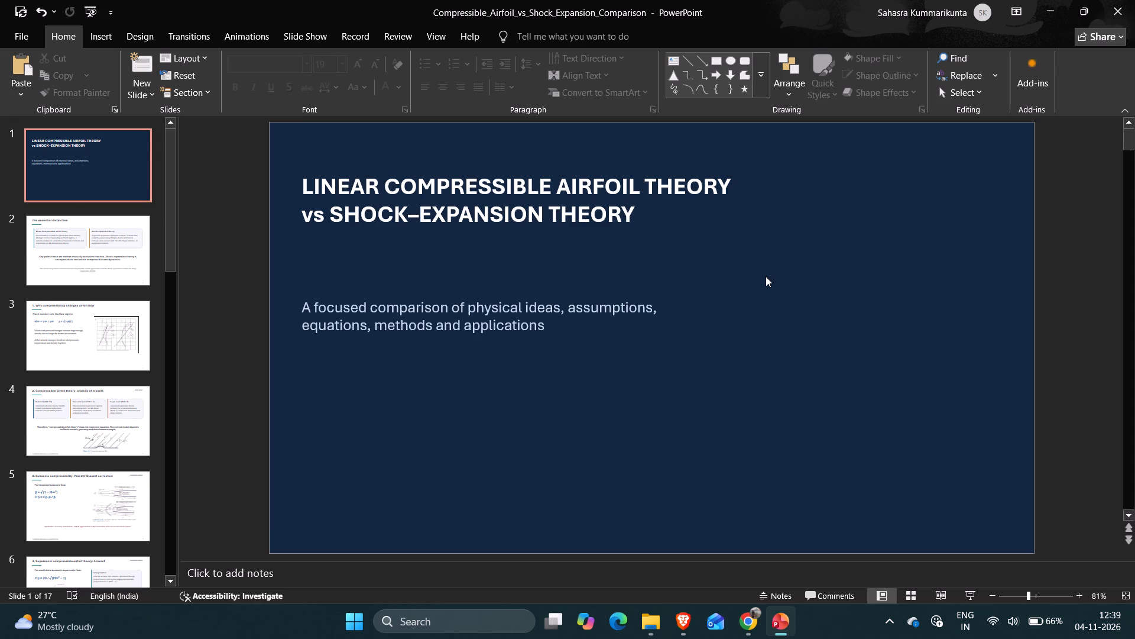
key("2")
Switch to Chrome and examine the image results for "linear compressible definition" and the open Fundamentals of Aerodynamics textbook.
left_click(750, 632)
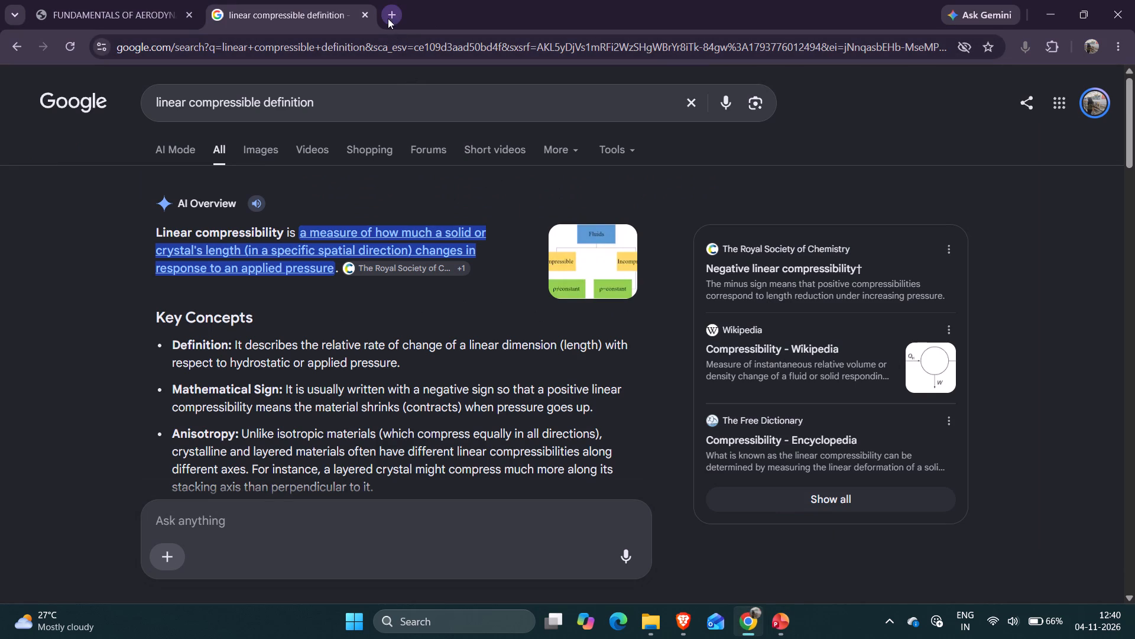
left_click(274, 151)
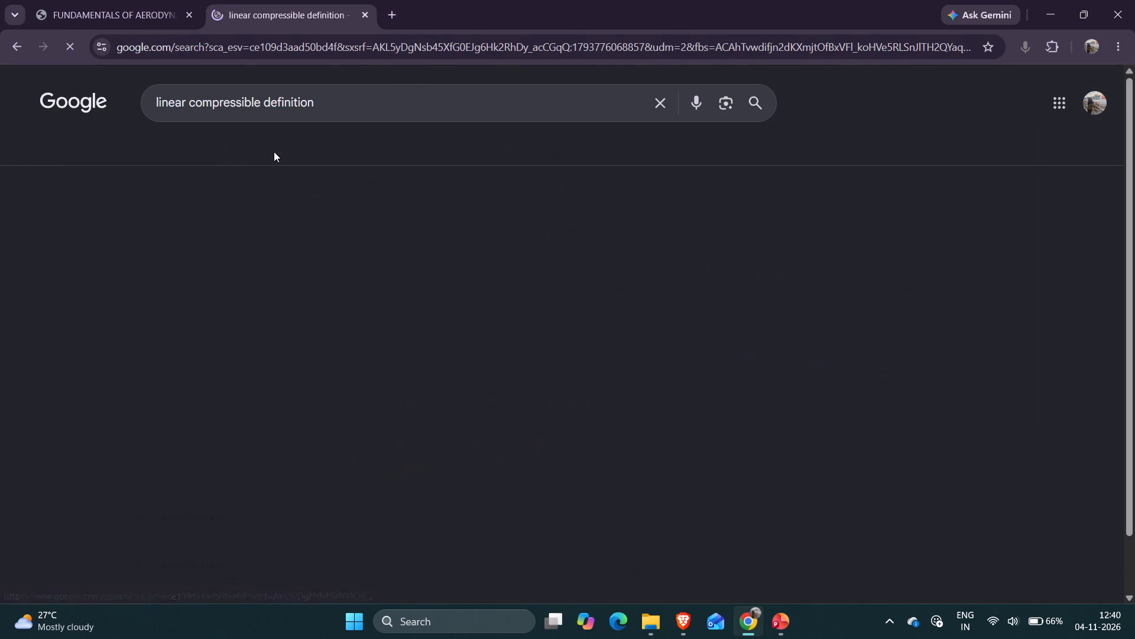
scroll(556, 354, "down", 1)
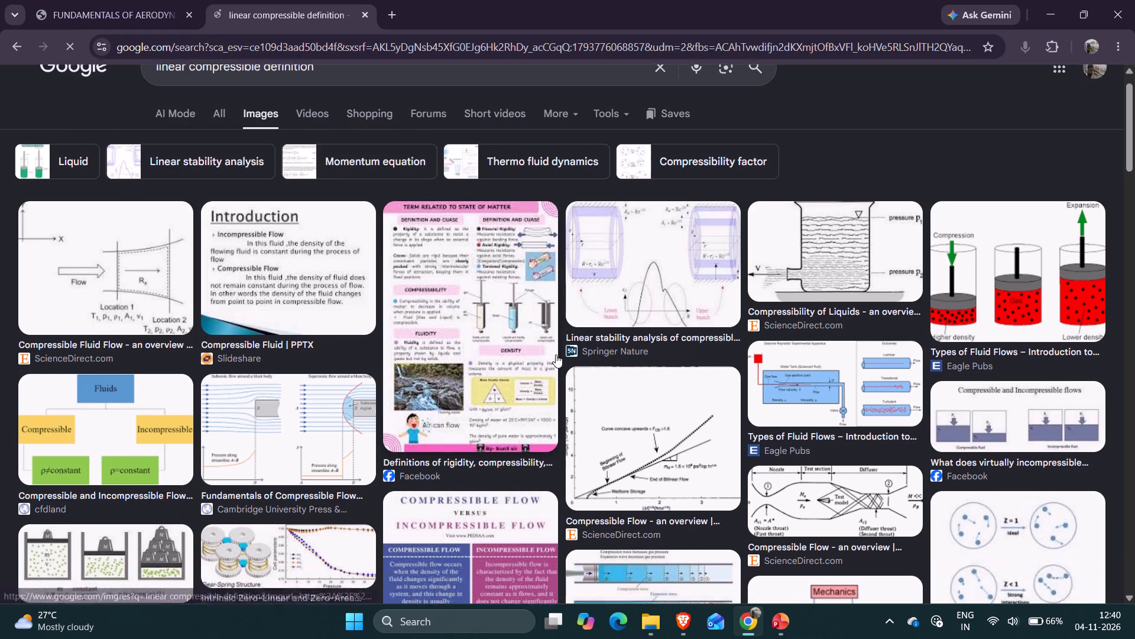
scroll(556, 354, "down", 3)
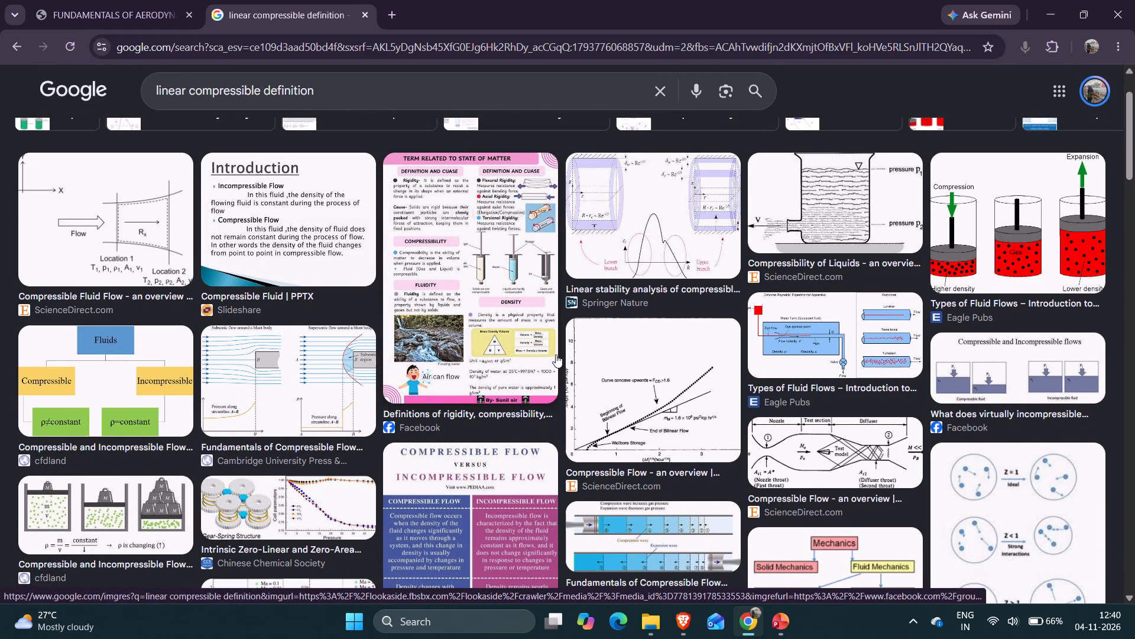
scroll(556, 354, "down", 2)
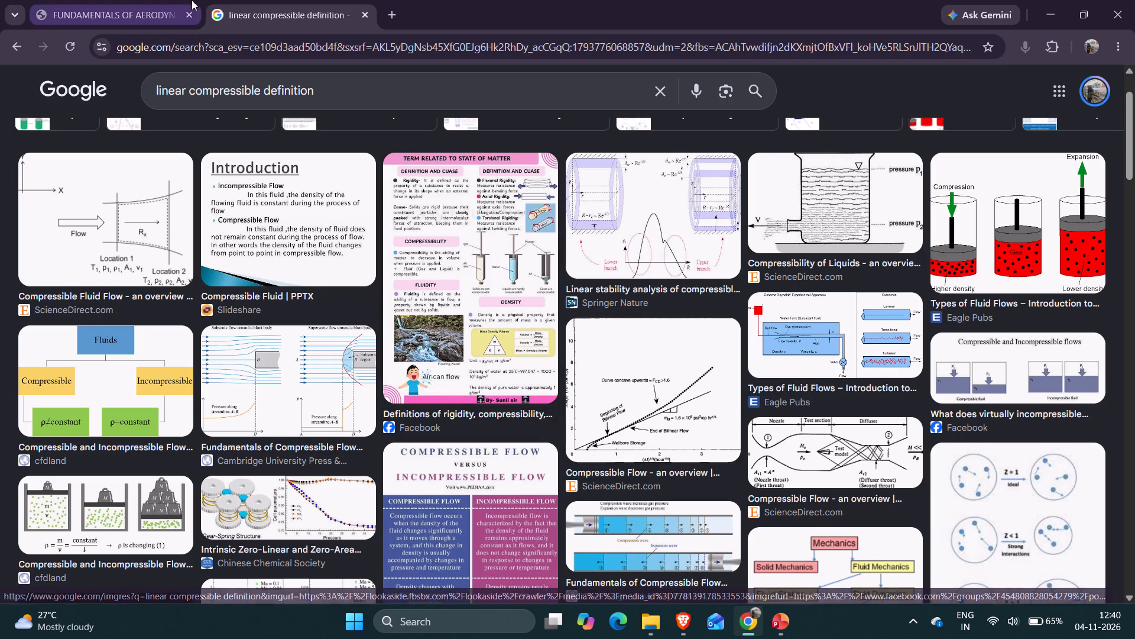
left_click(159, 0)
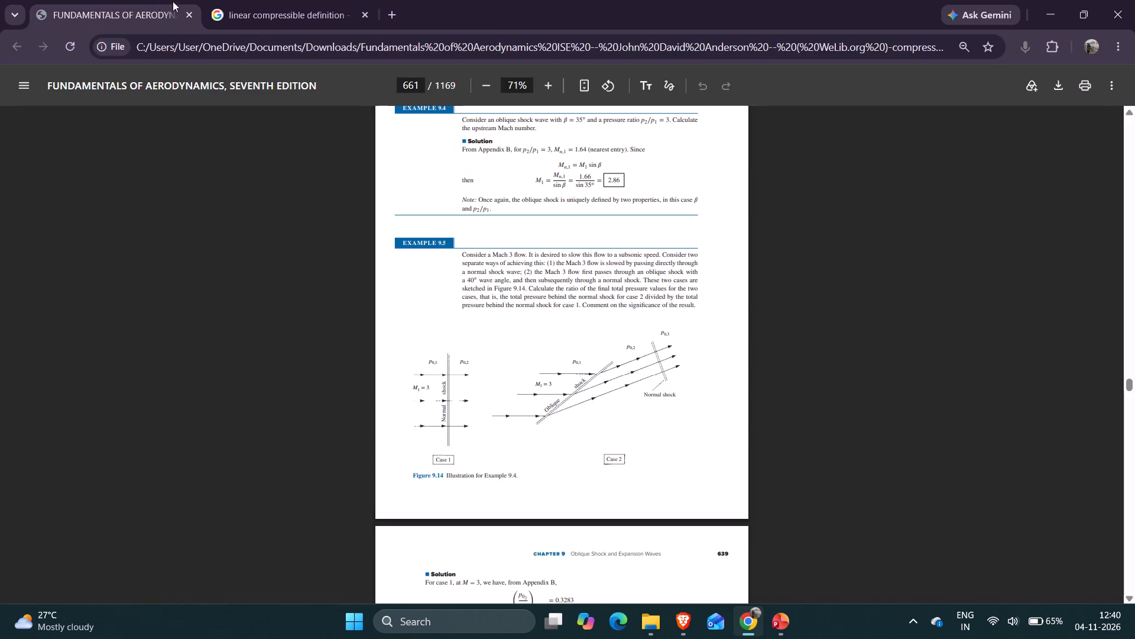
scroll(462, 236, "up", 1)
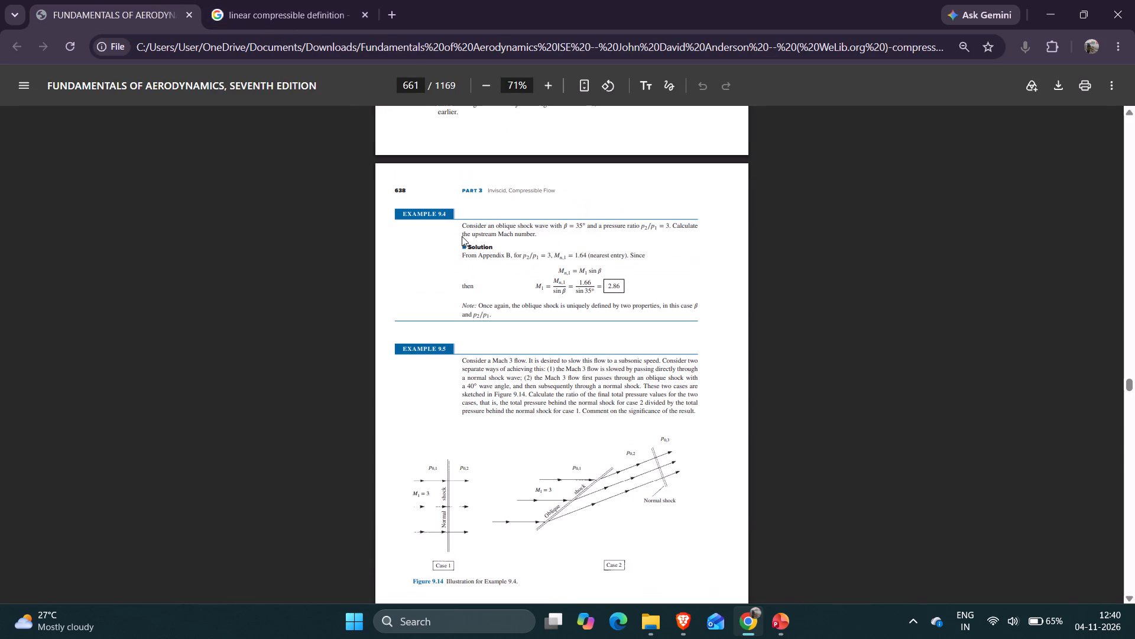
Back in PowerPoint, add "Linear" to slide 3's title so it reads "1. Why Linear compressibility changes airfoil flow".
left_click(769, 632)
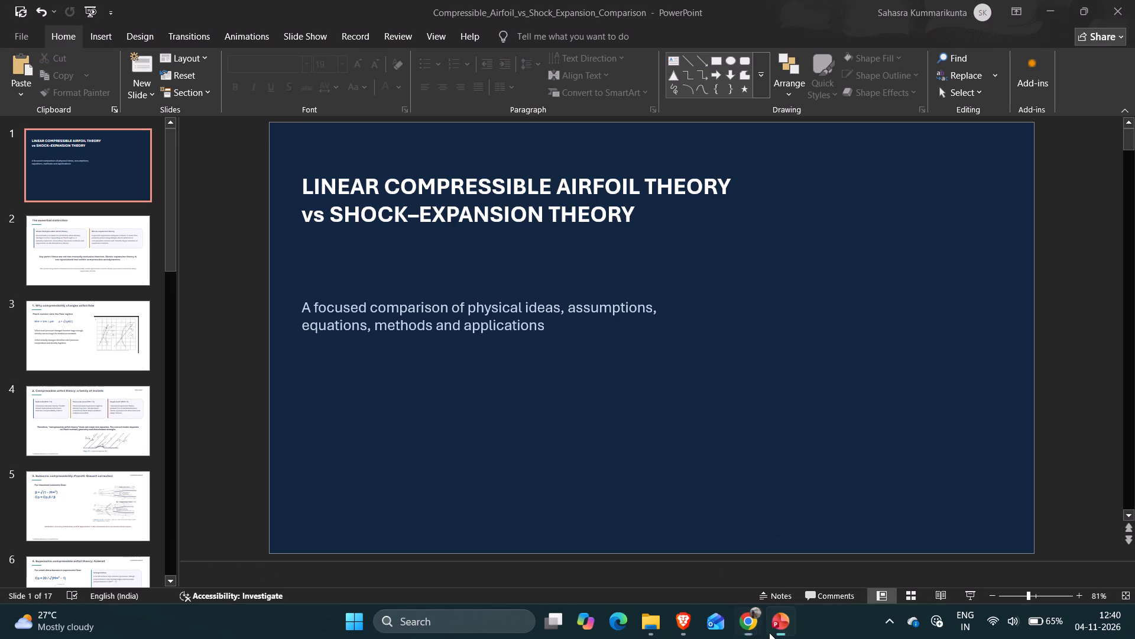
scroll(112, 403, "down", 1)
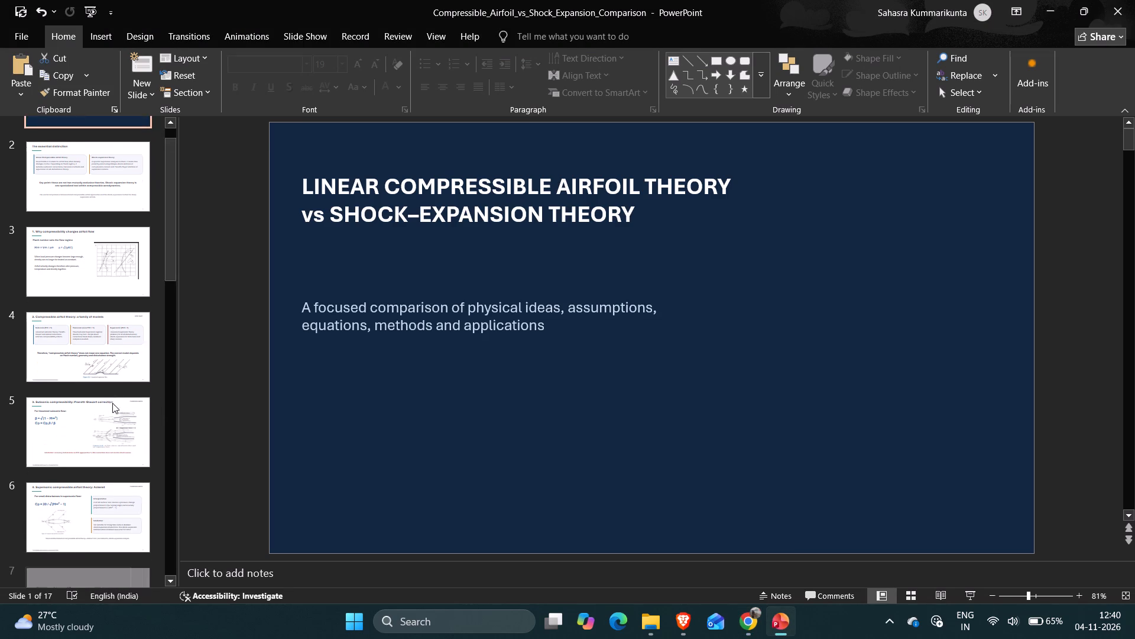
scroll(112, 403, "down", 1)
left_click(98, 269)
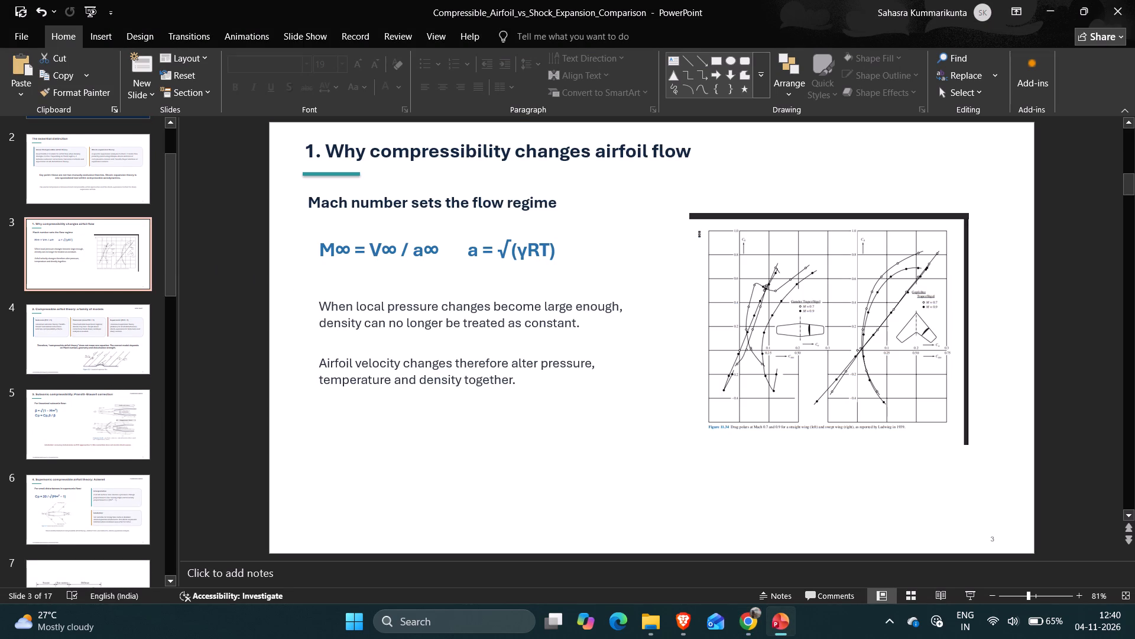
left_click(373, 154)
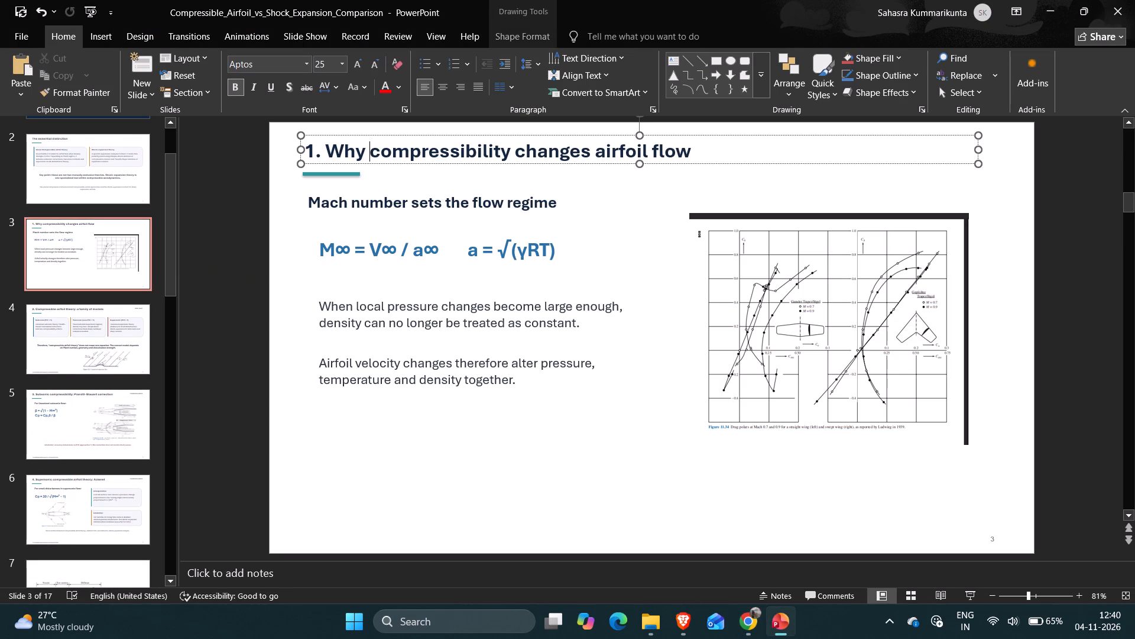
type("LInea")
key("r")
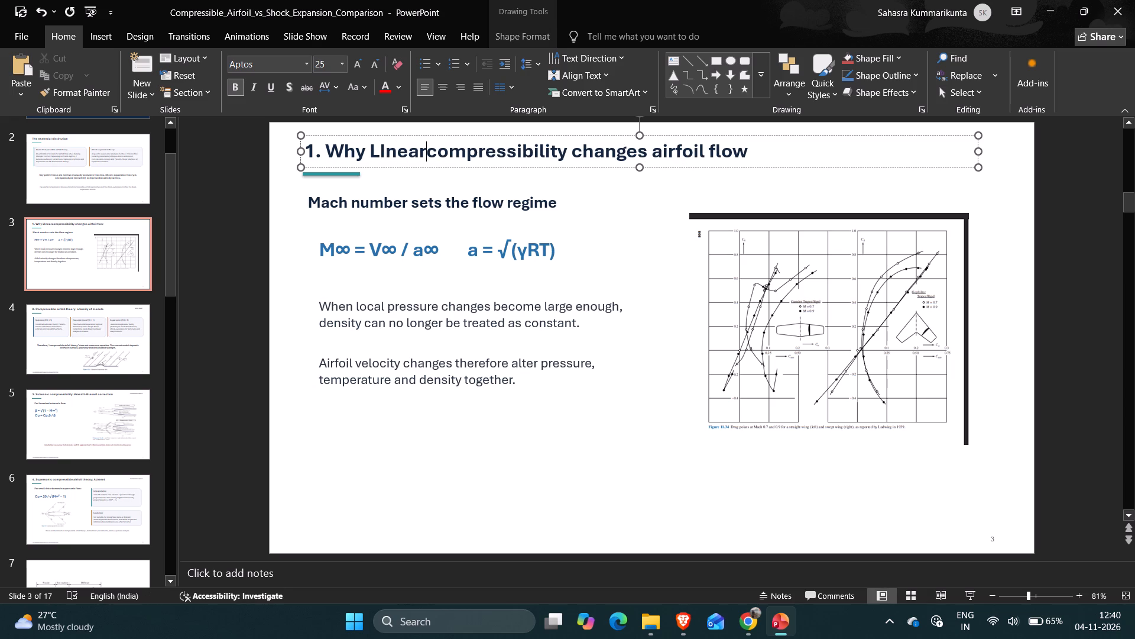
key("Left")
key("Left")
key("Left")
key("Left")
key("BackSpace")
key("i")
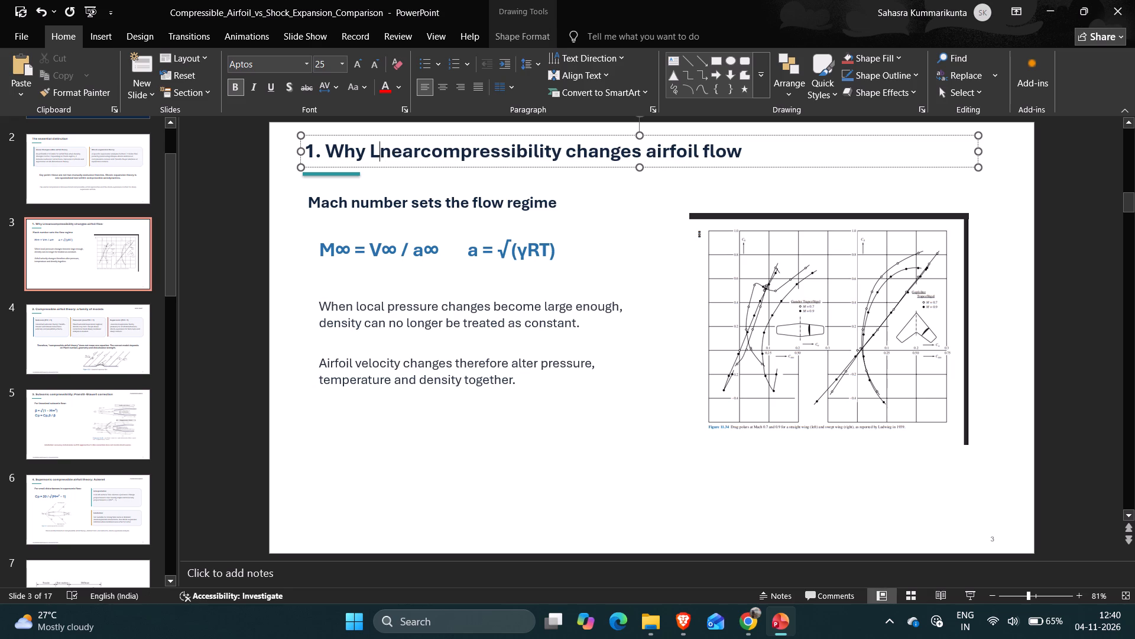
left_click(429, 149)
key("space")
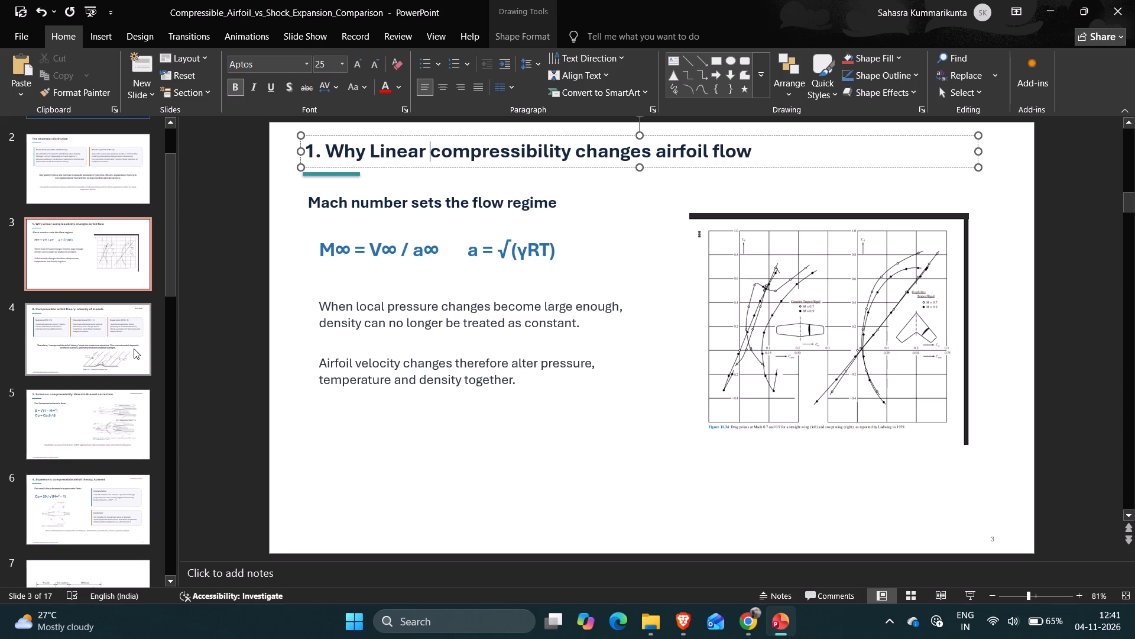
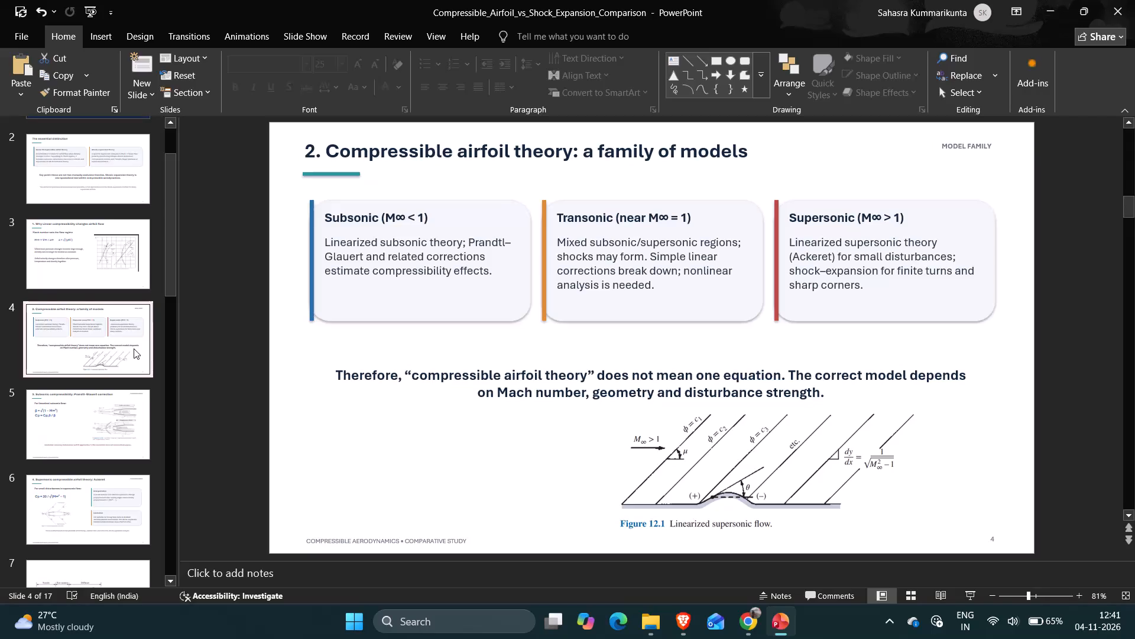
Remove the word LINEAR from the title on slide 1 so it begins with COMPRESSIBLE AIRFOIL THEORY.
key("Up")
key("Up")
key("Up")
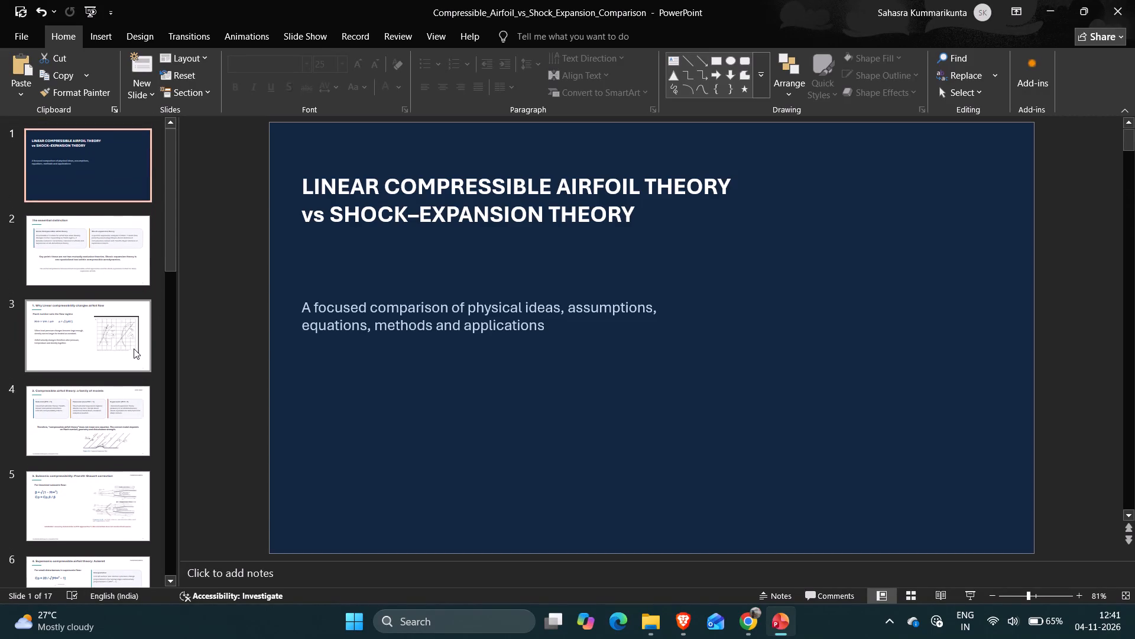
left_click(372, 186)
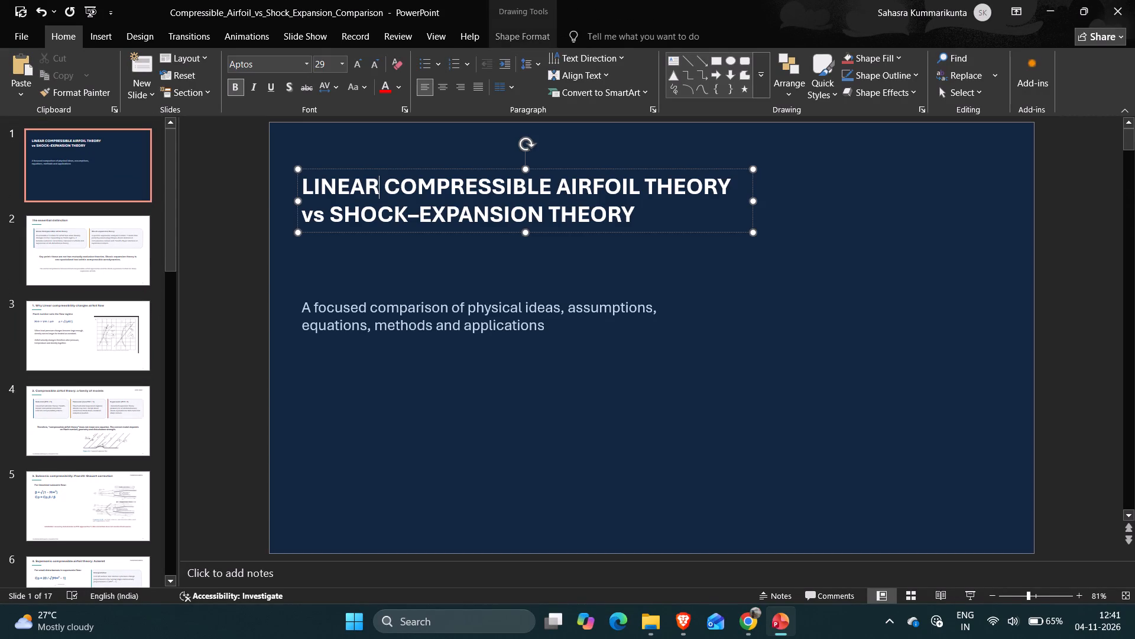
key("BackSpace")
key("BackSpace")
key("BackSpace")
key("BackSpace")
key("BackSpace")
key("BackSpace")
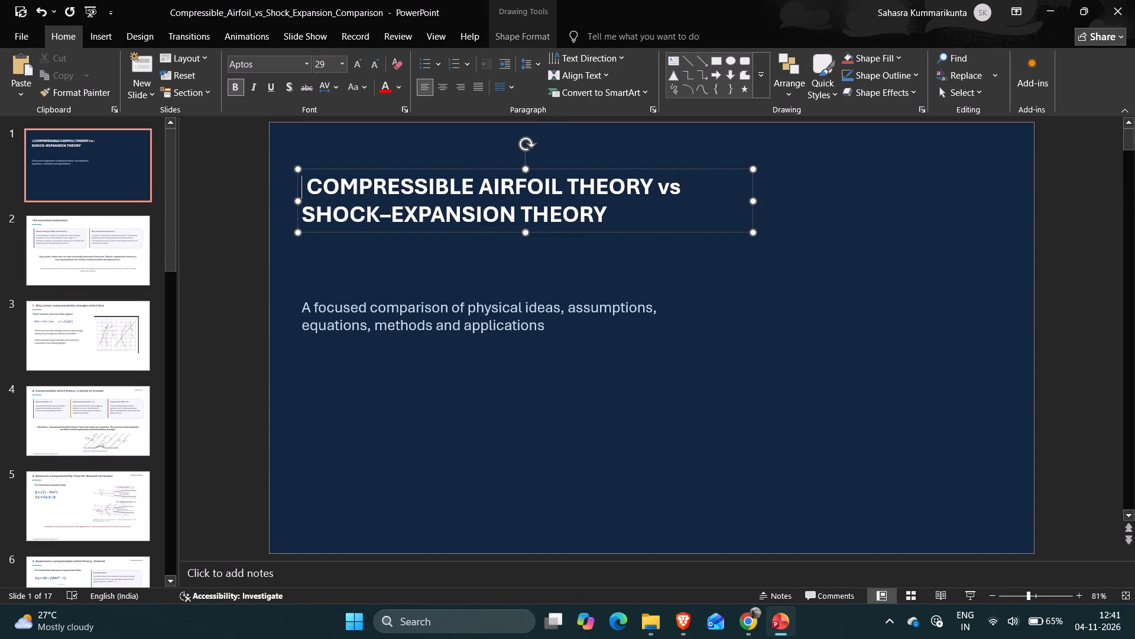
key("Right")
key("BackSpace")
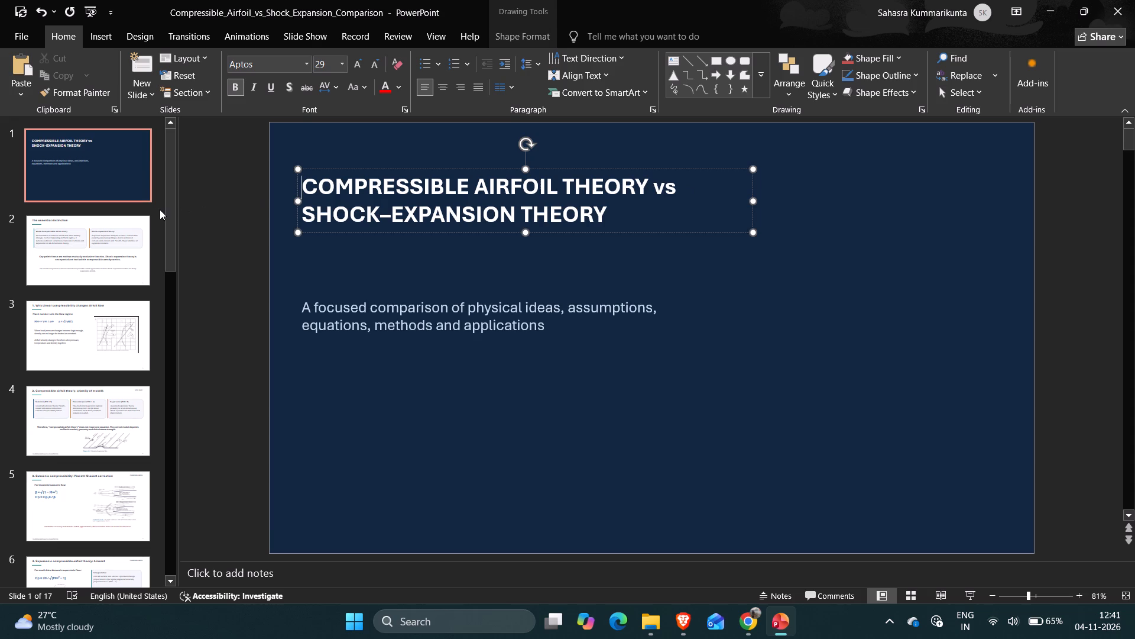
Remove the word Linear from the Compressible airfoil theory card heading on slide 2.
left_click(160, 209)
left_click(112, 253)
left_click(368, 223)
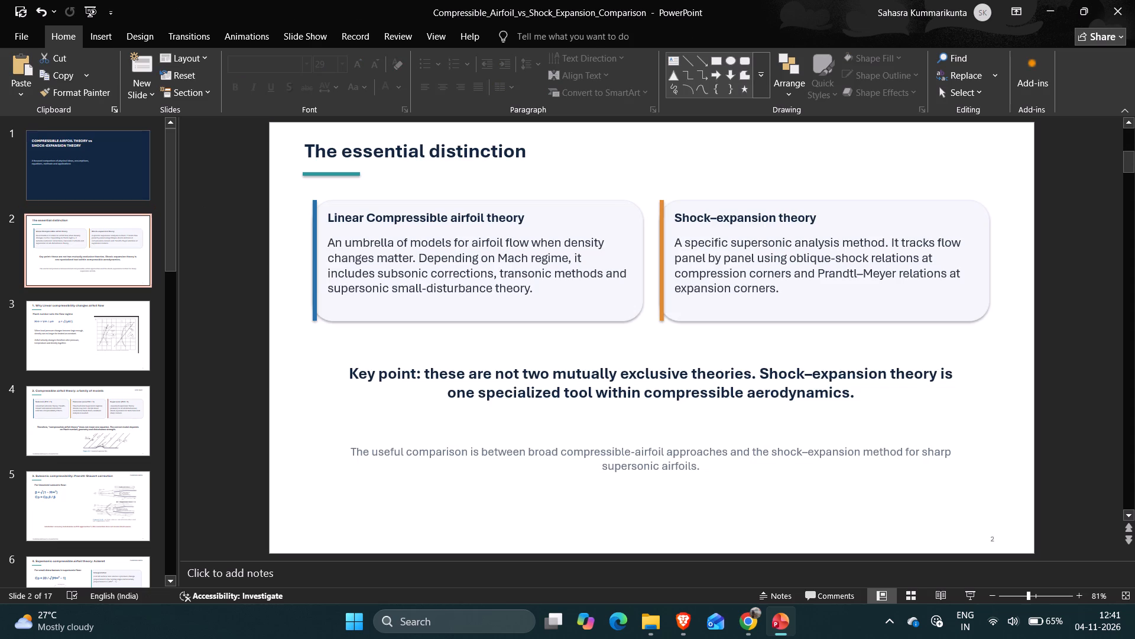
key("BackSpace")
key("BackSpace")
key("BackSpace")
key("BackSpace")
key("BackSpace")
key("BackSpace")
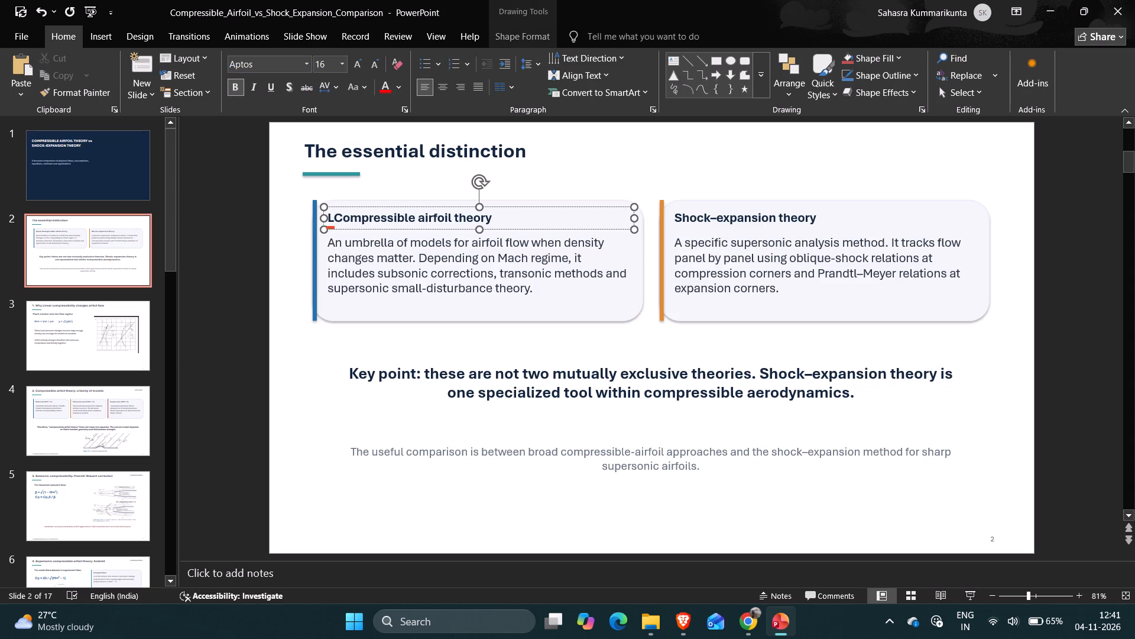
key("BackSpace")
Remove the word Linear from slide 3's title so it reads "1. Why compressibility changes airfoil flow".
left_click(116, 339)
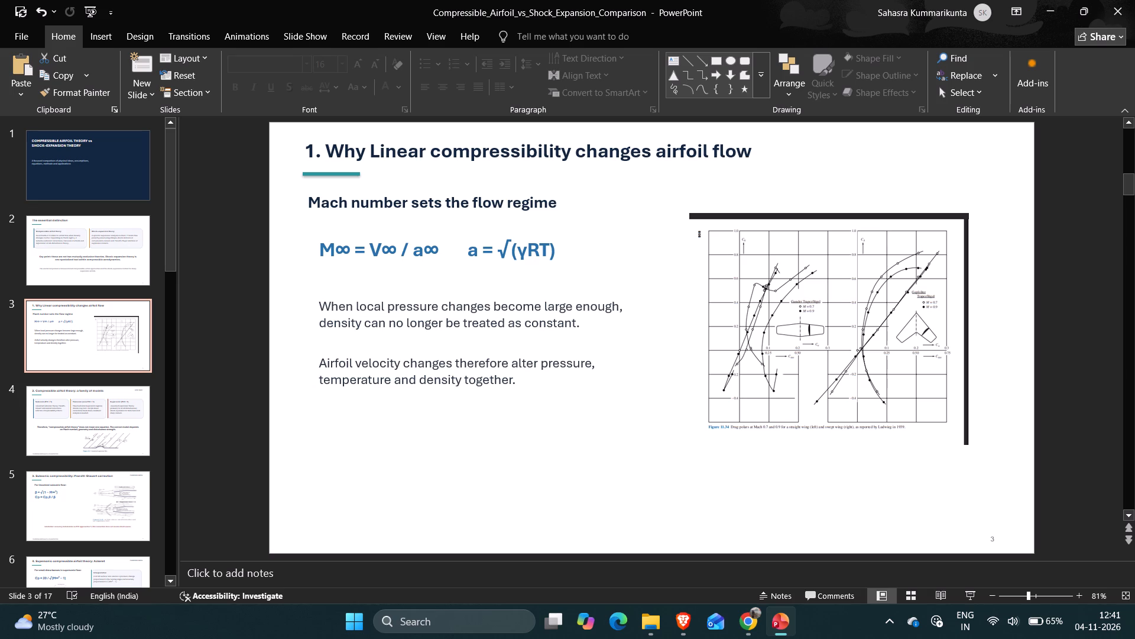
left_click(427, 149)
key("BackSpace")
key("BackSpace")
key("BackSpace")
key("BackSpace")
key("BackSpace")
key("BackSpace")
key("BackSpace")
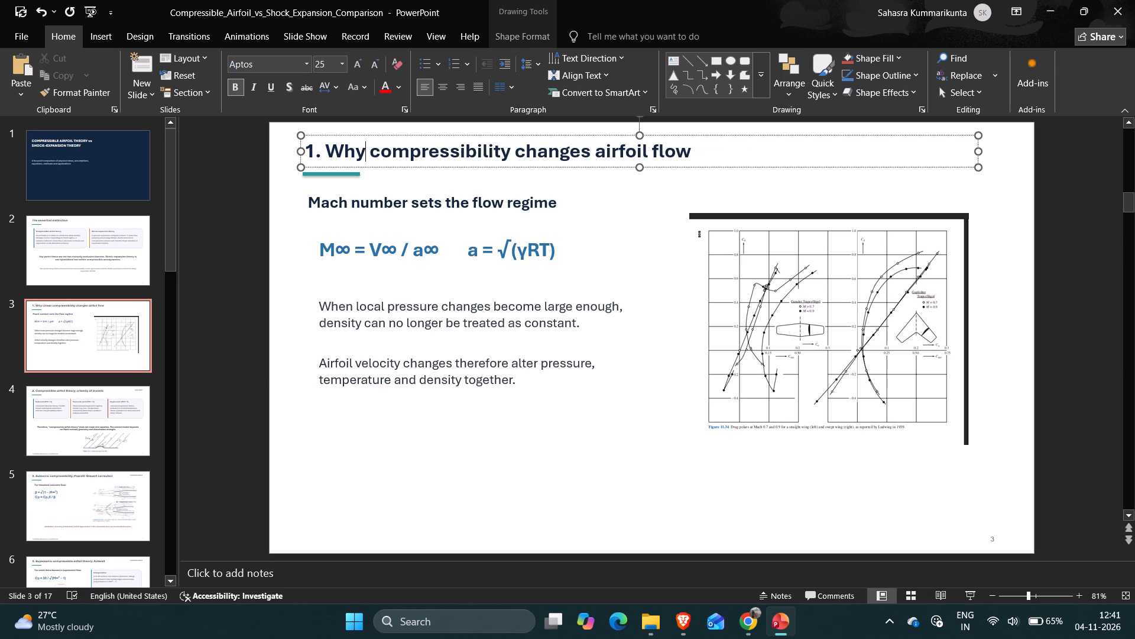
Delete the COMPRESSIBLE AERODYNAMICS footer text and the COMPRESSIBLE AIRFOIL corner label from slide 5.
left_click(64, 424)
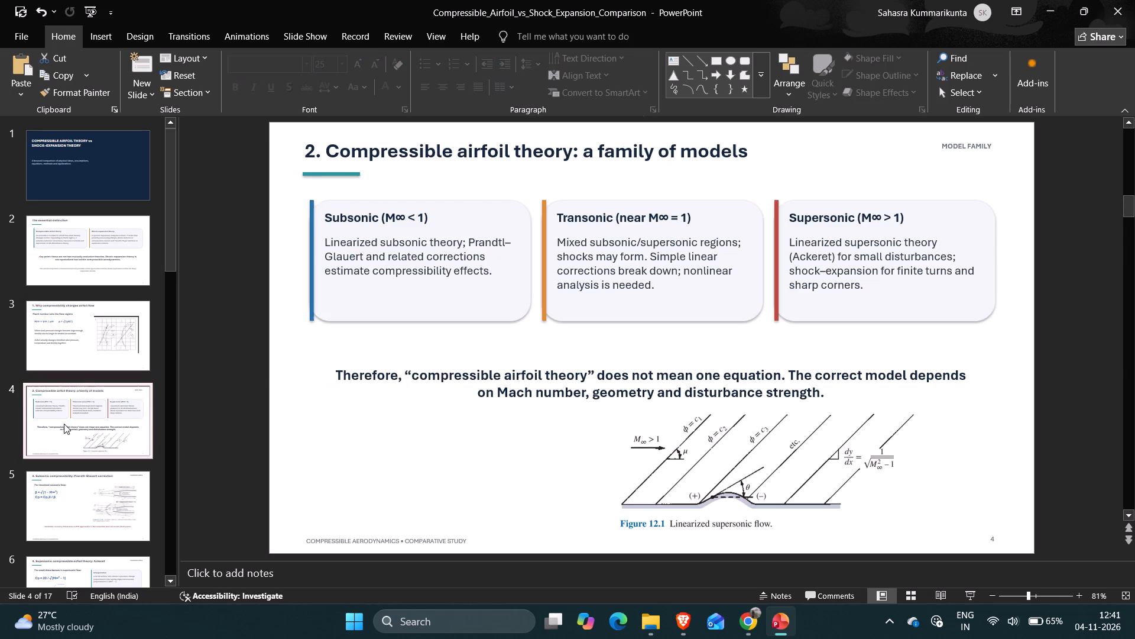
key("Down")
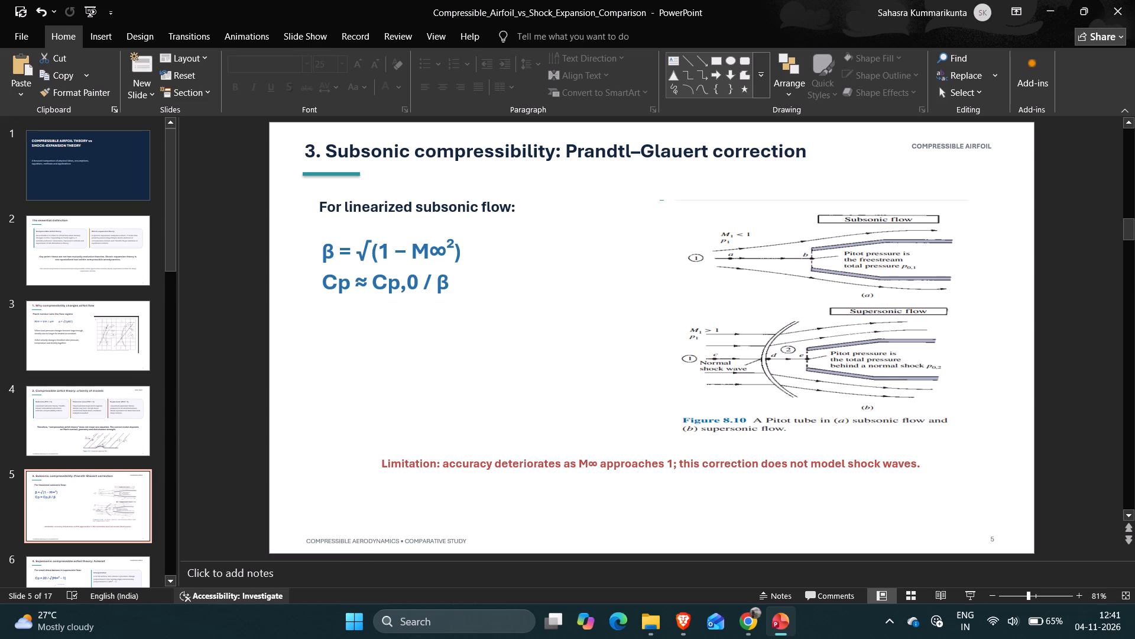
left_click(332, 545)
key("BackSpace")
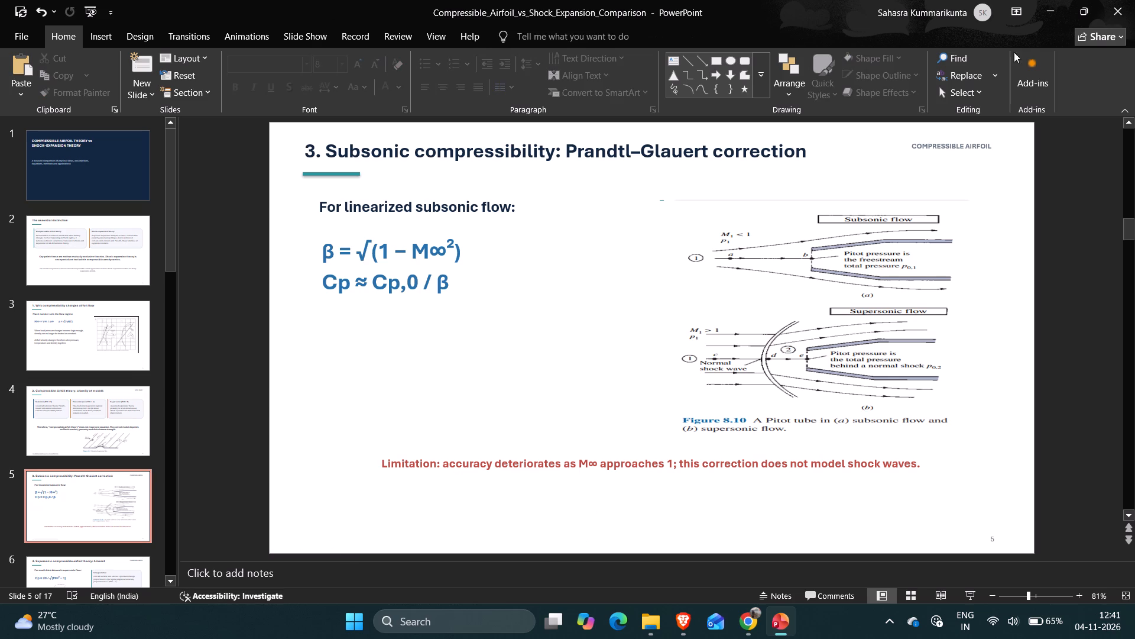
left_click(941, 146)
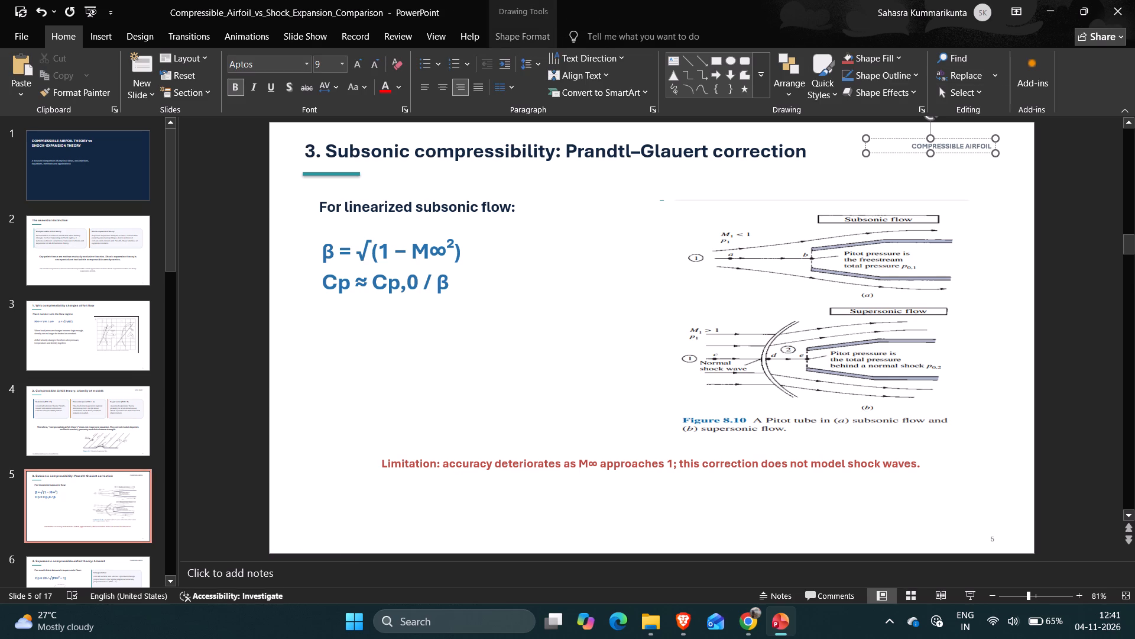
left_click(996, 154)
key("BackSpace")
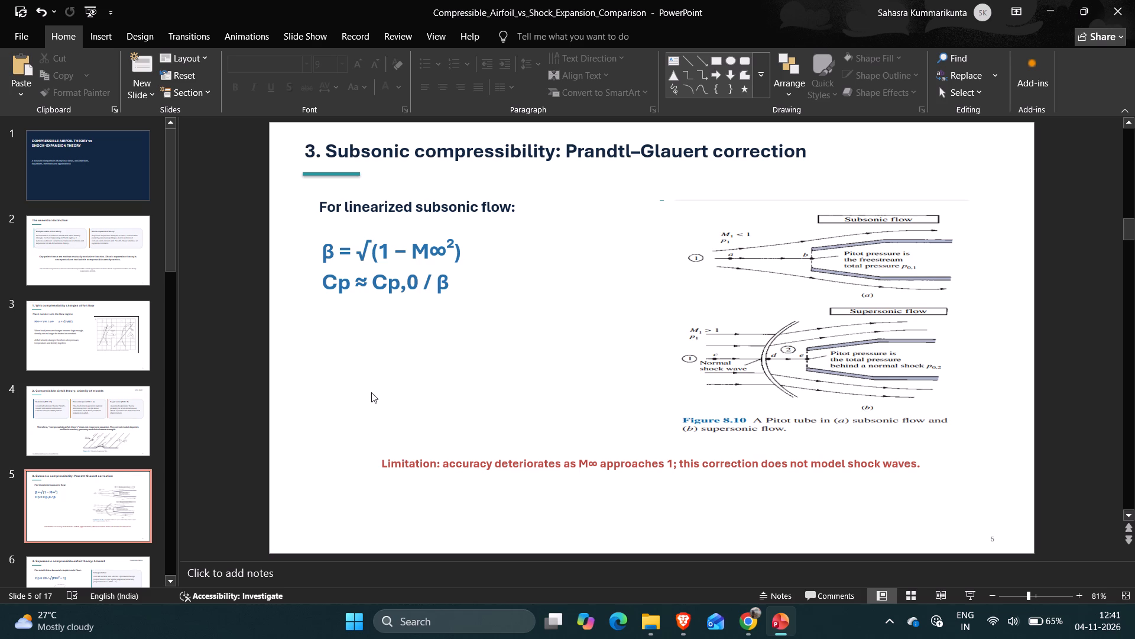
Move the red Limitation text box on slide 5 slightly lower, farther below the Pitot tube figure.
left_click(346, 320)
left_click(491, 463)
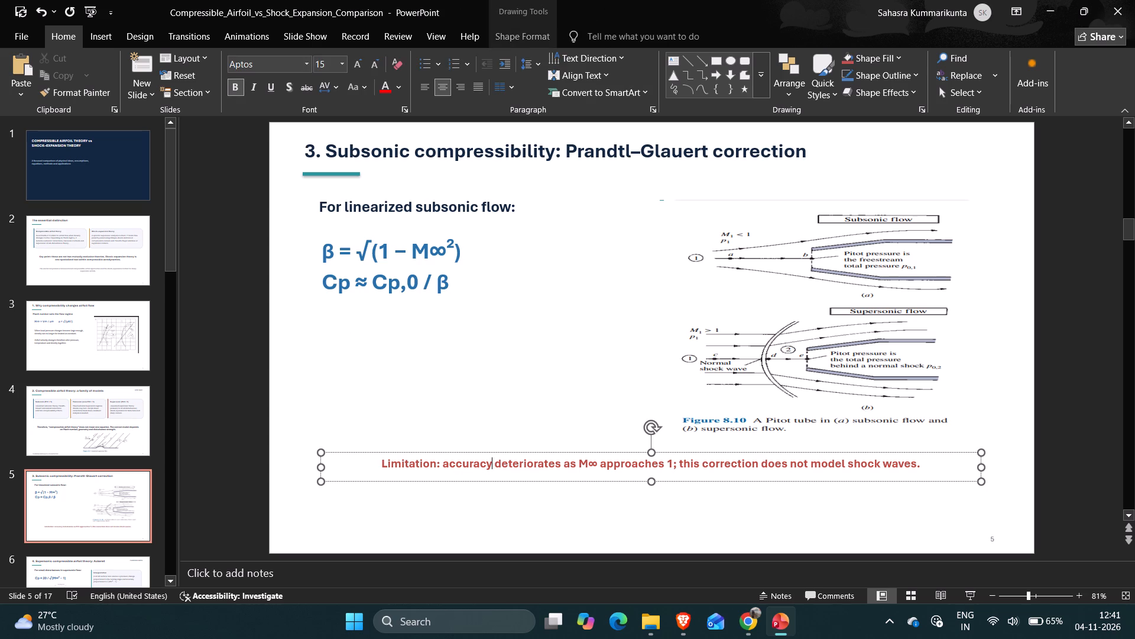
left_click_drag(567, 482, 562, 513)
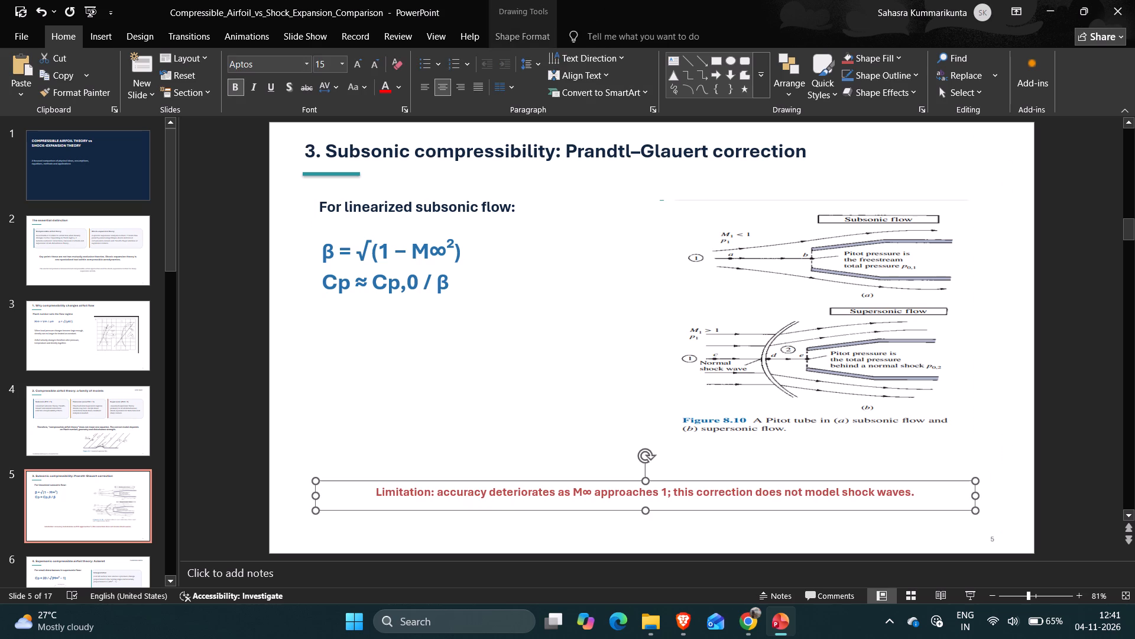
Reposition the supersonic wind tunnel figure on slide 7 toward the slide's centre.
left_click(103, 559)
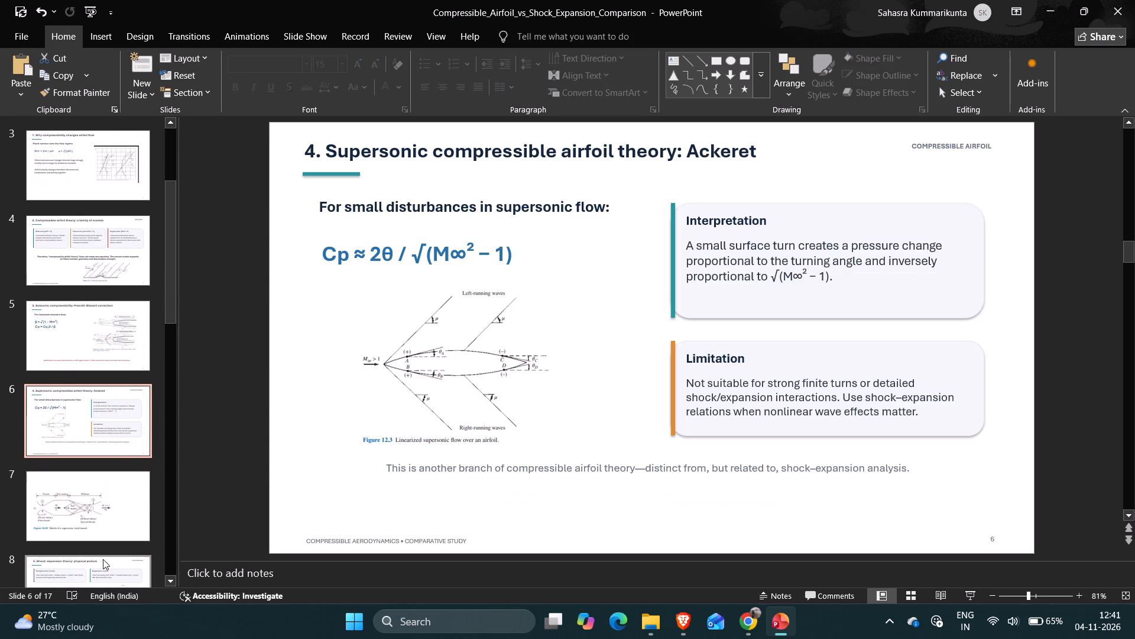
scroll(106, 511, "down", 1)
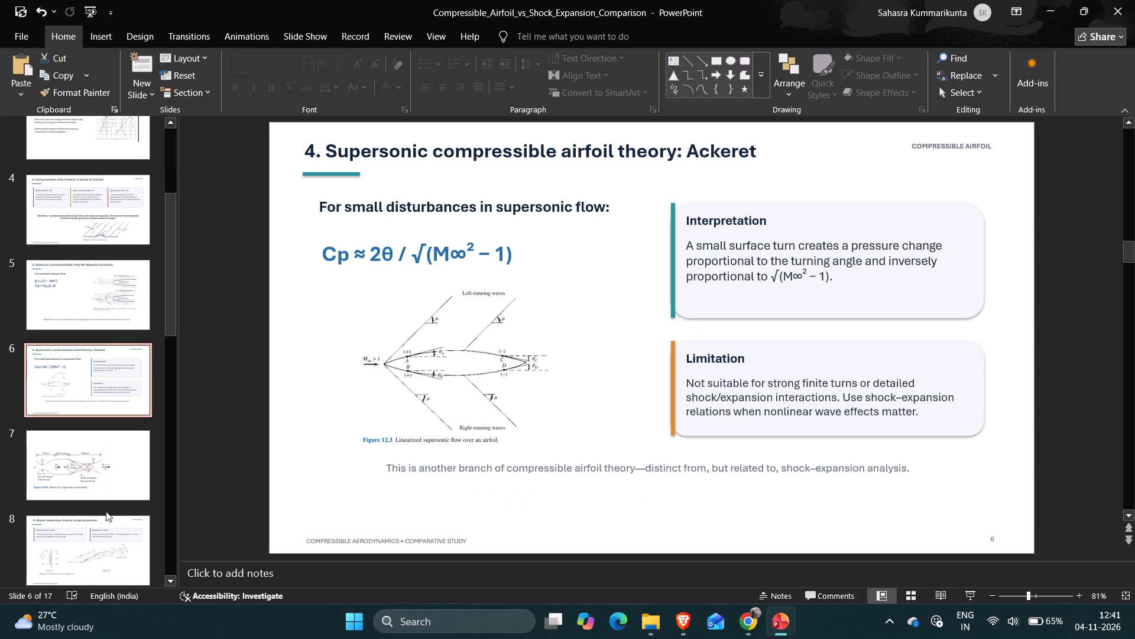
scroll(106, 511, "down", 1)
key("Down")
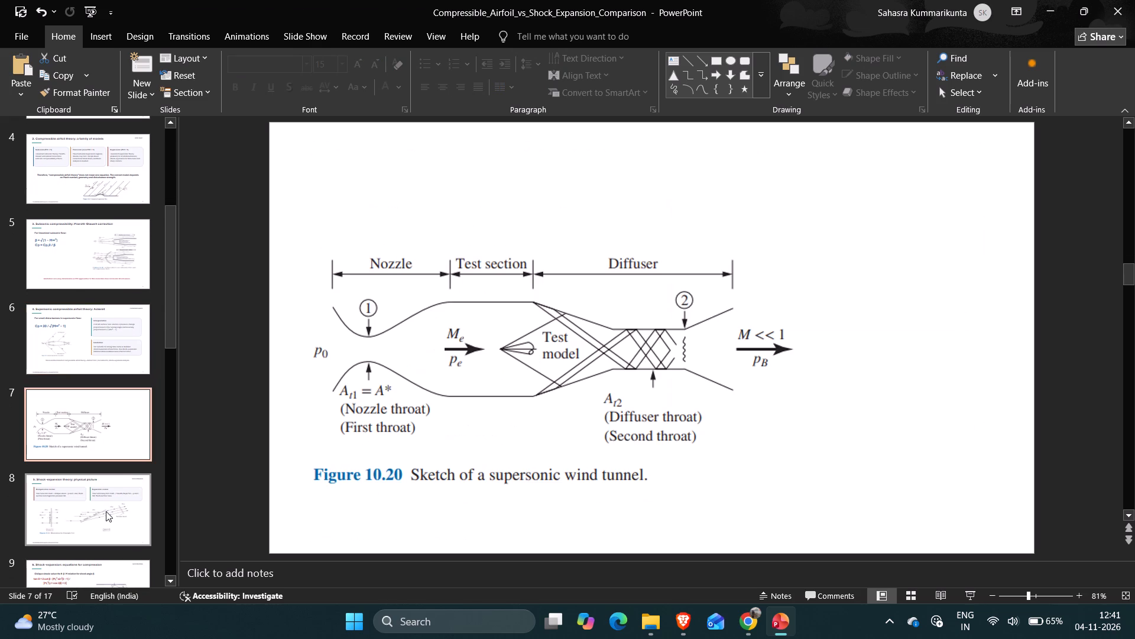
key("Down")
key("Up")
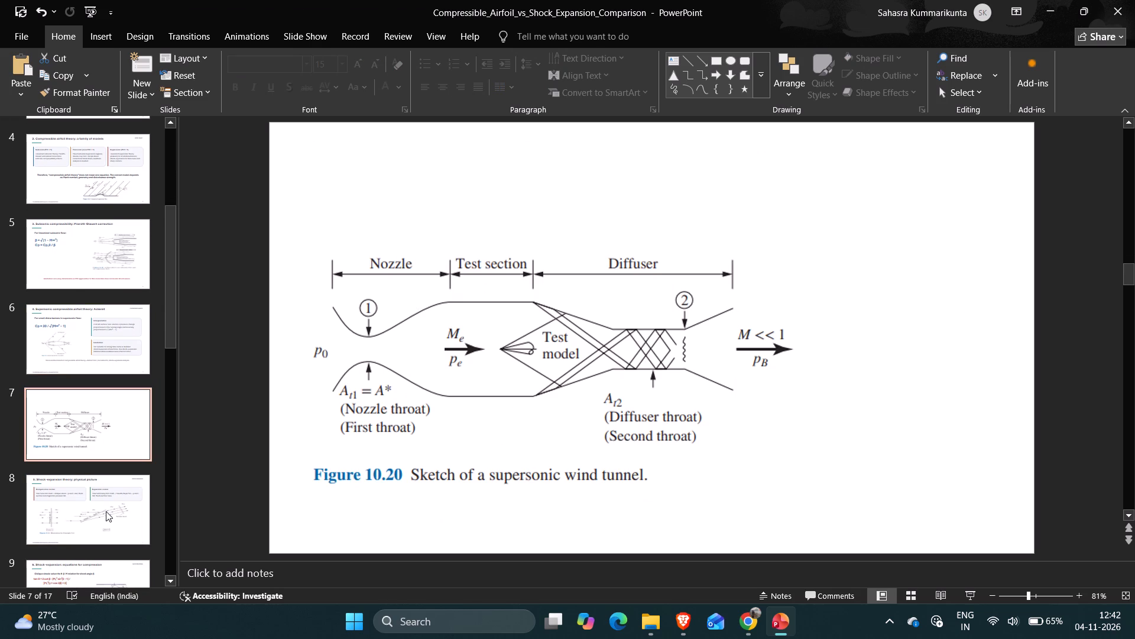
left_click(428, 388)
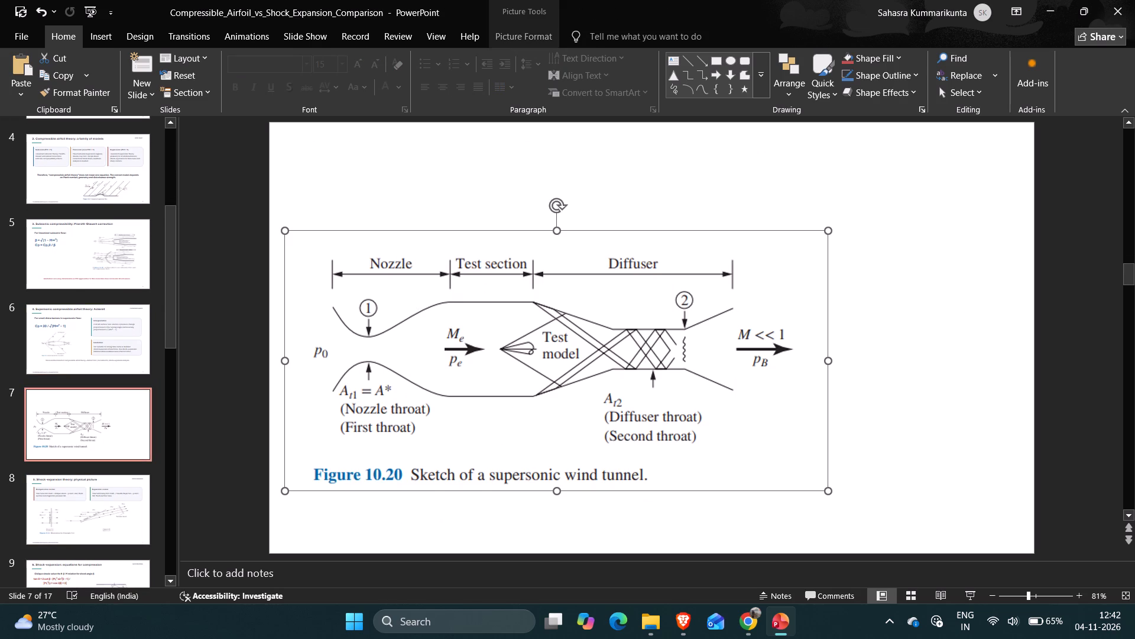
left_click_drag(515, 372, 589, 353)
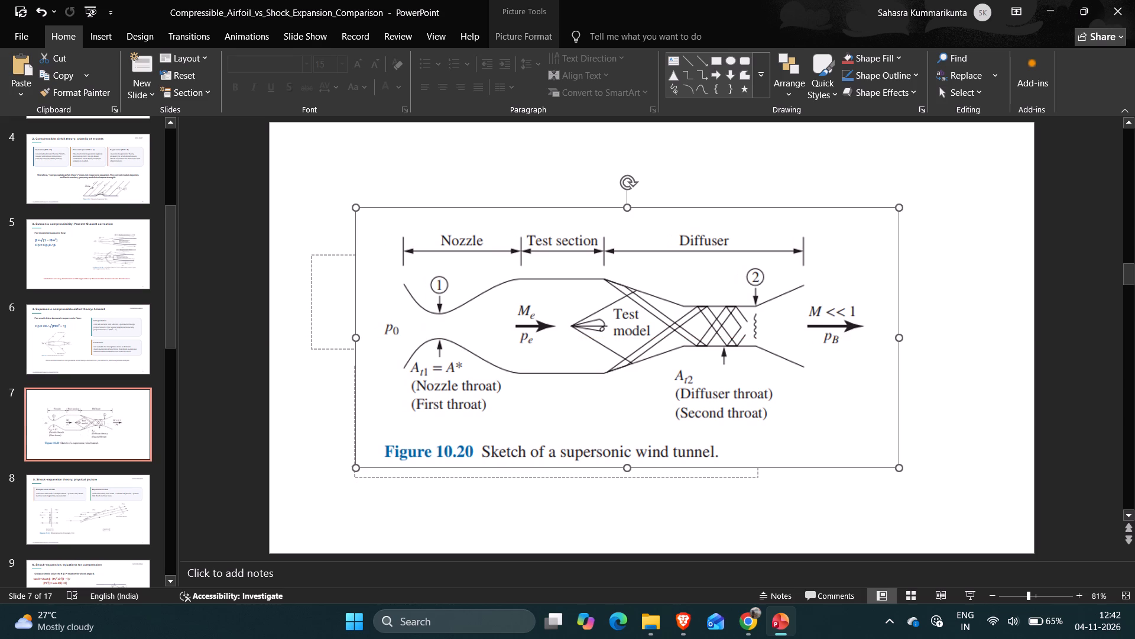
left_click_drag(631, 431, 640, 448)
Delete the two empty placeholders behind the wind tunnel figure on slide 7.
left_click(501, 502)
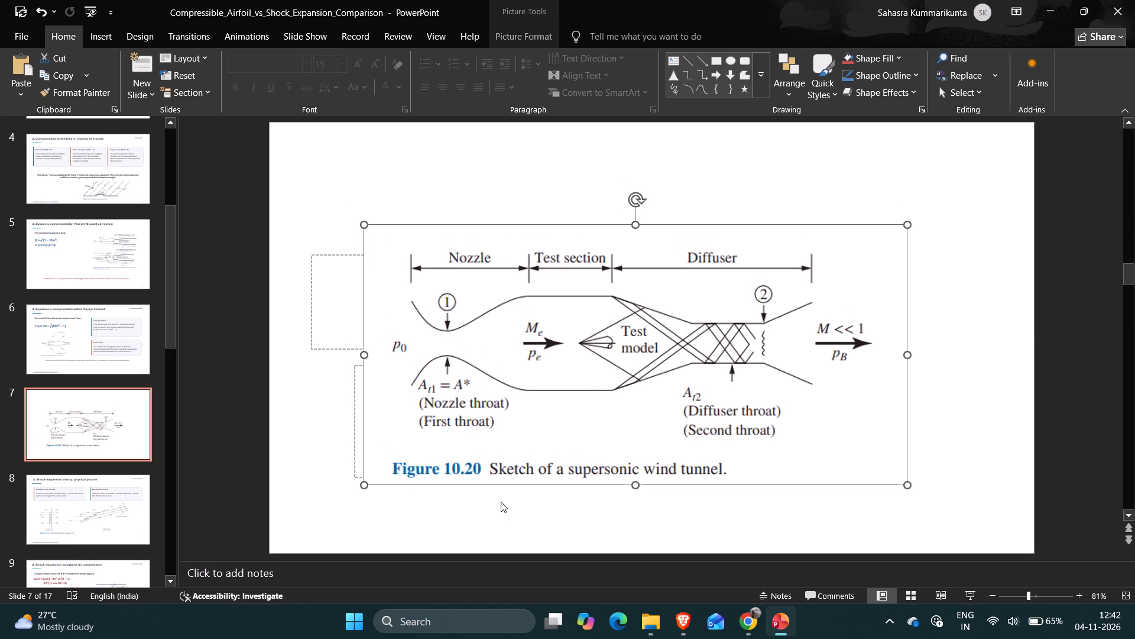
left_click(348, 443)
left_click(350, 354)
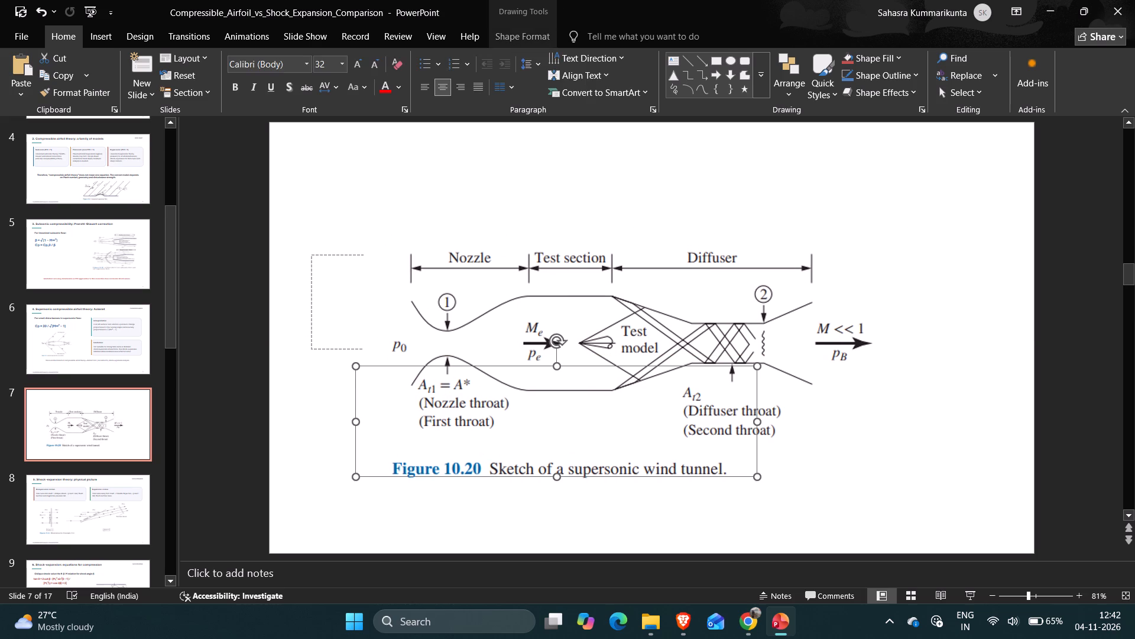
key("BackSpace")
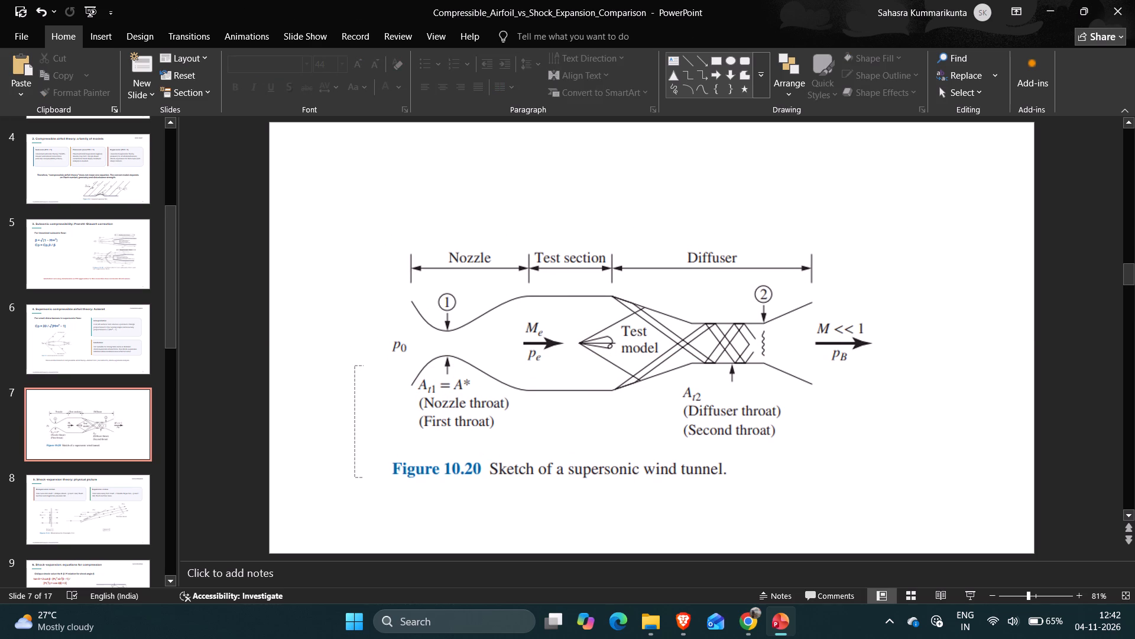
left_click(356, 382)
key("BackSpace")
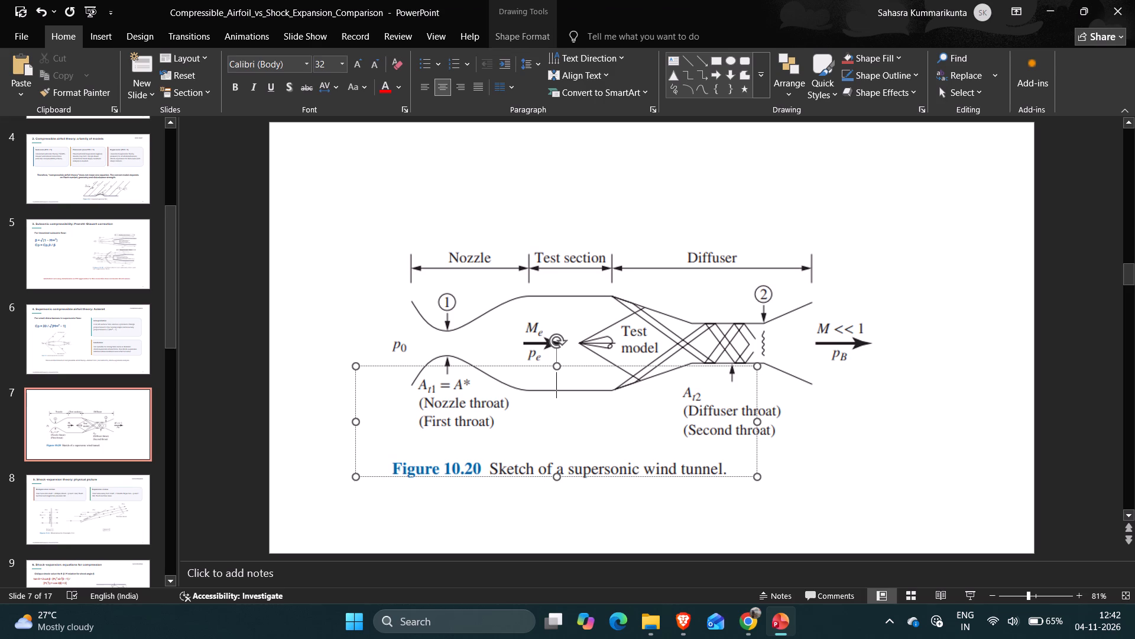
left_click(352, 385)
key("BackSpace")
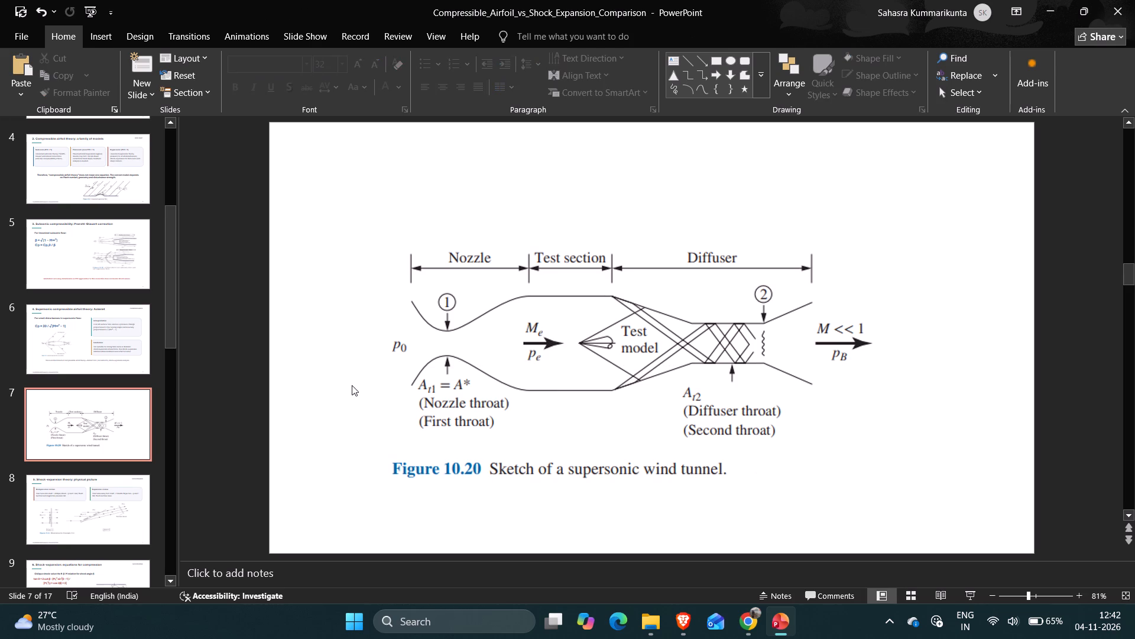
Shift the wind tunnel figure on slide 7 a little farther toward the slide's right side.
left_click_drag(488, 346, 519, 346)
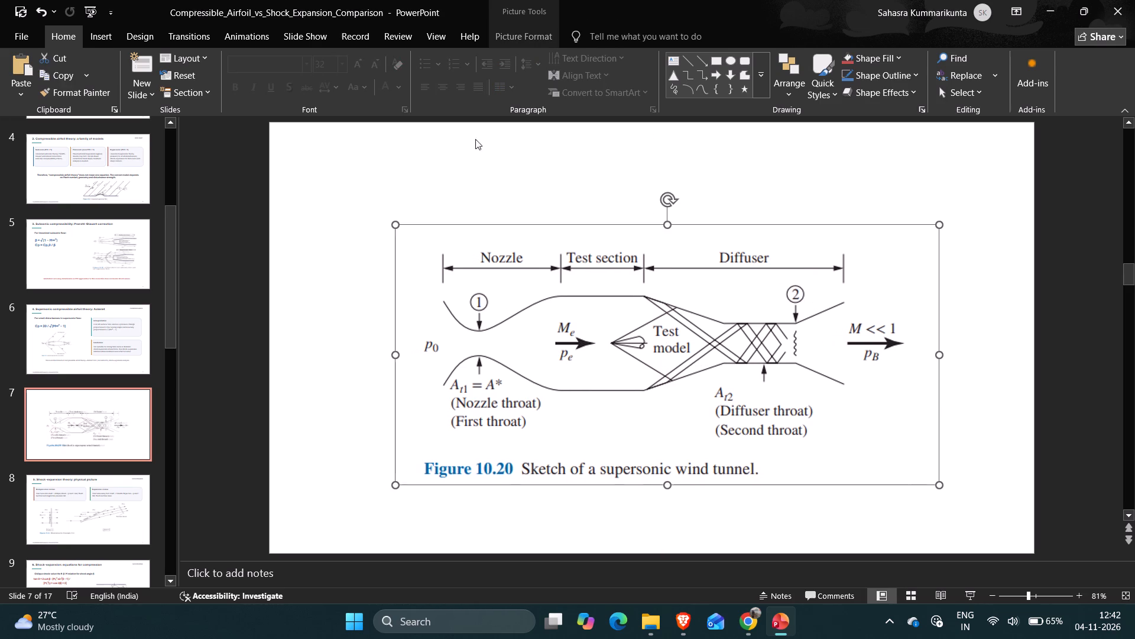
Delete the grey note about original teaching schematics from the "Suggested reading and references" slide at the end of the deck.
left_click(86, 359)
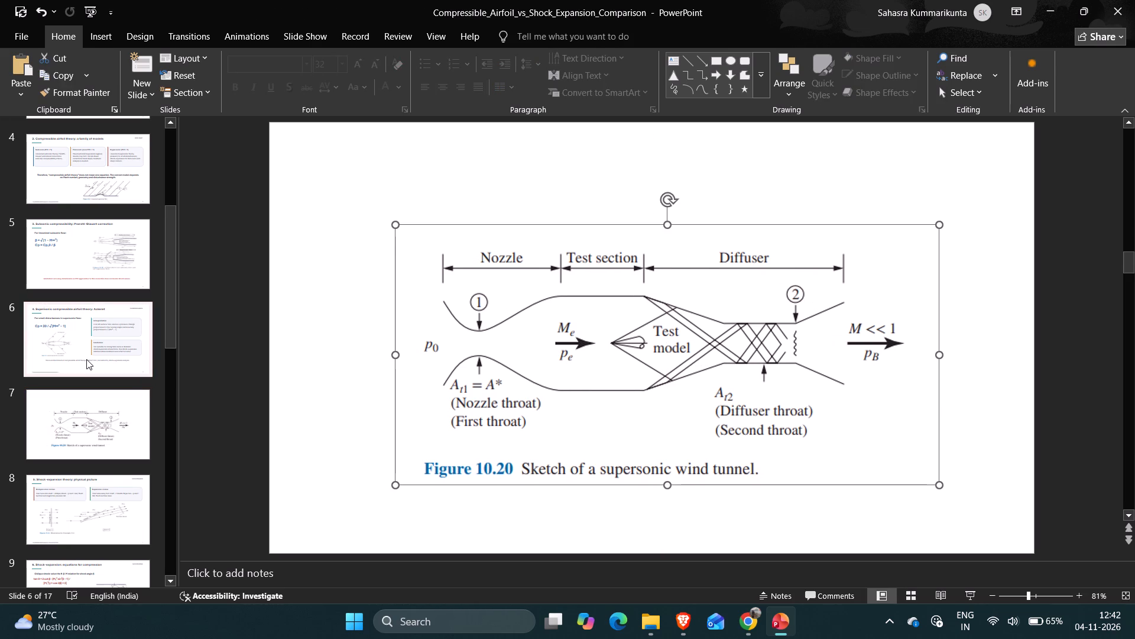
left_click(100, 430)
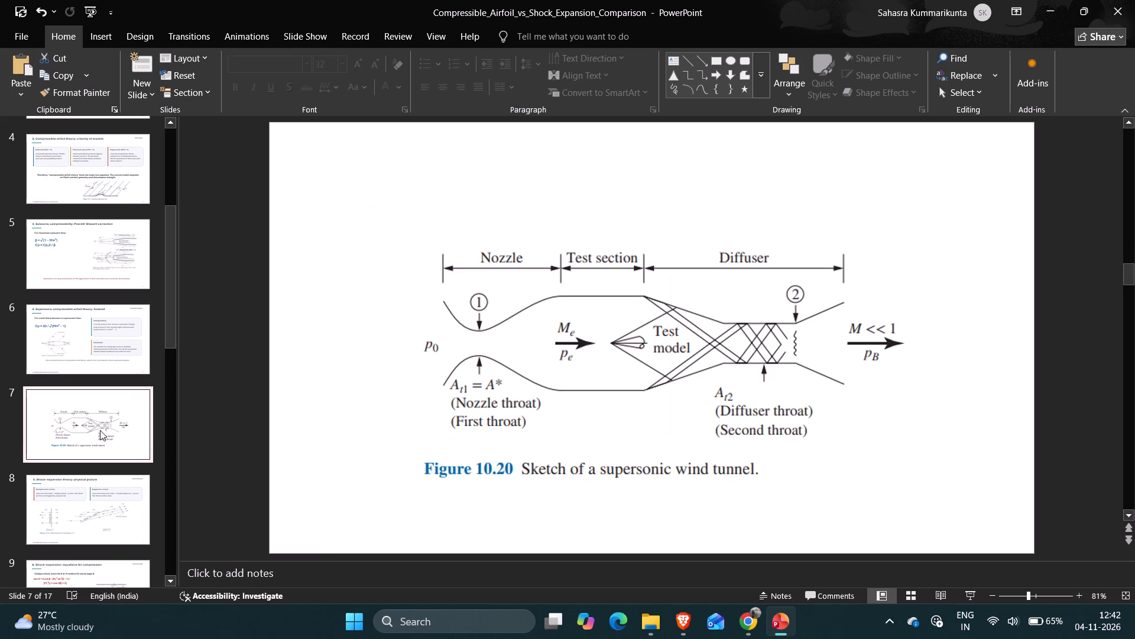
key("Down")
key("Down")
key("Up")
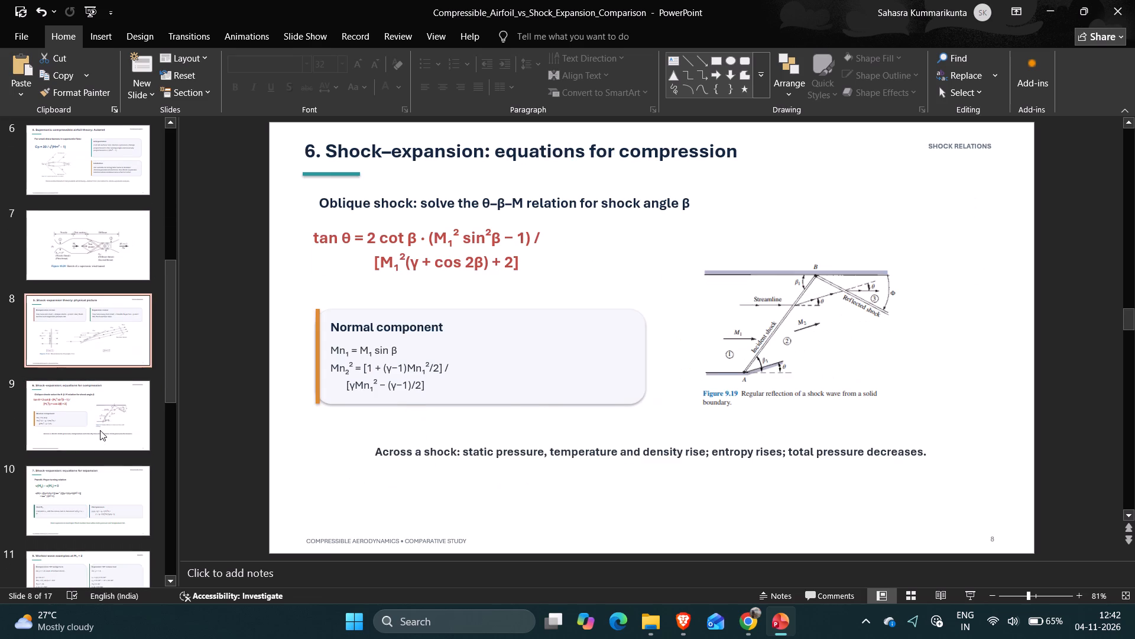
key("Down")
key("Down")
key("Down")
key("Down")
key("Down")
key("Down")
key("Down")
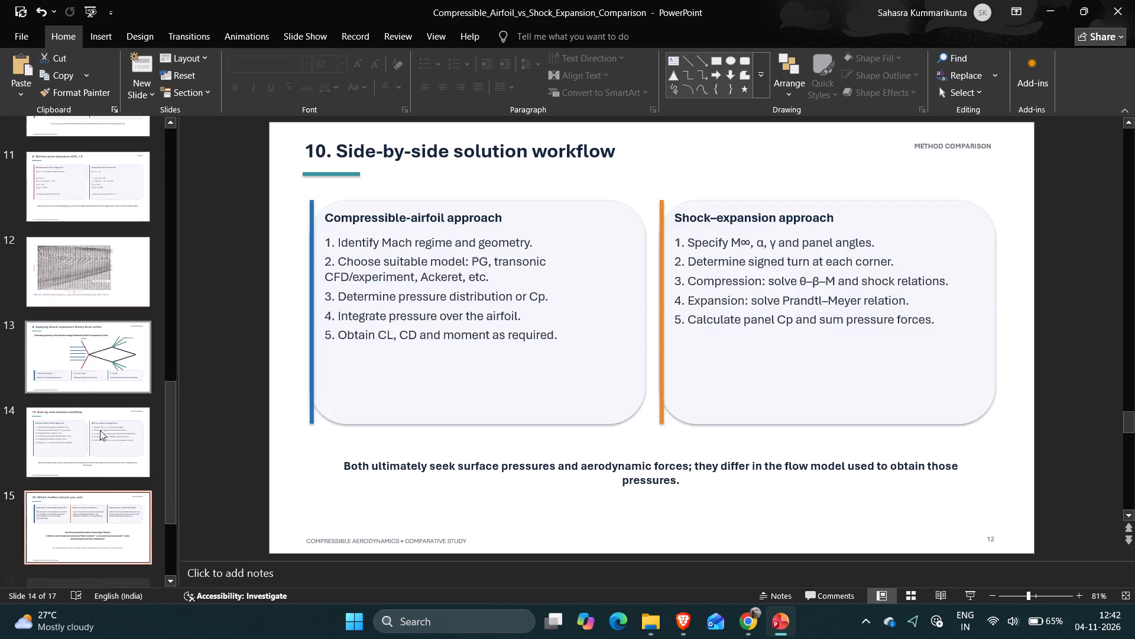
key("Down")
key("Down")
key("Down")
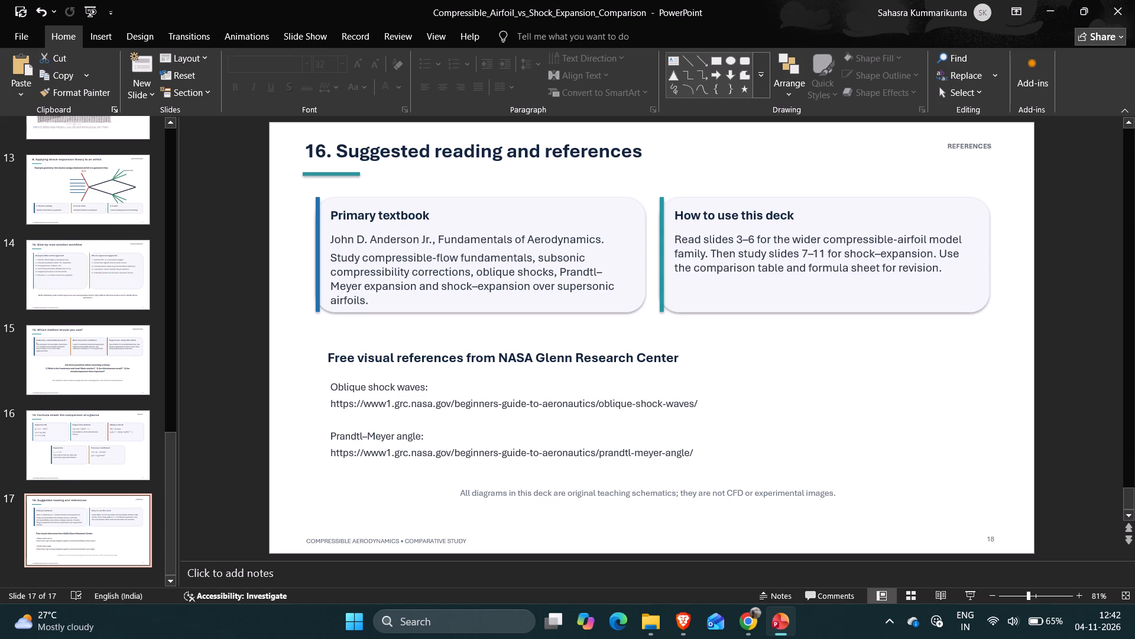
left_click(678, 450)
left_click_drag(779, 470, 769, 502)
left_click(769, 502)
key("BackSpace")
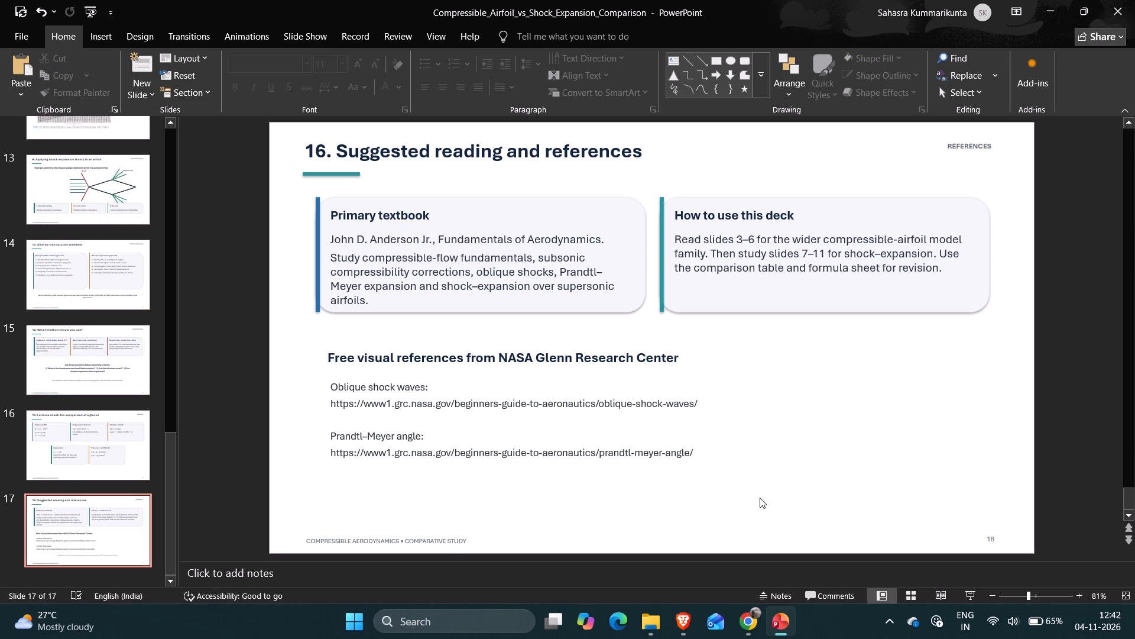
Delete the "Compressible Aerodynamics • Comparative Study" footer and the "REFERENCES" label from the "Suggested reading and references" slide.
left_click(365, 540)
key("BackSpace")
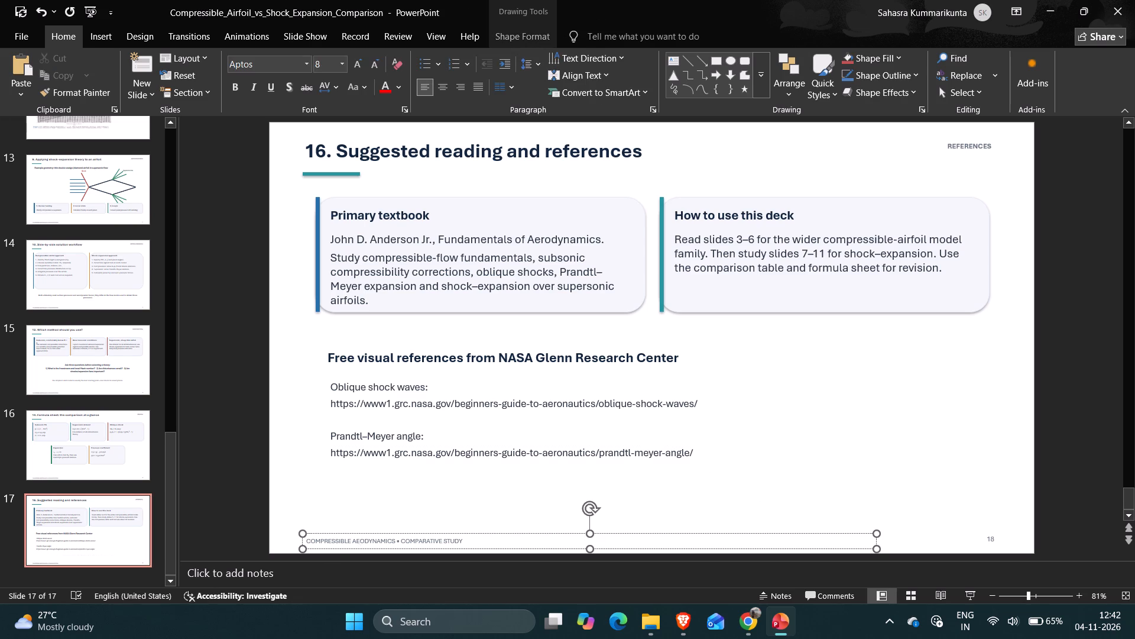
left_click(452, 548)
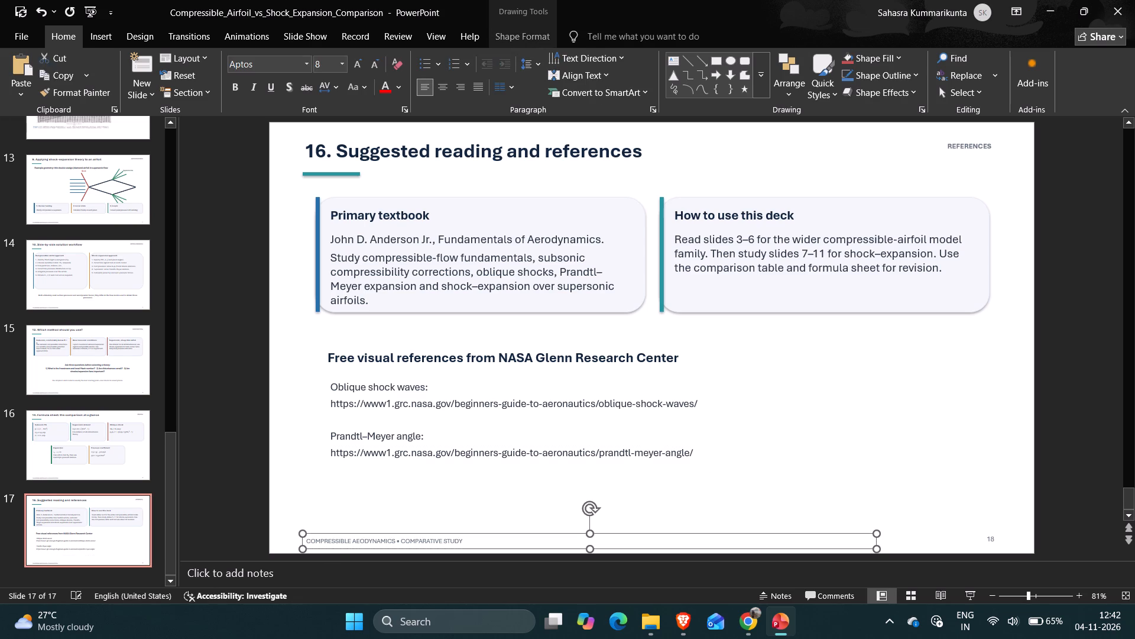
key("BackSpace")
left_click(978, 157)
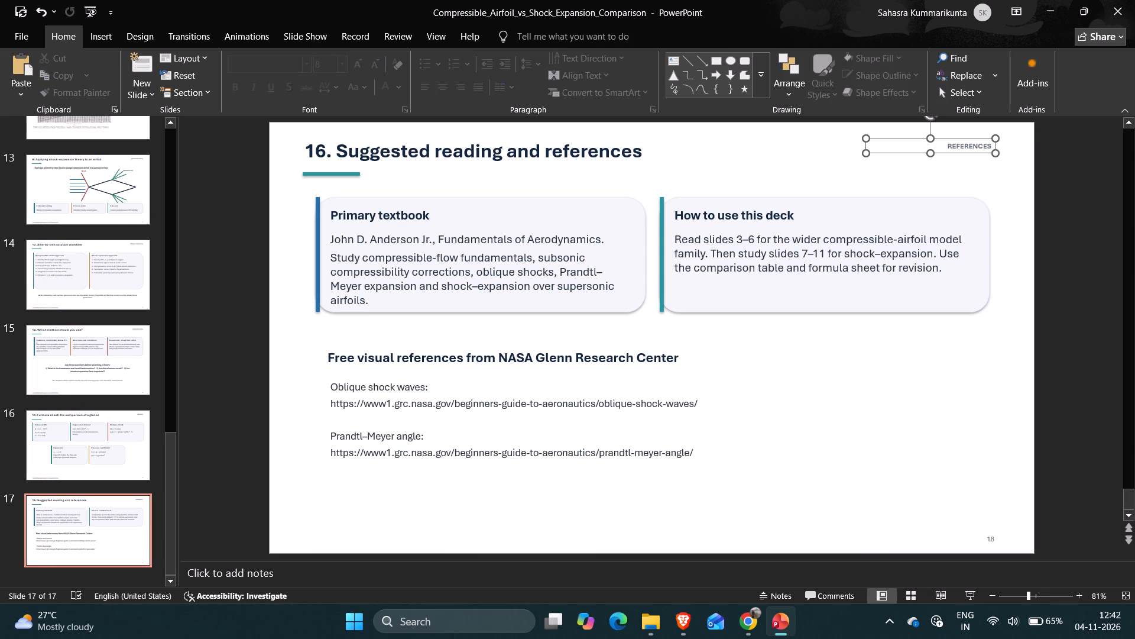
key("BackSpace")
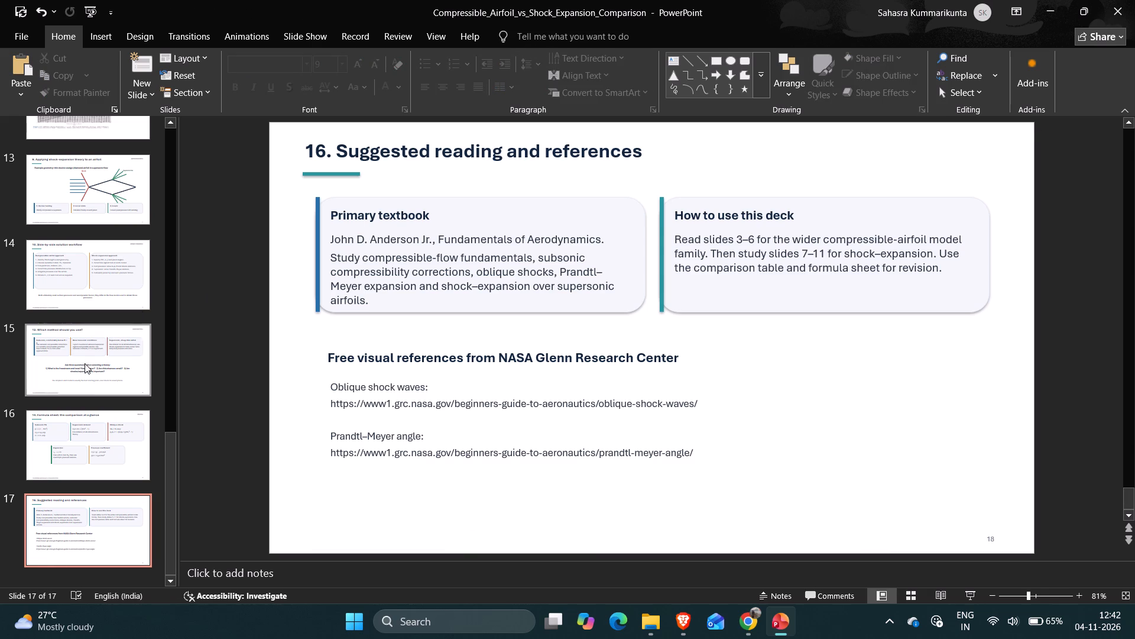
Delete the "REVISION" label and the comparative study footer from the "Formula sheet: the comparison at a glance" slide.
left_click(93, 412)
left_click(968, 157)
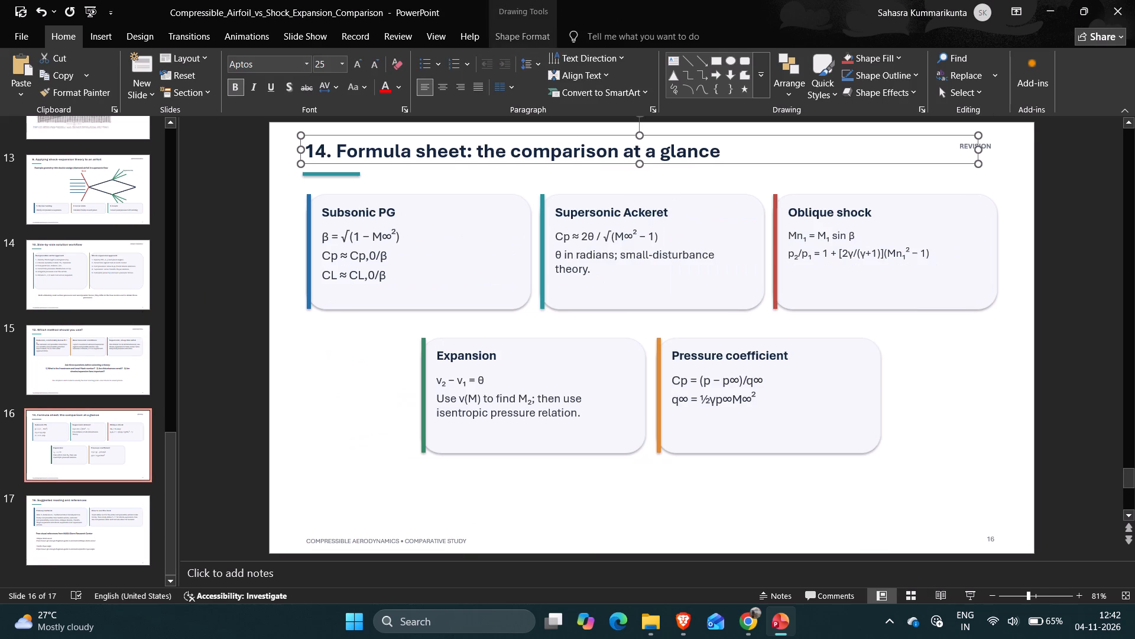
left_click(1000, 147)
key("BackSpace")
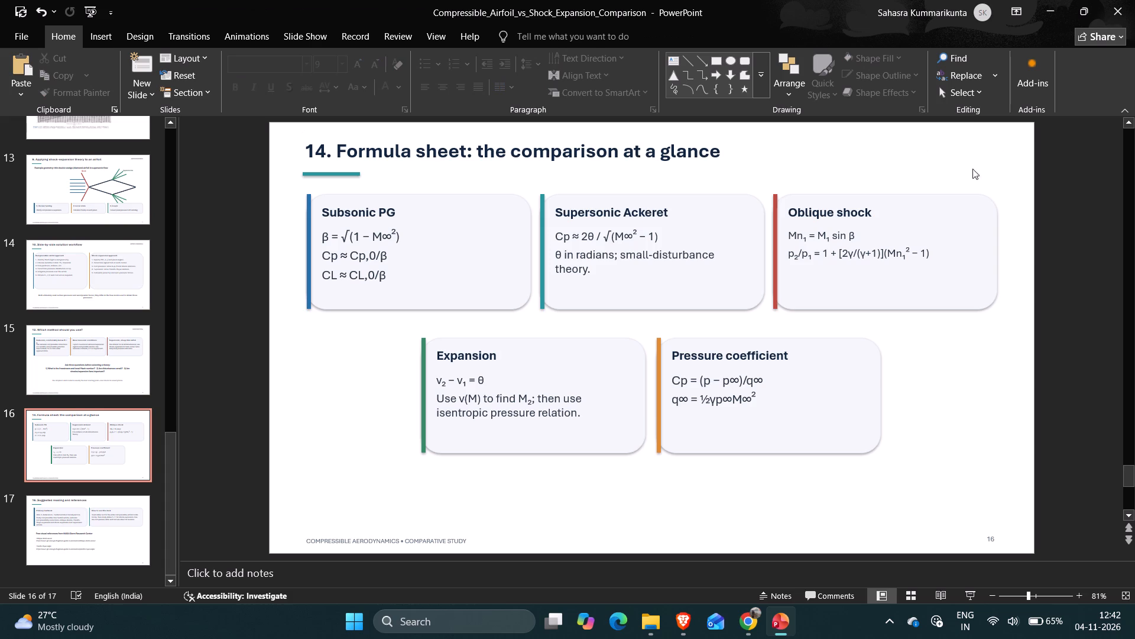
left_click(450, 545)
key("BackSpace")
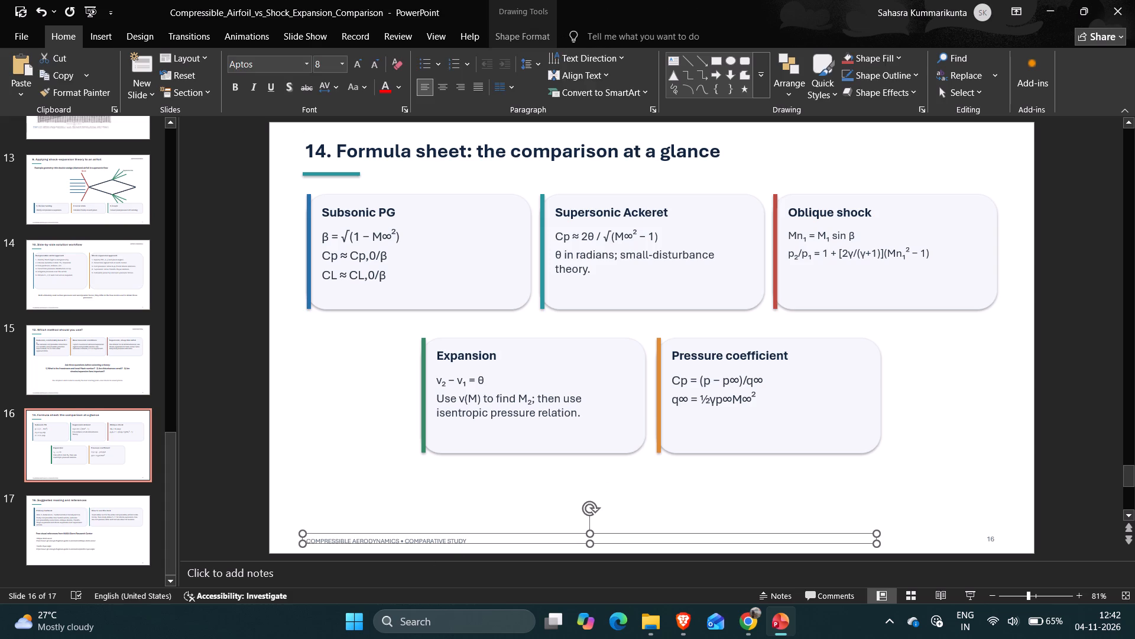
Delete the comparative study footer and the "MODEL SELECTION" label from the "Which method should you use?" slide.
left_click(80, 360)
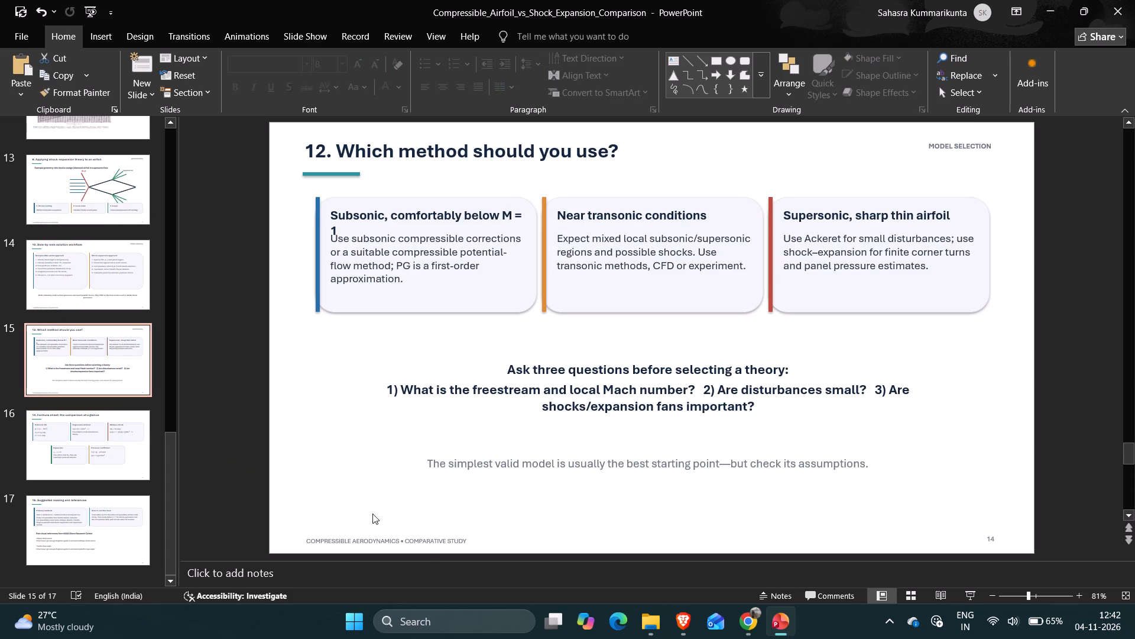
left_click(309, 540)
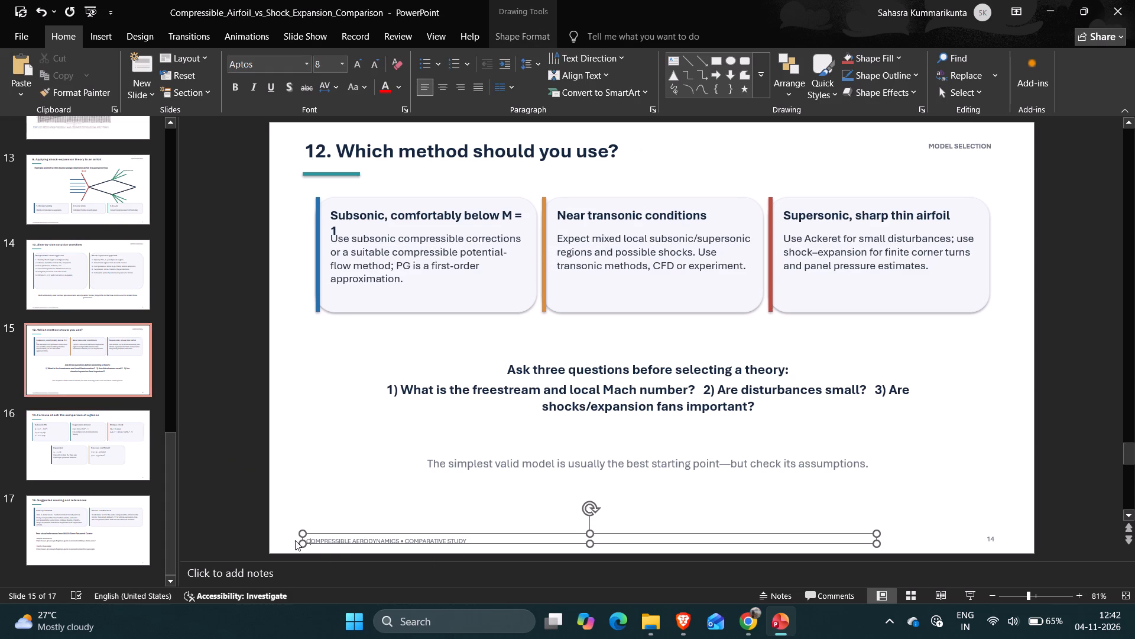
left_click(302, 540)
key("BackSpace")
left_click(932, 147)
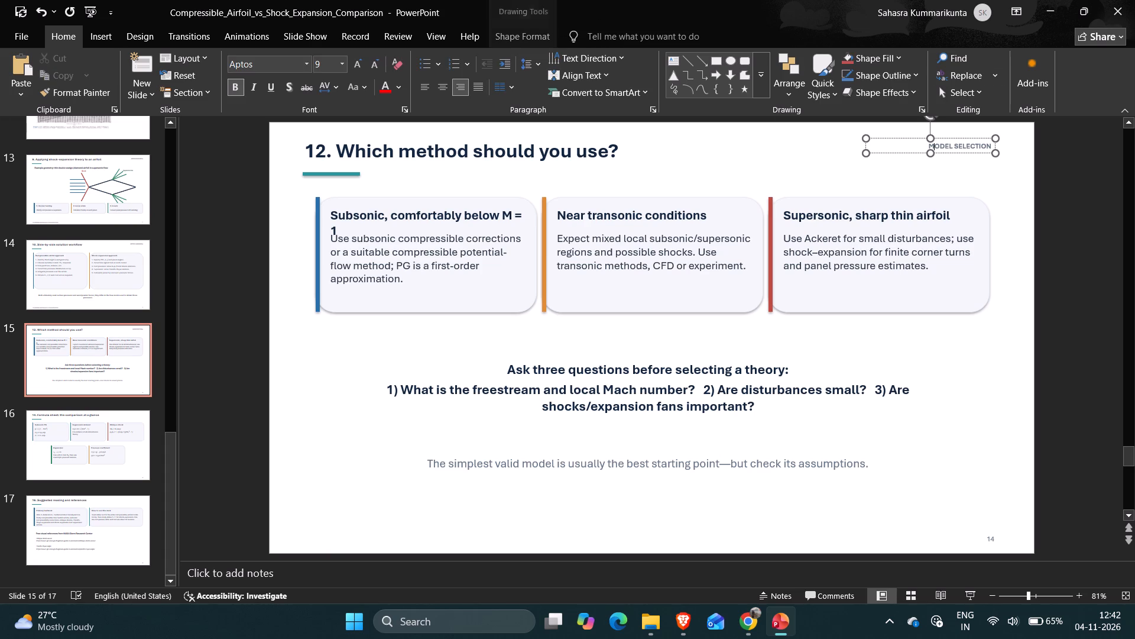
left_click(933, 156)
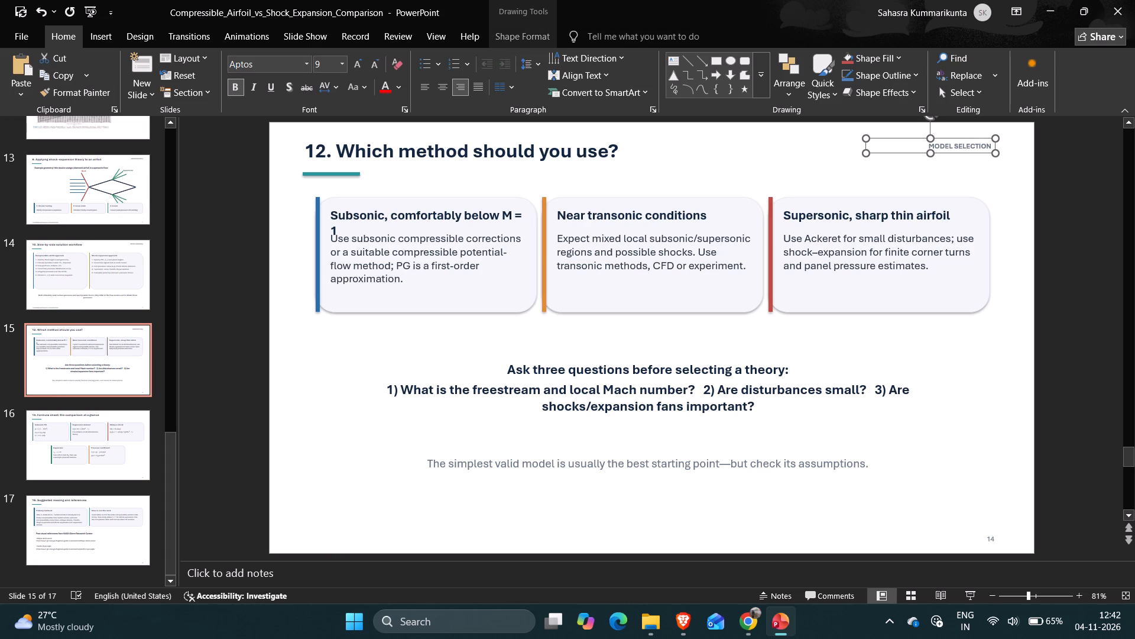
left_click(942, 152)
key("BackSpace")
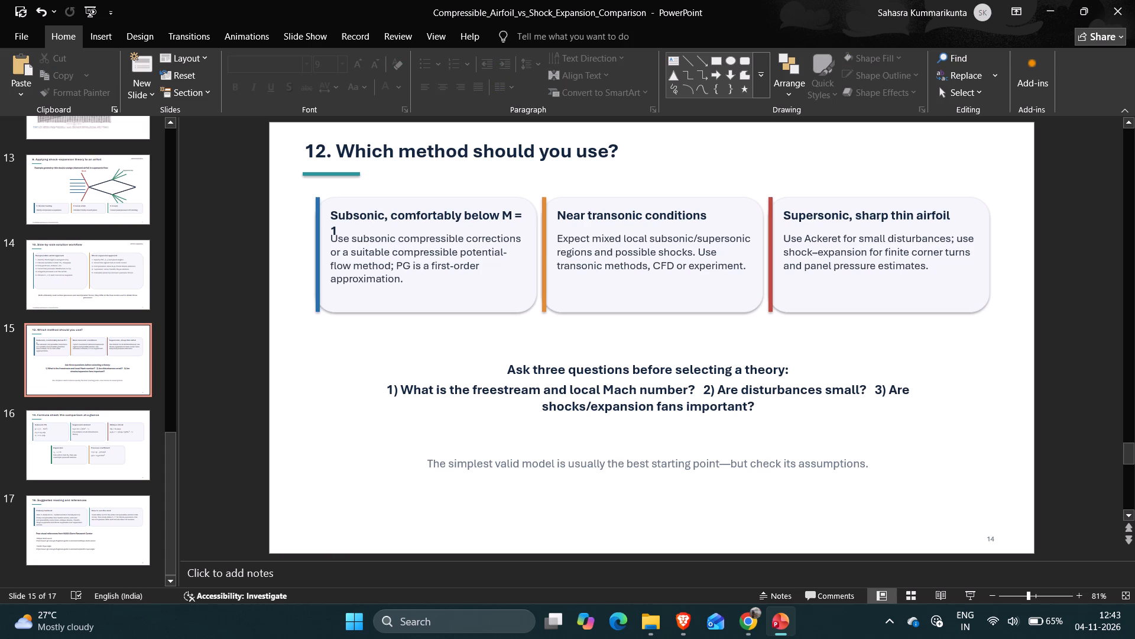
Delete the "METHOD COMPARISON" label and the comparative study footer from the "Side-by-side solution workflow" slide.
left_click(130, 279)
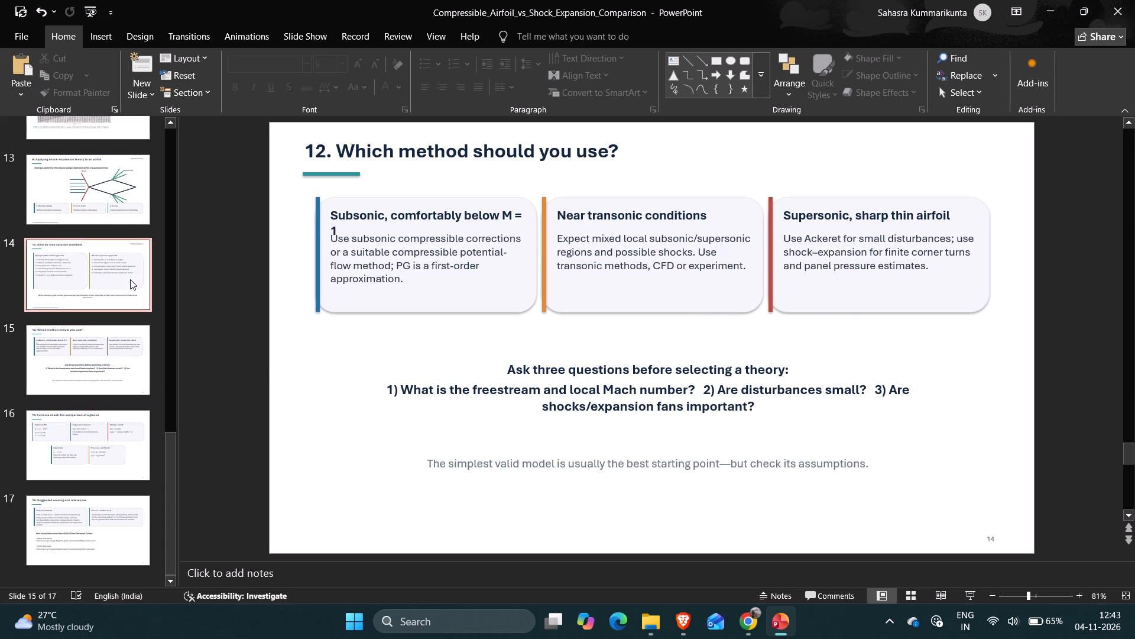
left_click(130, 279)
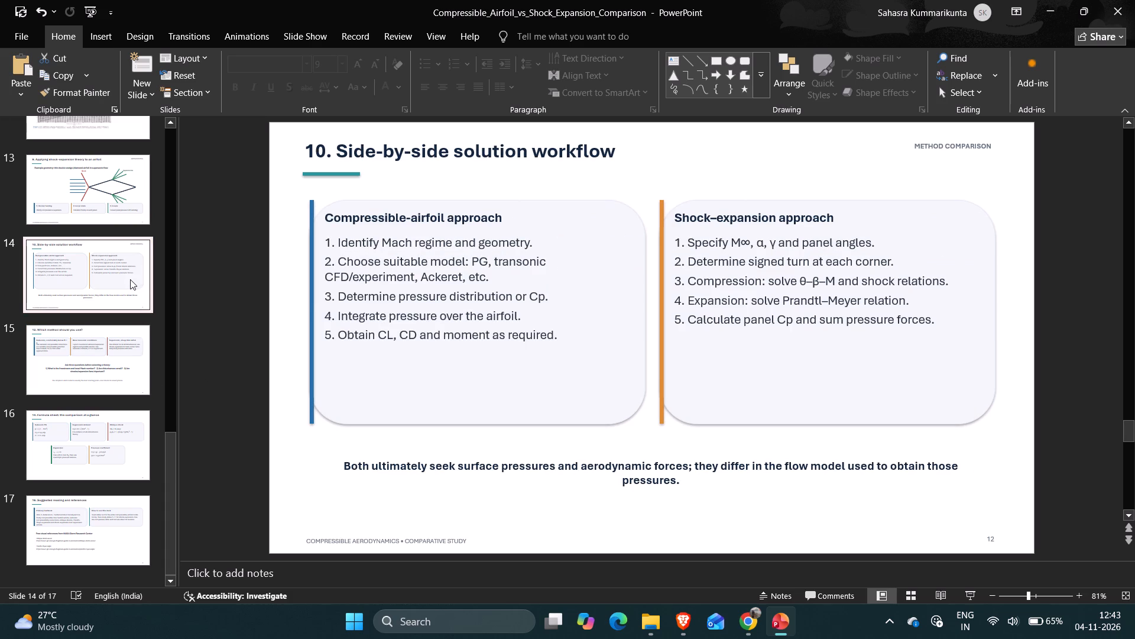
left_click(915, 144)
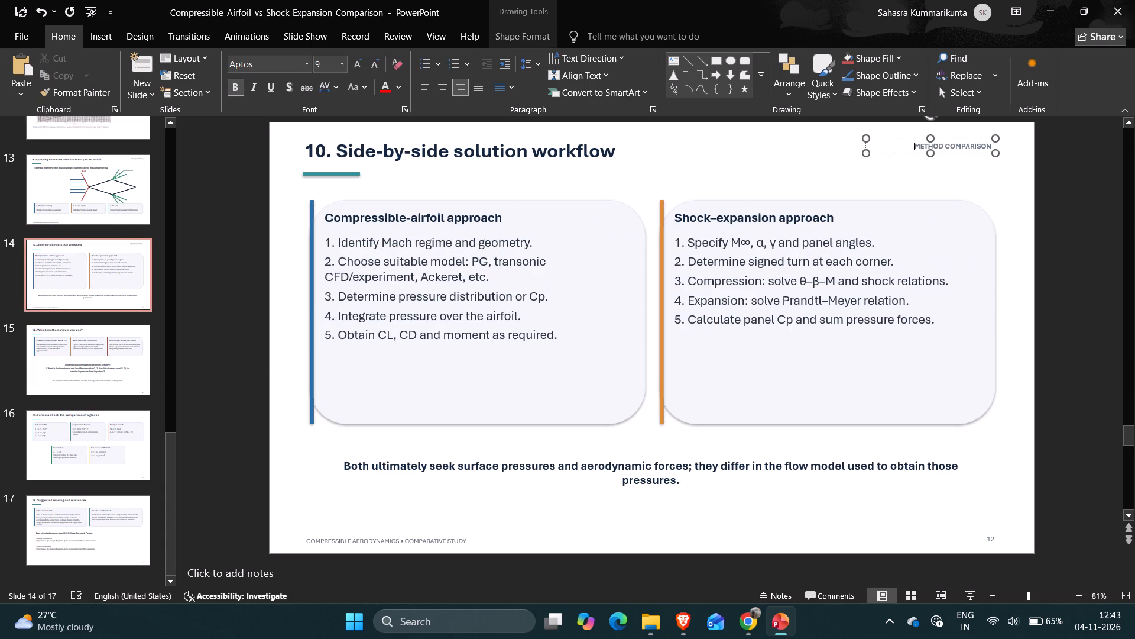
left_click(912, 142)
key("BackSpace")
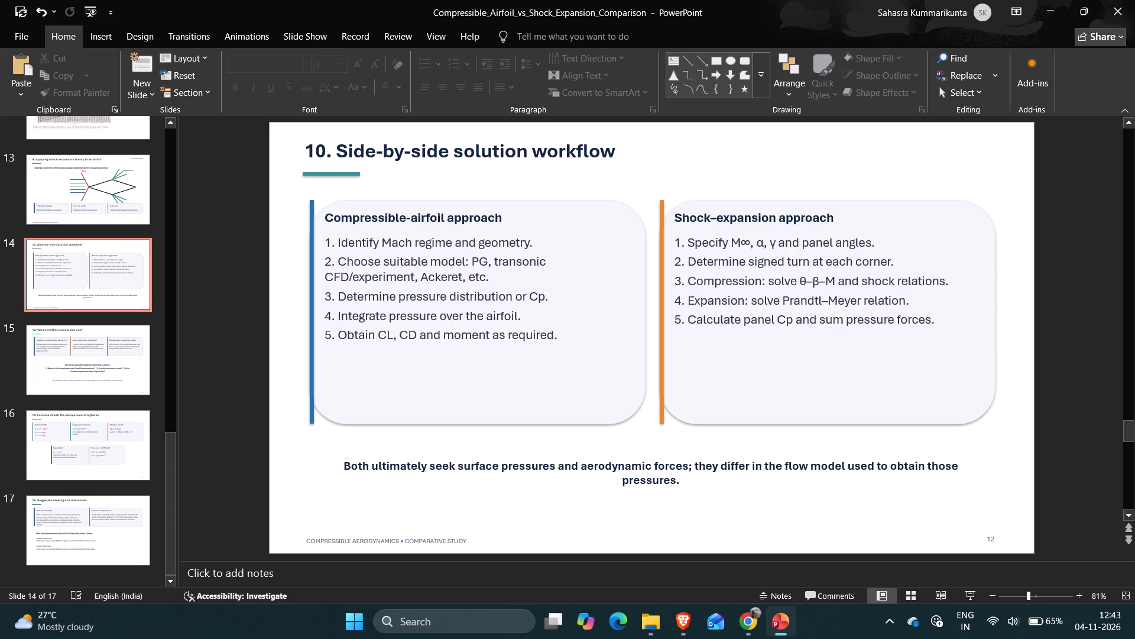
left_click(325, 543)
left_click(316, 544)
key("BackSpace")
Delete the comparative study footer and the "AIRFOIL APPLICATION" label from the "Applying shock–expansion theory to an airfoil" slide.
left_click(96, 220)
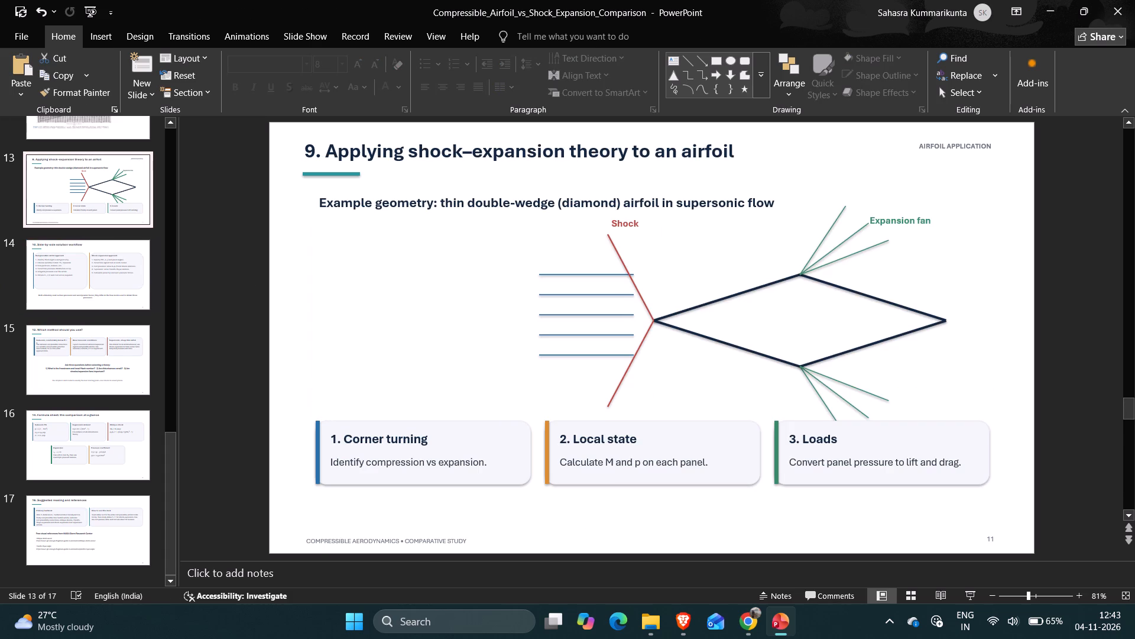
left_click(374, 544)
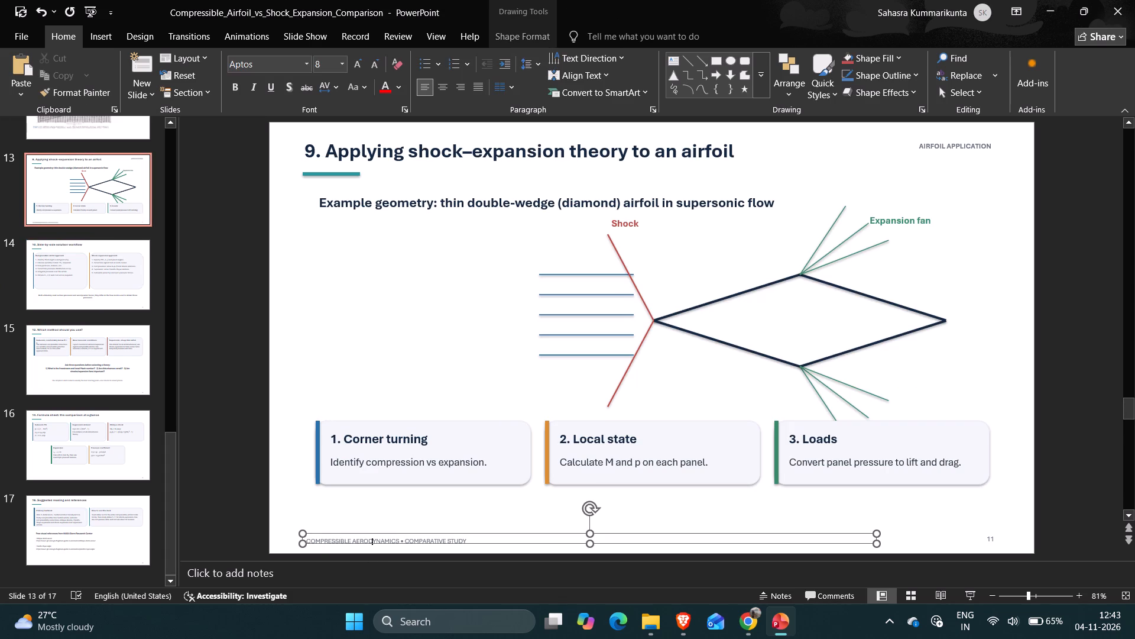
left_click(372, 545)
key("BackSpace")
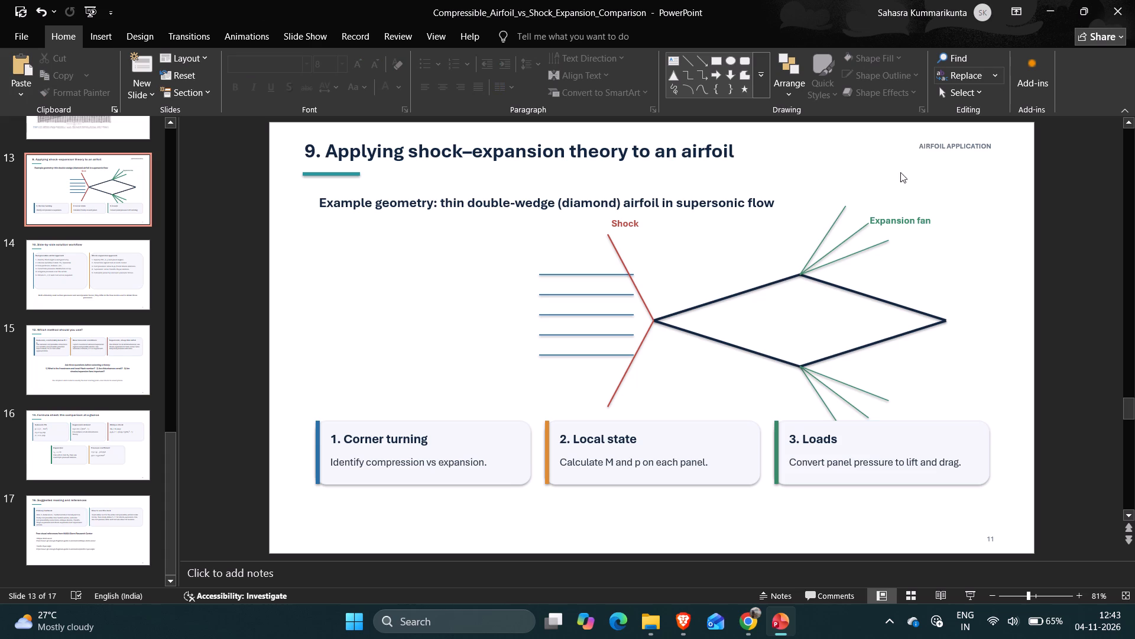
left_click(913, 149)
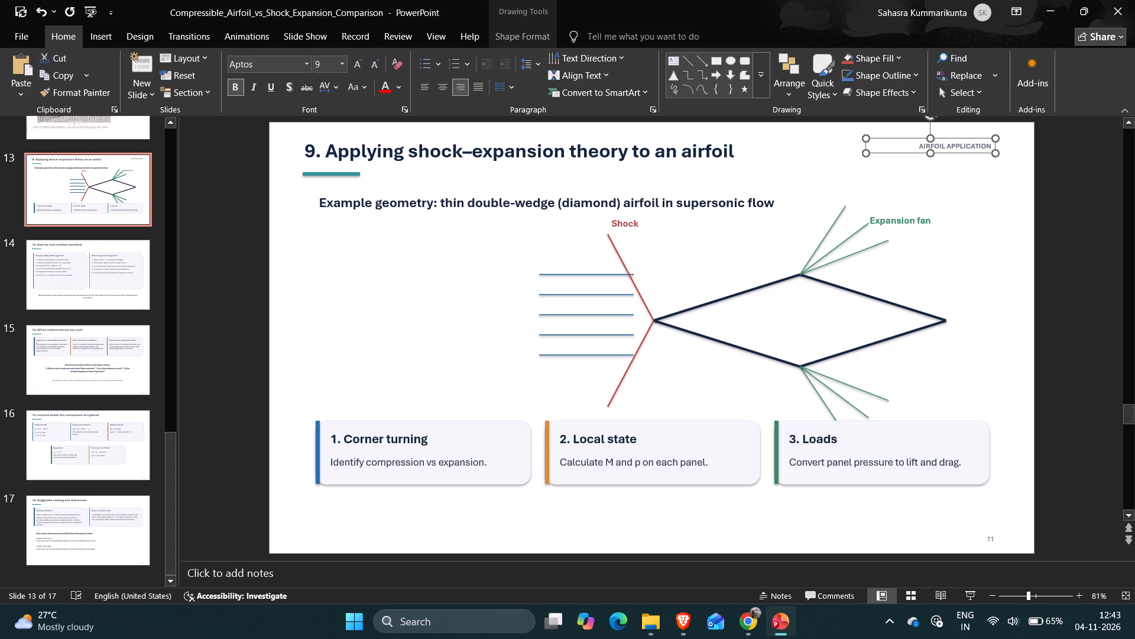
left_click(913, 150)
key("BackSpace")
Try to delete the comparative study footer and the "EXAMPLES" label from the "Worked wave examples" slide 11.
scroll(113, 197, "up", 1)
left_click(113, 197)
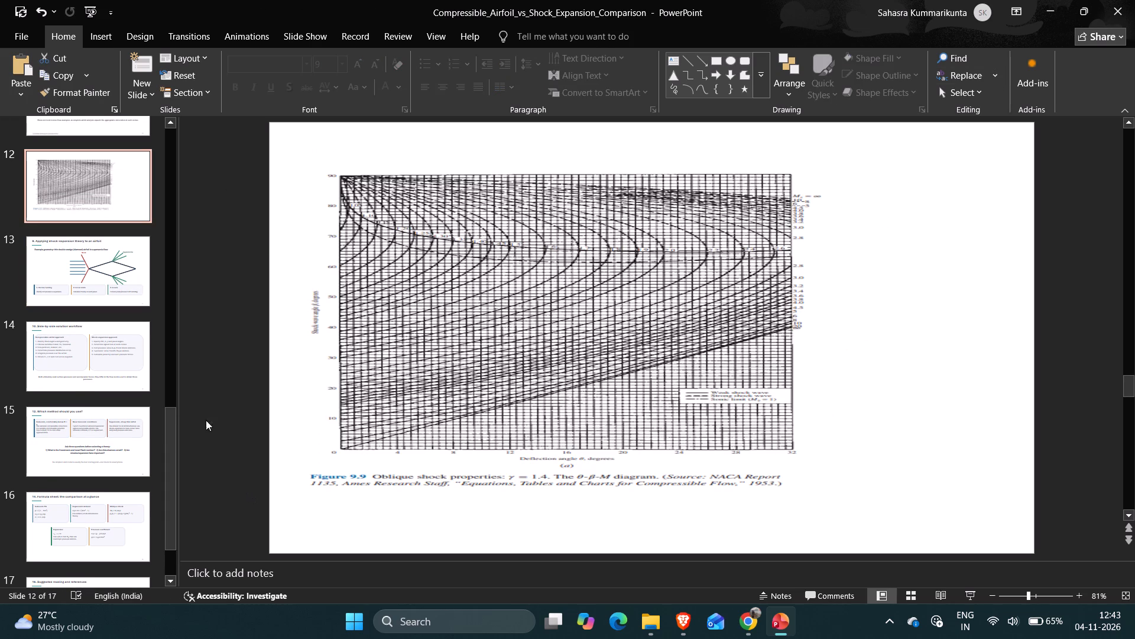
scroll(188, 345, "up", 1)
left_click(83, 346)
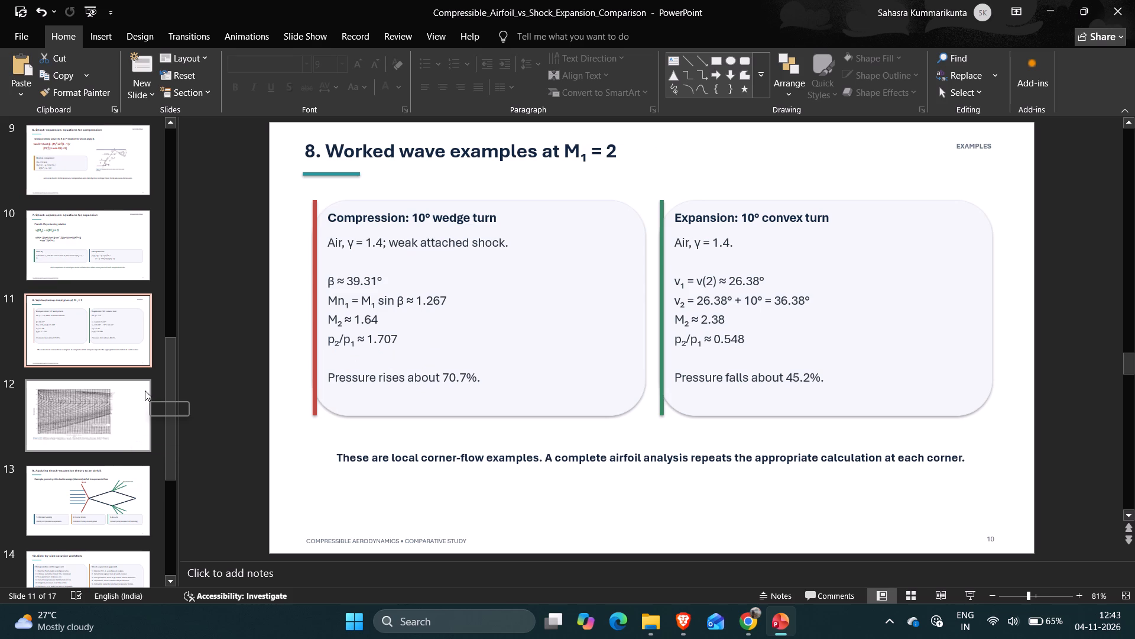
left_click(86, 422)
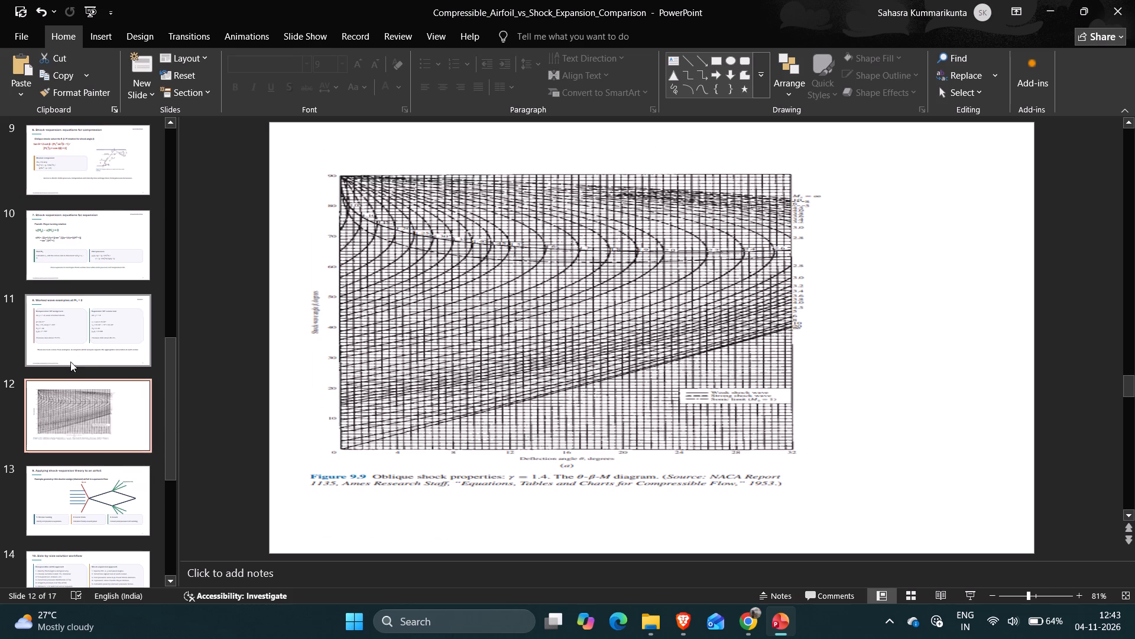
left_click(60, 333)
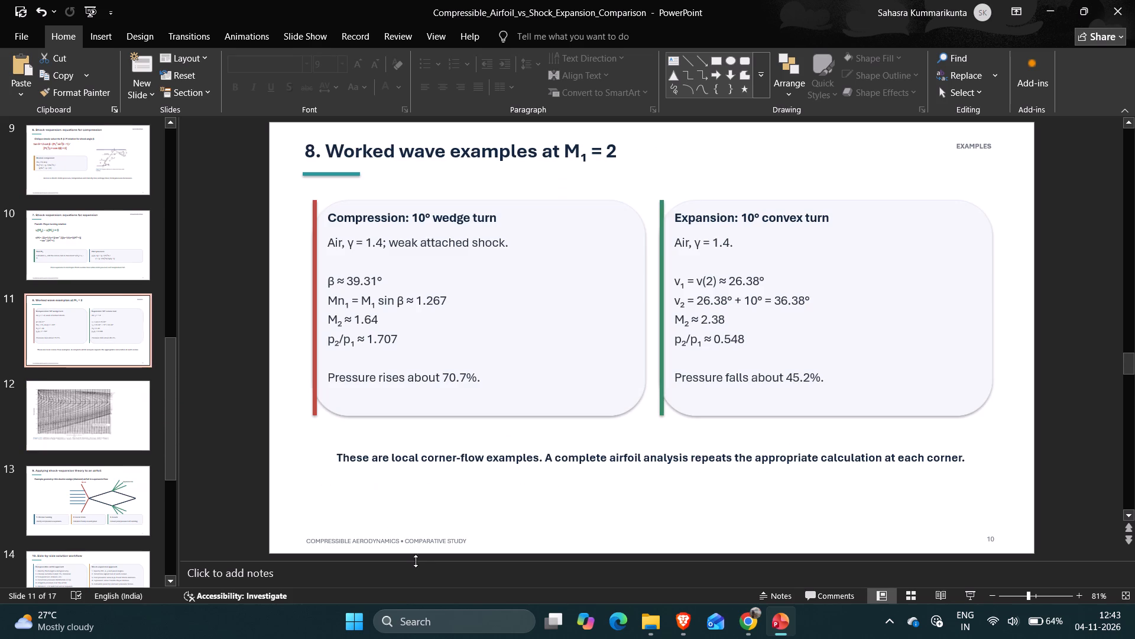
left_click(408, 543)
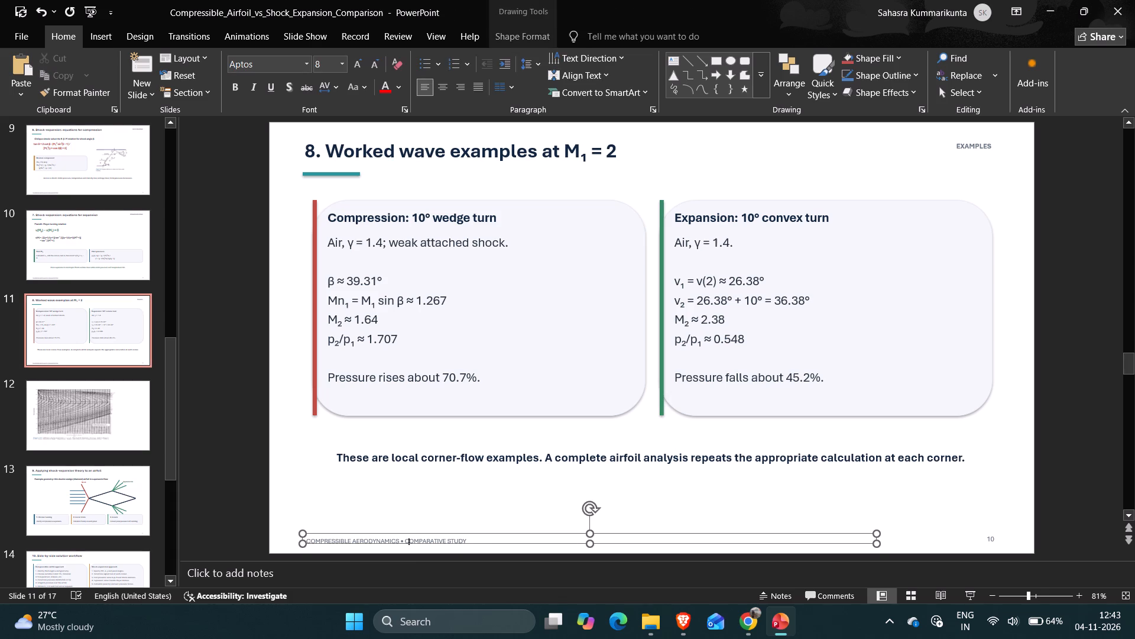
key("BackSpace")
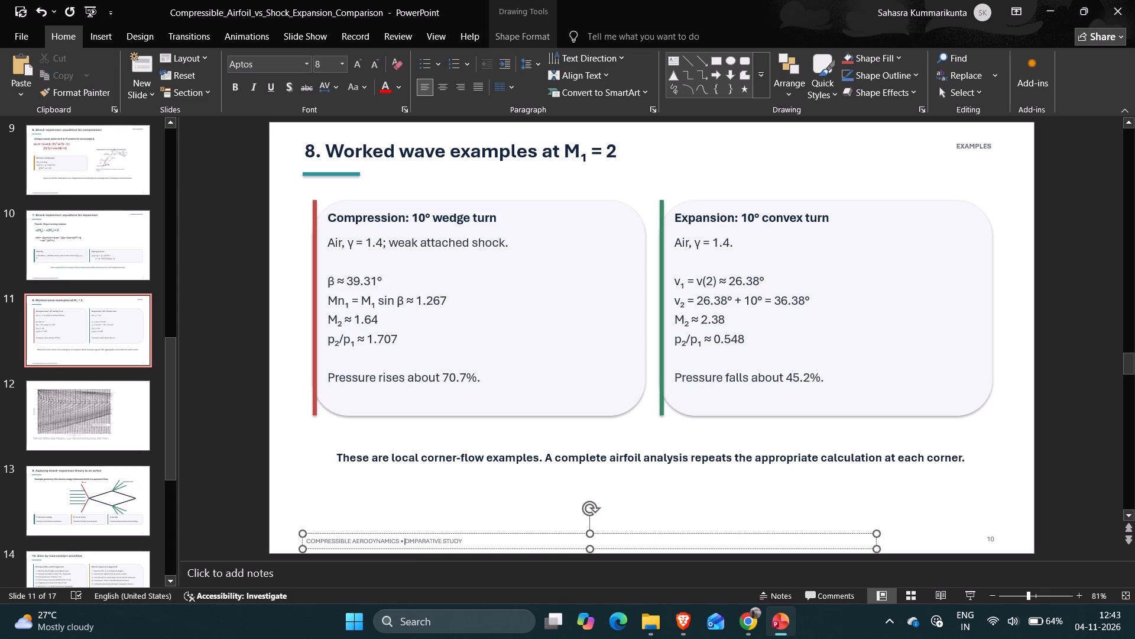
left_click(961, 149)
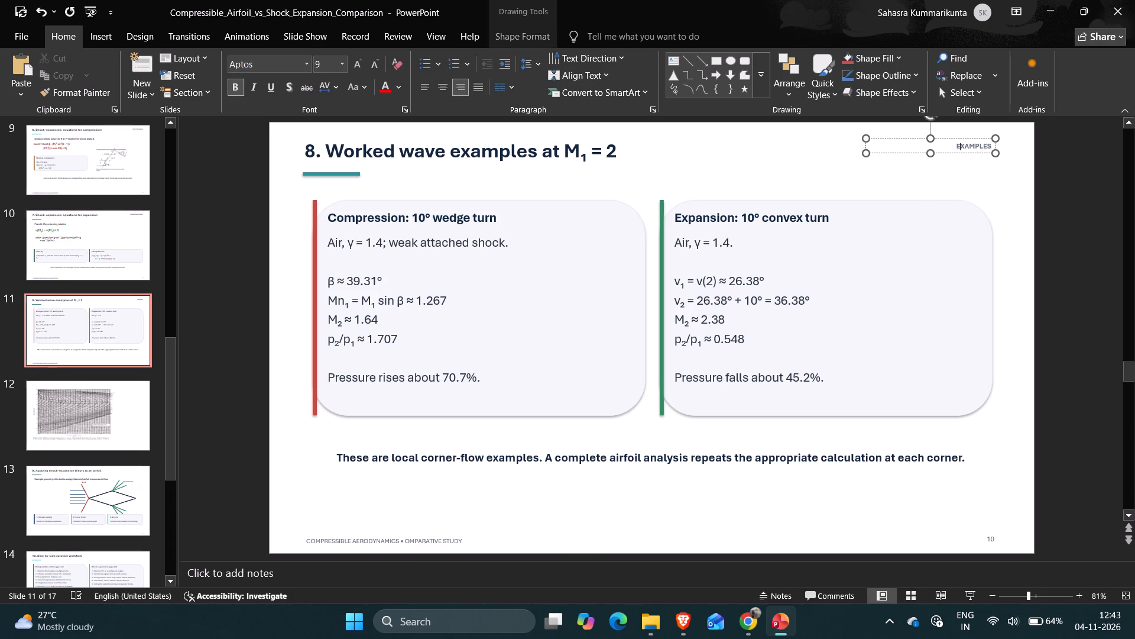
key("BackSpace")
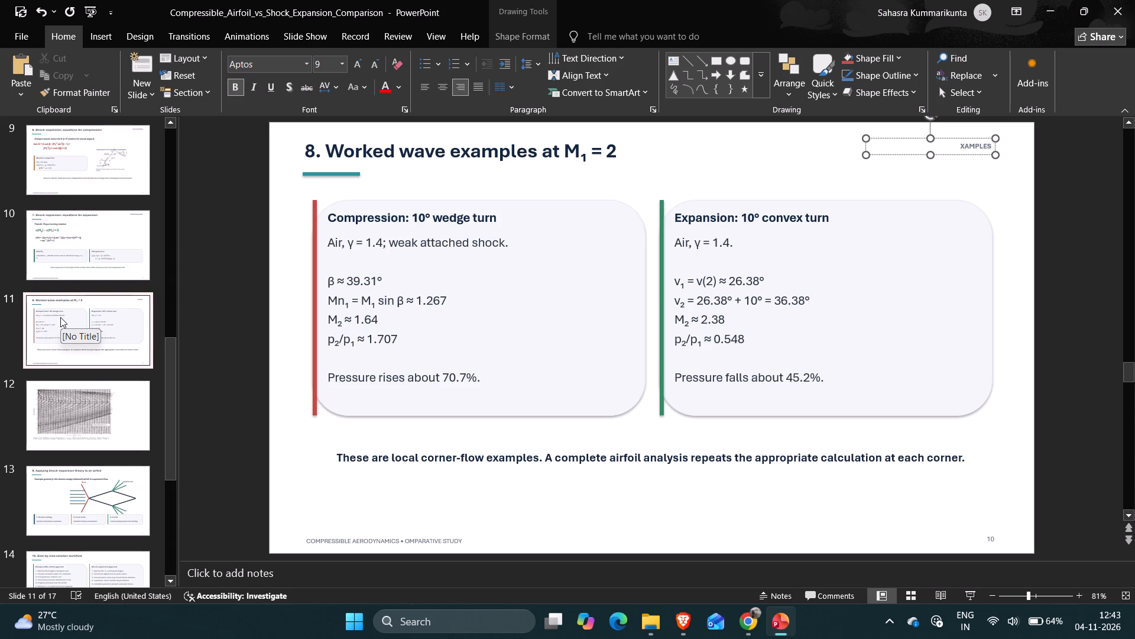
left_click(263, 320)
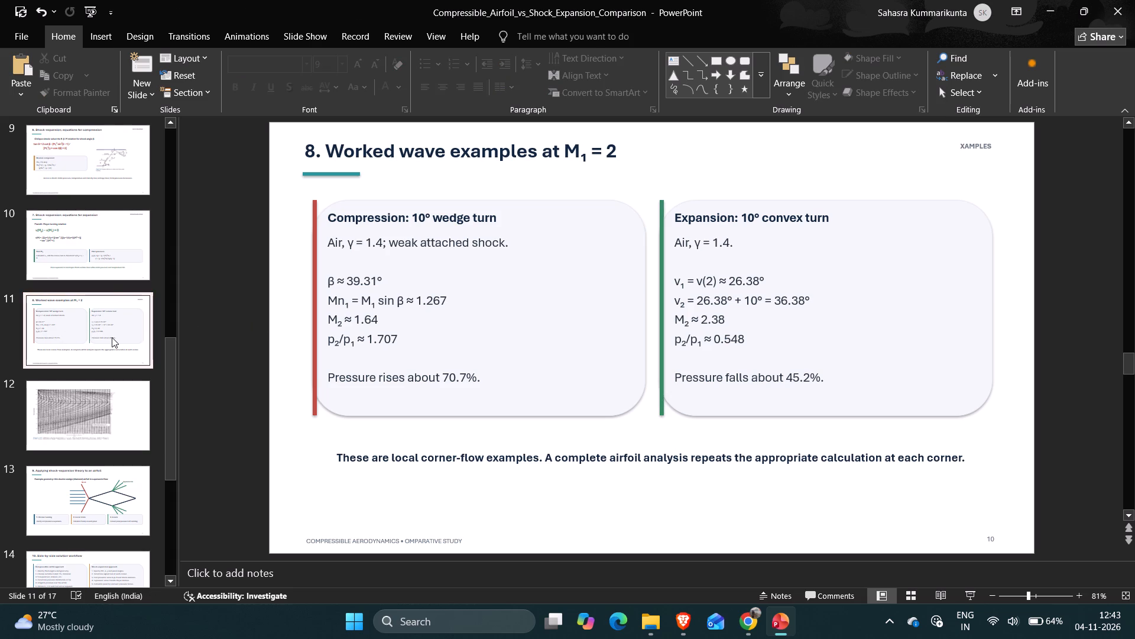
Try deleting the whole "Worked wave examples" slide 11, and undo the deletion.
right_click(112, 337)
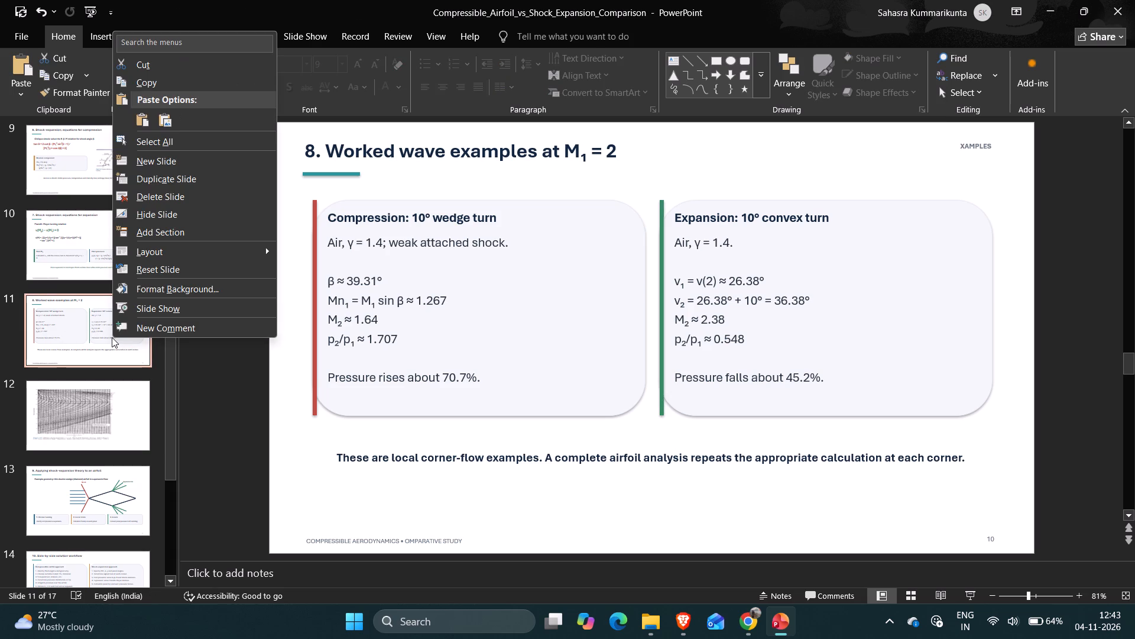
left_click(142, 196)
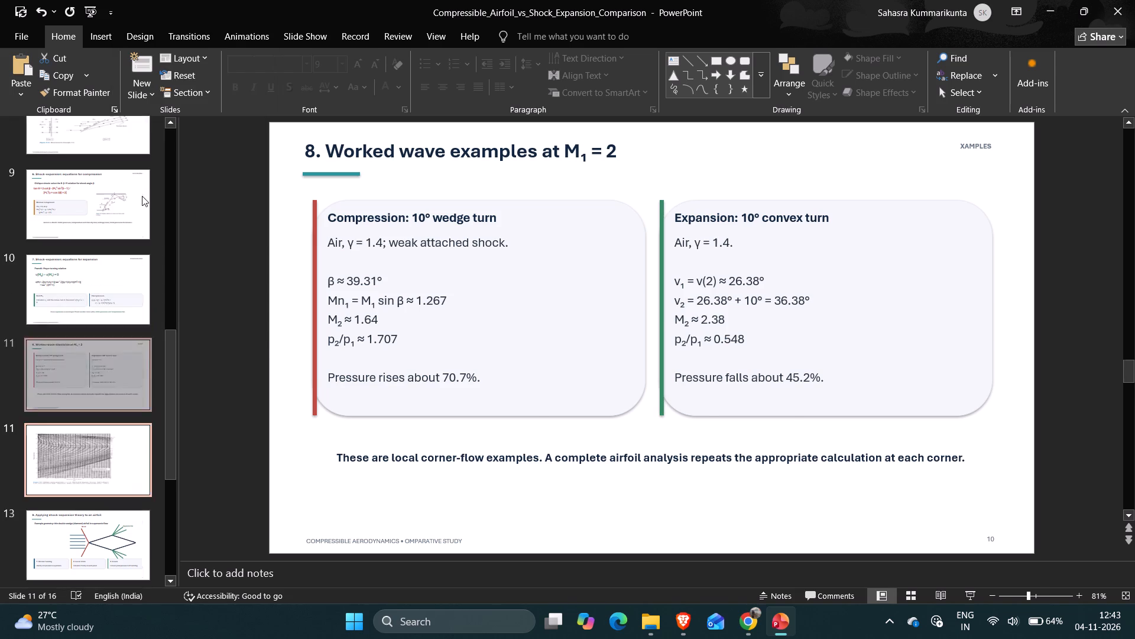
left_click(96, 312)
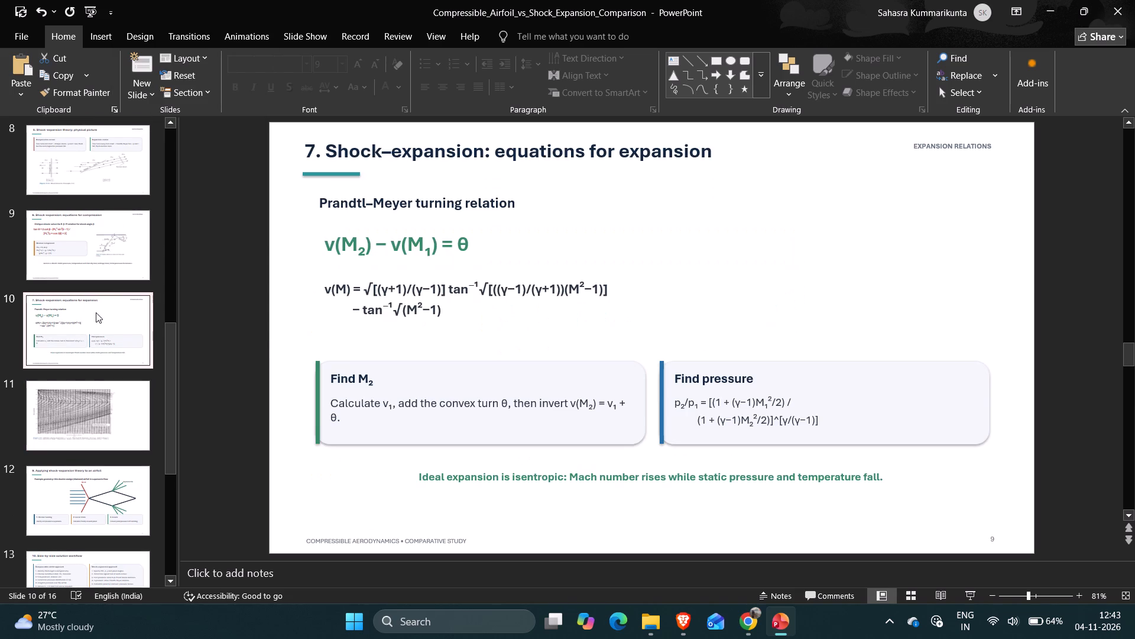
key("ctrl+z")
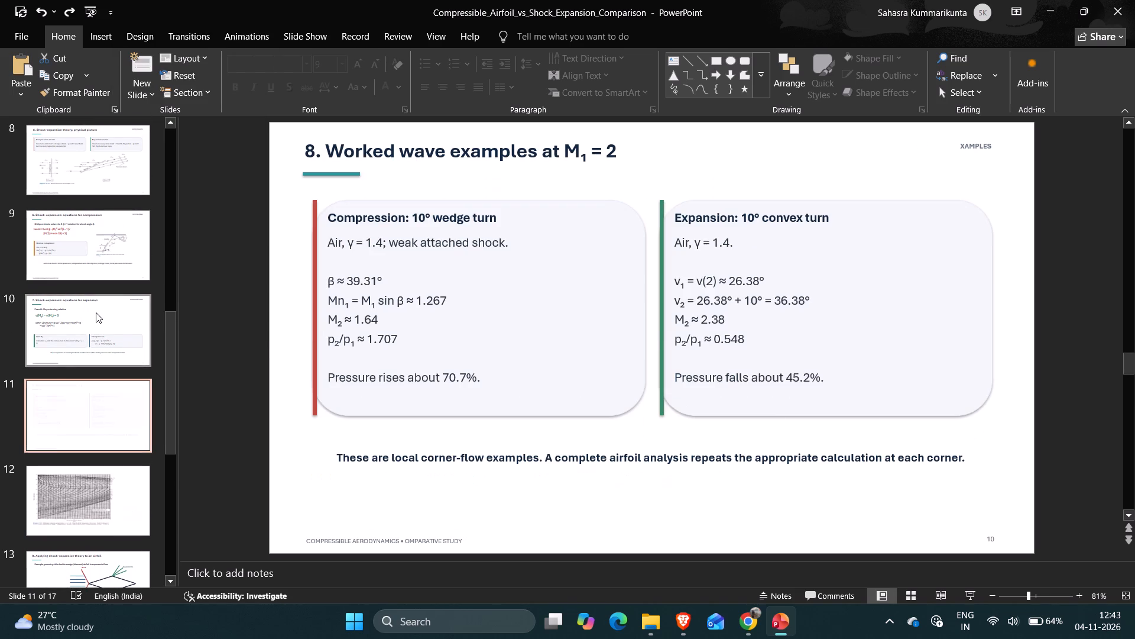
Delete the "XAMPLES" corner label and the comparative study footer from the "Worked wave examples" slide 11.
left_click(96, 312)
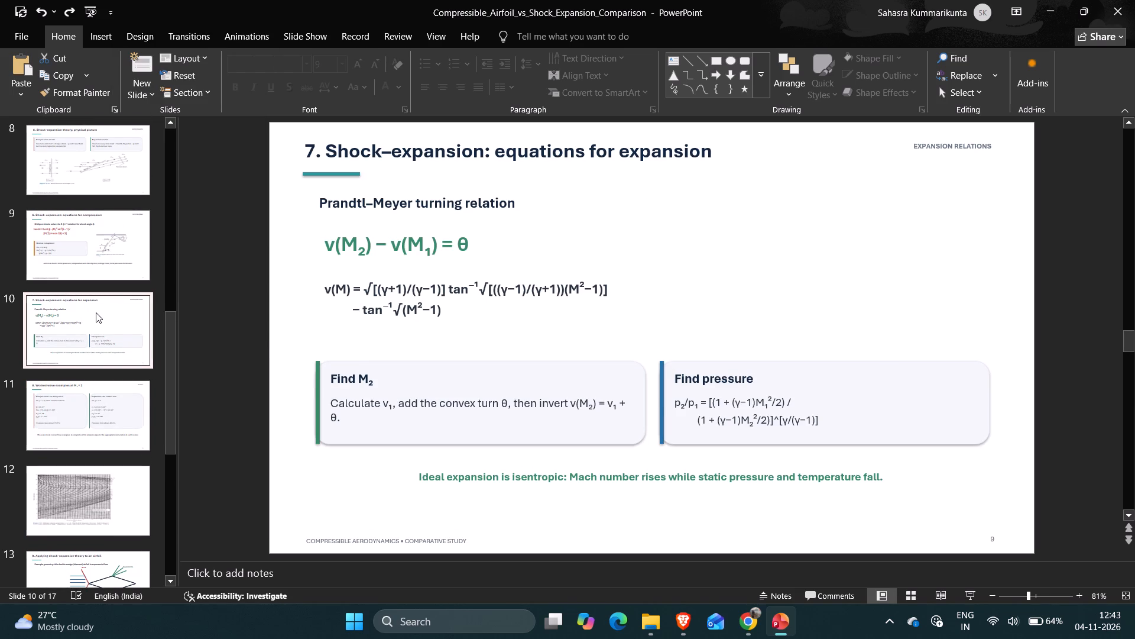
key("Down")
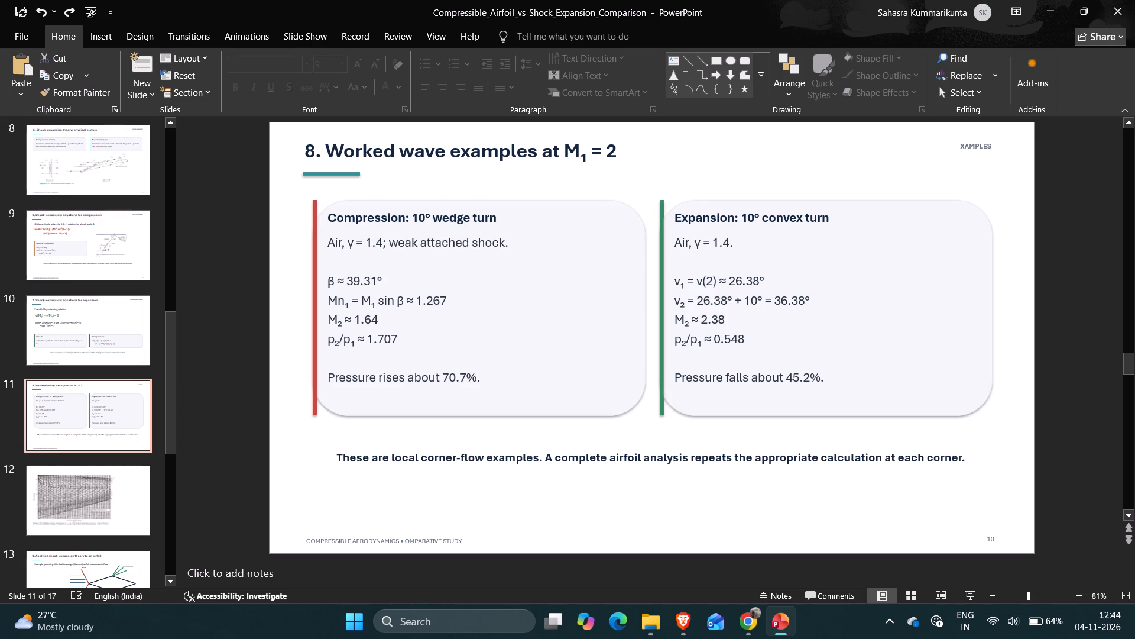
left_click(962, 148)
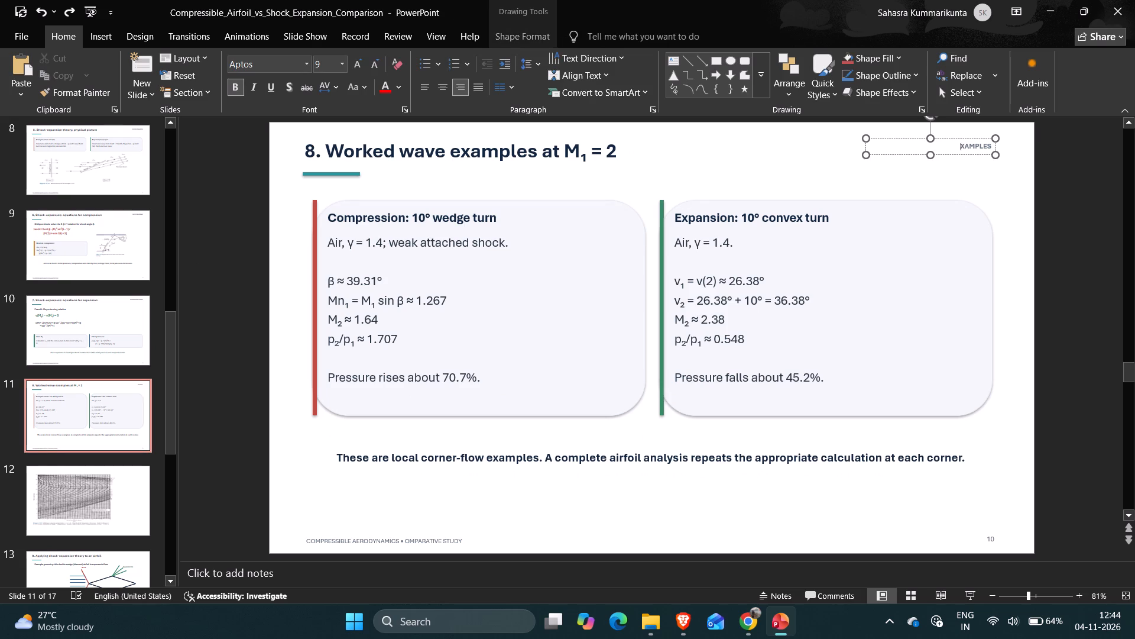
left_click(962, 152)
key("BackSpace")
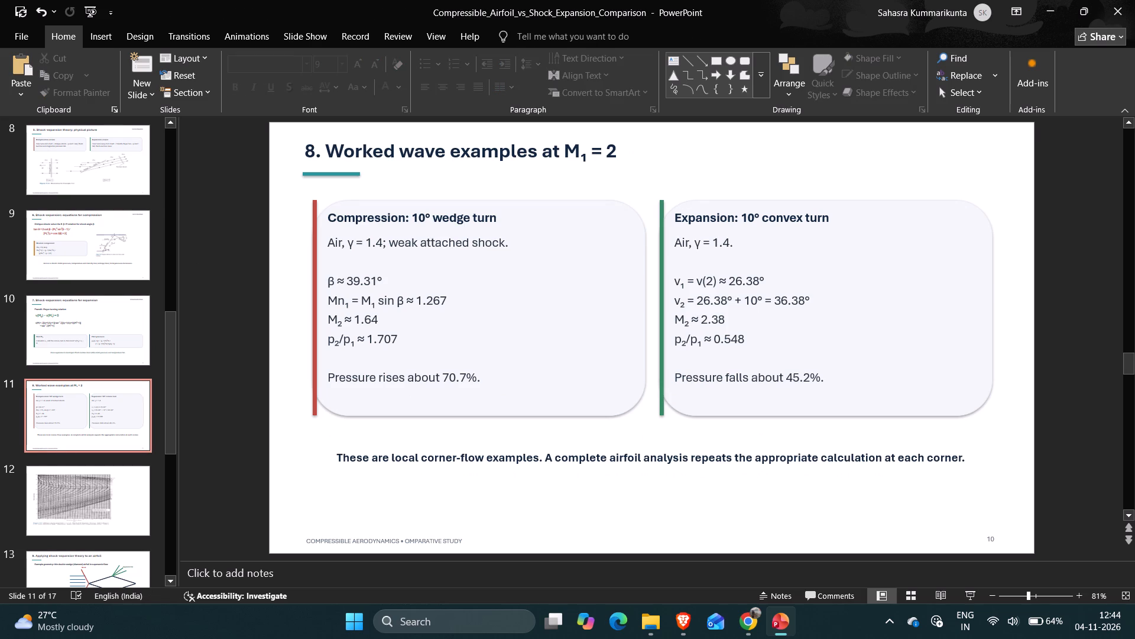
left_click(367, 546)
key("BackSpace")
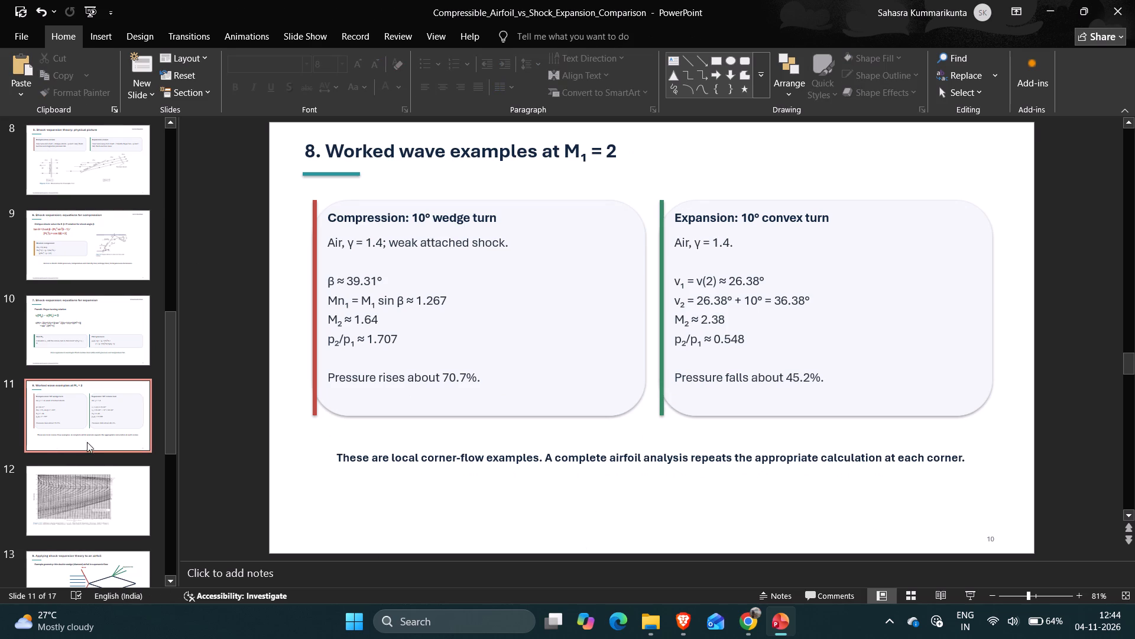
Delete the "EXPANSION RELATIONS" label and the comparative study footer from the "Shock–expansion: equations for expansion" slide.
key("Up")
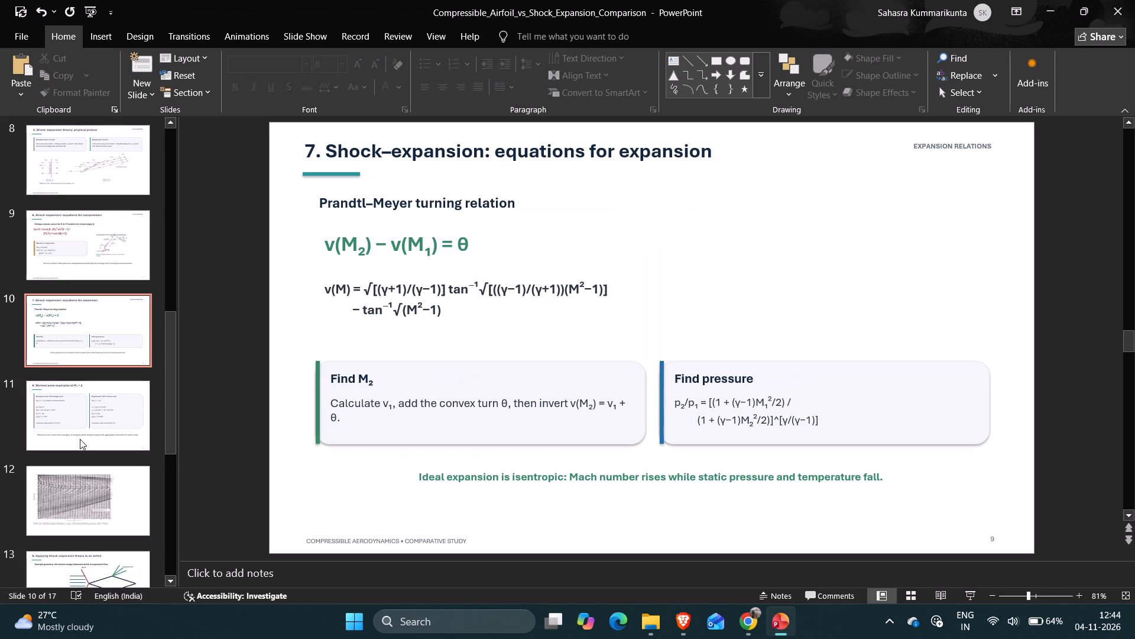
left_click(956, 156)
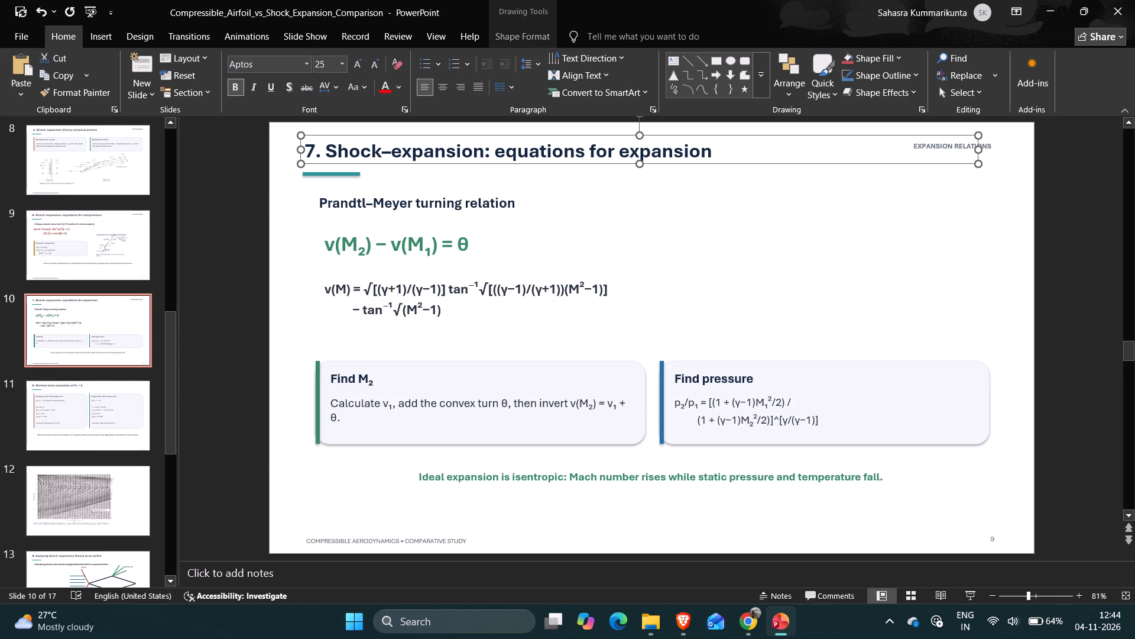
left_click(986, 148)
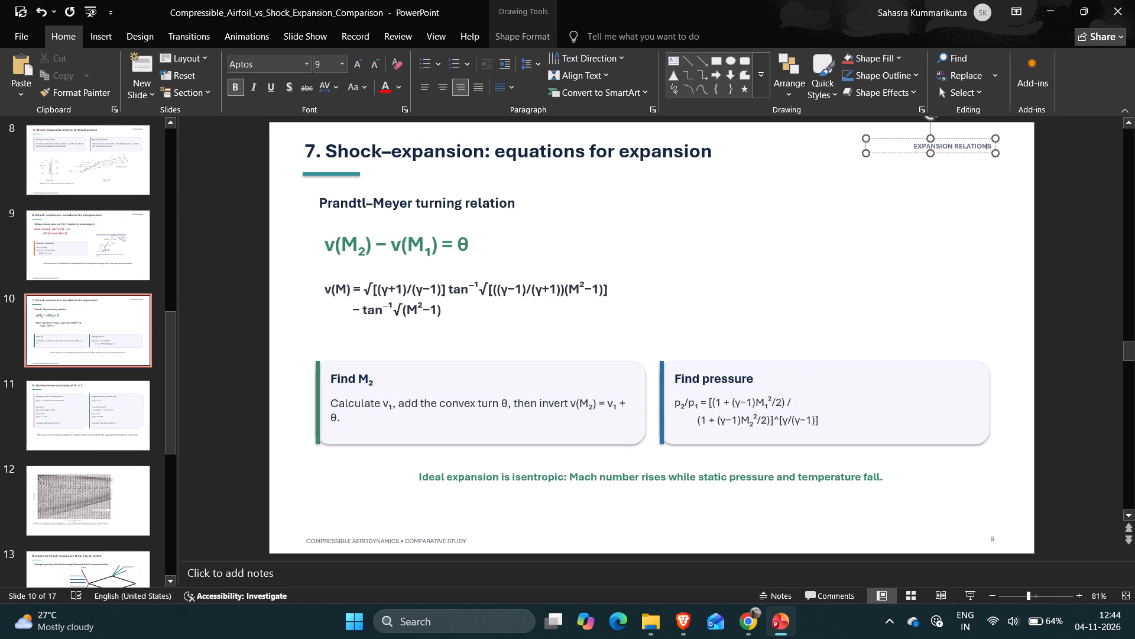
left_click(984, 153)
key("BackSpace")
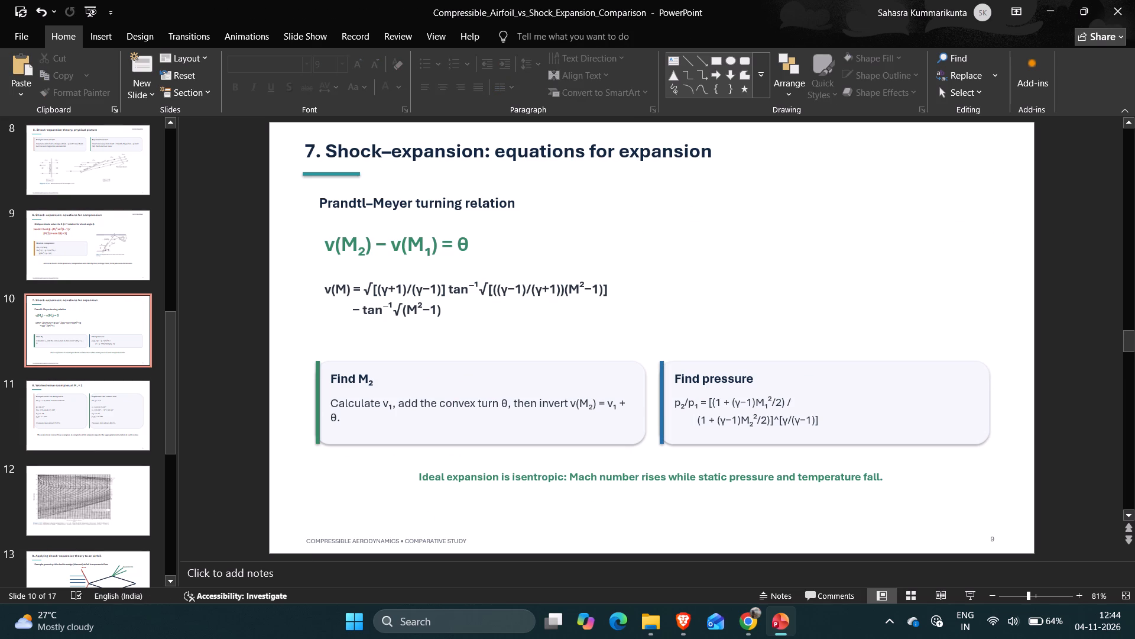
left_click(307, 544)
left_click(307, 544)
key("BackSpace")
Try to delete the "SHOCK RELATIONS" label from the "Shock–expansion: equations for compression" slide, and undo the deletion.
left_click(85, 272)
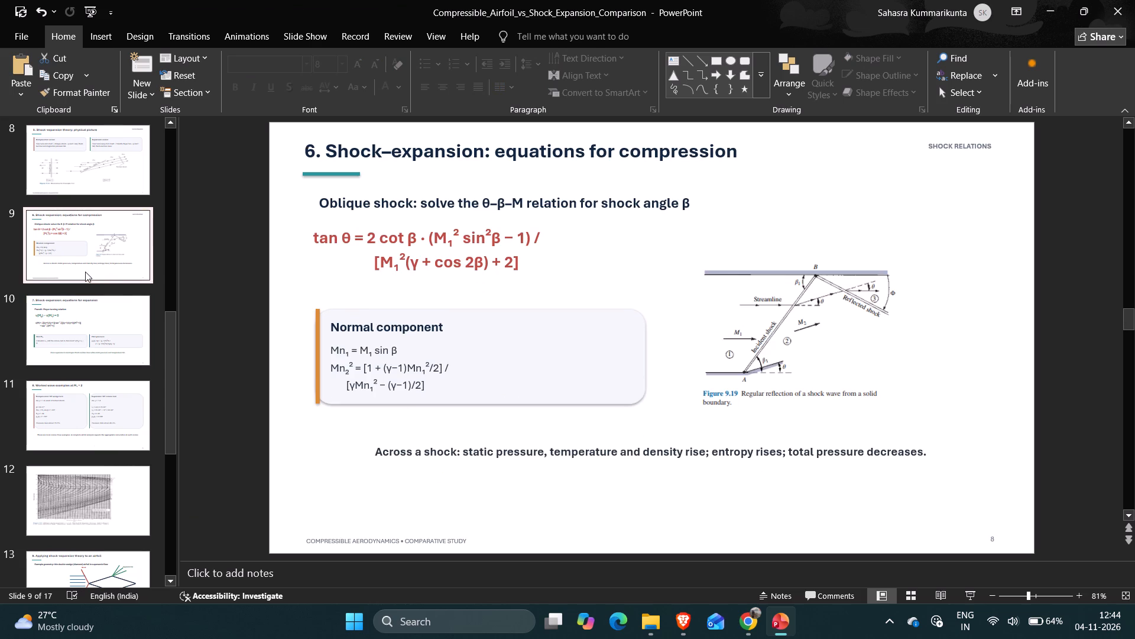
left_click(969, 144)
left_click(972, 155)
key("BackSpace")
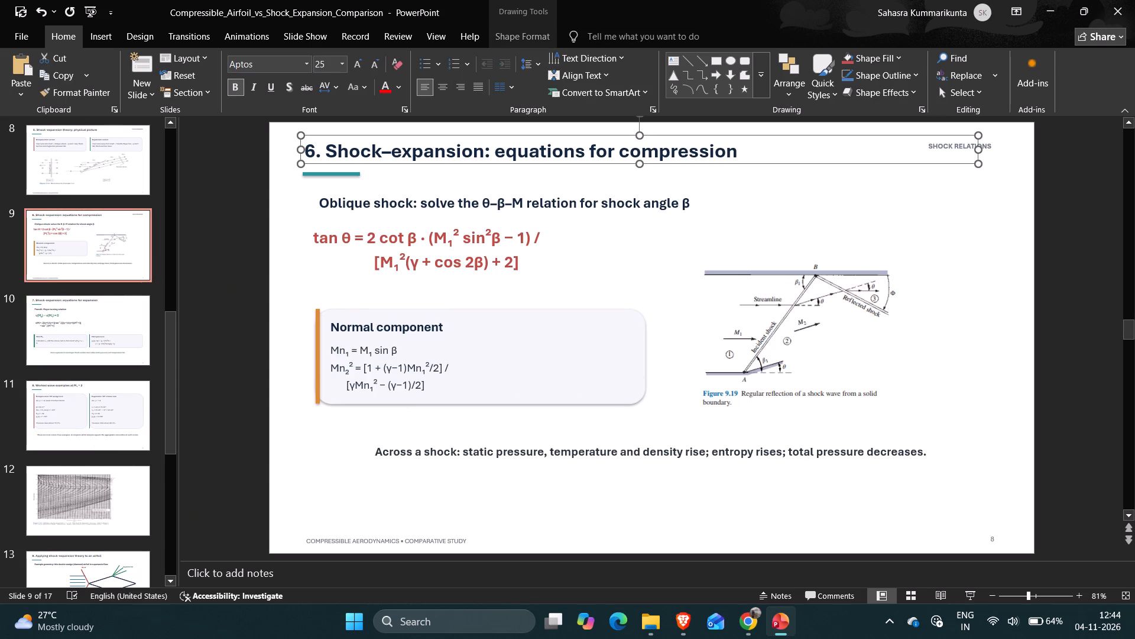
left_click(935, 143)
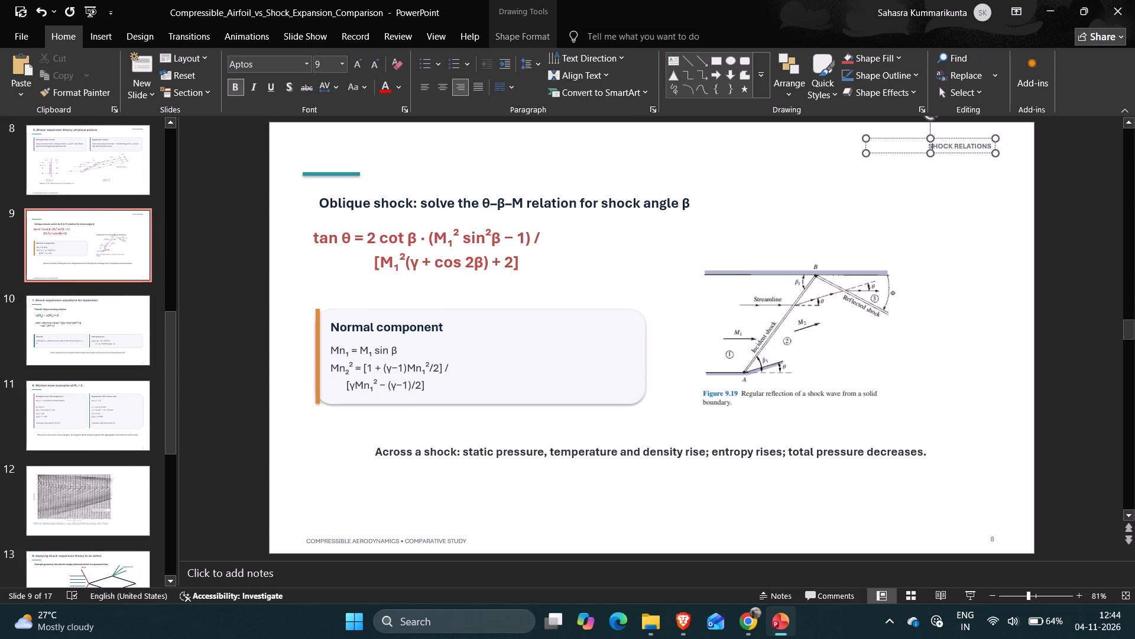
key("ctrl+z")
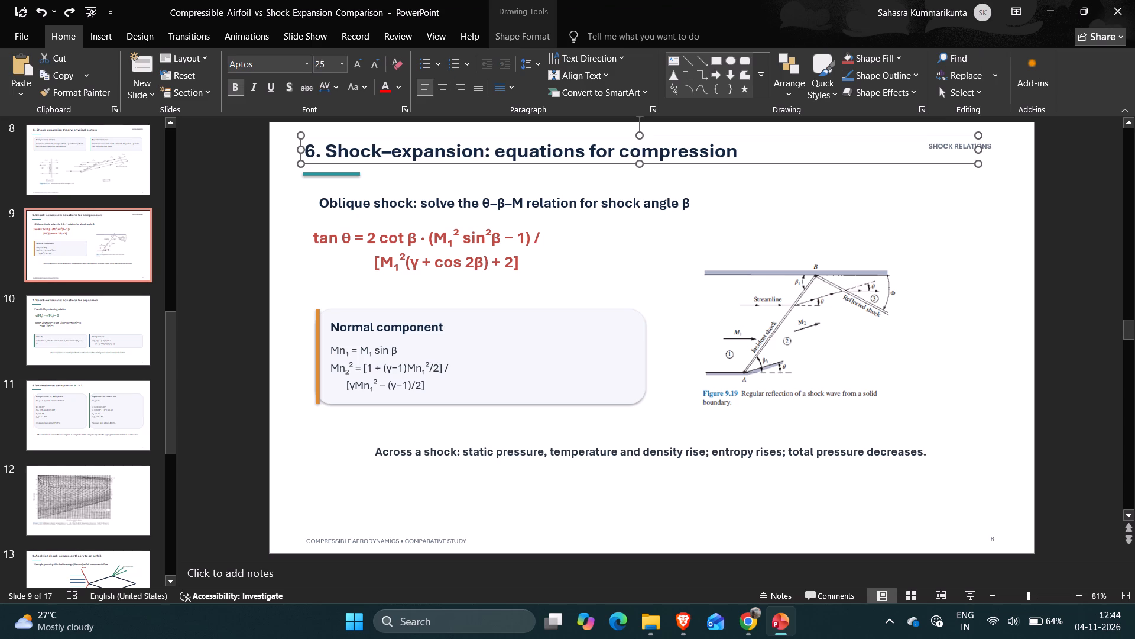
Delete the "SHOCK RELATIONS" label and the comparative study footer from the "Shock–expansion: equations for compression" slide.
left_click(1001, 150)
left_click(988, 141)
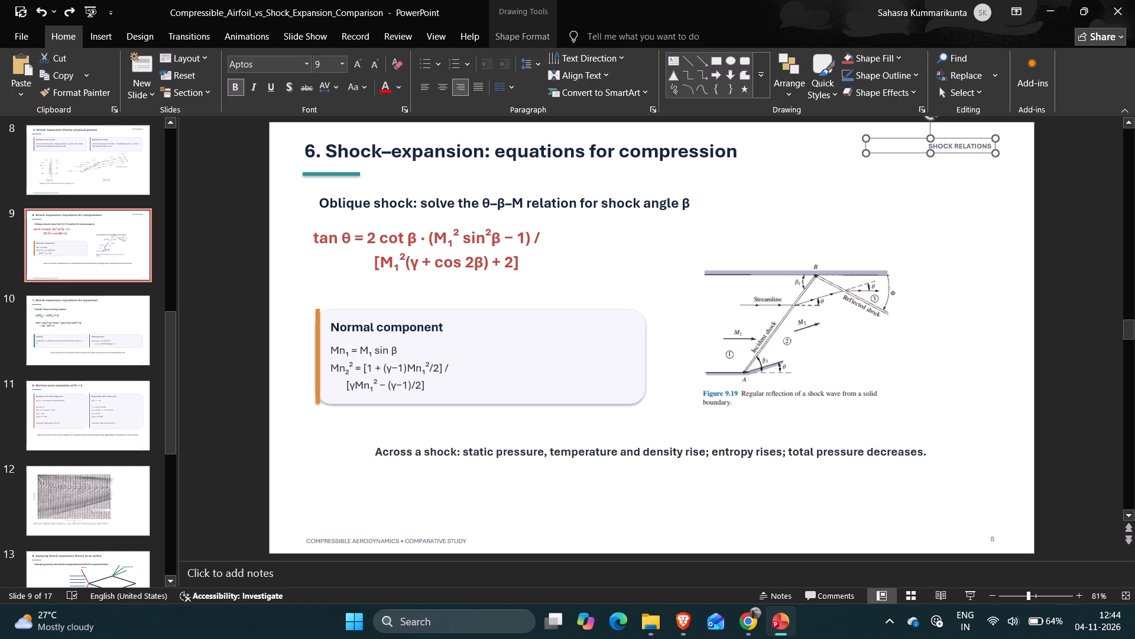
key("BackSpace")
left_click(440, 542)
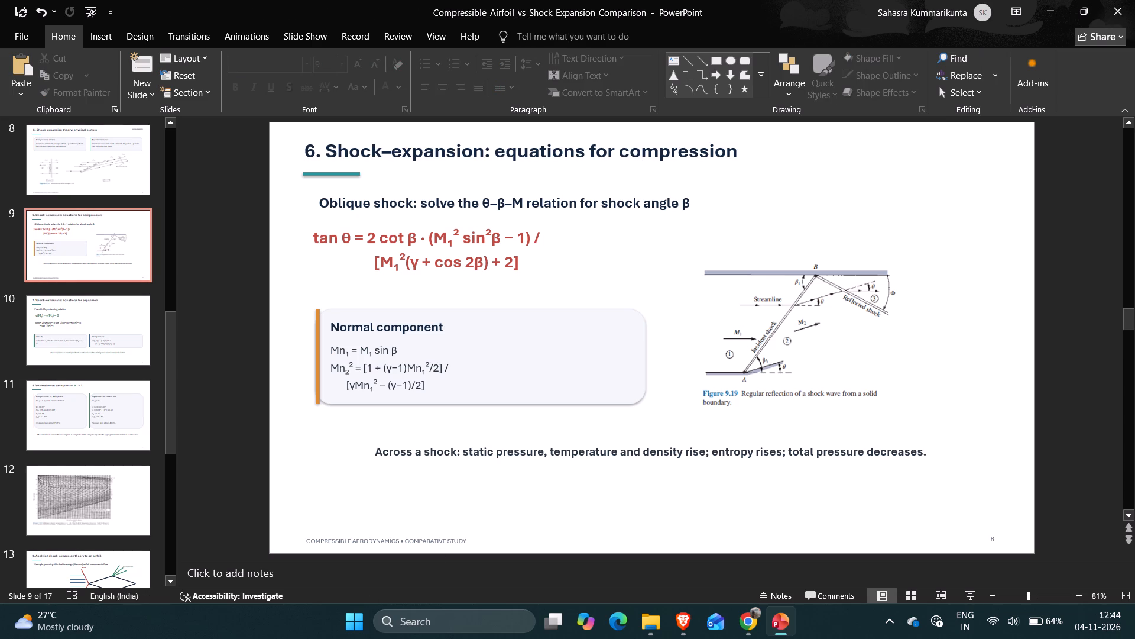
key("BackSpace")
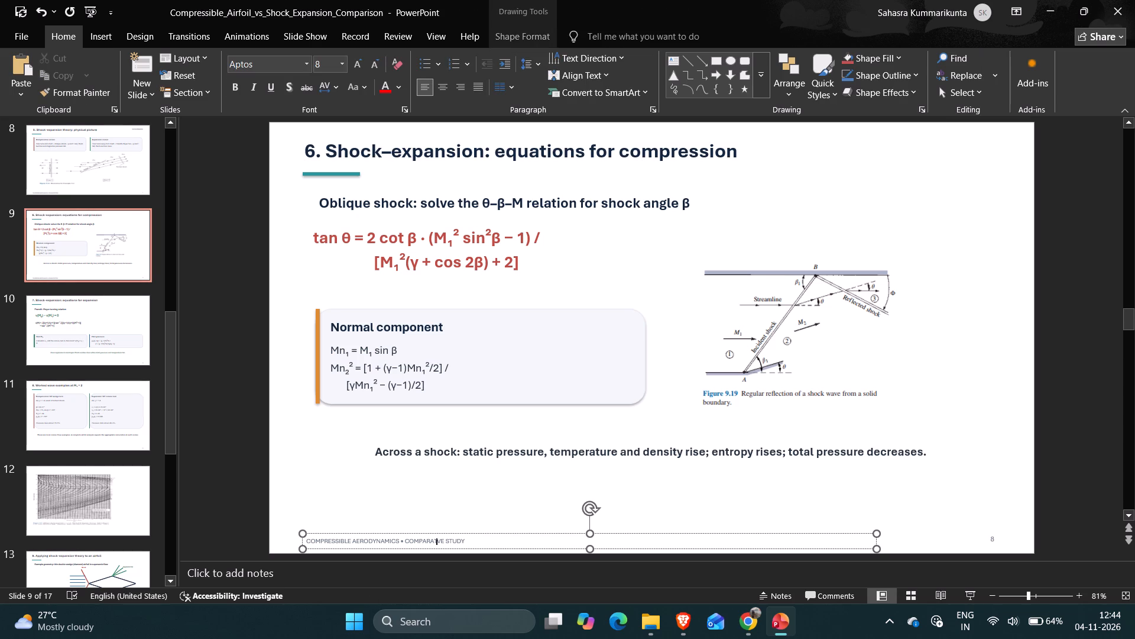
left_click(422, 546)
key("BackSpace")
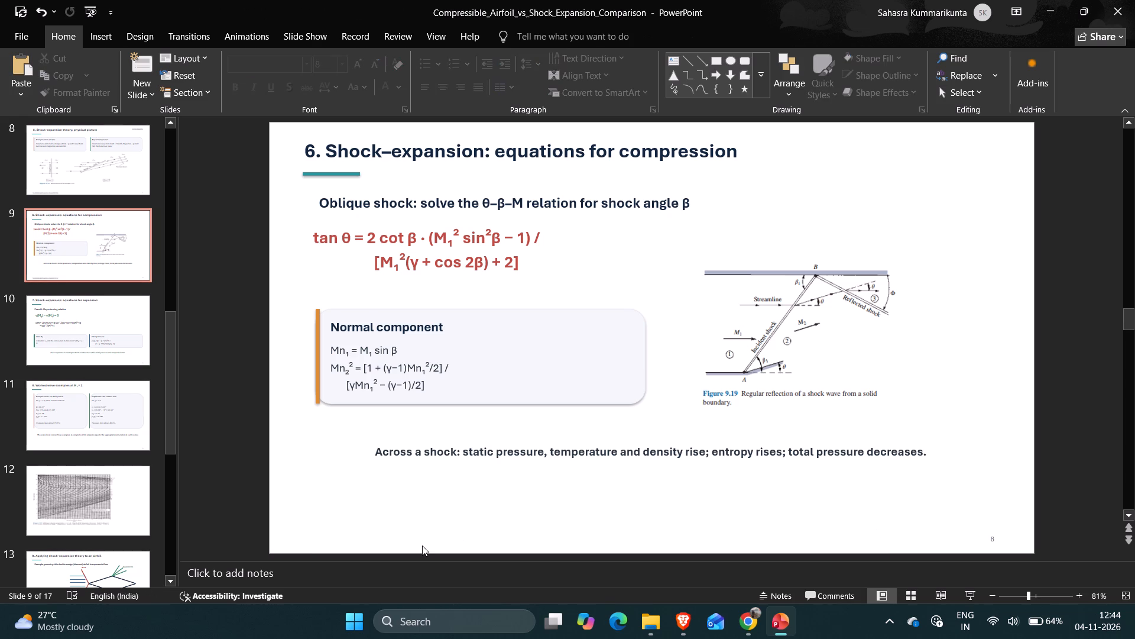
Delete the comparative study footer and the "SHOCK–EXPANSION" label from the "Shock–expansion theory: physical picture" slide 8.
left_click(100, 344)
left_click(106, 261)
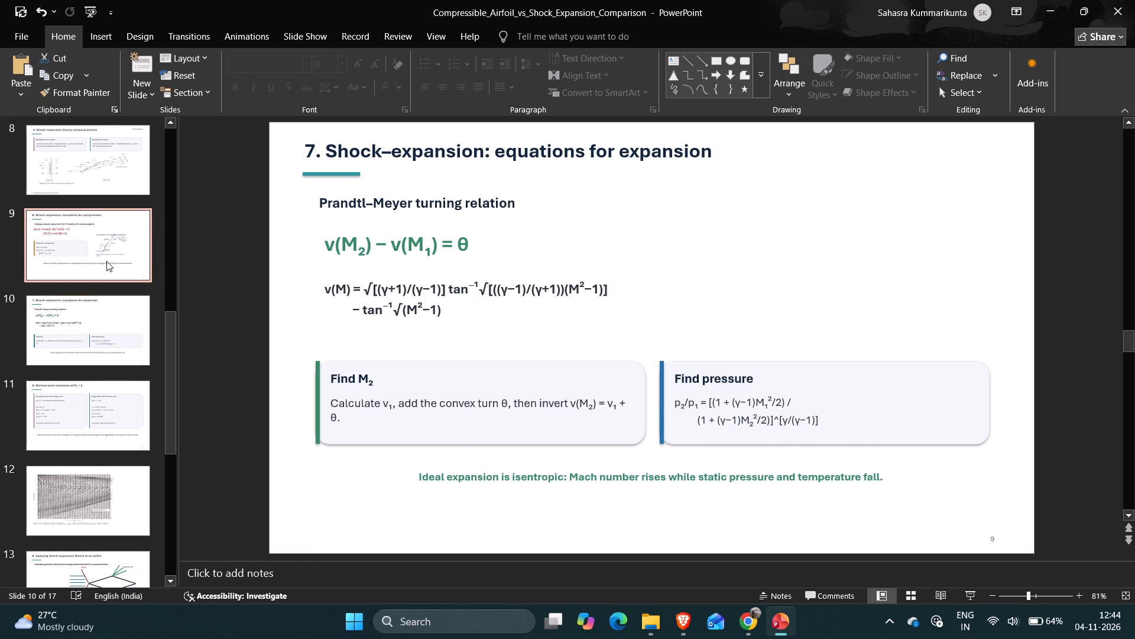
scroll(106, 261, "up", 1)
left_click(108, 254)
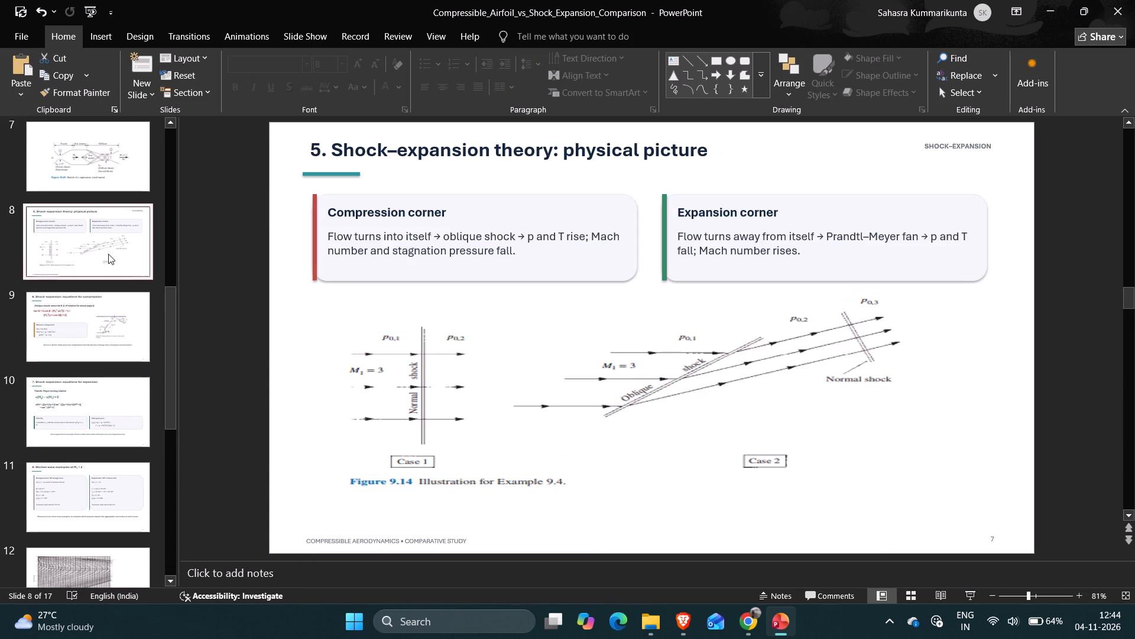
key("Up")
key("Down")
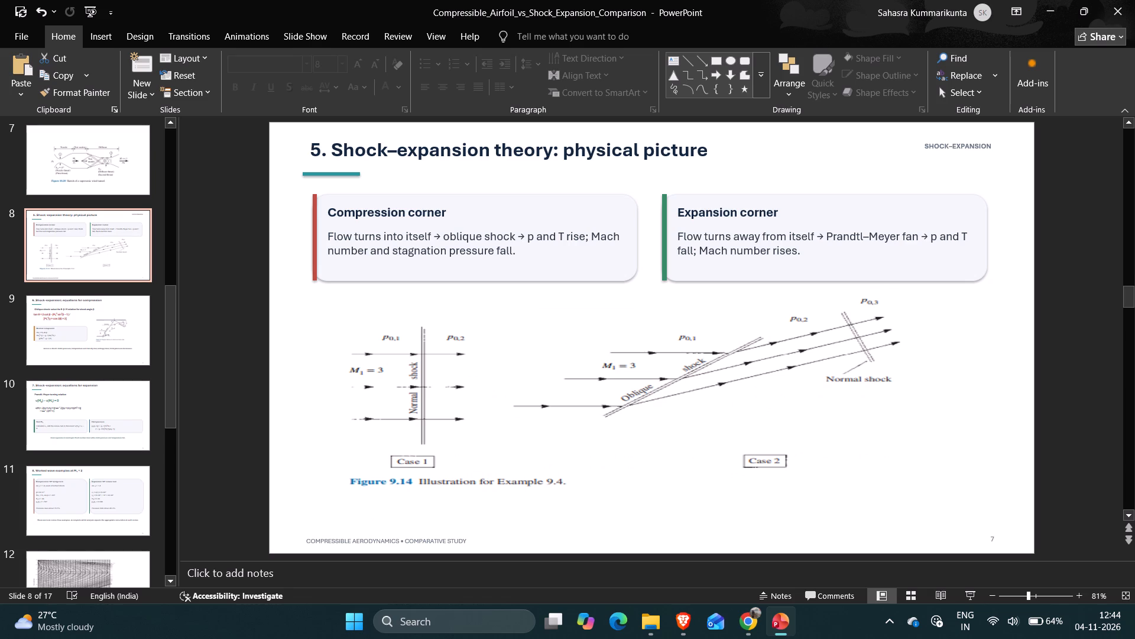
left_click(362, 538)
key("BackSpace")
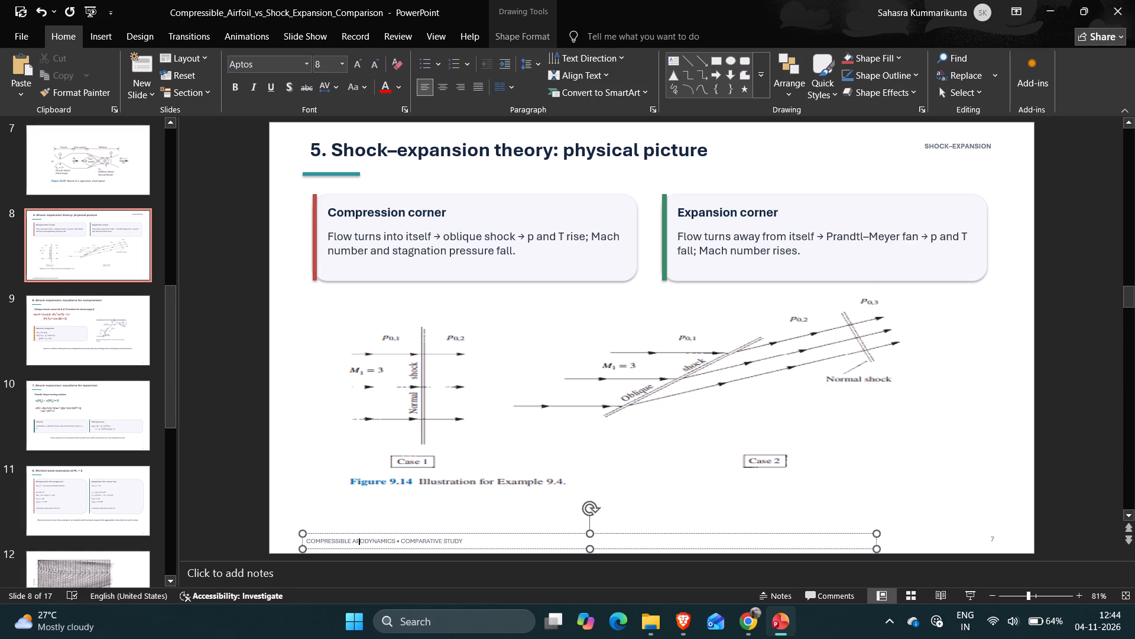
left_click(429, 548)
key("BackSpace")
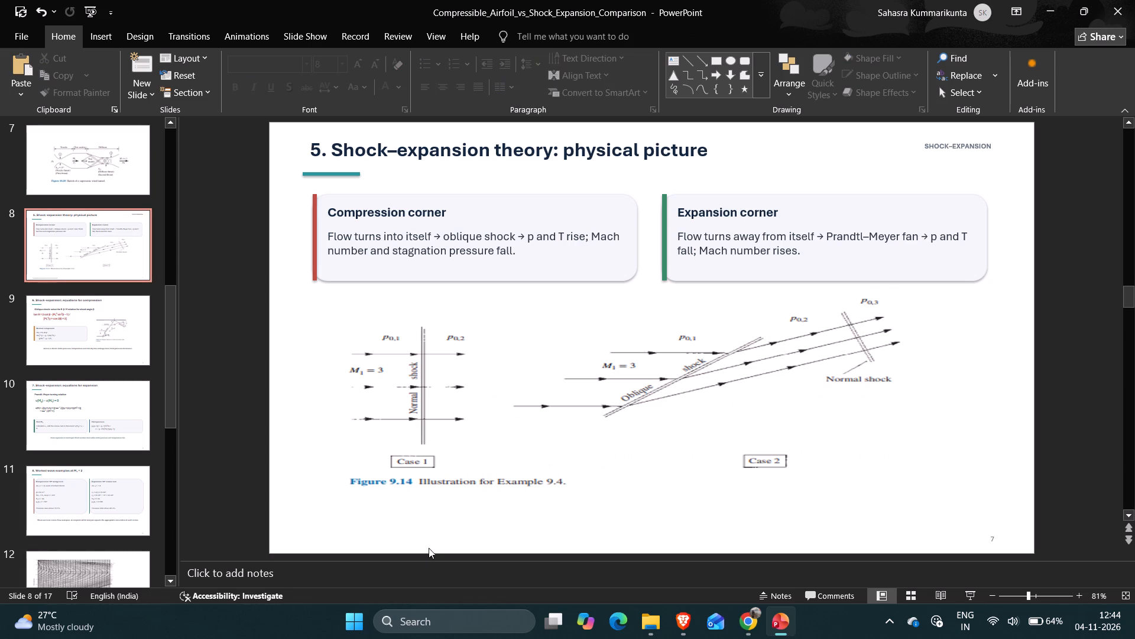
left_click(988, 150)
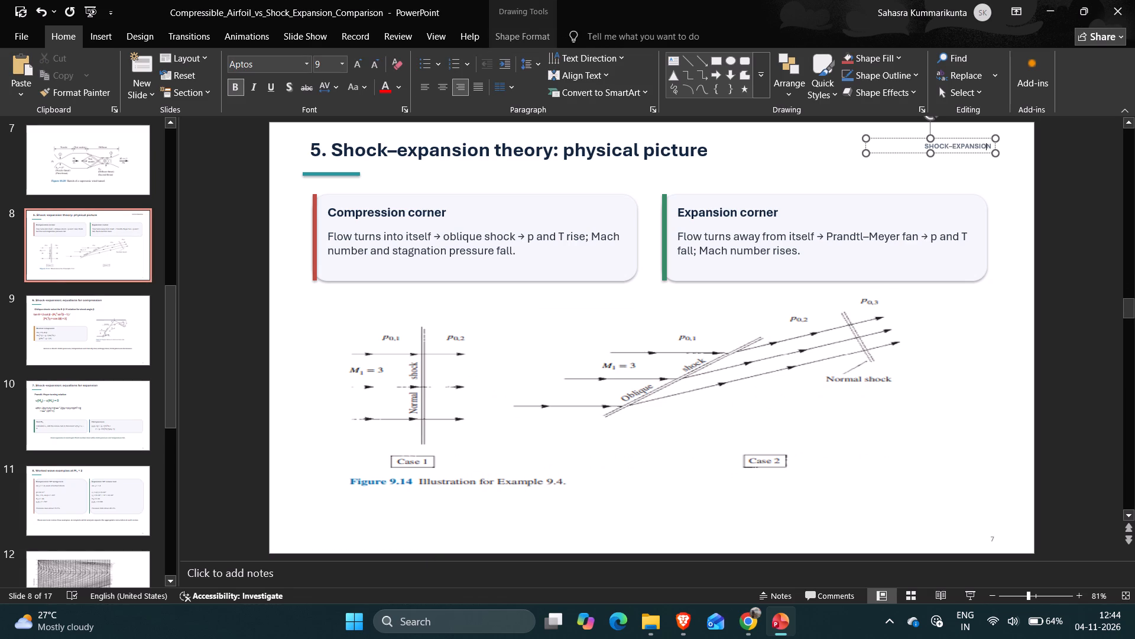
left_click(983, 151)
key("BackSpace")
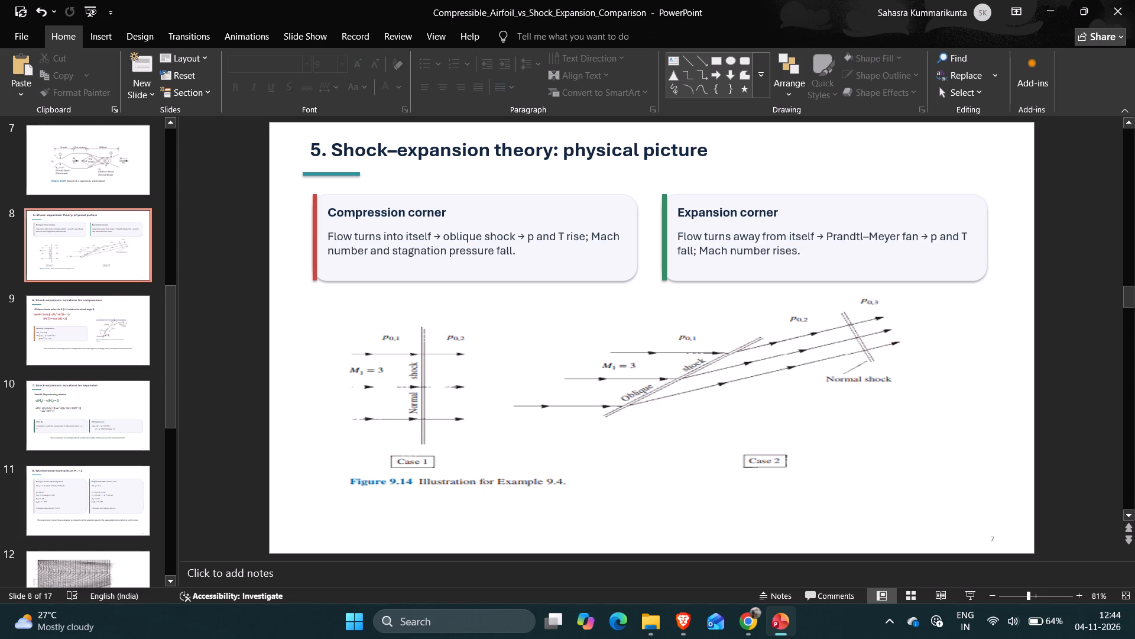
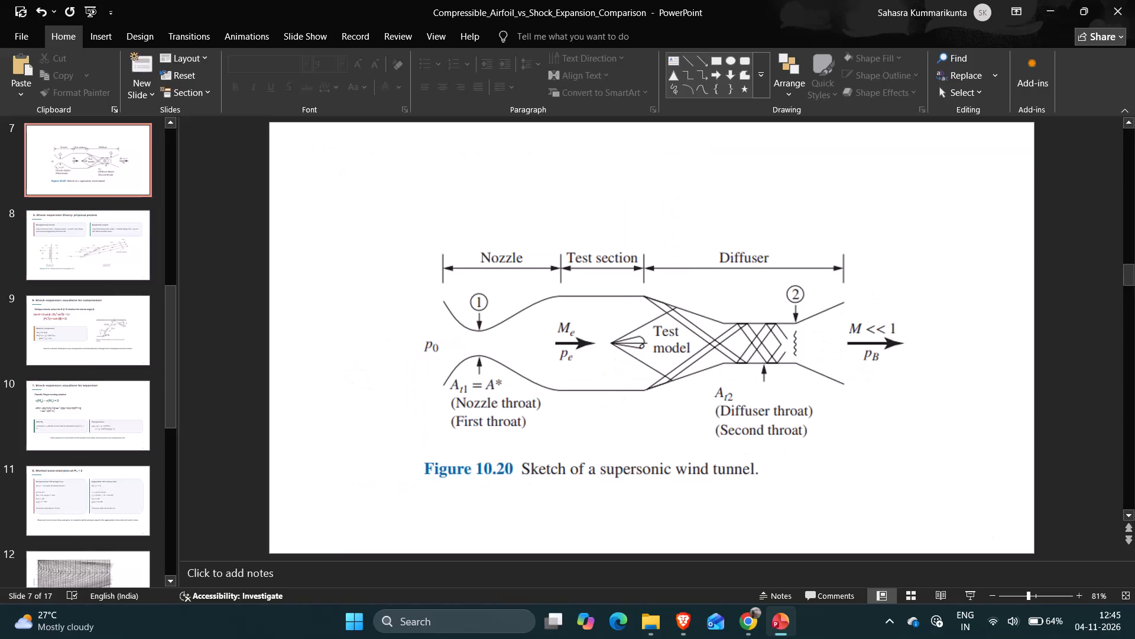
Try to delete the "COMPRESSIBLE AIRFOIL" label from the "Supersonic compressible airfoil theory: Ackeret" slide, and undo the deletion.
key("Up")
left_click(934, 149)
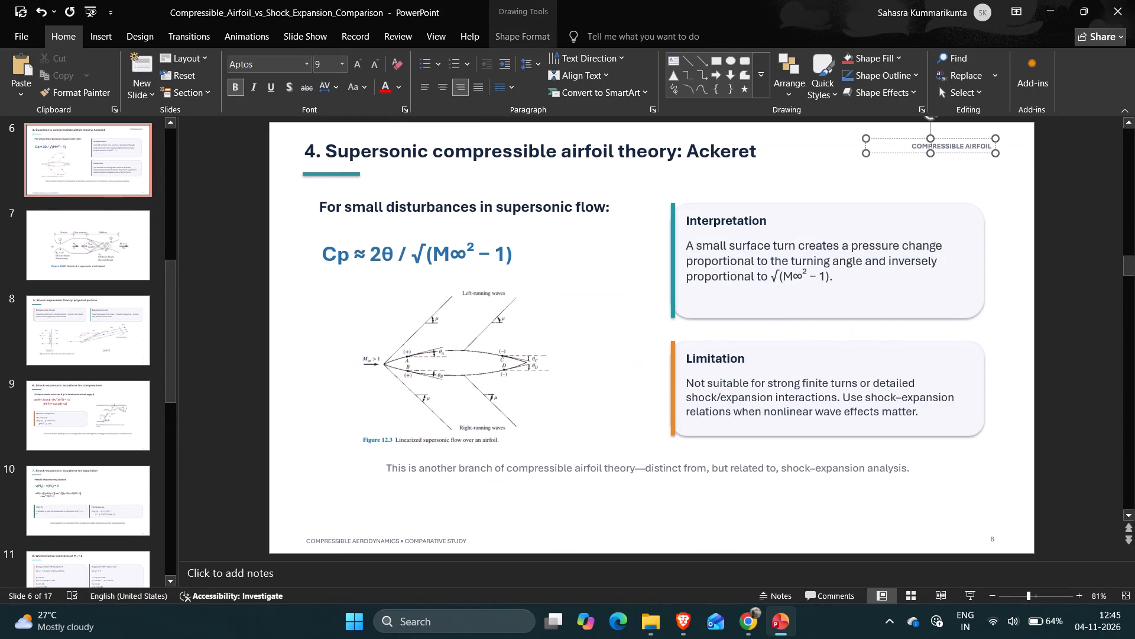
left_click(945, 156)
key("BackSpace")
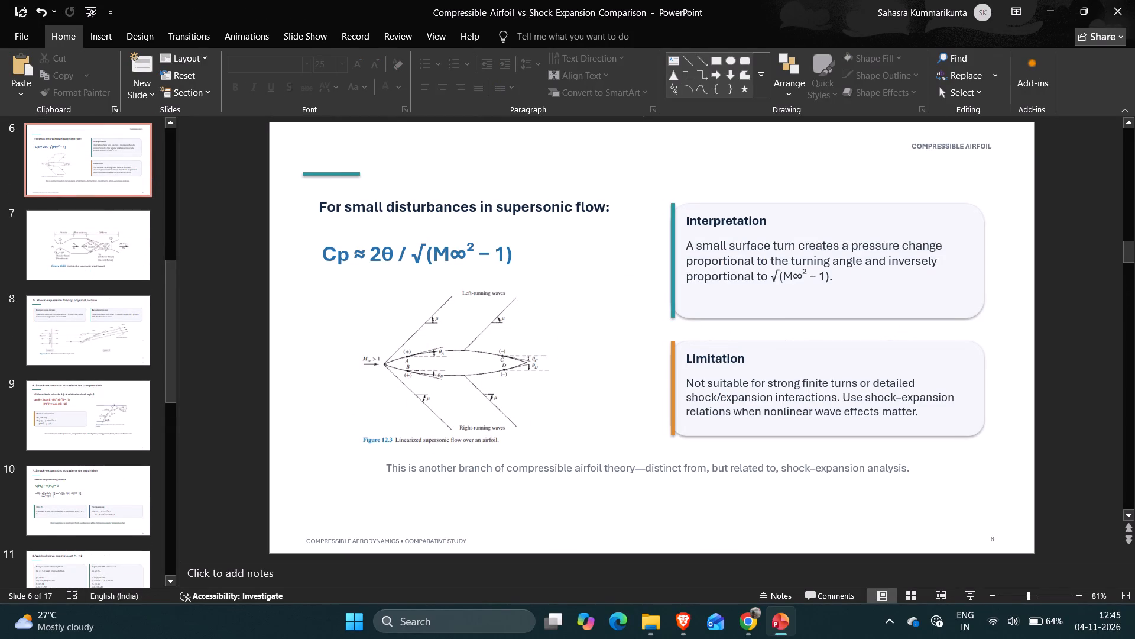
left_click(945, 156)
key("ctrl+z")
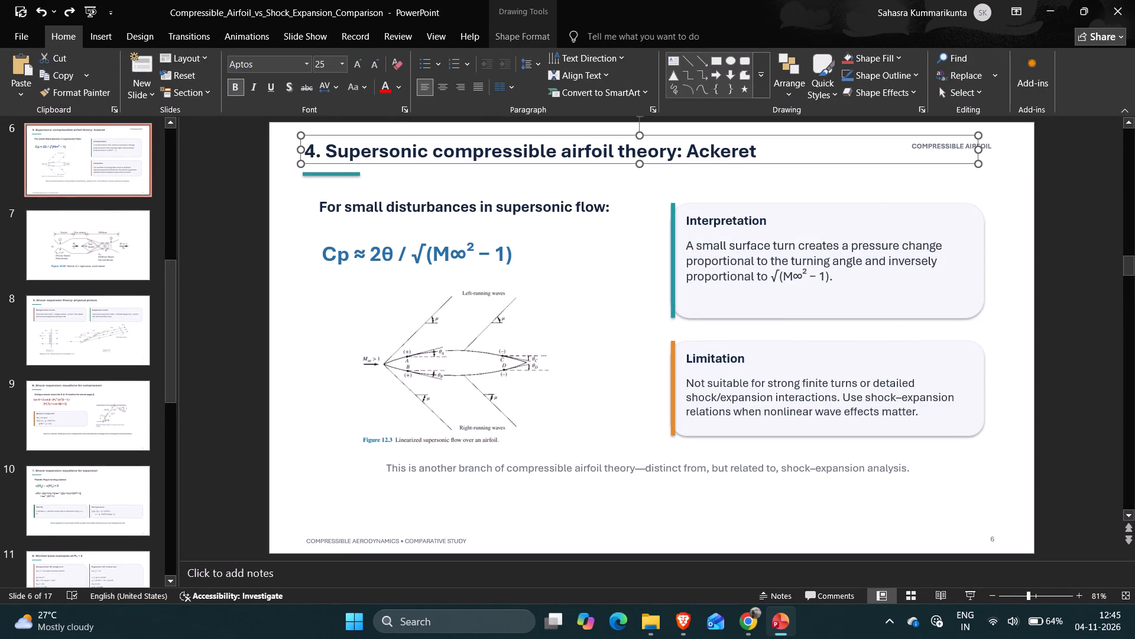
Delete the "COMPRESSIBLE AIRFOIL" label and the comparative study footer from the "Supersonic compressible airfoil theory: Ackeret" slide.
left_click(1002, 149)
left_click(990, 147)
key("BackSpace")
key("BackSpace")
key("BackSpace")
key("BackSpace")
key("BackSpace")
key("BackSpace")
key("BackSpace")
key("BackSpace")
key("BackSpace")
key("BackSpace")
key("BackSpace")
key("BackSpace")
key("BackSpace")
key("BackSpace")
key("BackSpace")
key("BackSpace")
key("BackSpace")
key("BackSpace")
key("BackSpace")
key("BackSpace")
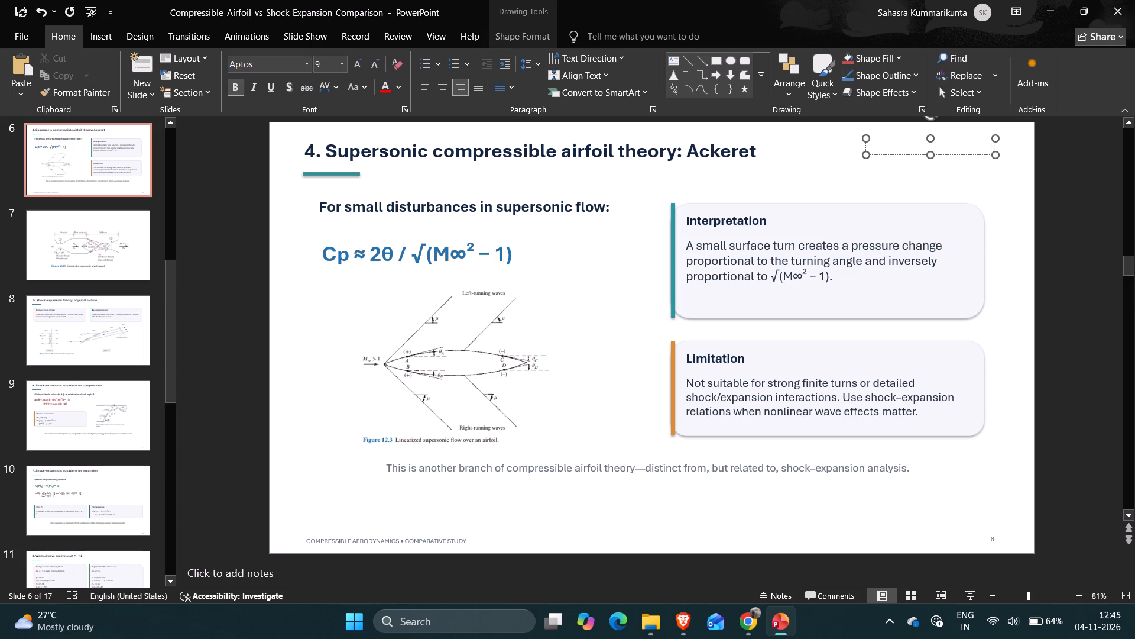
left_click(987, 157)
key("BackSpace")
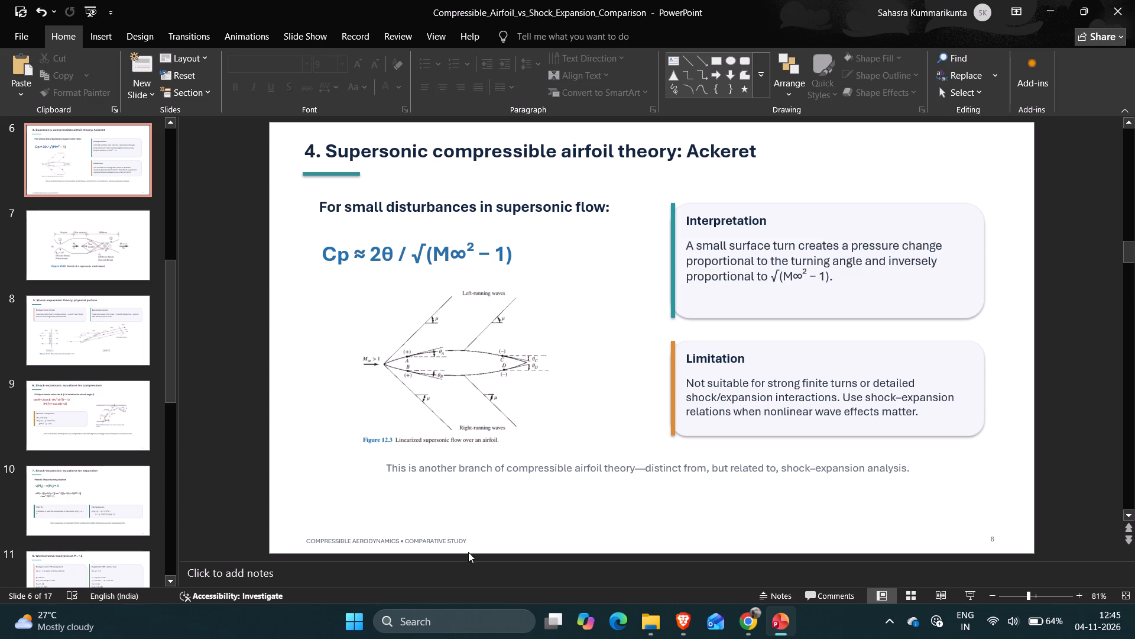
left_click(466, 539)
key("BackSpace")
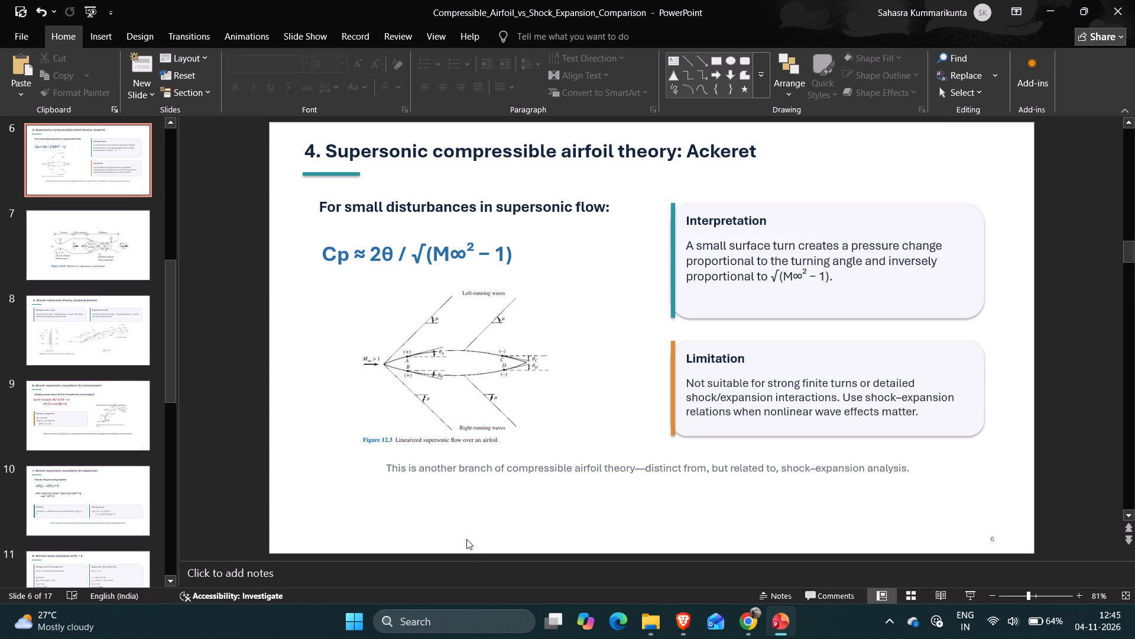
Delete the comparative study footer and the "MODEL FAMILY" label from the "Compressible airfoil theory: a family of models" slide.
key("Up")
key("Up")
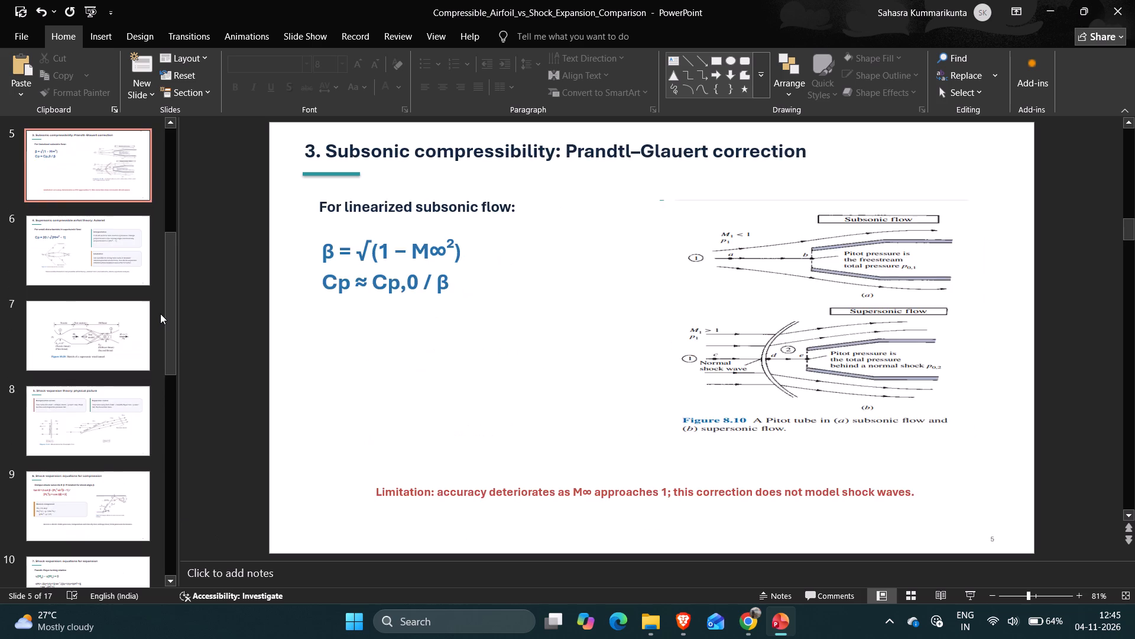
key("Up")
key("Down")
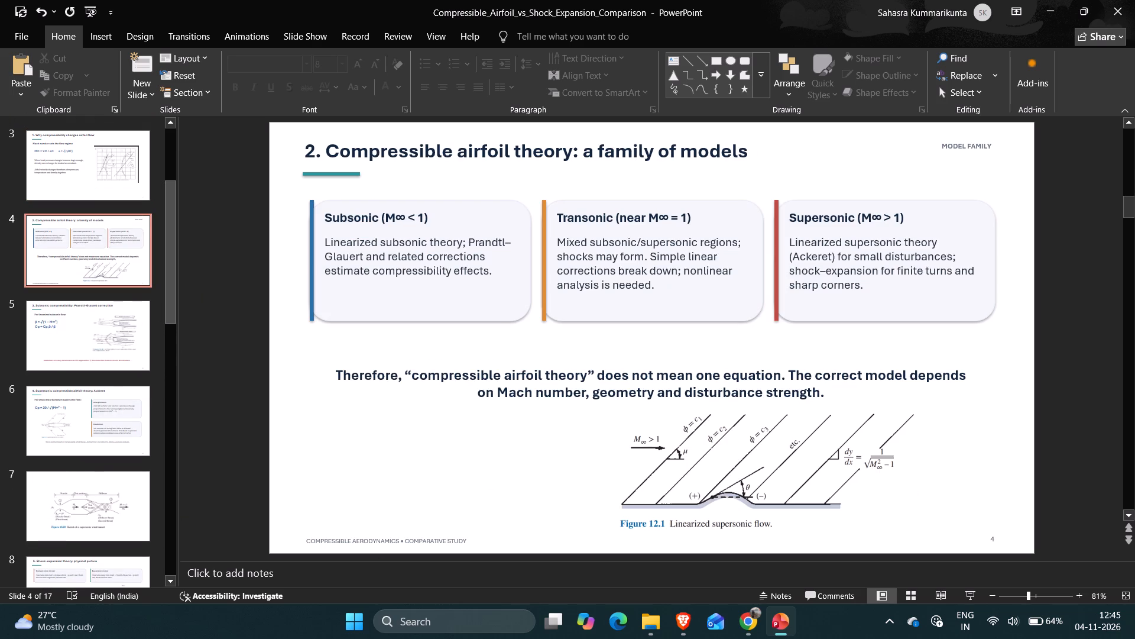
left_click(380, 547)
key("BackSpace")
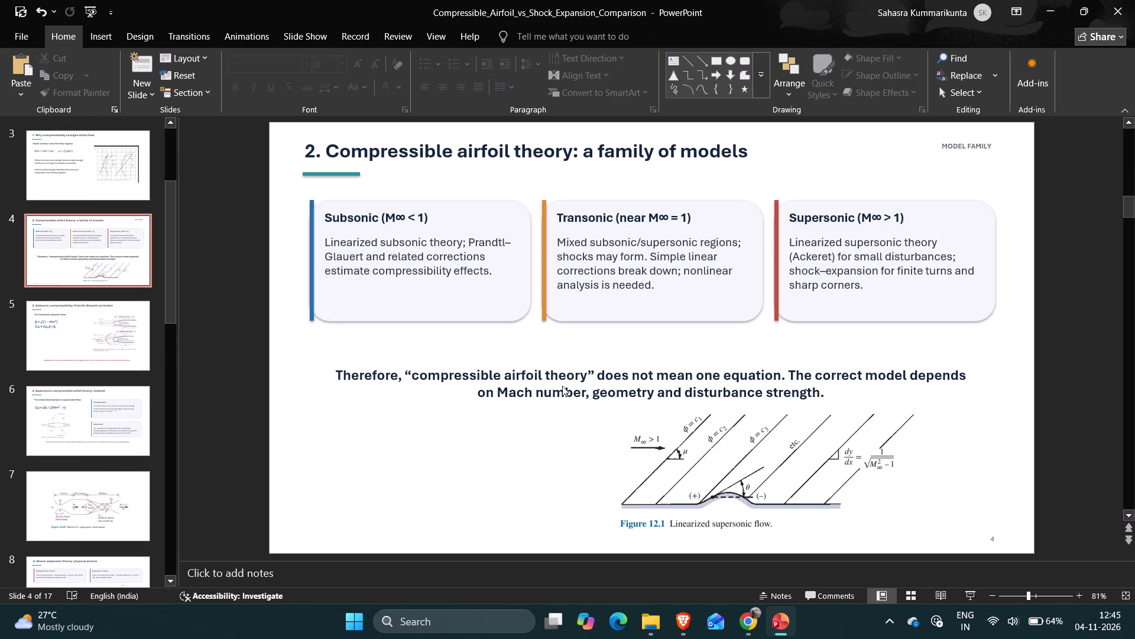
left_click(977, 154)
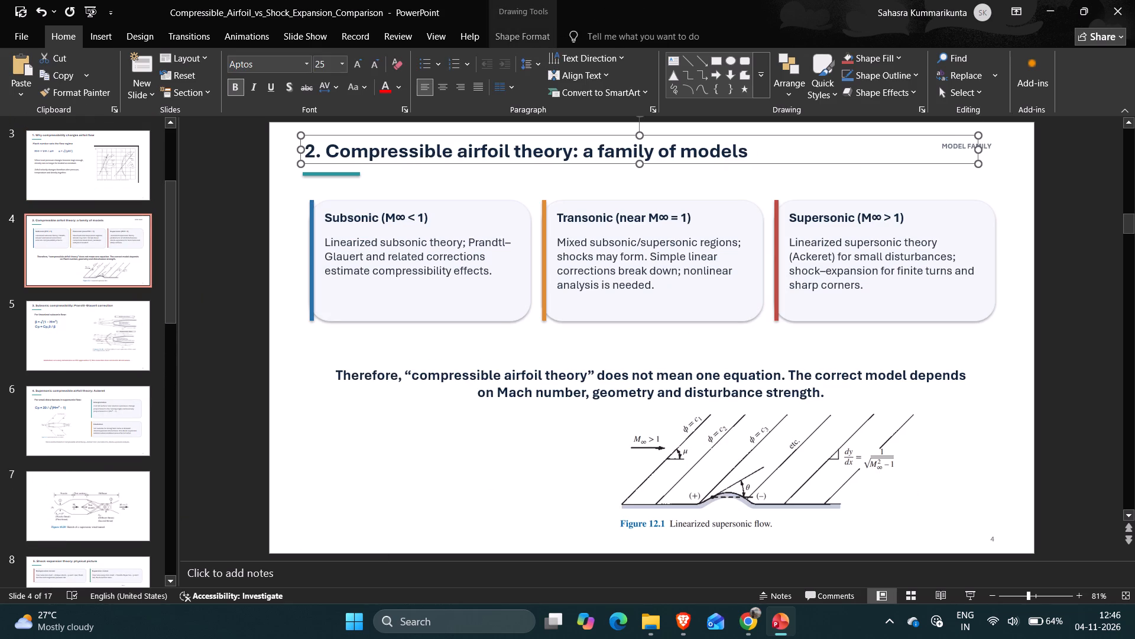
left_click(984, 146)
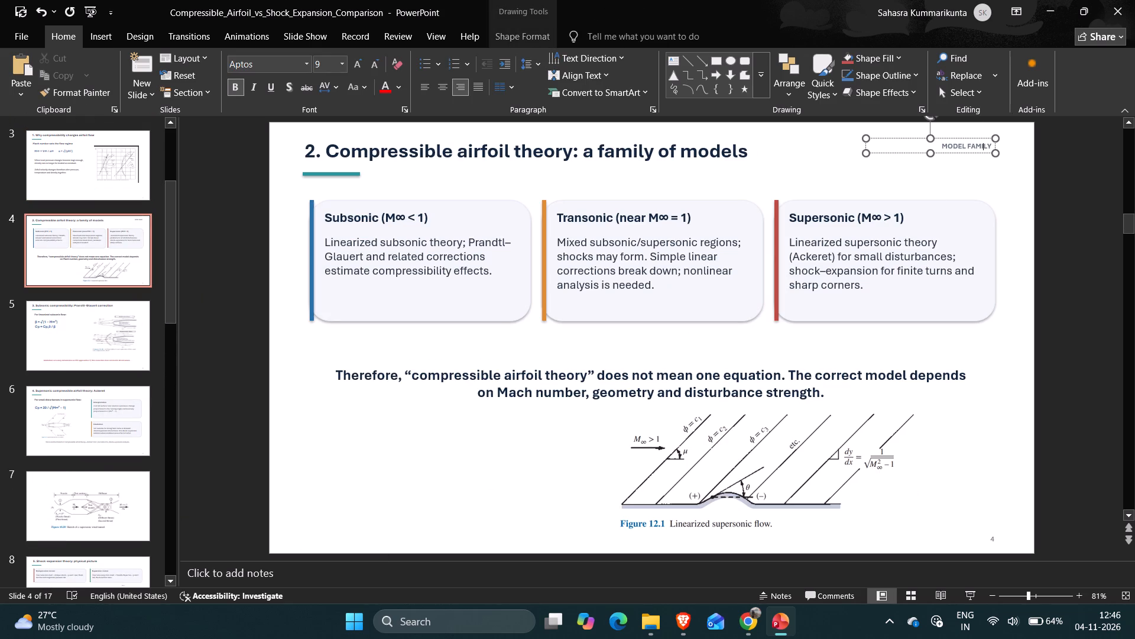
left_click(950, 154)
key("BackSpace")
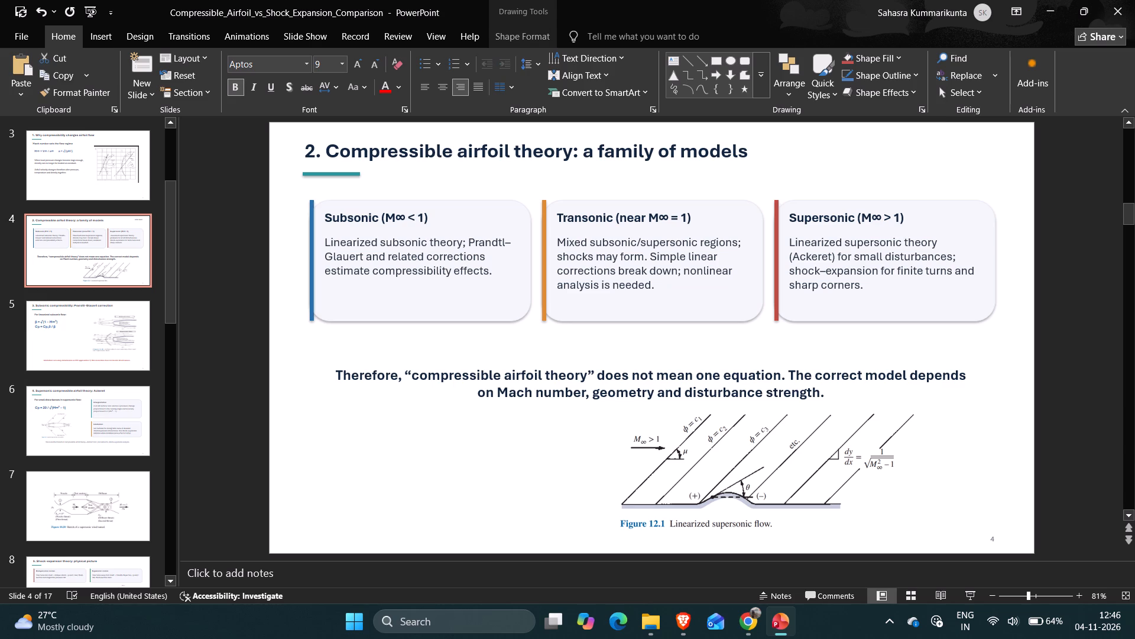
Look through all slides from the title to the references for leftover footers, corner labels and layout problems.
left_click(122, 170)
key("Up")
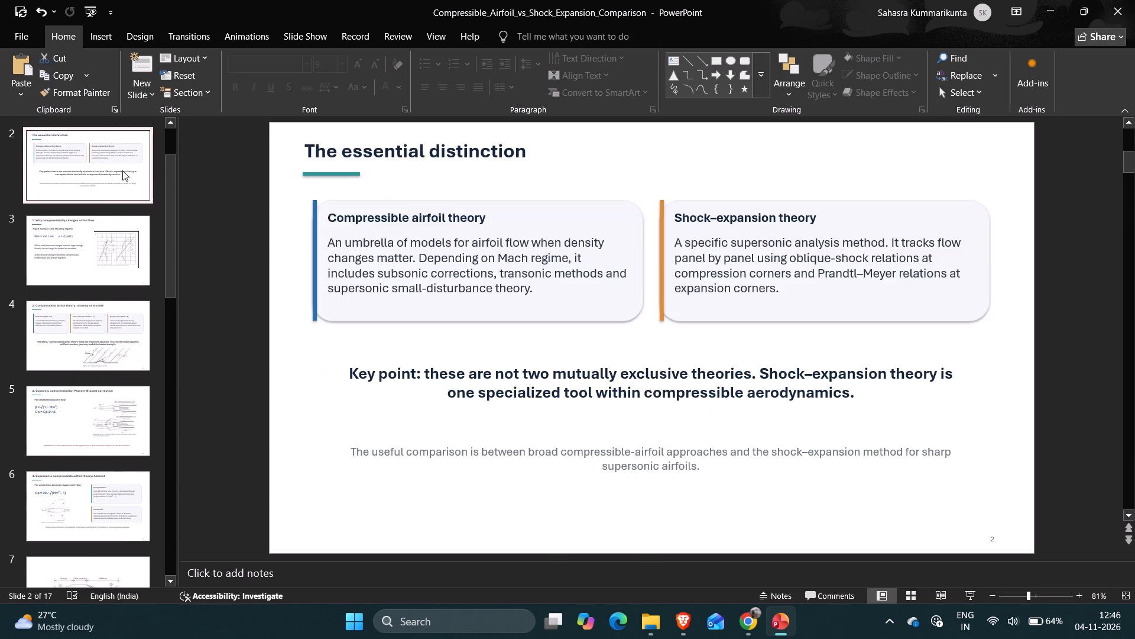
key("Up")
key("Up")
key("Down")
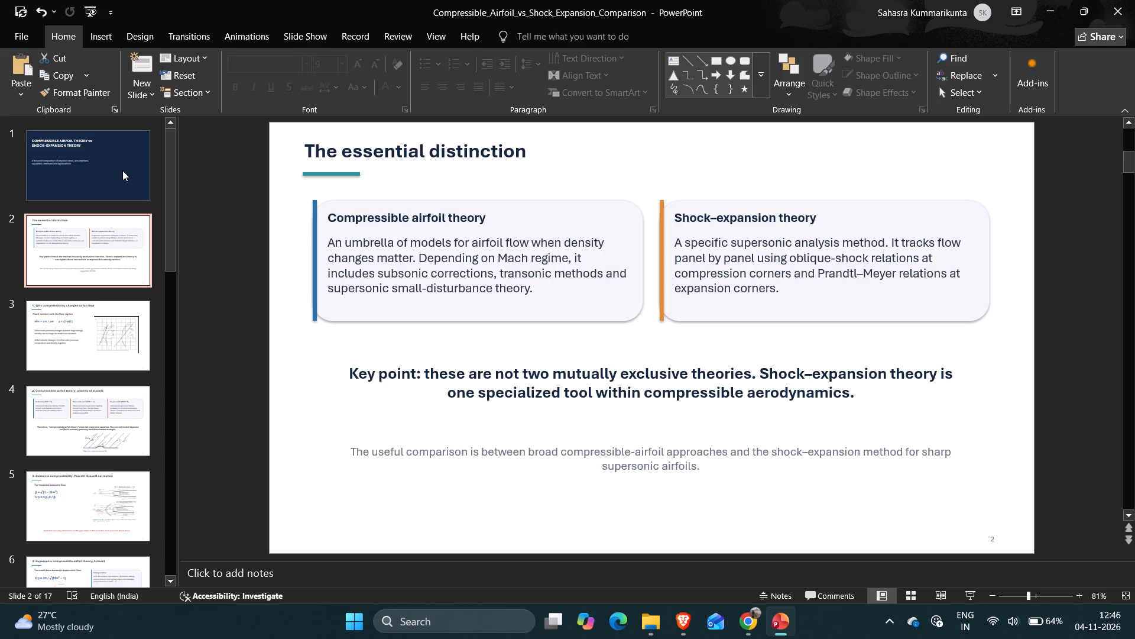
key("Down")
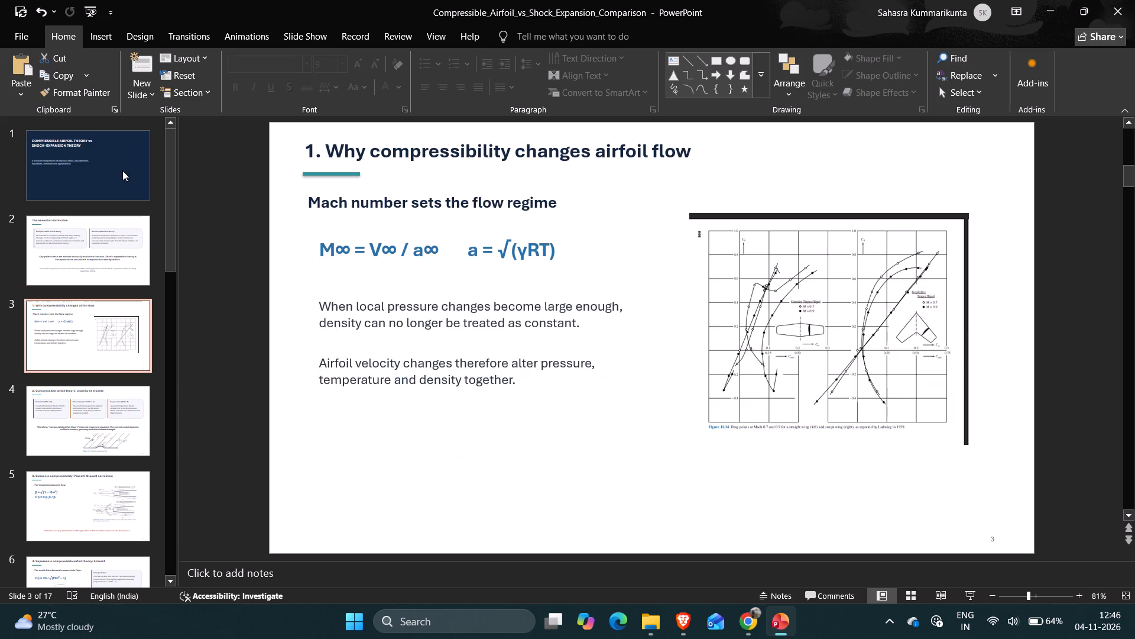
key("Down")
key("Down")
key("Down")
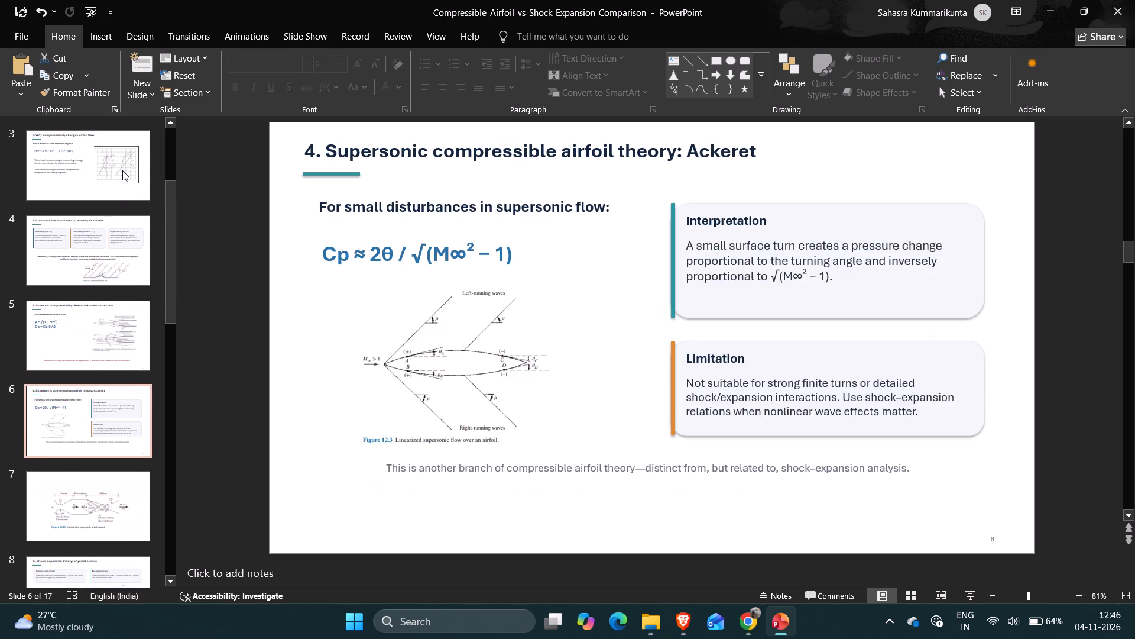
key("Down")
key("Down")
key("Down")
key("Down")
key("Down")
key("Down")
key("Down")
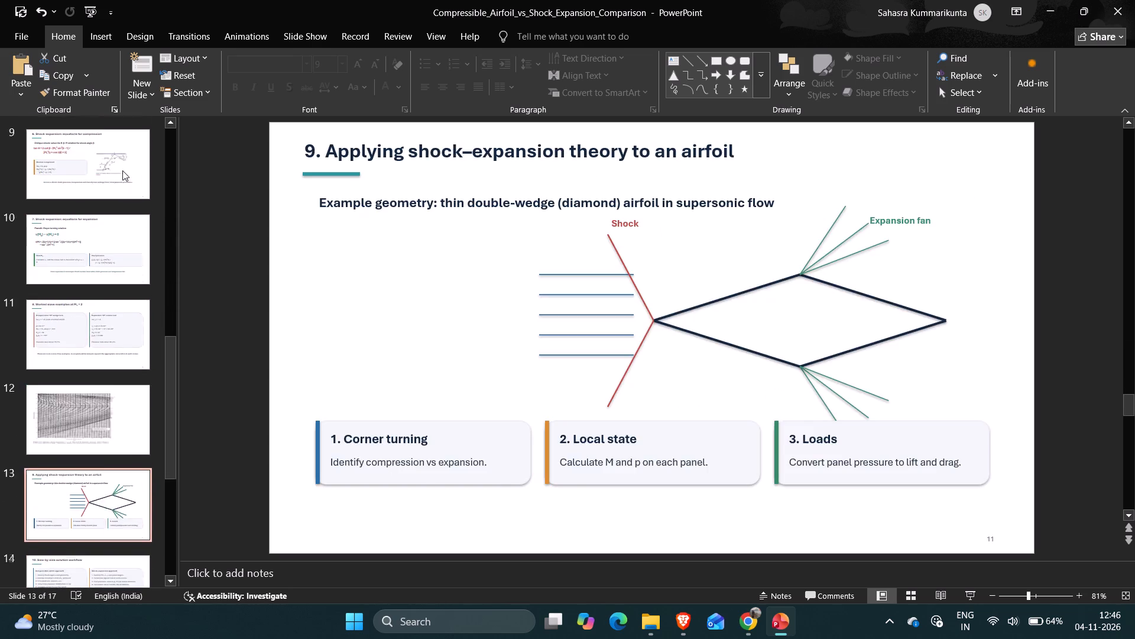
key("Down")
key("Down")
key("Down")
key("Down")
On the "Which method should you use?" slide, shift the "Supersonic, sharp thin airfoil" card and its red accent bar slightly right.
key("Up")
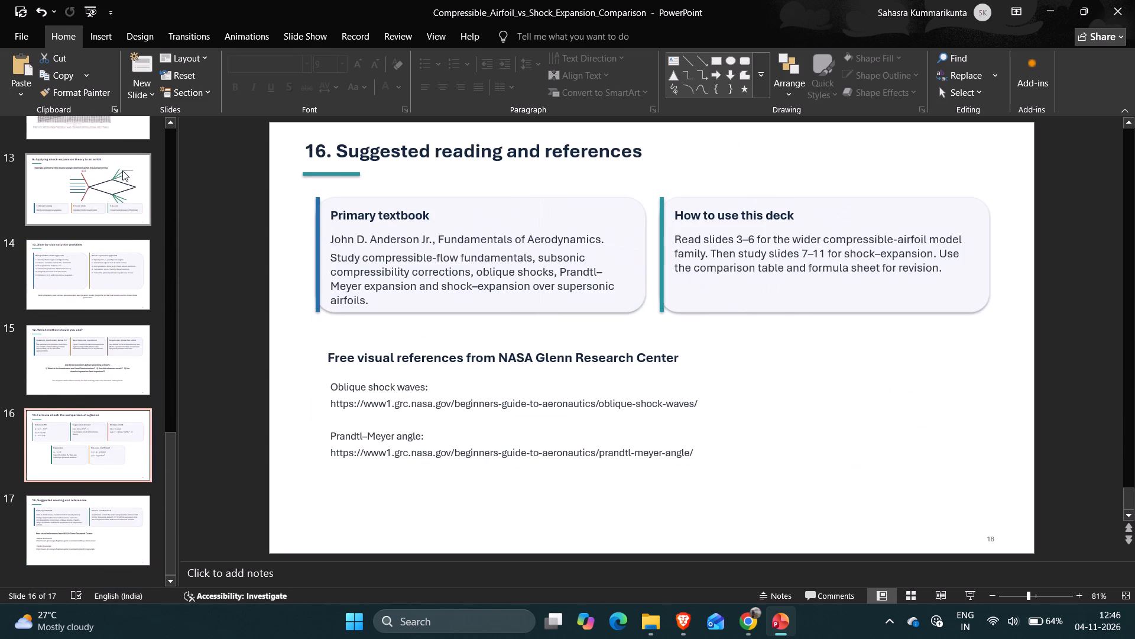
key("Up")
key("Up")
key("Down")
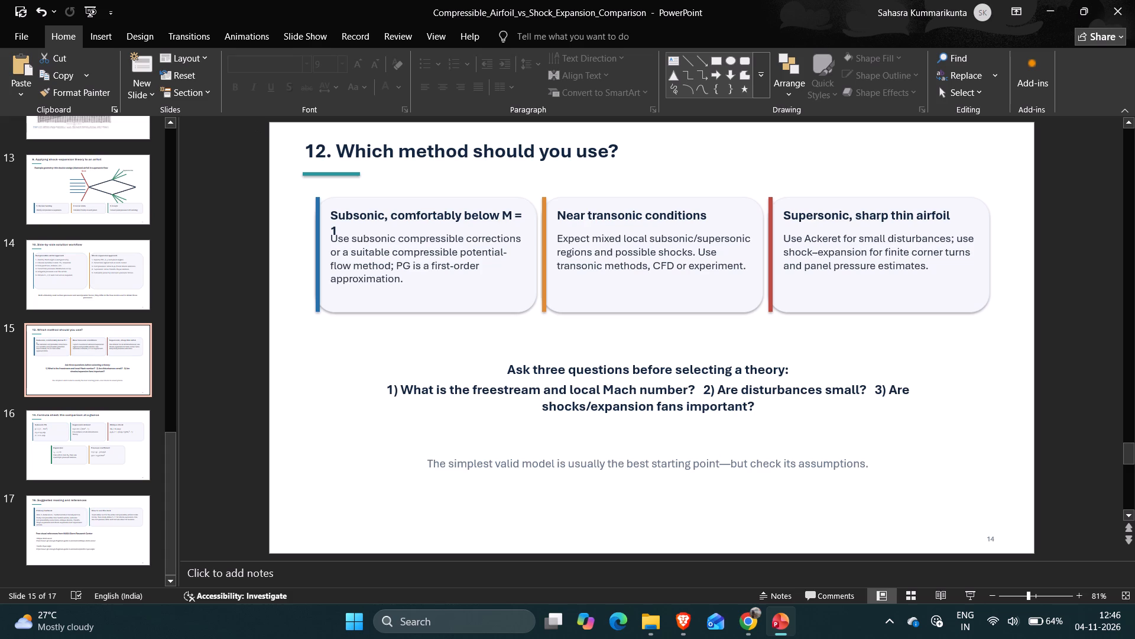
left_click_drag(781, 308, 792, 308)
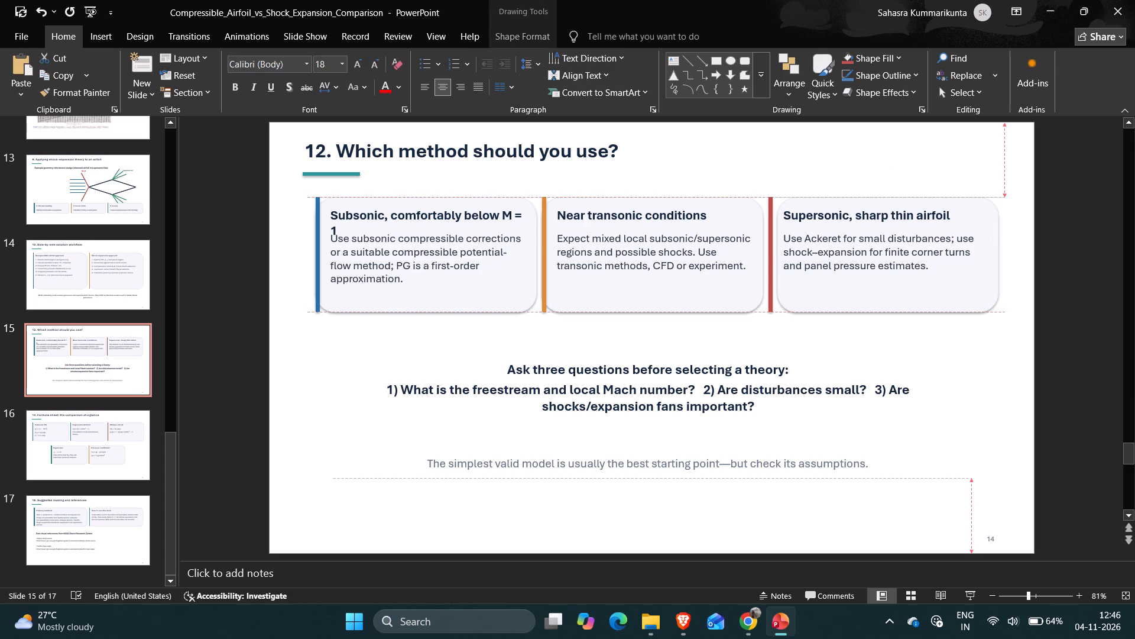
left_click_drag(792, 308, 792, 308)
left_click(771, 302)
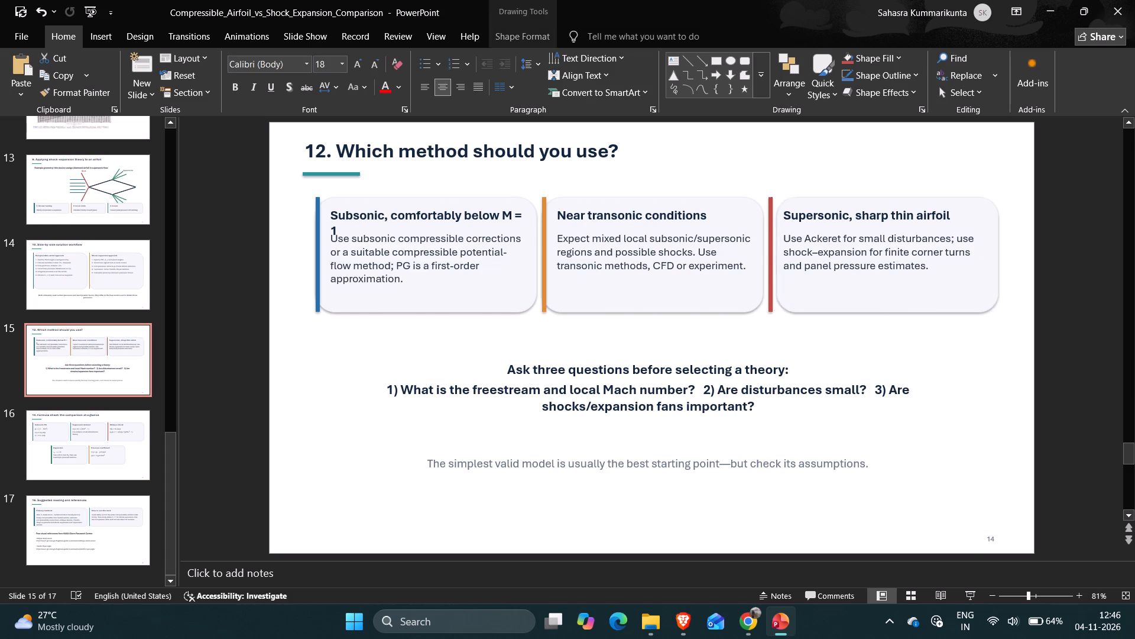
Shift the body text of the "Near transonic conditions" card slightly right.
left_click_drag(738, 305, 749, 304)
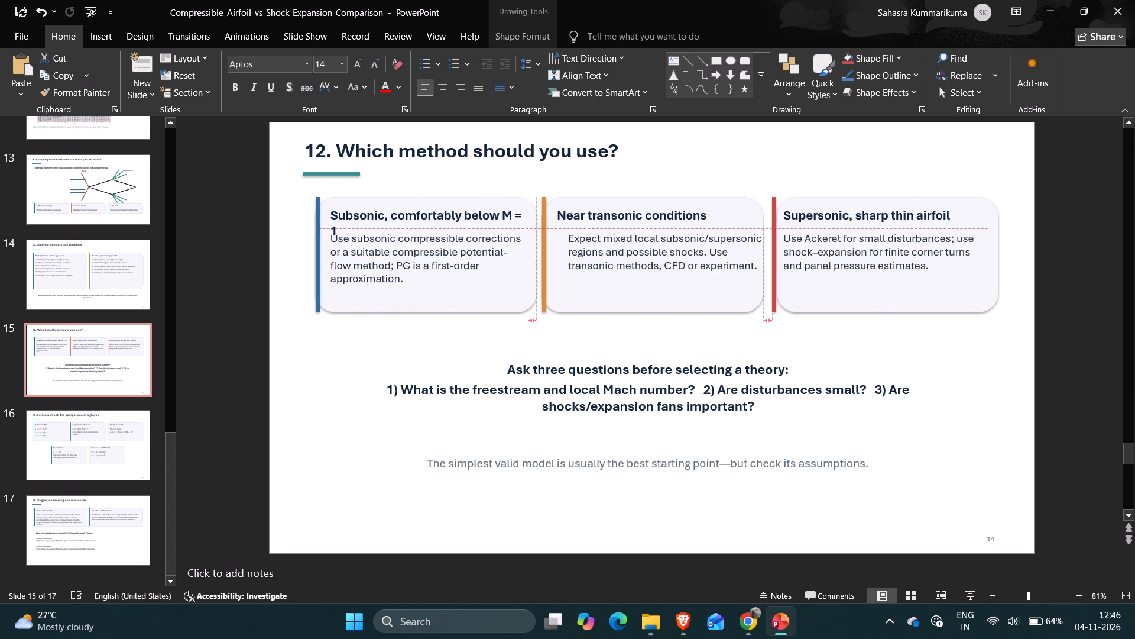
left_click_drag(749, 304, 744, 305)
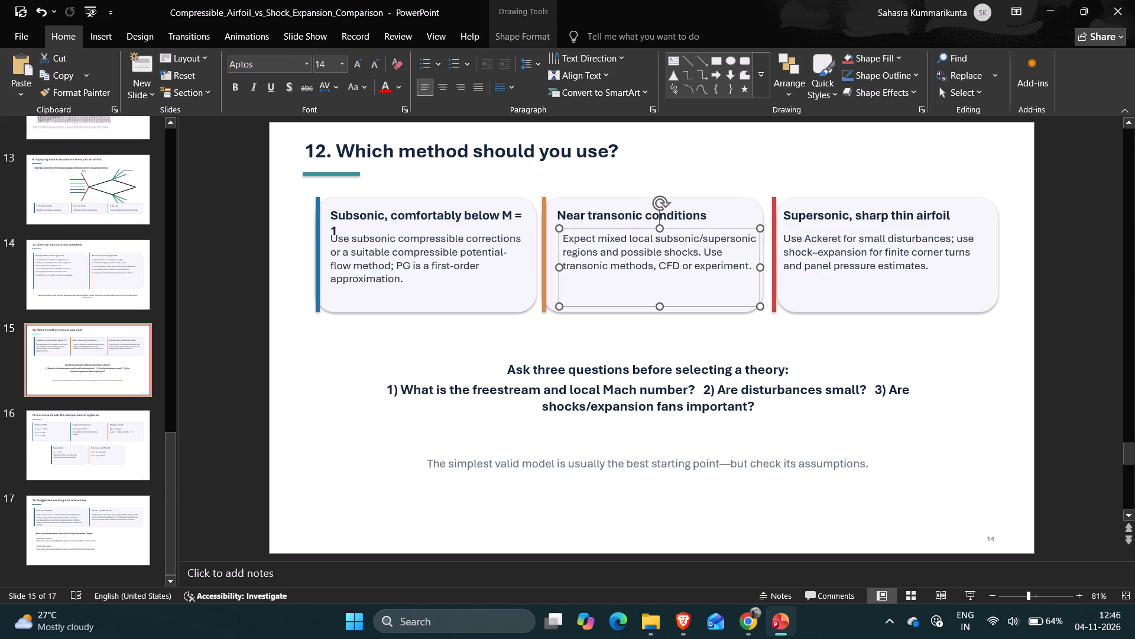
left_click(749, 331)
Shift the body text and heading of the "Supersonic, sharp thin airfoil" card slightly right within the card.
left_click(868, 243)
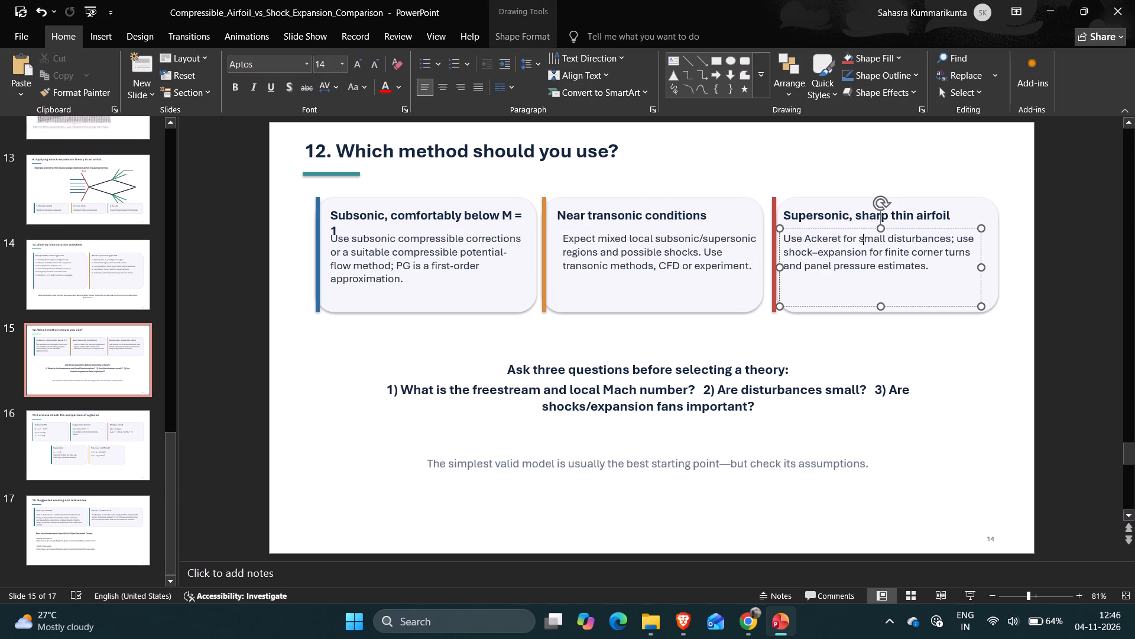
left_click(859, 289)
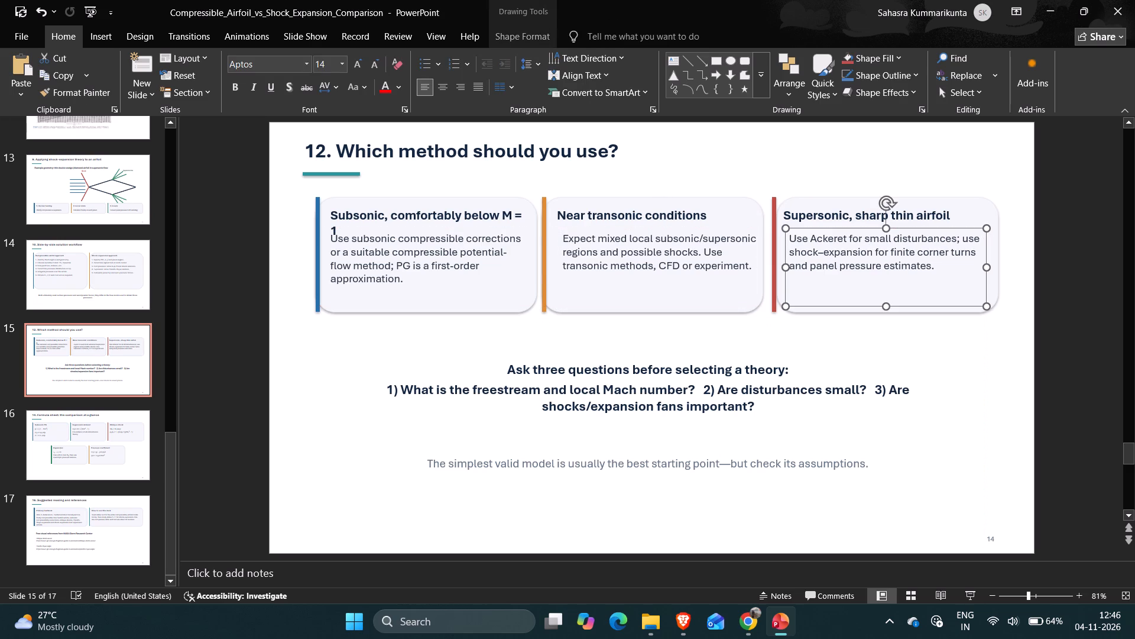
left_click(824, 216)
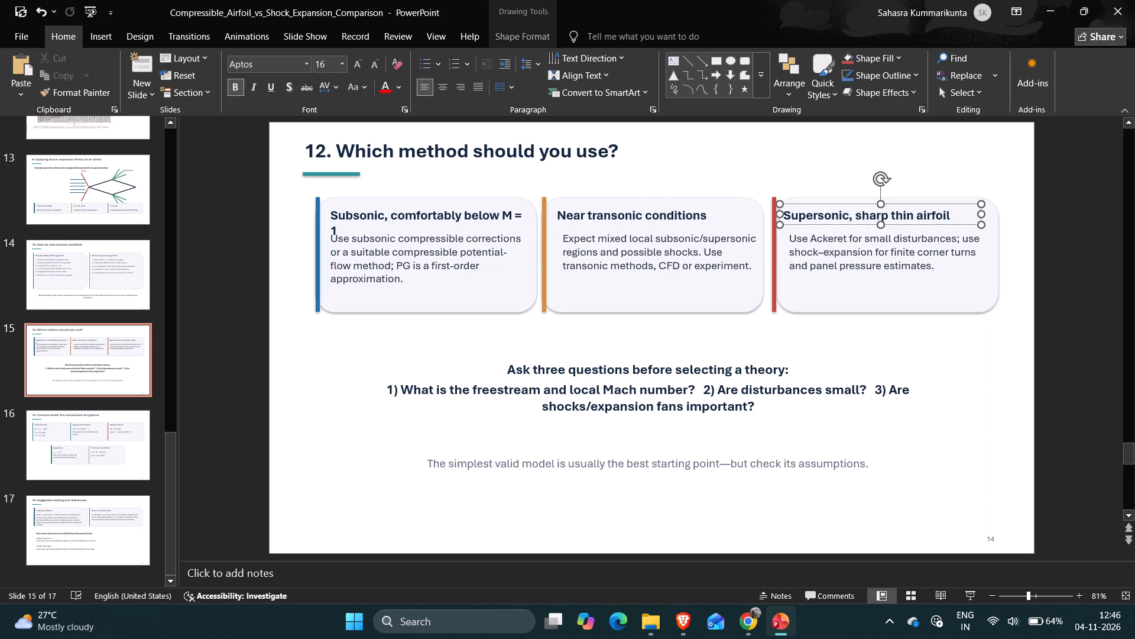
left_click(835, 222)
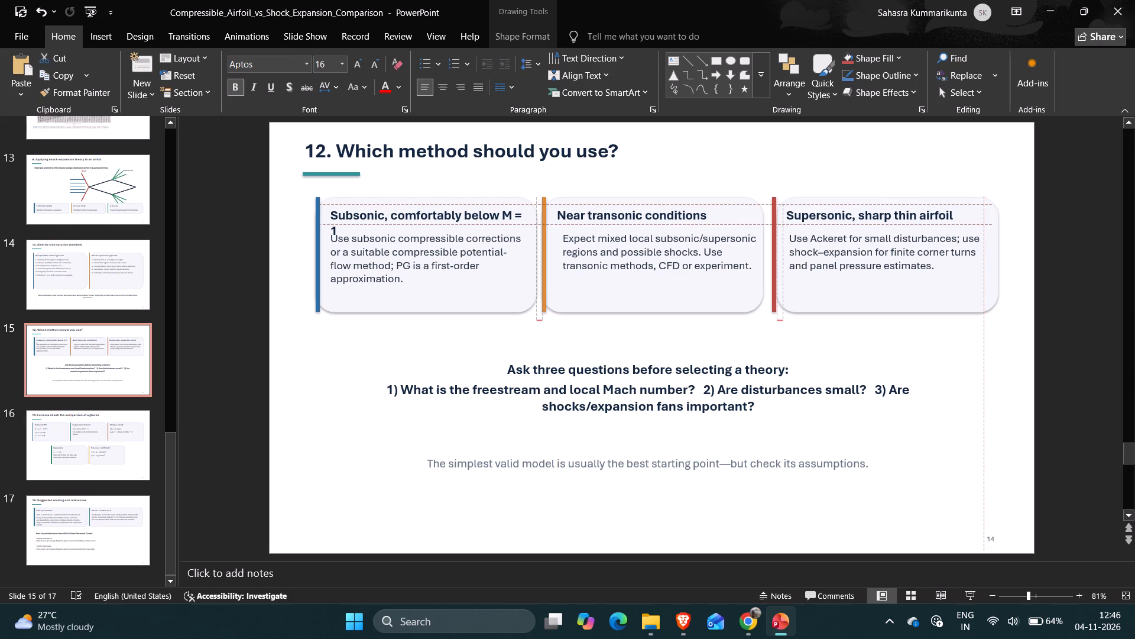
Delete the grey "The simplest valid model is usually the best starting point" note from the "Which method should you use?" slide.
left_click(552, 461)
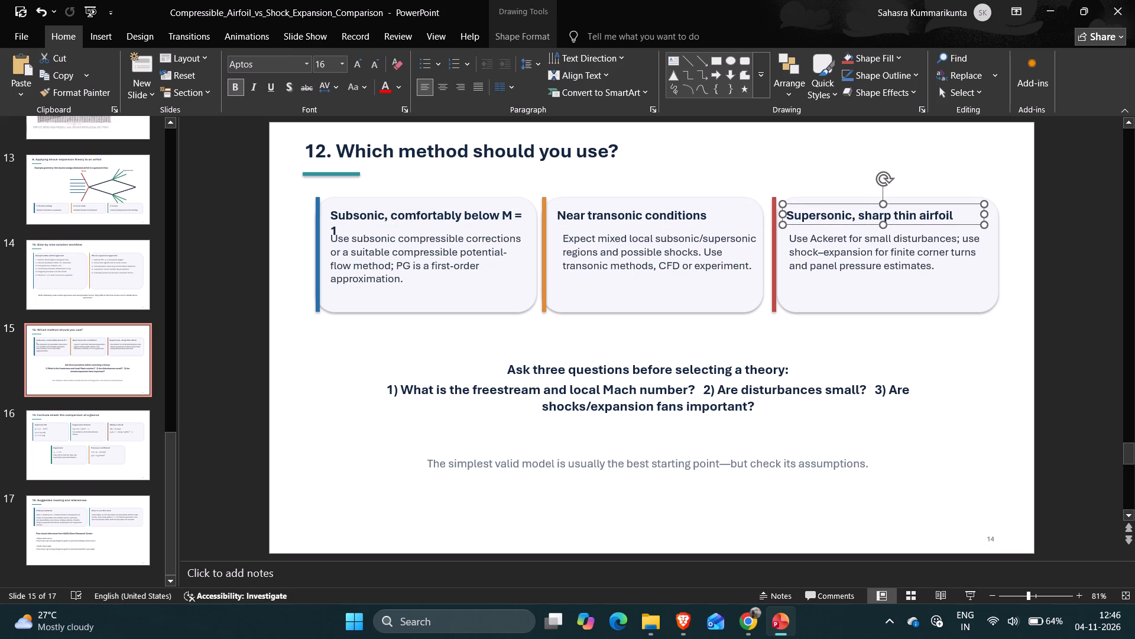
left_click(838, 475)
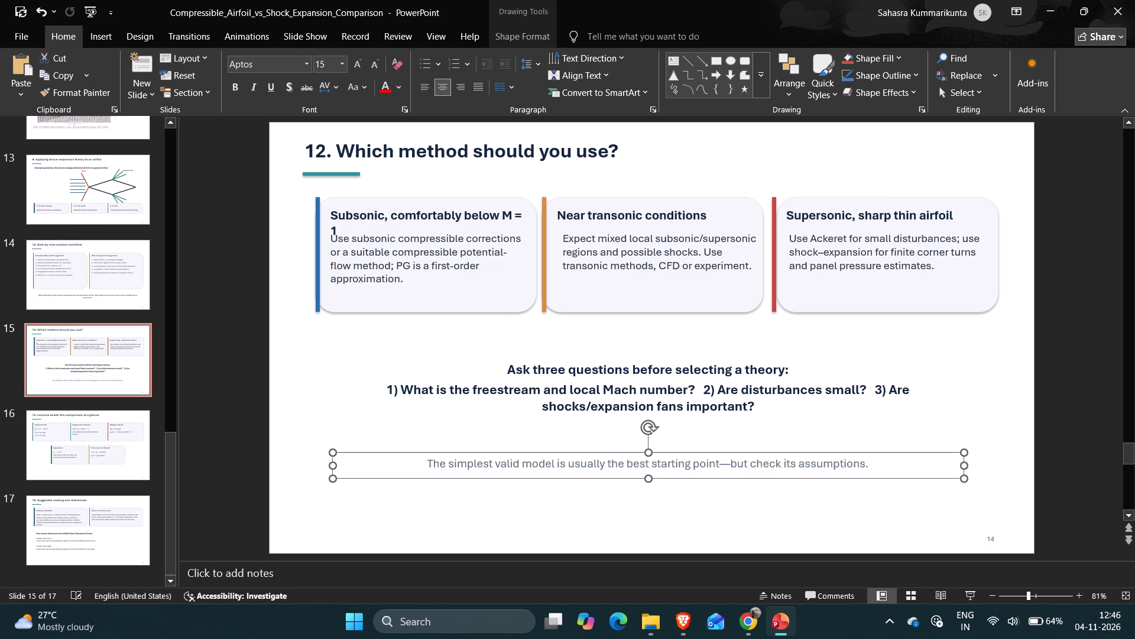
key("BackSpace")
Nudge the "Ask three questions before selecting a theory" text box slightly down.
left_click(774, 405)
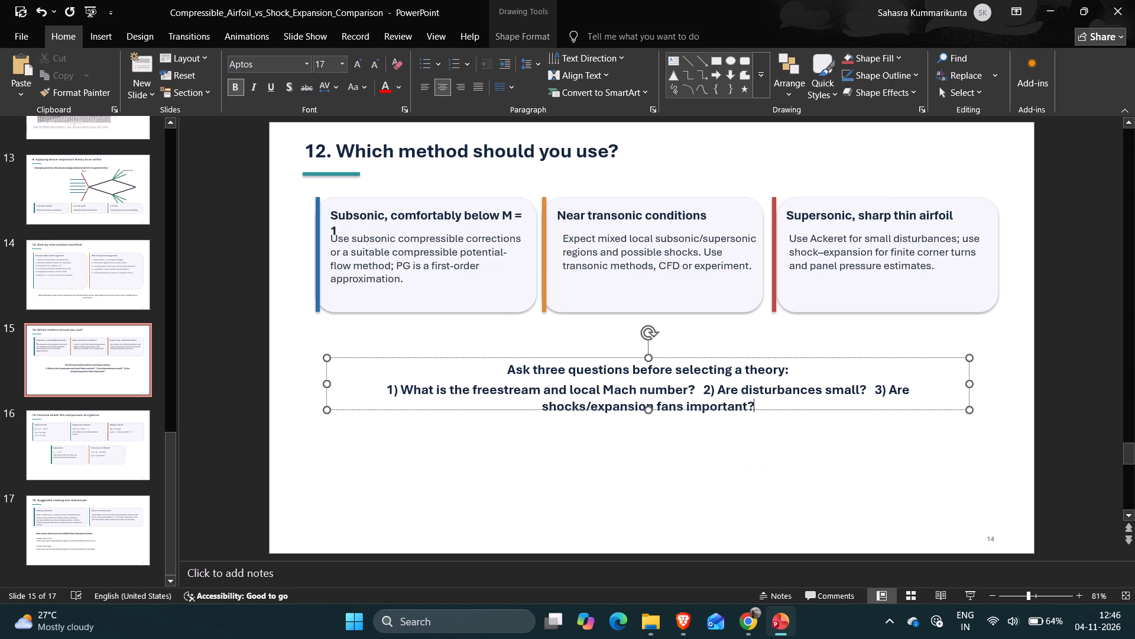
left_click(776, 413)
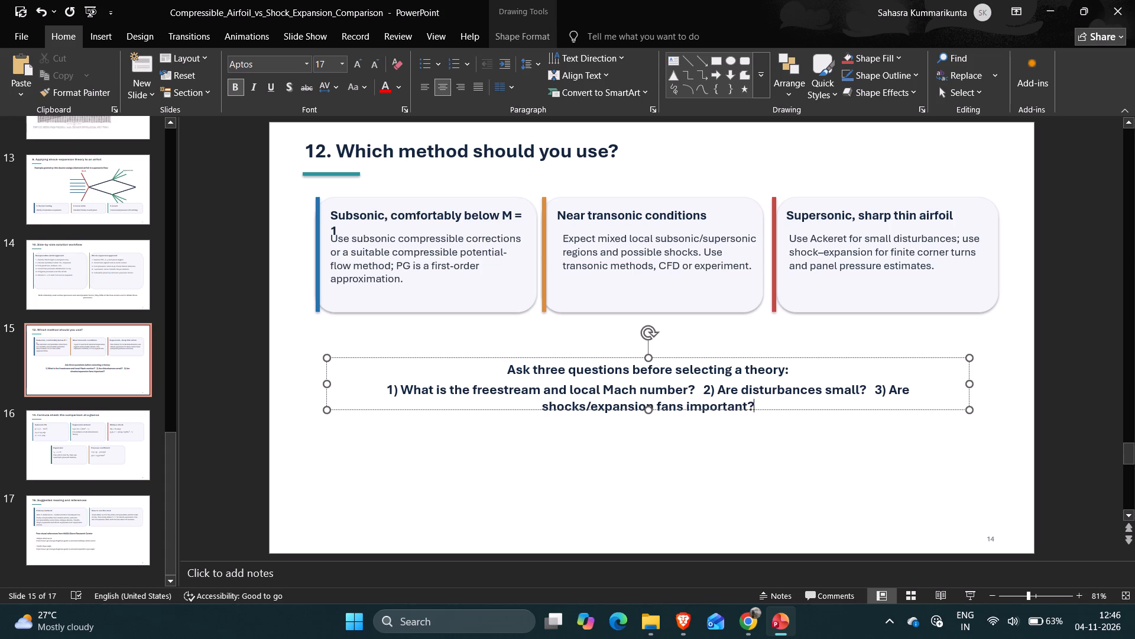
left_click(867, 357)
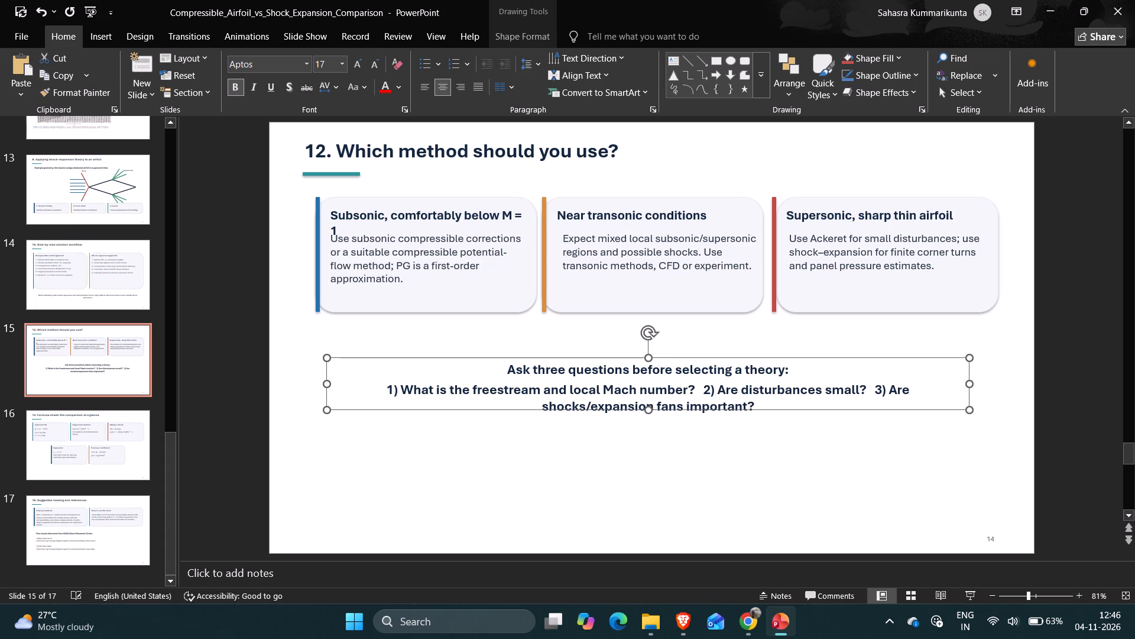
key("Down")
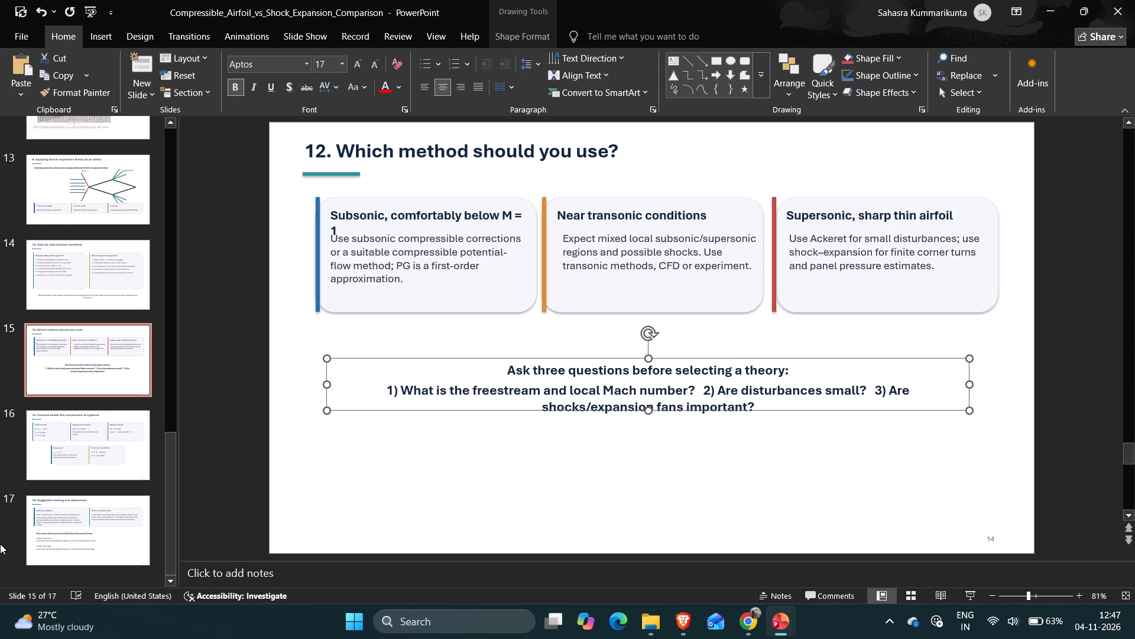
Delete the "Free visual references from NASA Glenn Research Center" heading from the "Suggested reading and references" slide.
left_click(54, 458)
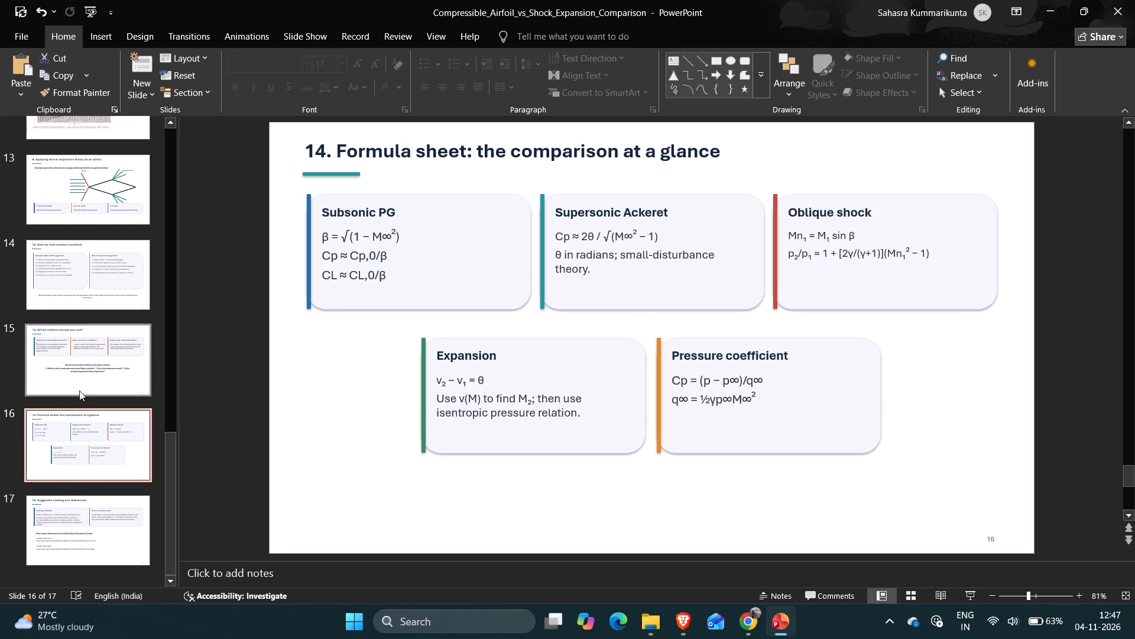
left_click(79, 390)
left_click(102, 436)
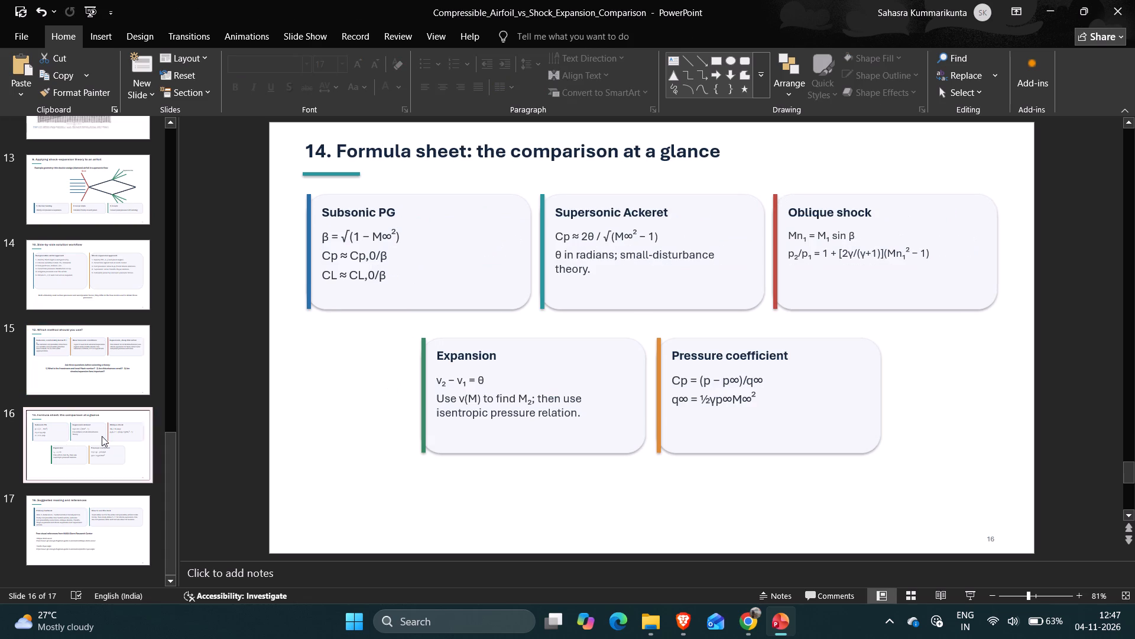
left_click(112, 508)
scroll(359, 493, "down", 1)
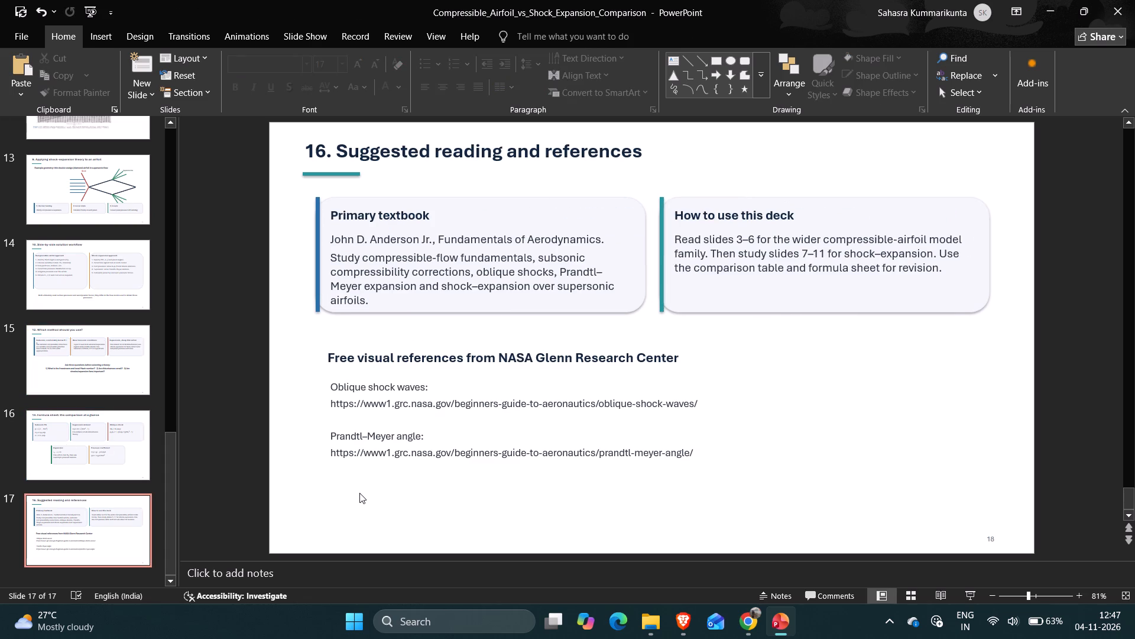
left_click(478, 469)
left_click_drag(726, 492, 316, 338)
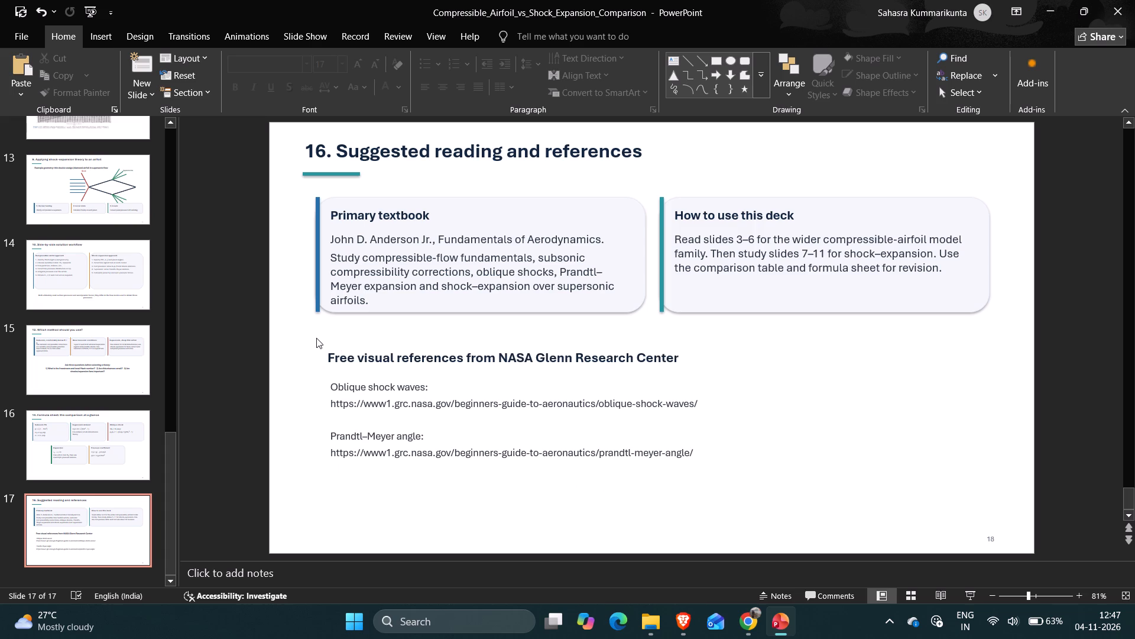
left_click(316, 338)
left_click(308, 337)
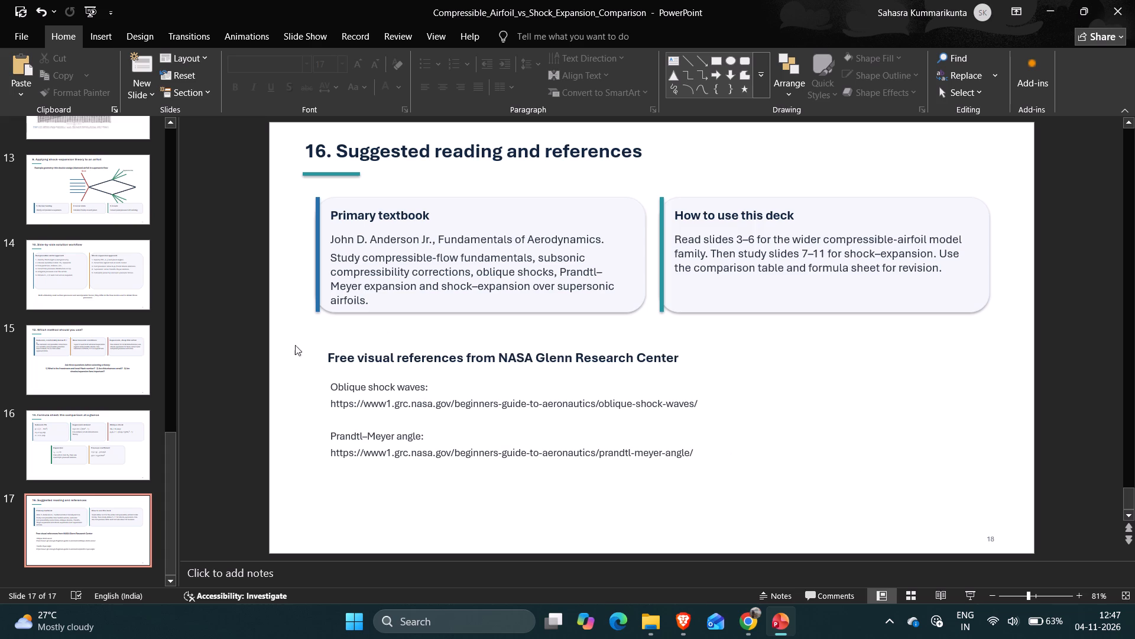
left_click(288, 345)
left_click(331, 351)
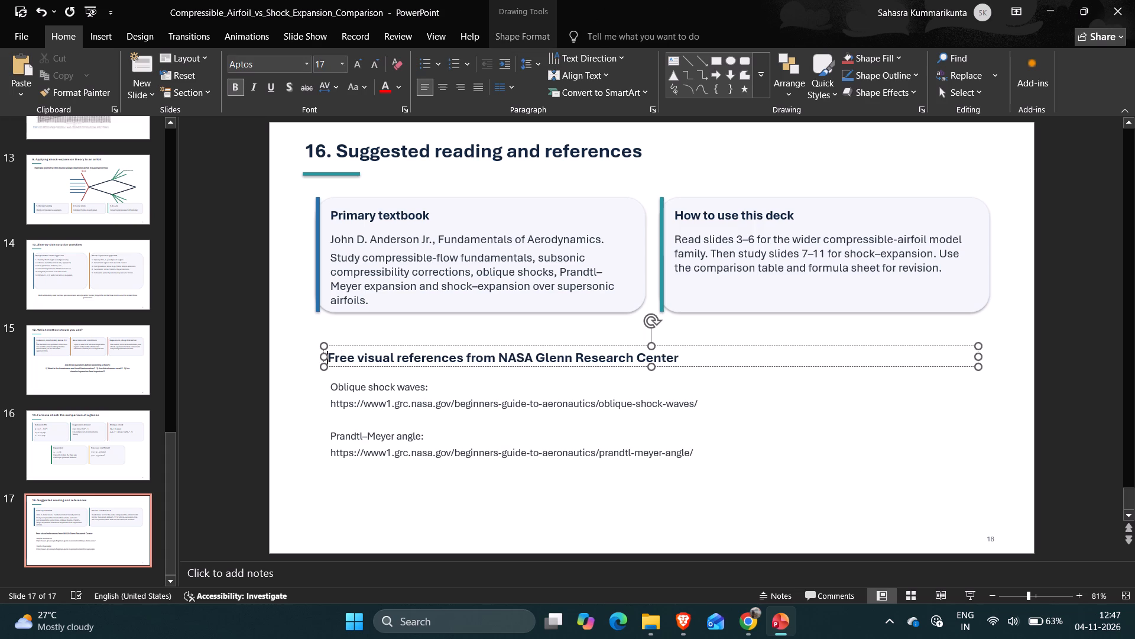
key("BackSpace")
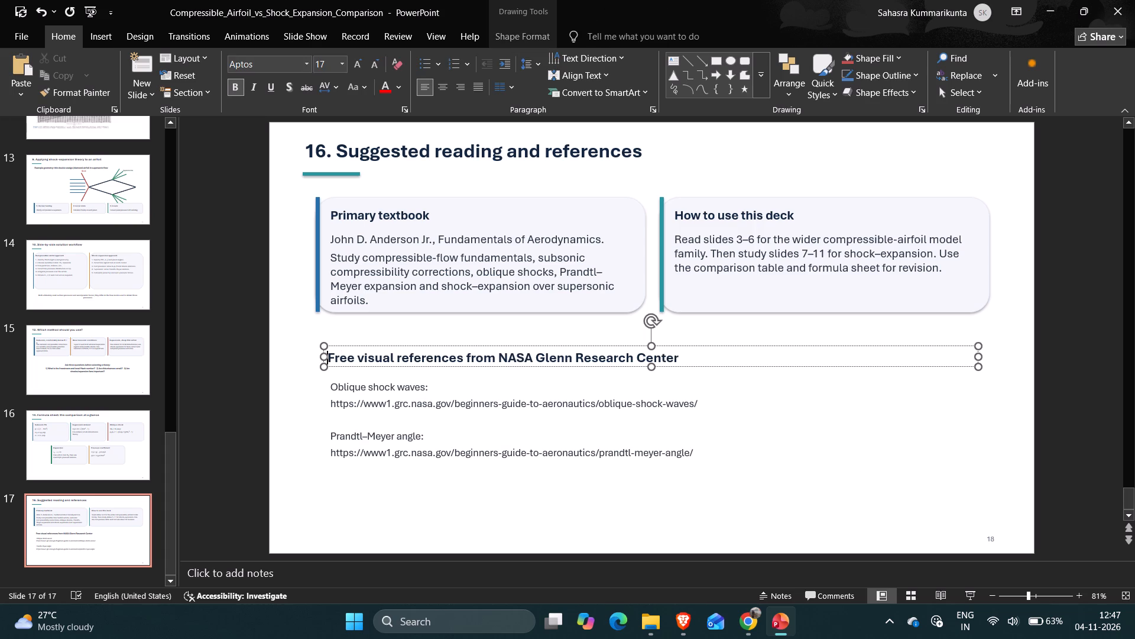
left_click(342, 345)
key("BackSpace")
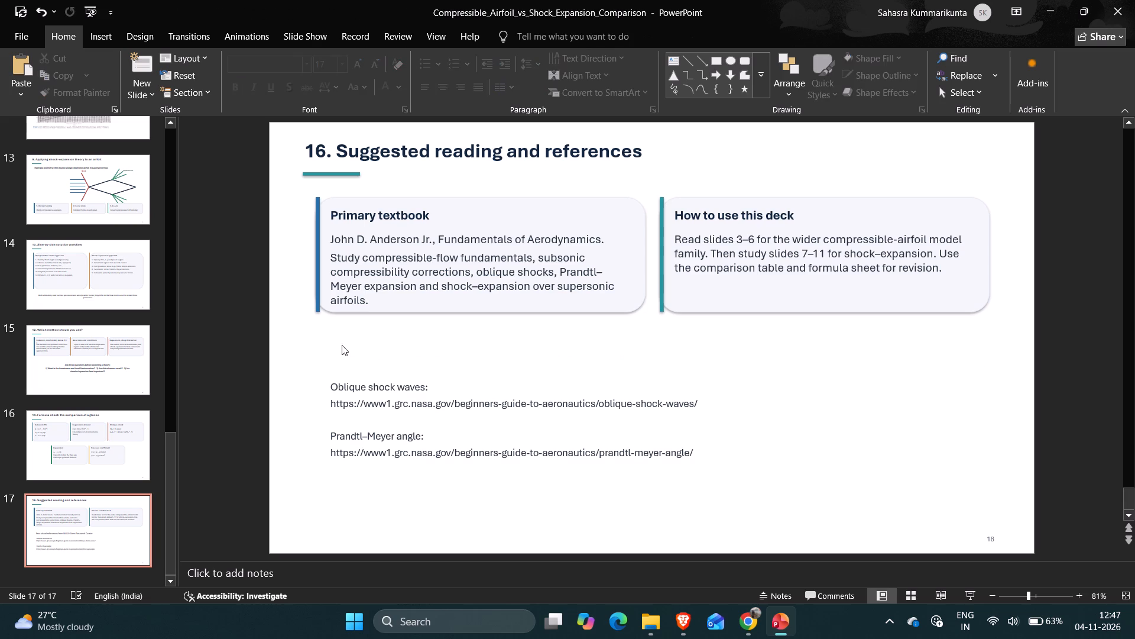
Delete the text box with the oblique shock waves and Prandtl–Meyer angle links from the references slide.
left_click(338, 393)
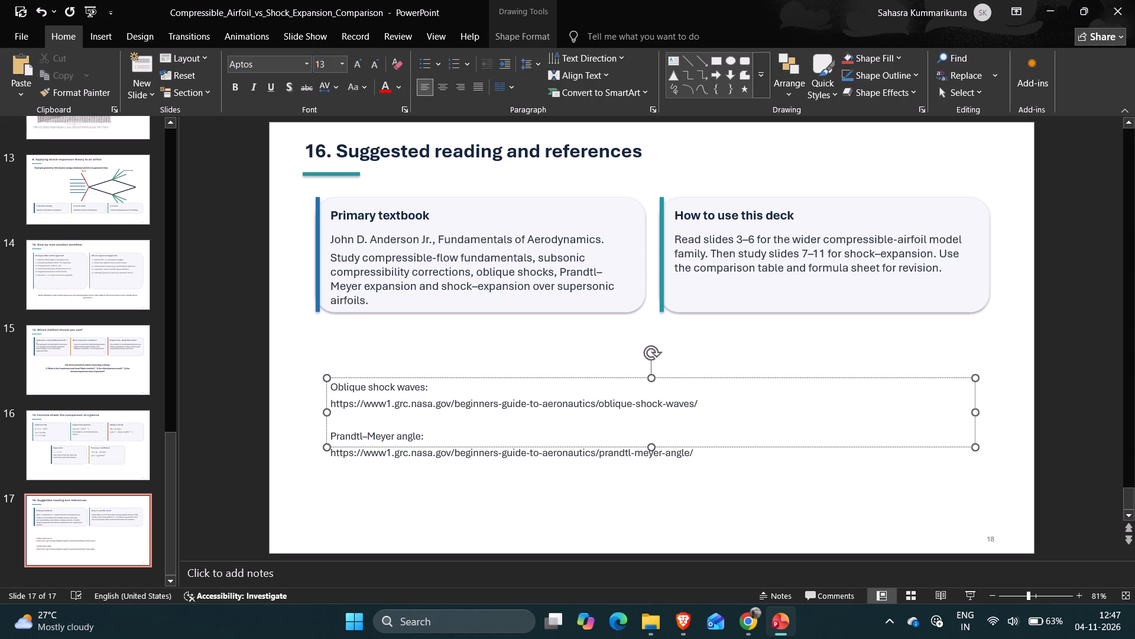
left_click(351, 377)
key("BackSpace")
left_click(351, 377)
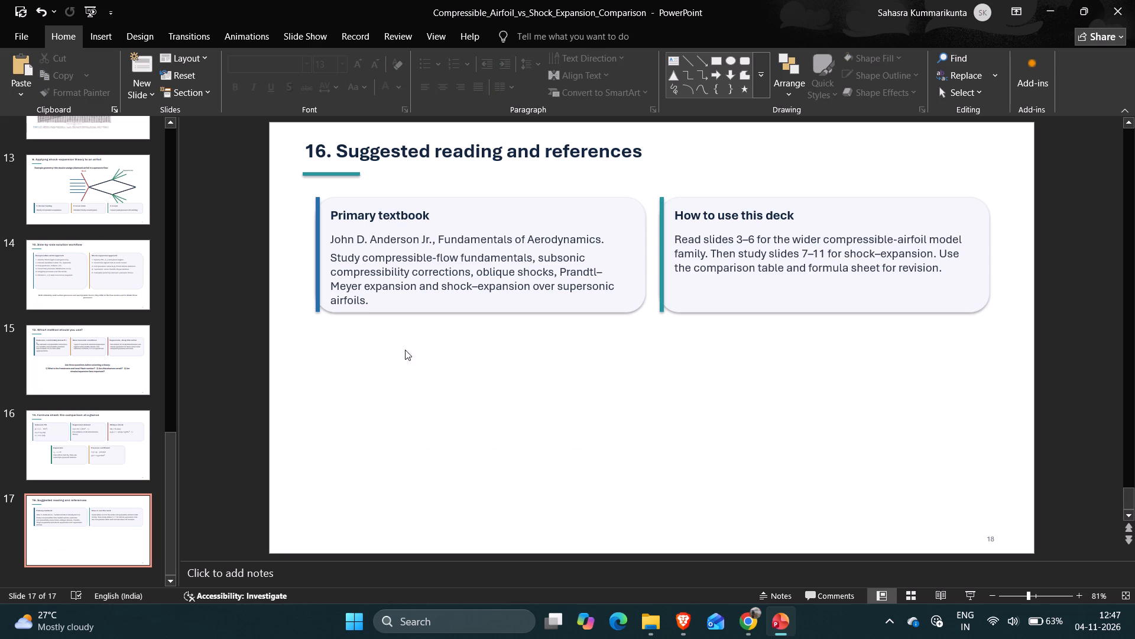
Select the "How to use this deck" card on the "Suggested reading and references" slide.
left_click(771, 306)
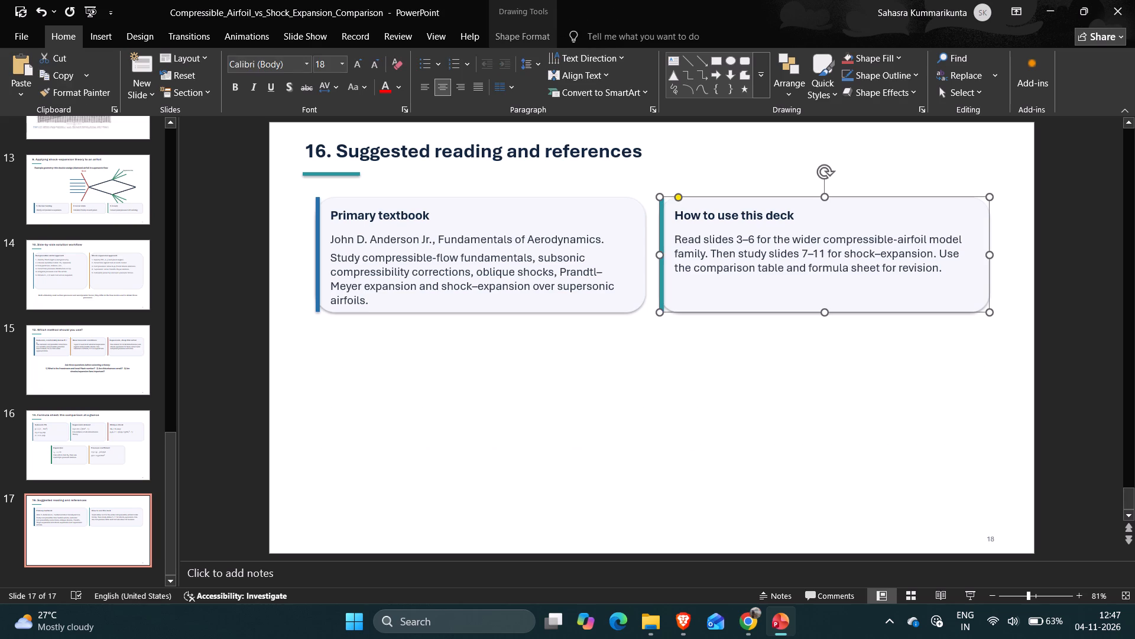
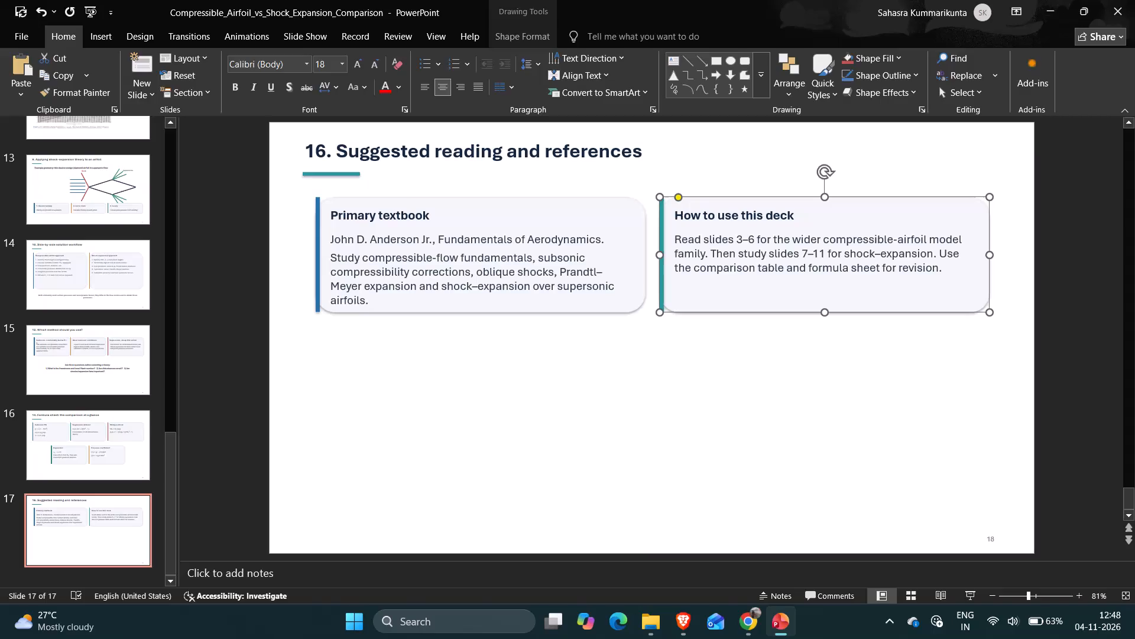
Delete the "How to use this deck" card from the references slide, including its body text, heading, background shape and teal accent bar.
left_click(809, 273)
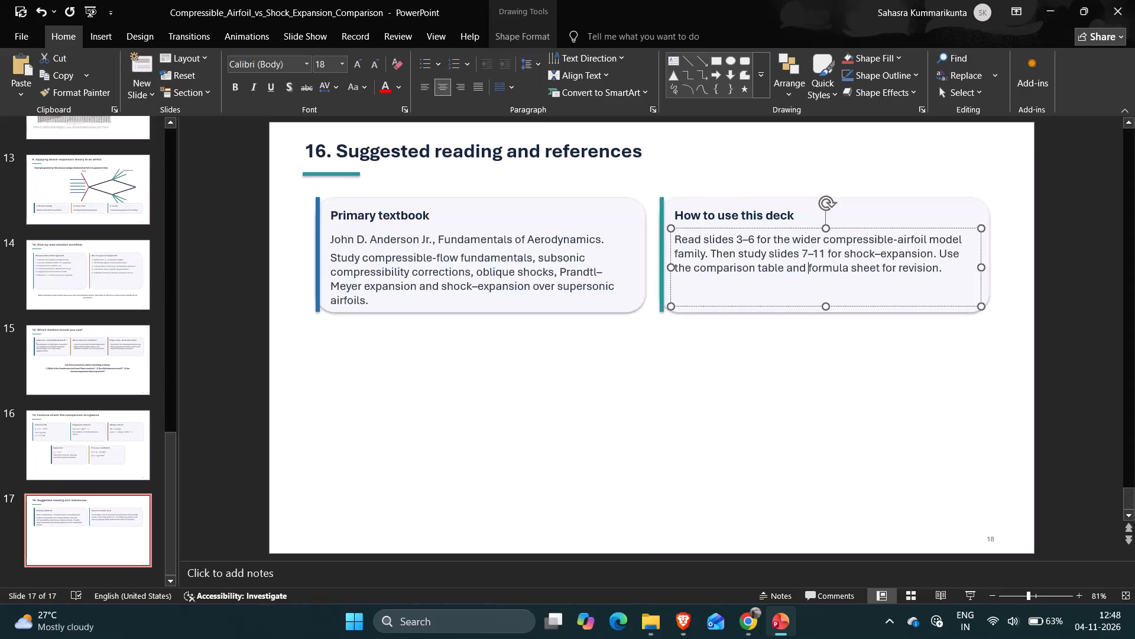
left_click(954, 307)
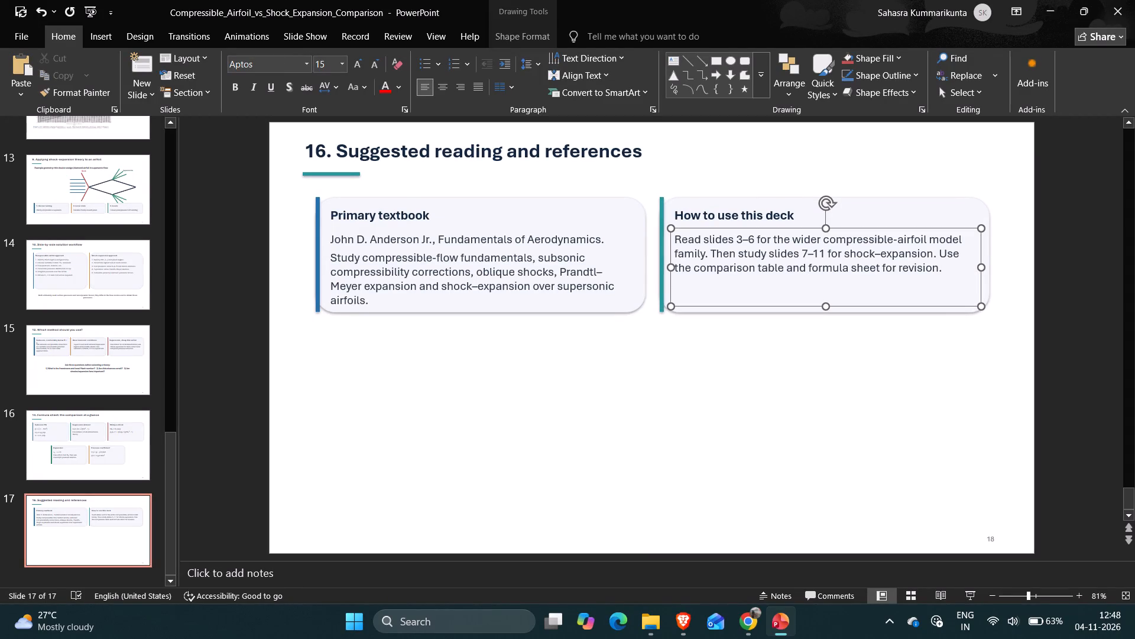
key("BackSpace")
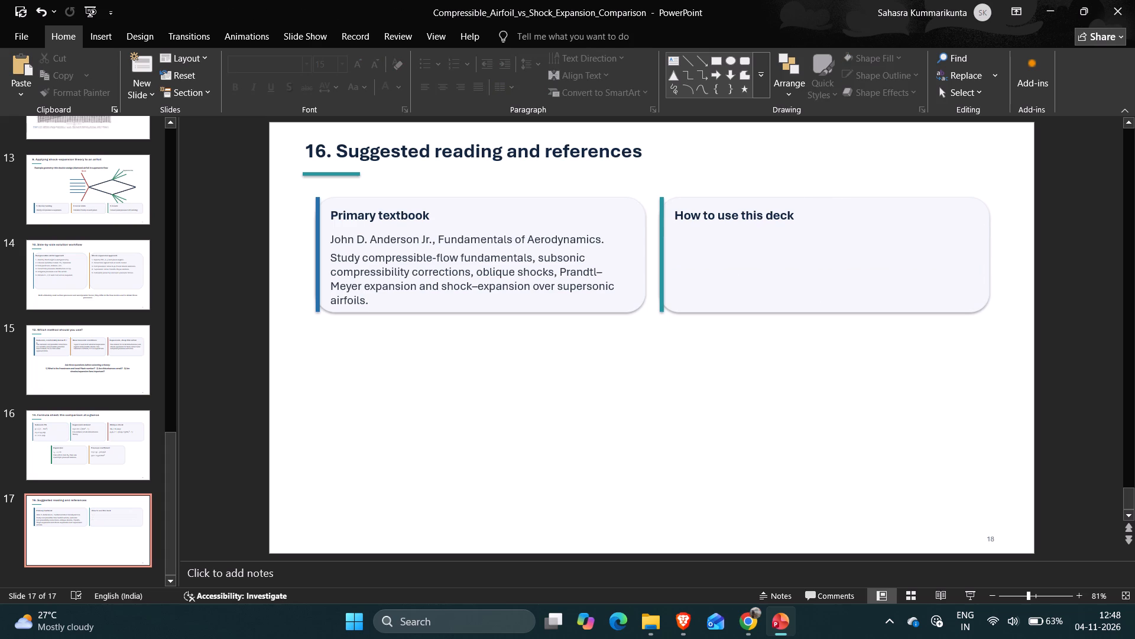
left_click(776, 217)
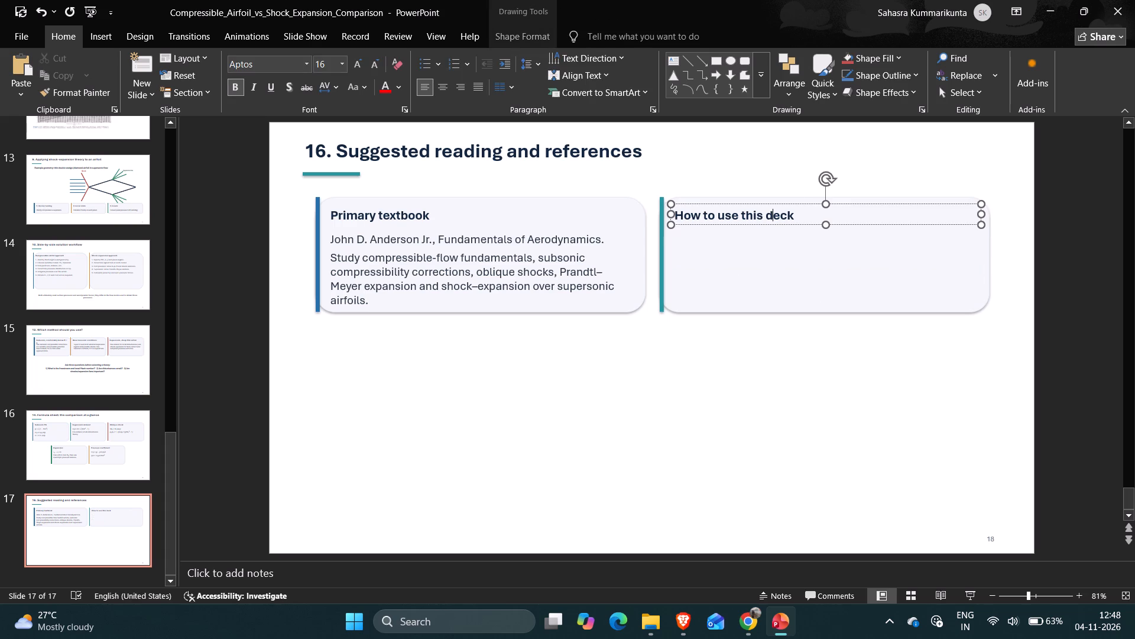
left_click(795, 225)
key("BackSpace")
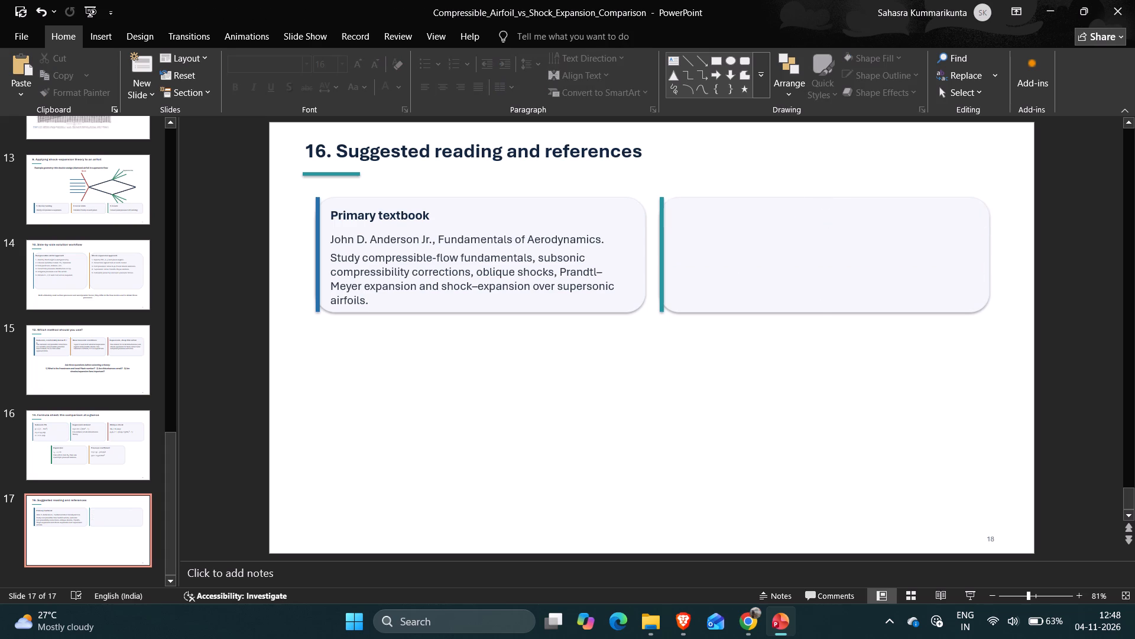
left_click(851, 309)
key("BackSpace")
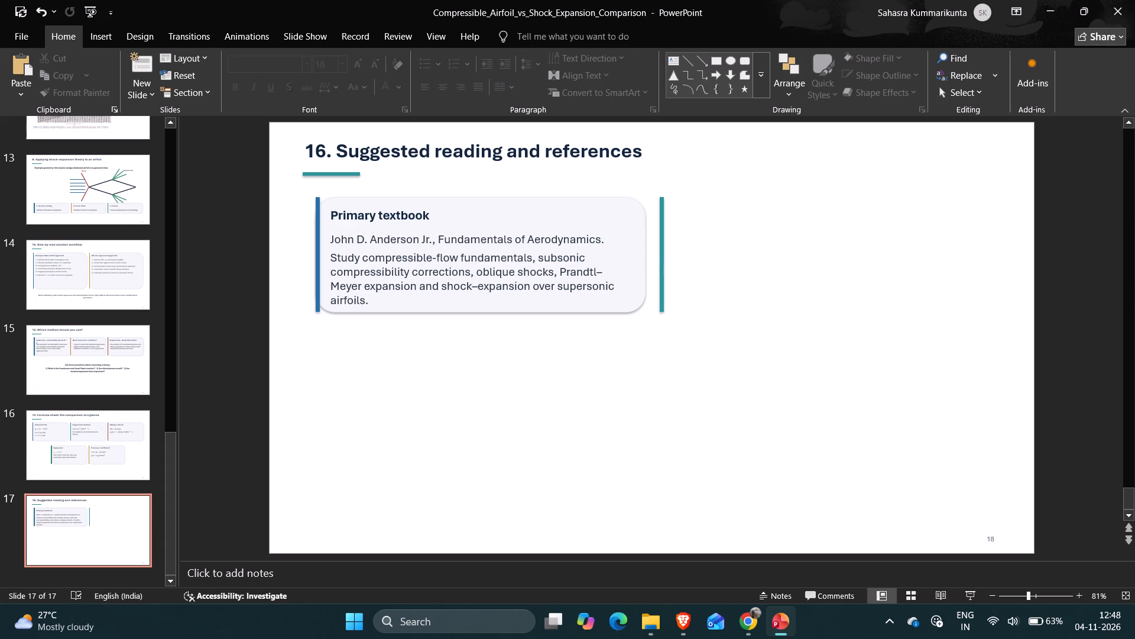
left_click(666, 311)
key("BackSpace")
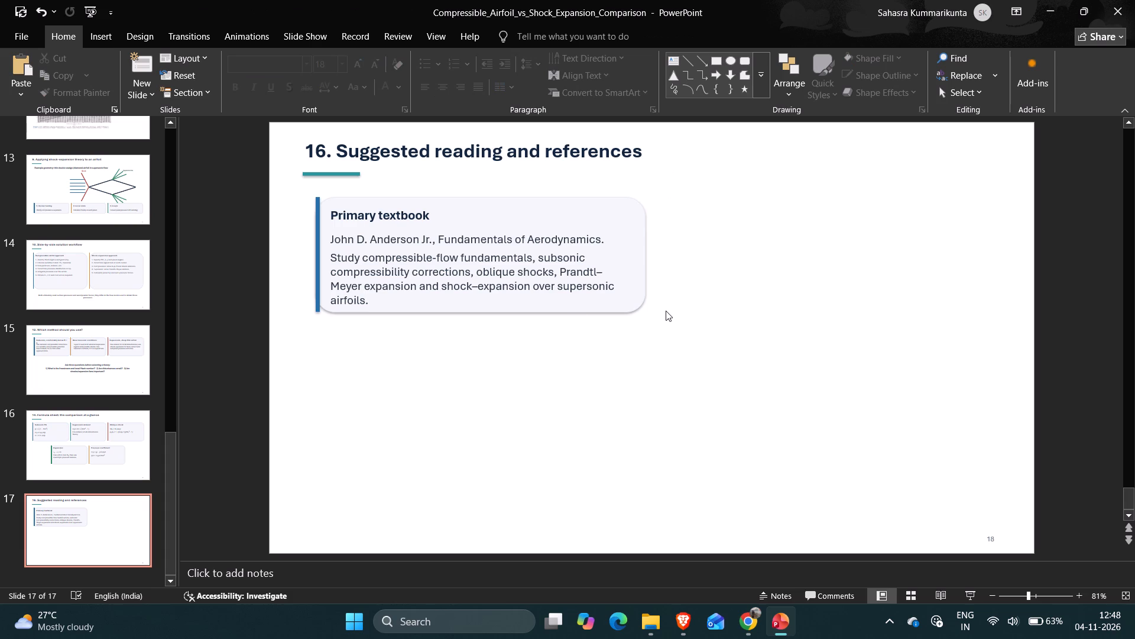
left_click(487, 362)
Renumber the "Which method should you use?" slide title as 11, following the preceding slides' title numbering.
left_click(109, 511)
left_click(18, 462)
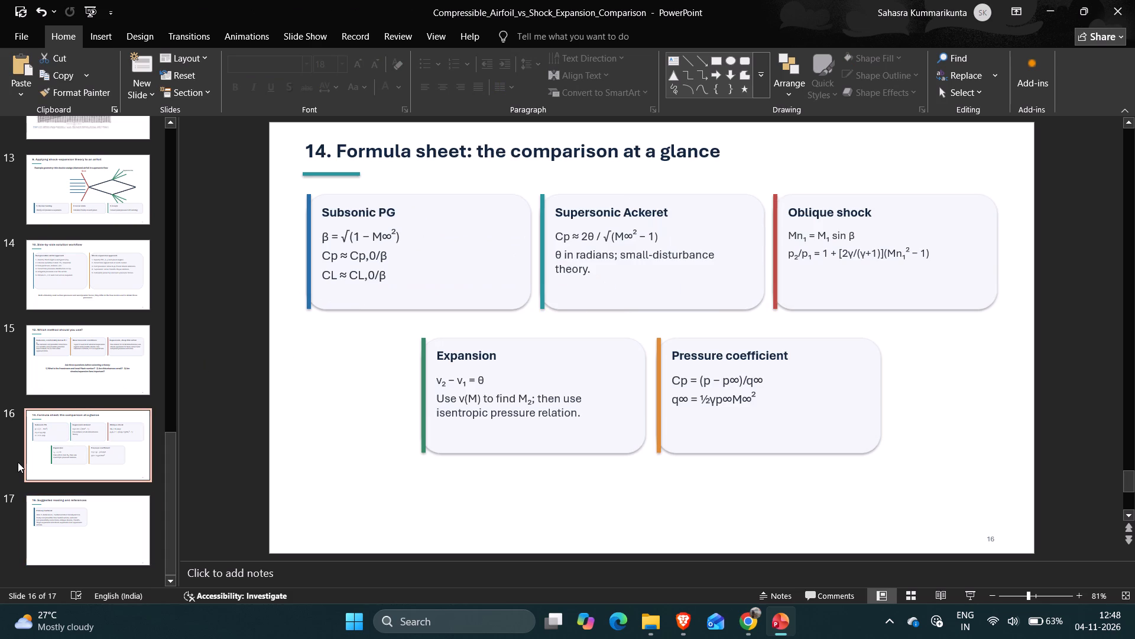
left_click(93, 512)
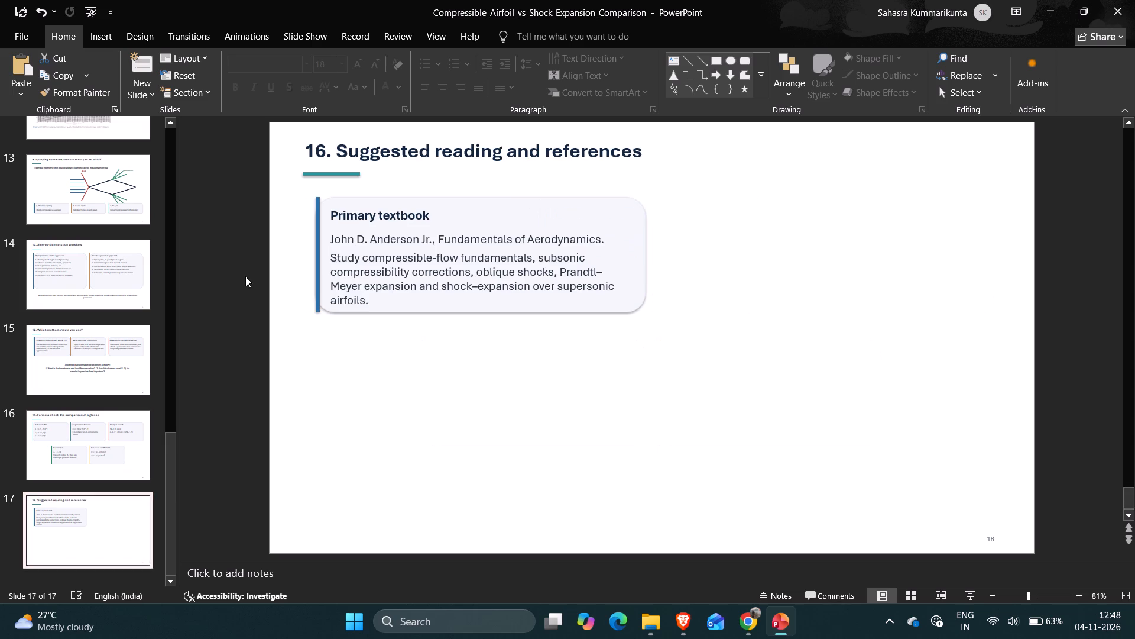
left_click(121, 361)
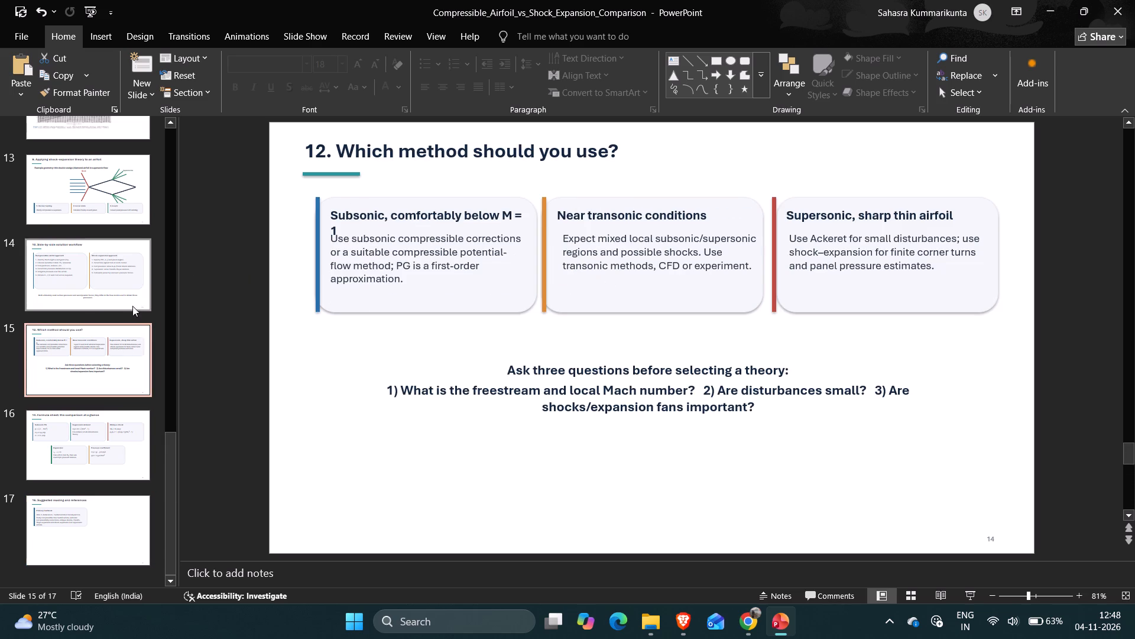
left_click(138, 292)
key("Up")
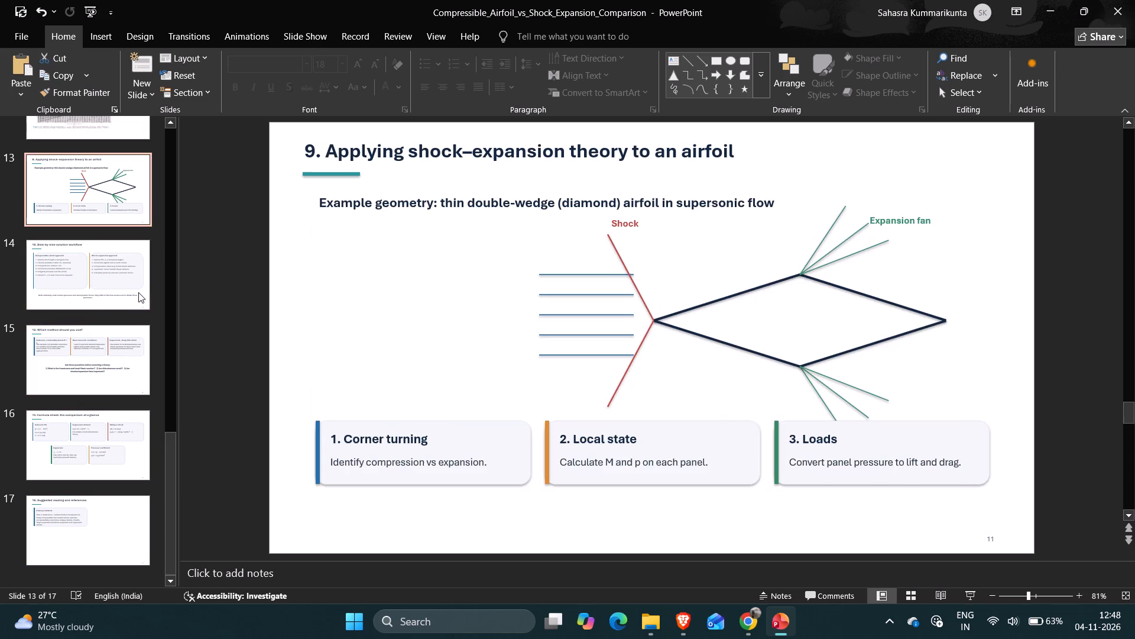
key("Down")
key("Down")
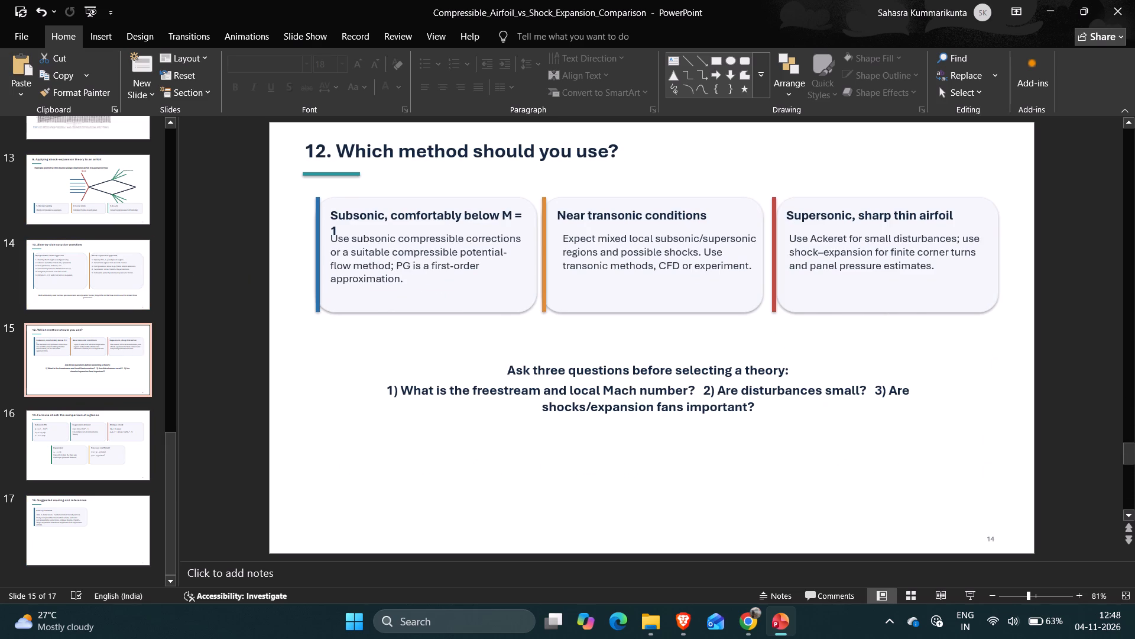
left_click(321, 154)
key("BackSpace")
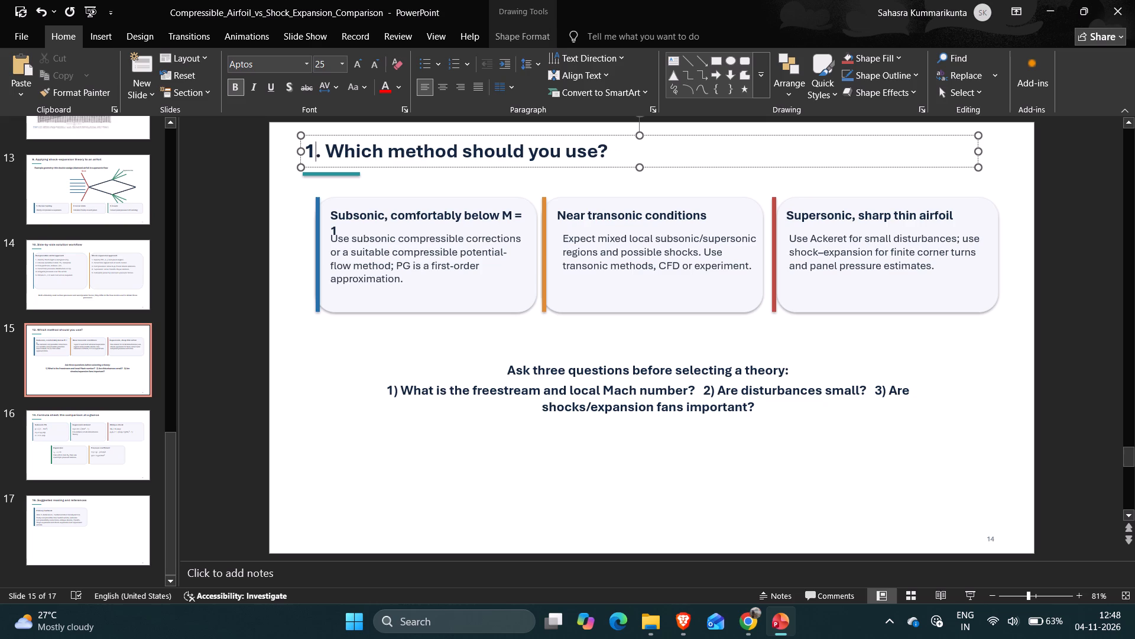
key("1")
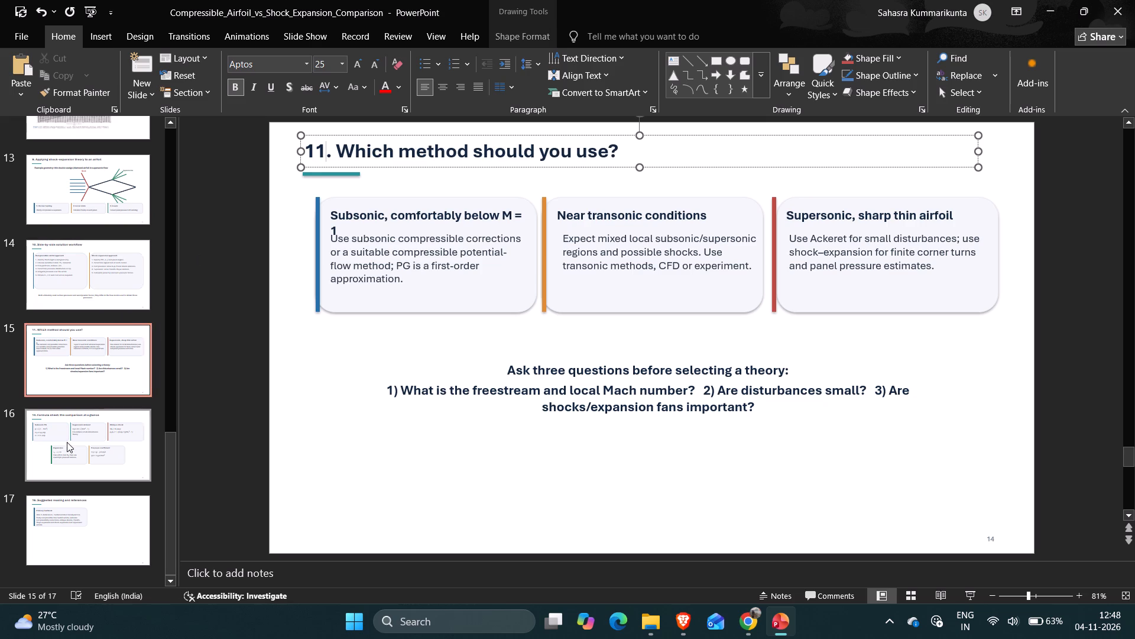
Renumber the "Formula sheet: the comparison at a glance" slide title as 12.
left_click(67, 442)
left_click(326, 144)
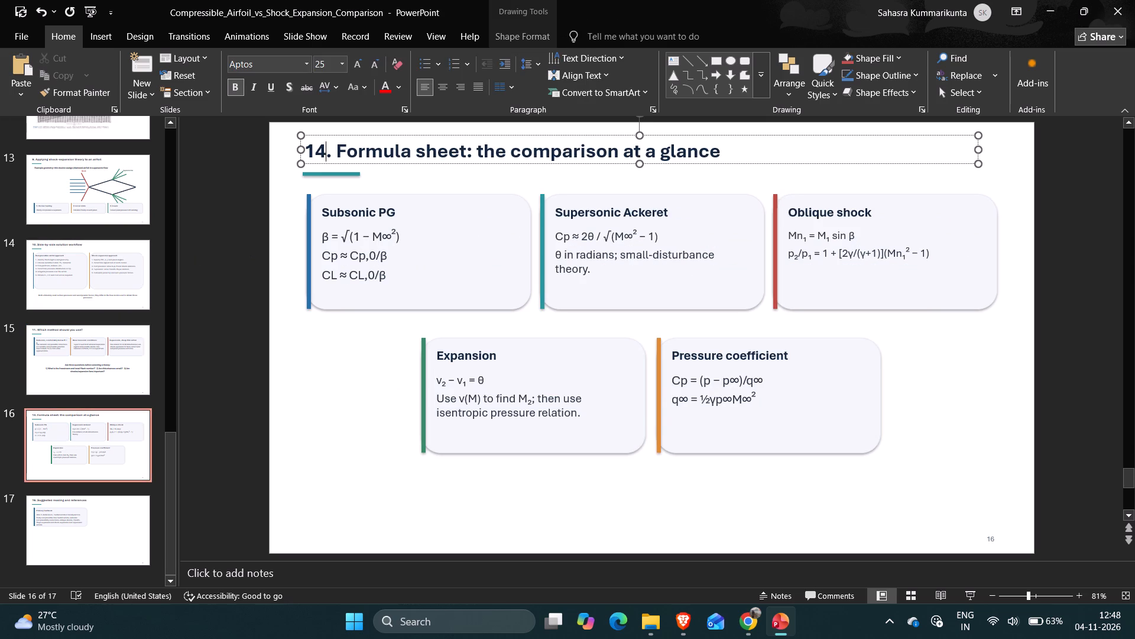
key("BackSpace")
key("2")
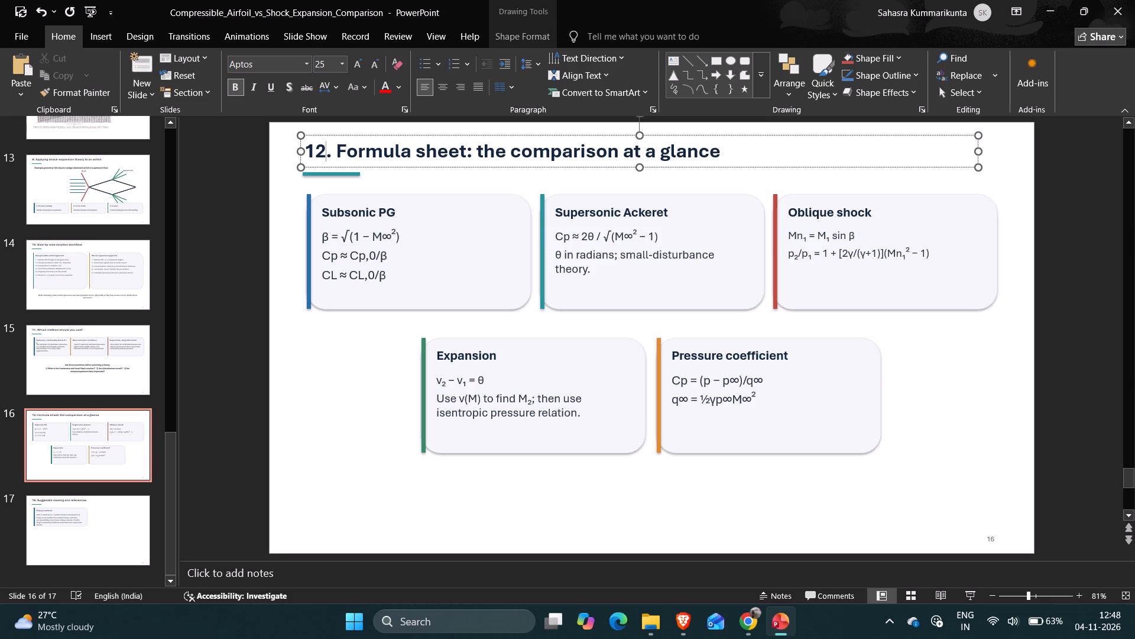
key("Down")
Renumber the "Suggested reading and references" slide title as 13.
left_click(82, 516)
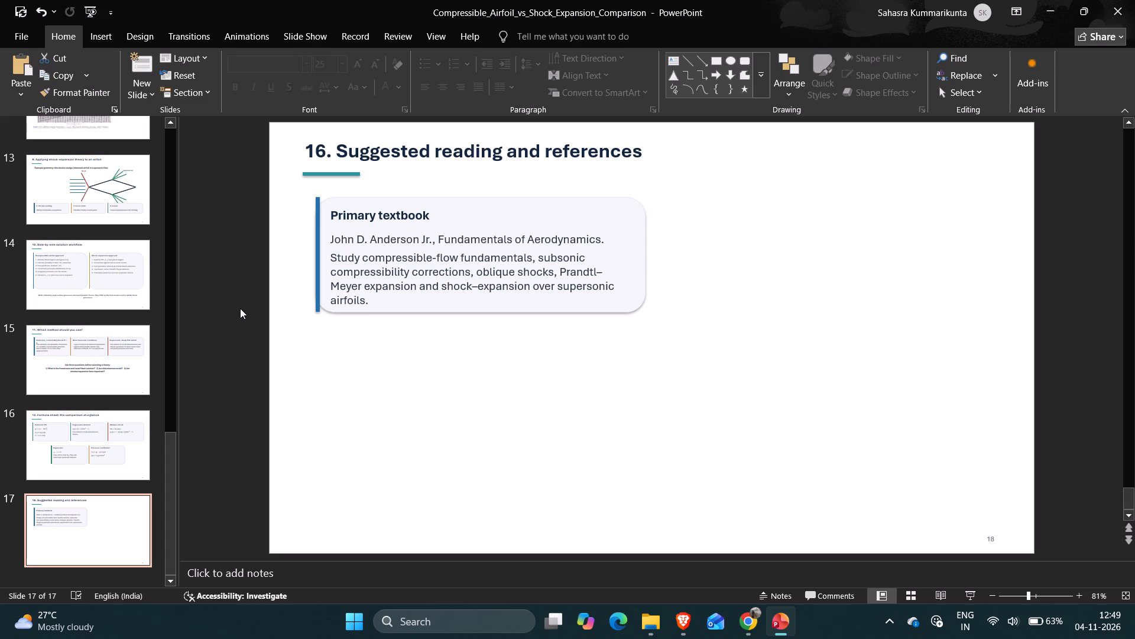
left_click(326, 149)
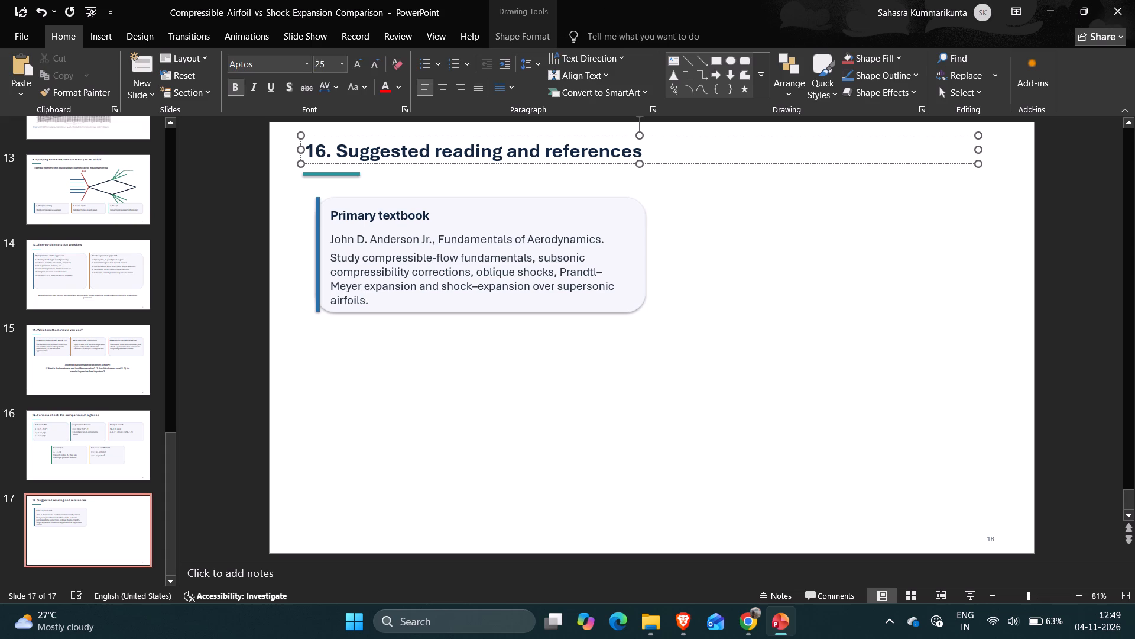
key("BackSpace")
key("3")
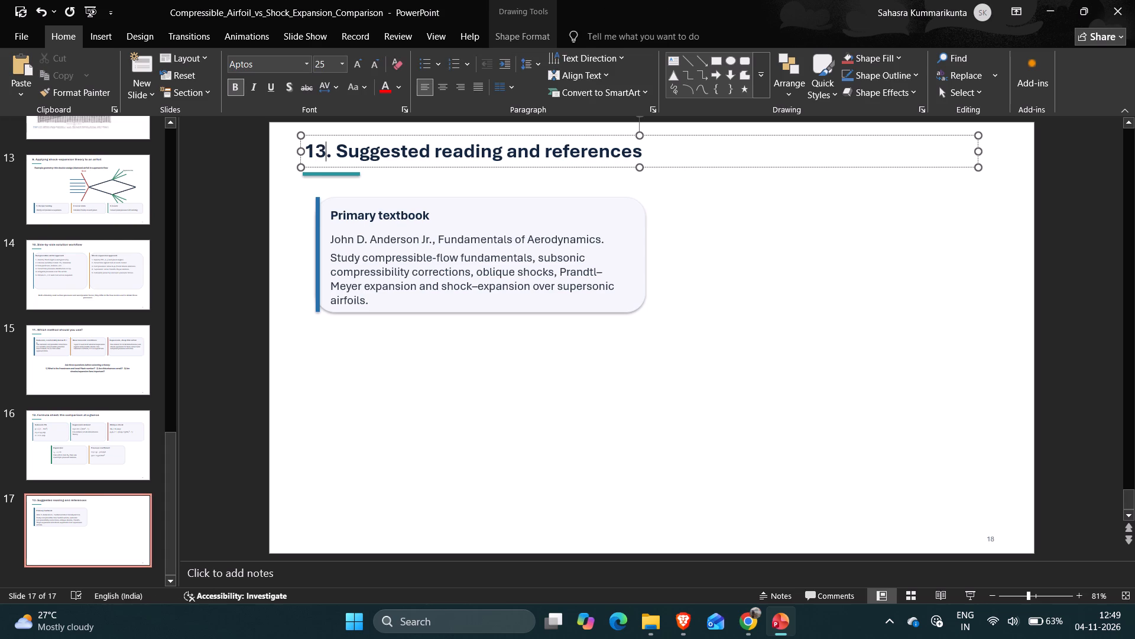
Review the deck from the title slide through the shock–expansion airfoil slides, checking title numbering, figures and layout.
scroll(111, 233, "up", 9)
left_click(73, 138)
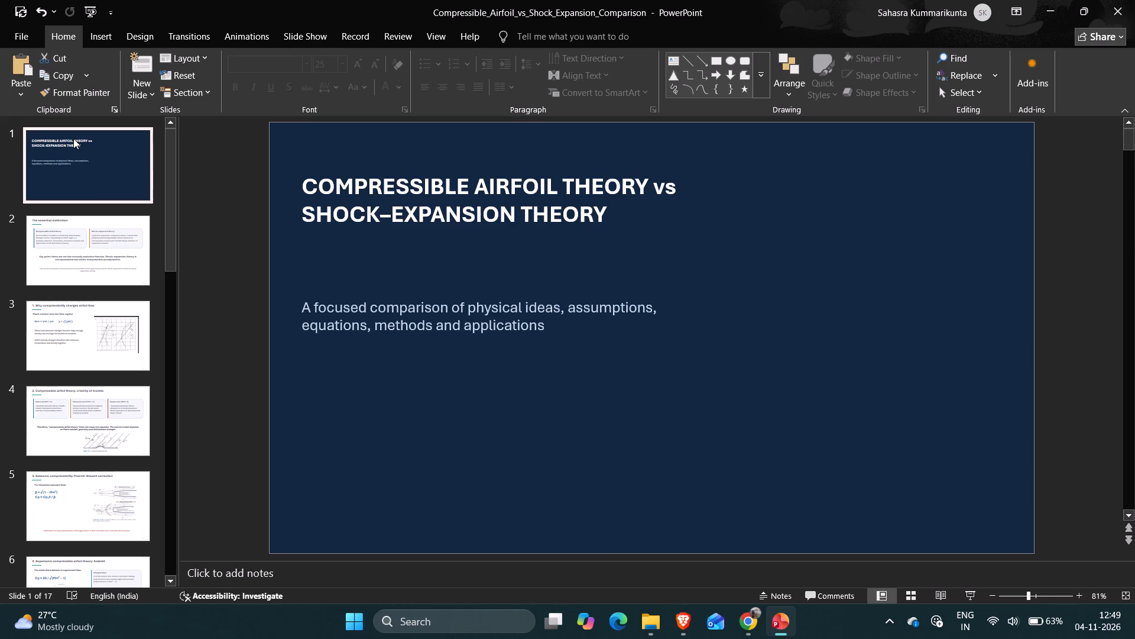
key("Down")
key("Down")
key("Down")
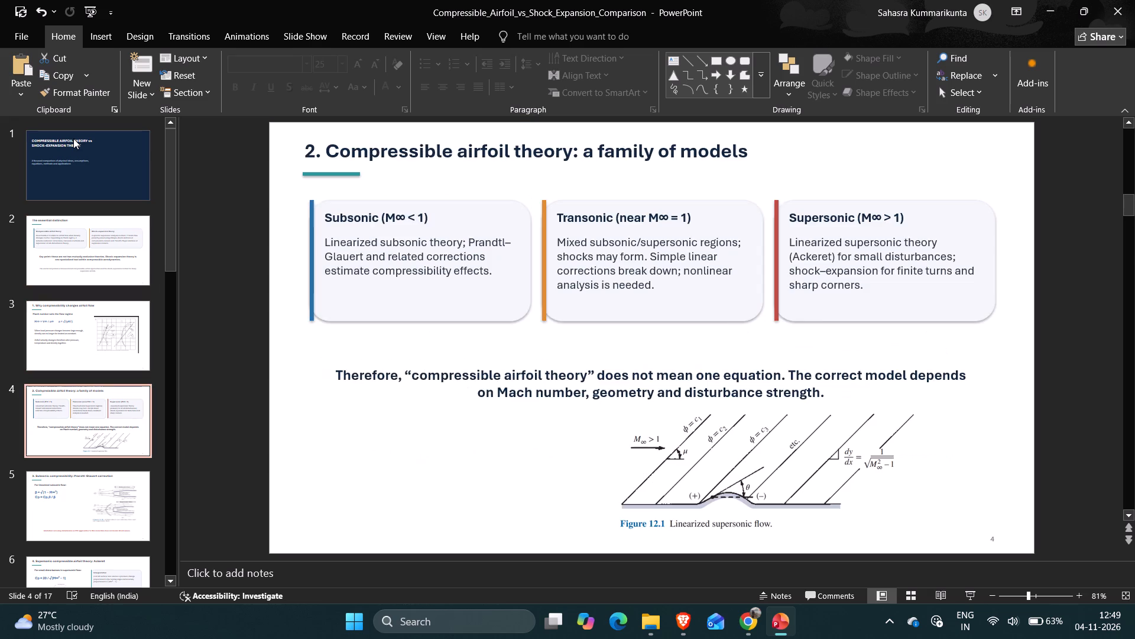
key("Down")
key("Up")
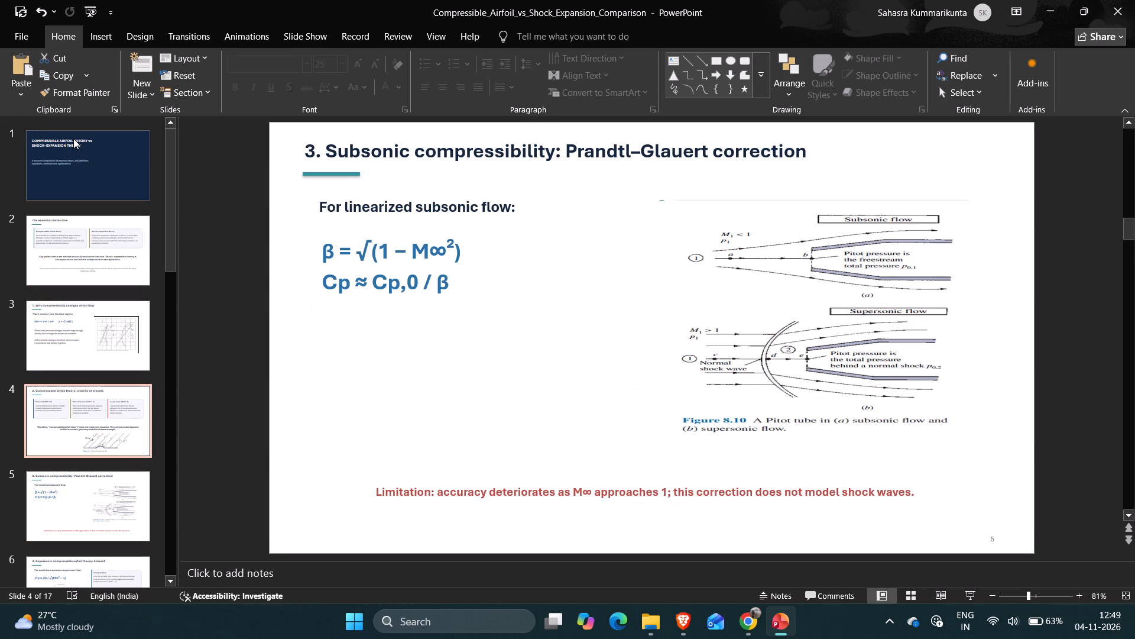
key("Up")
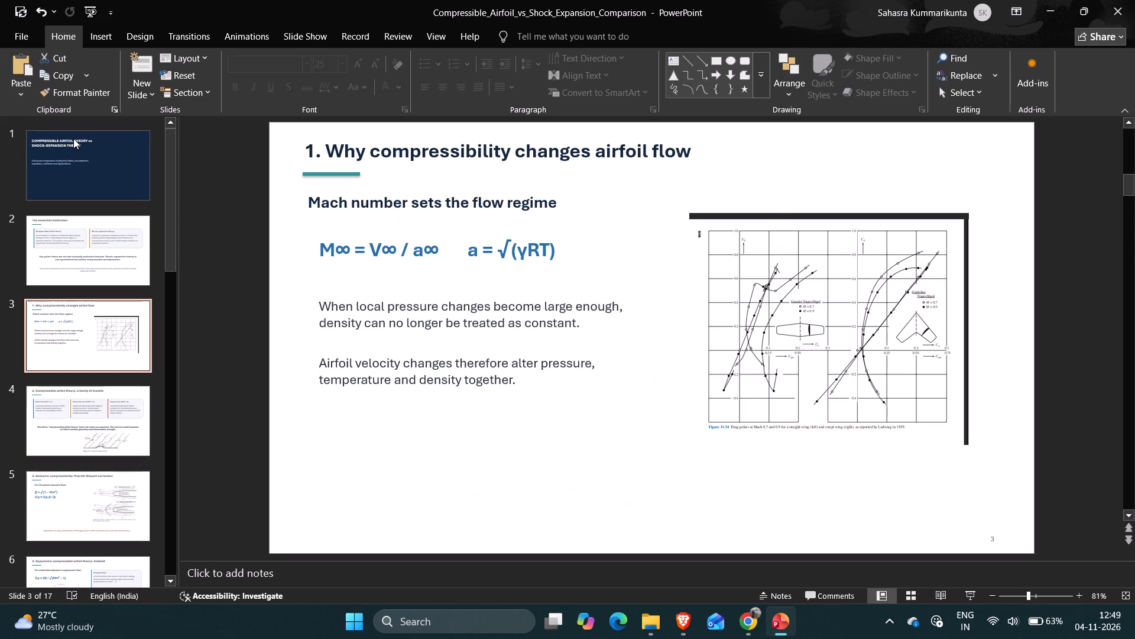
key("Down")
key("Down")
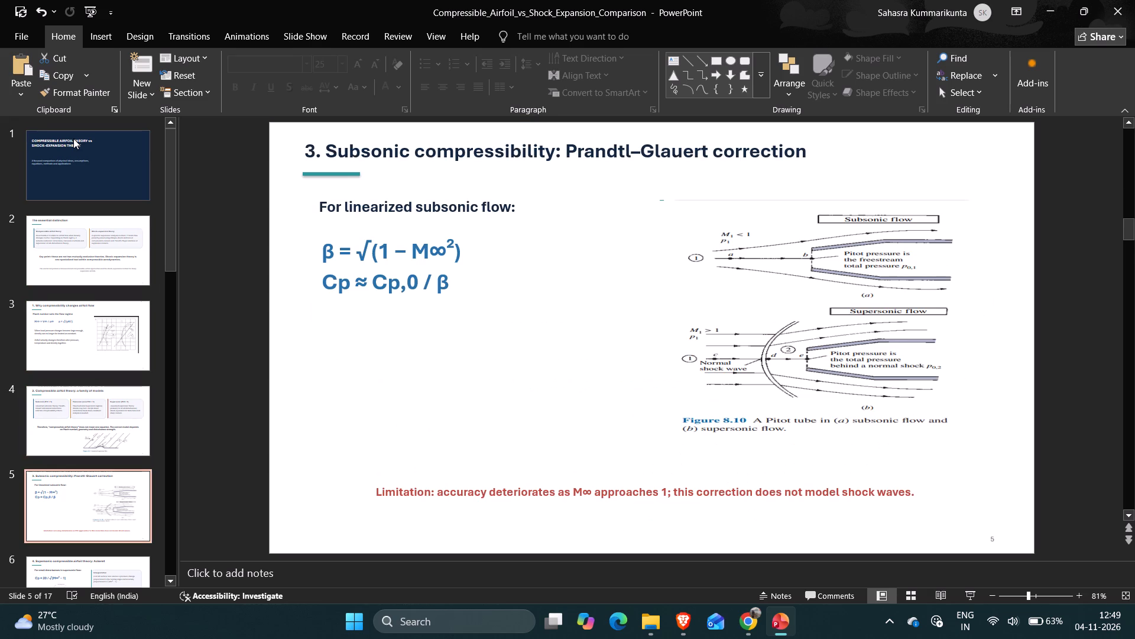
key("Down")
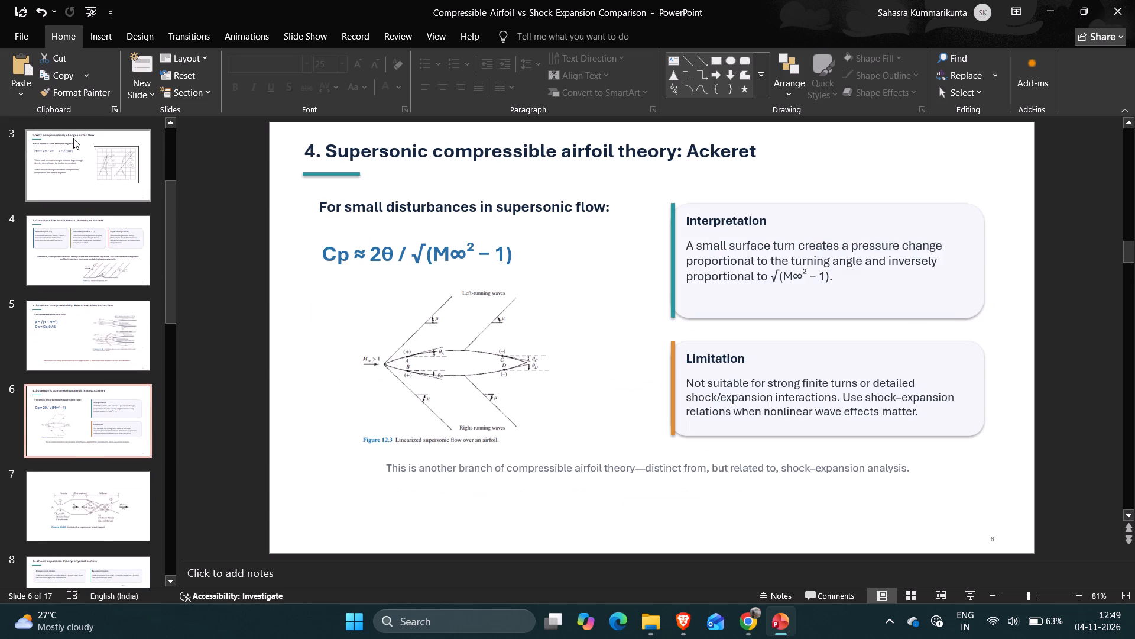
key("Down")
key("Down")
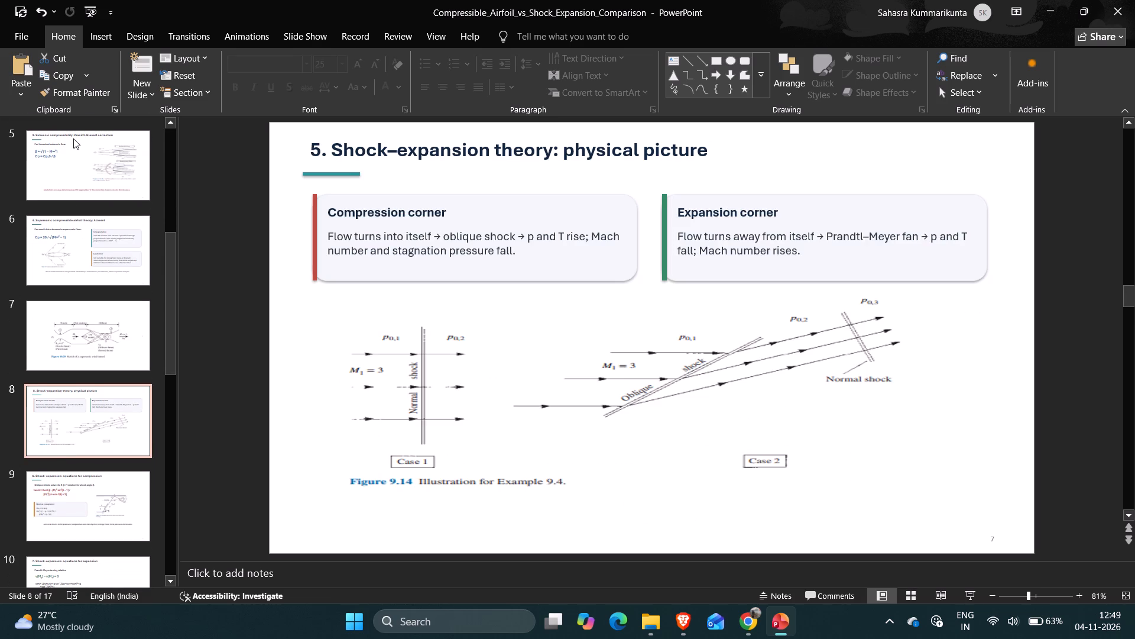
key("Down")
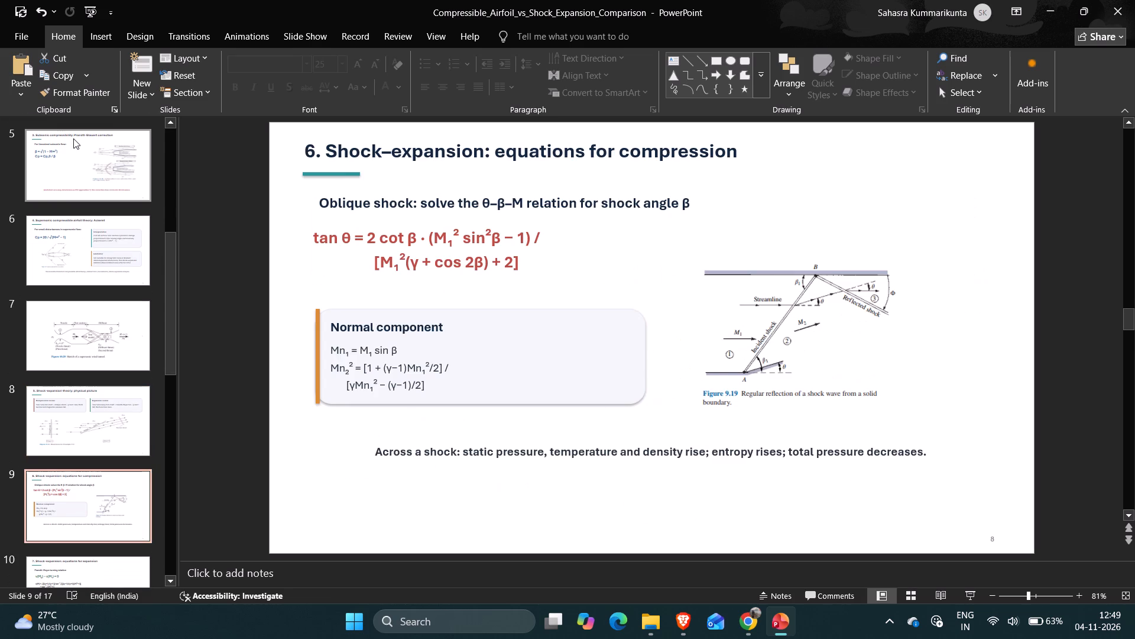
key("Down")
key("Down")
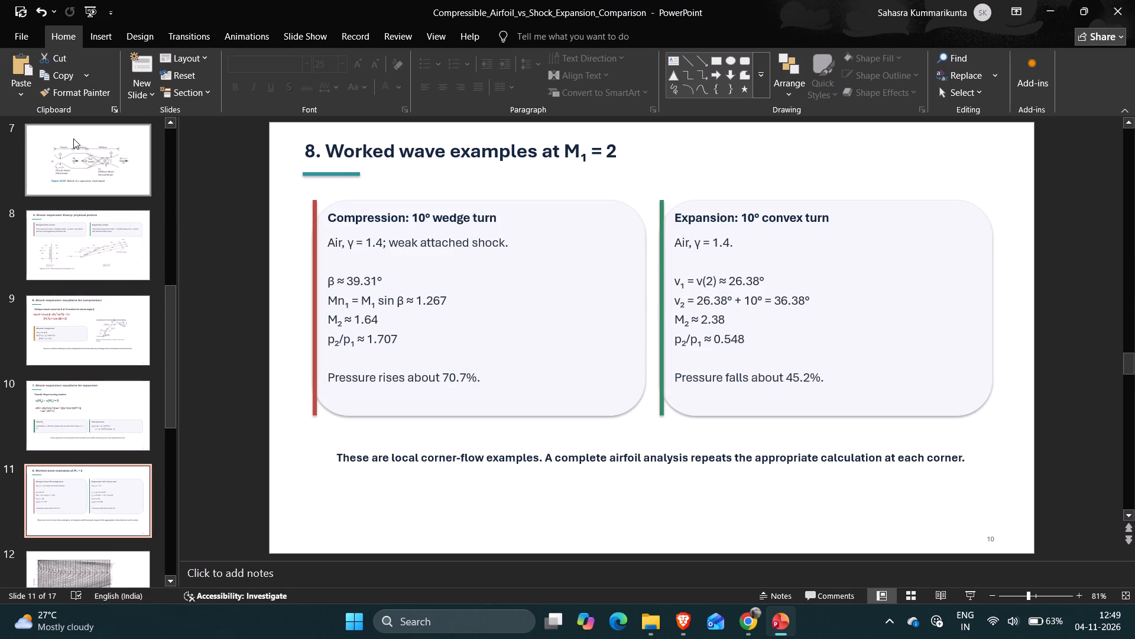
key("Down")
key("Down")
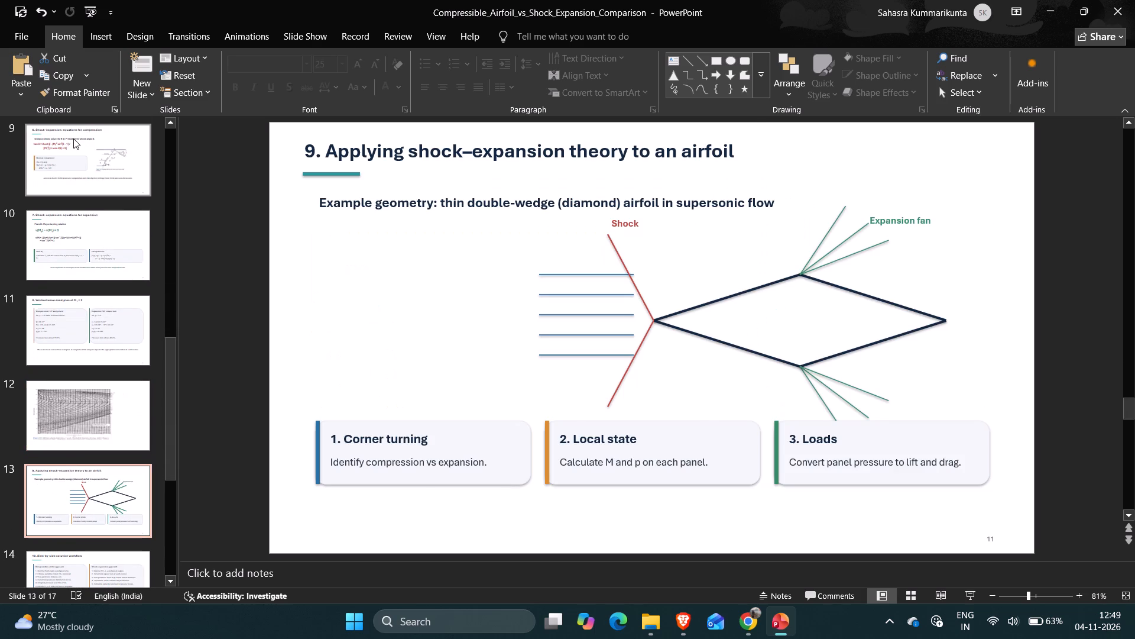
key("Down")
key("Up")
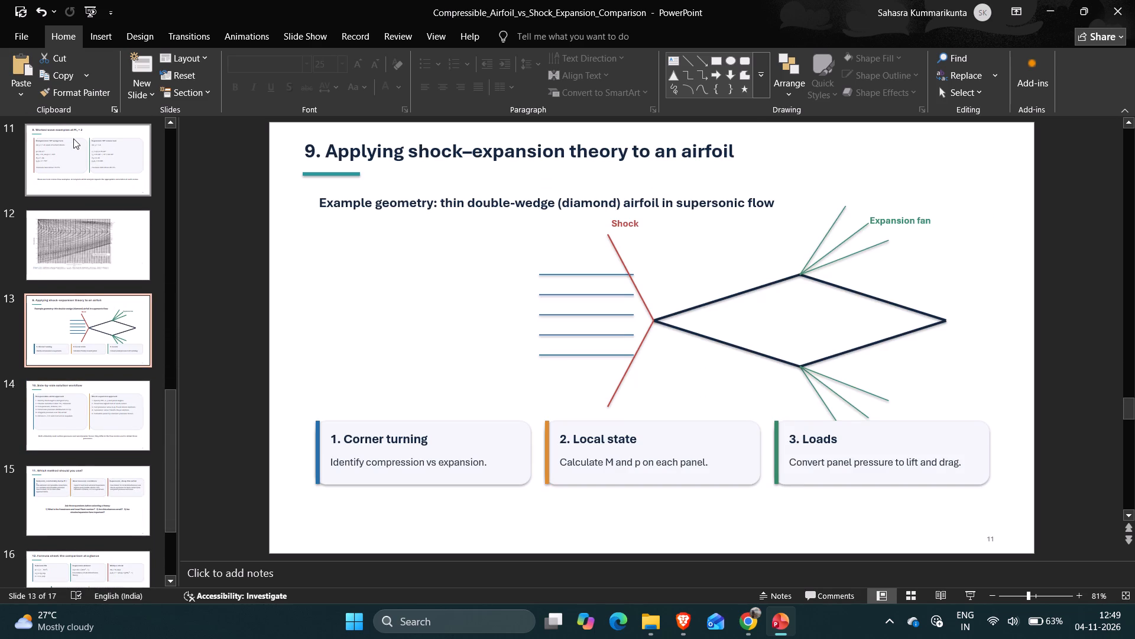
left_click(684, 638)
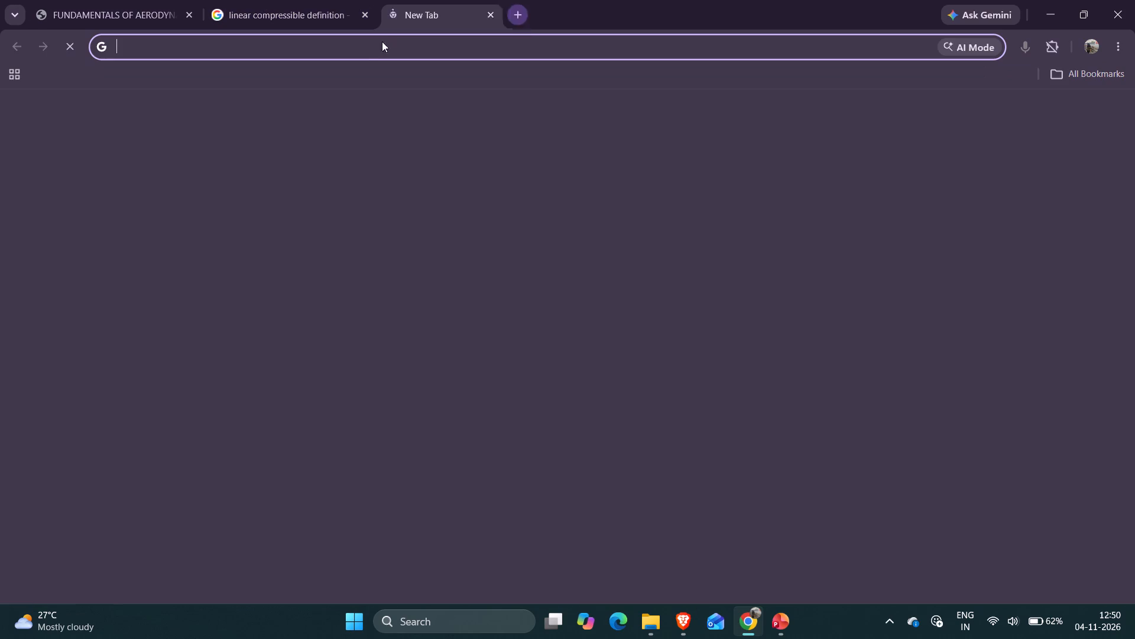
left_click(378, 50)
type("shock expansion theory diagram")
key("Return")
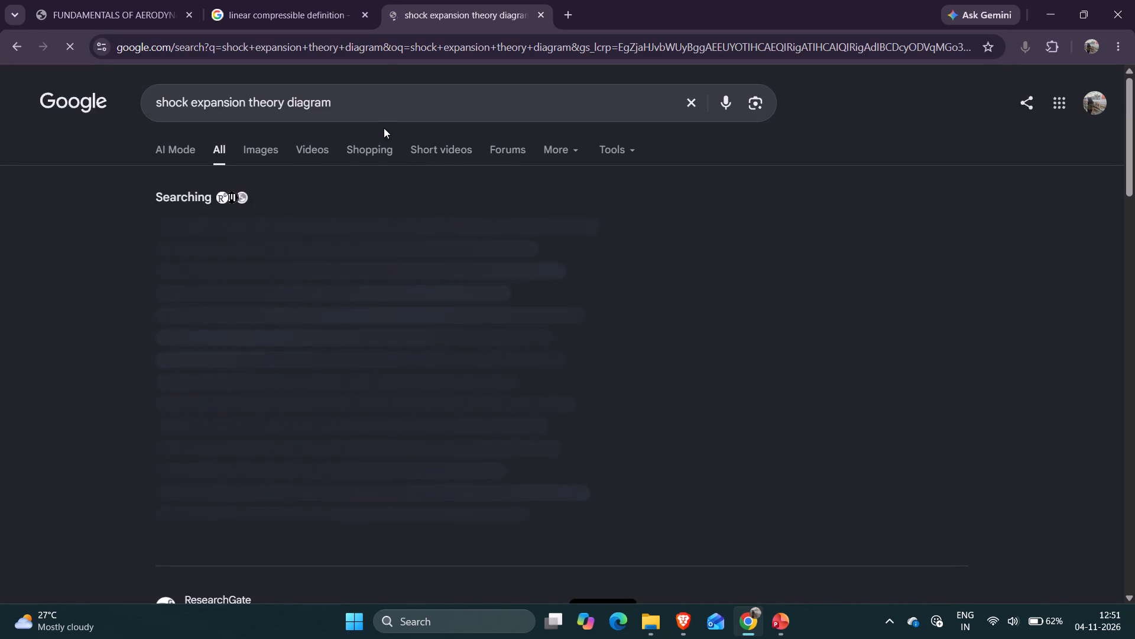
left_click(270, 147)
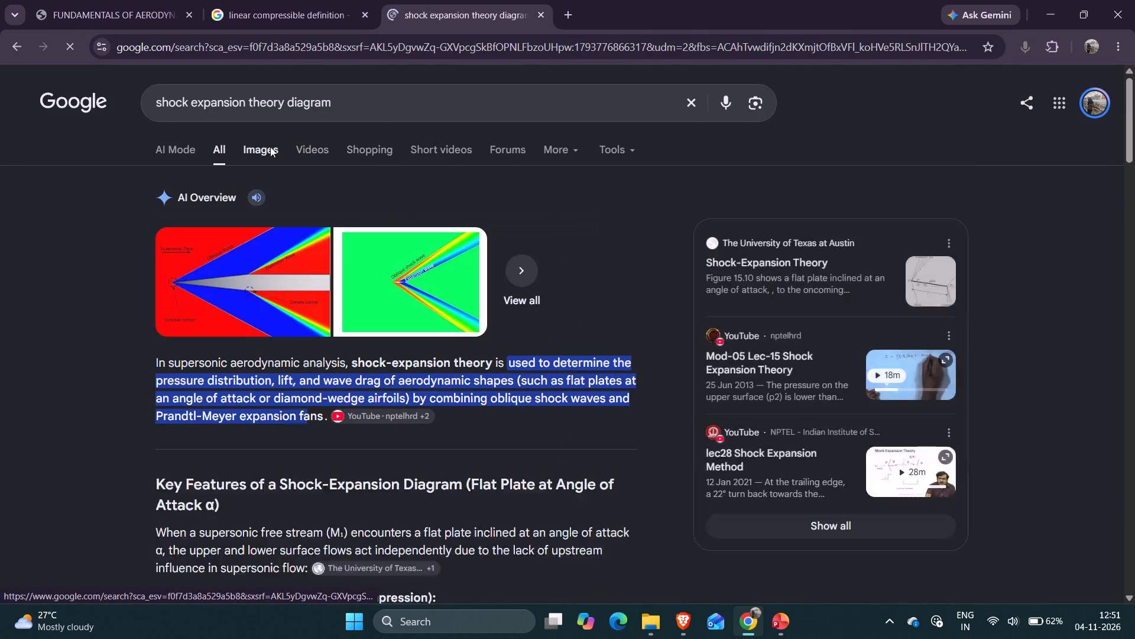
left_click(270, 147)
Compare the flat-plate and Springer Nature diagrams, and open the ResearchGate page with the diamond-airfoil shock-expansion figure.
left_click(100, 286)
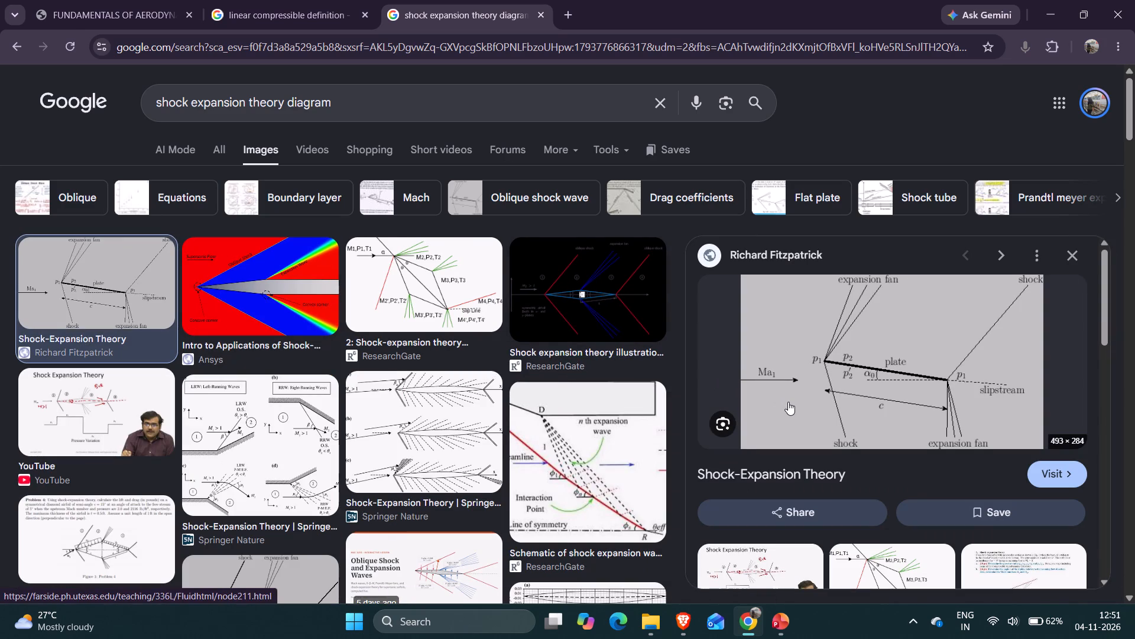
left_click(466, 435)
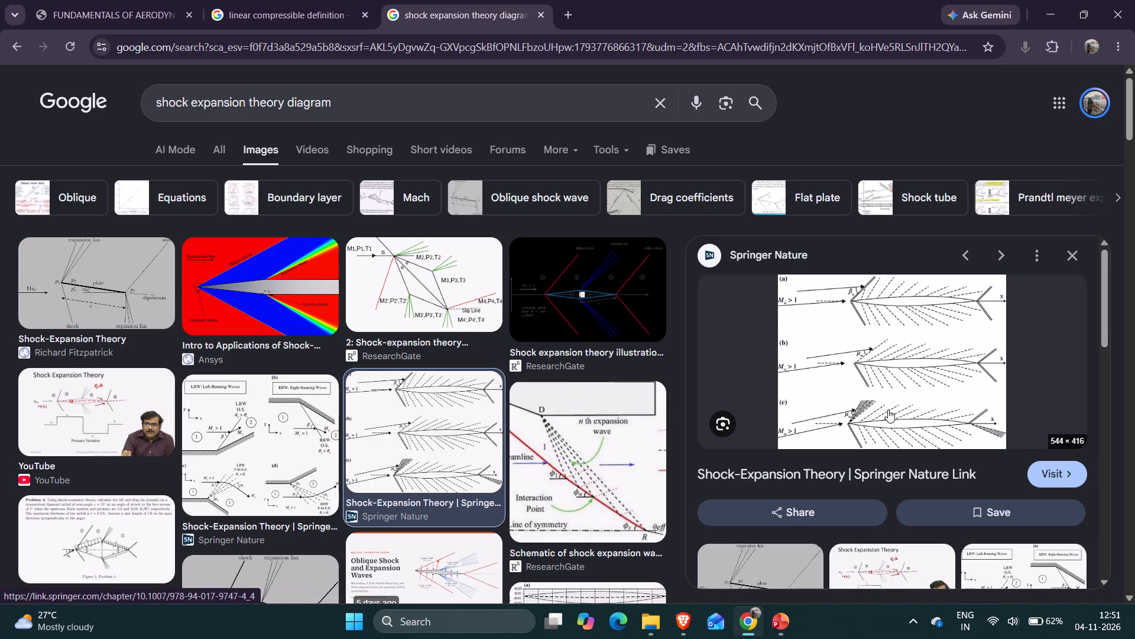
left_click(415, 276)
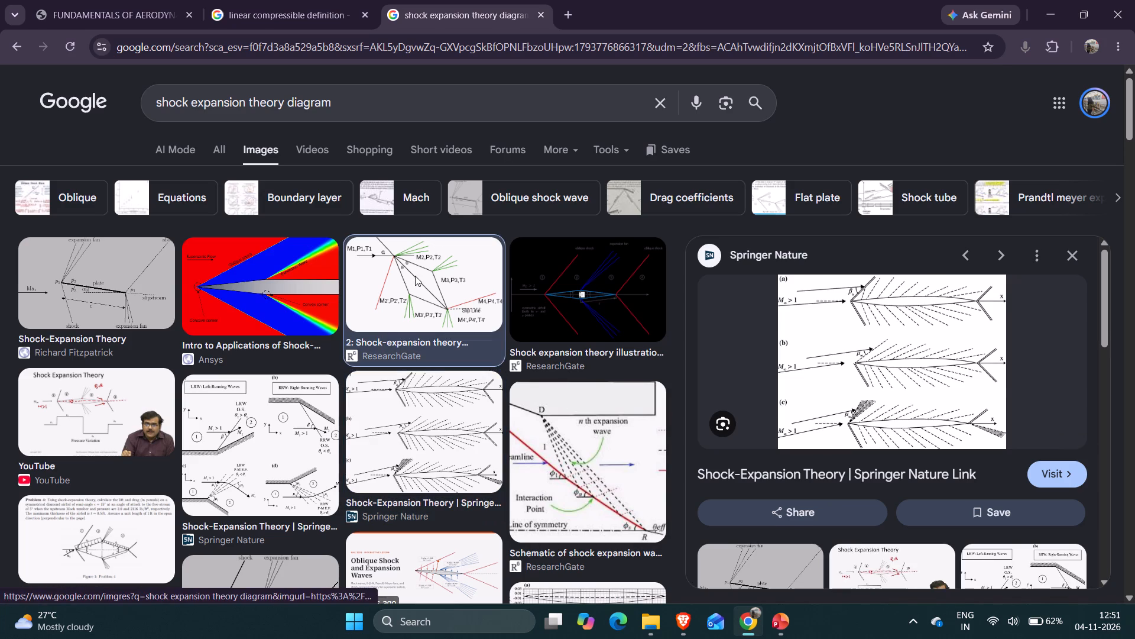
left_click(936, 372)
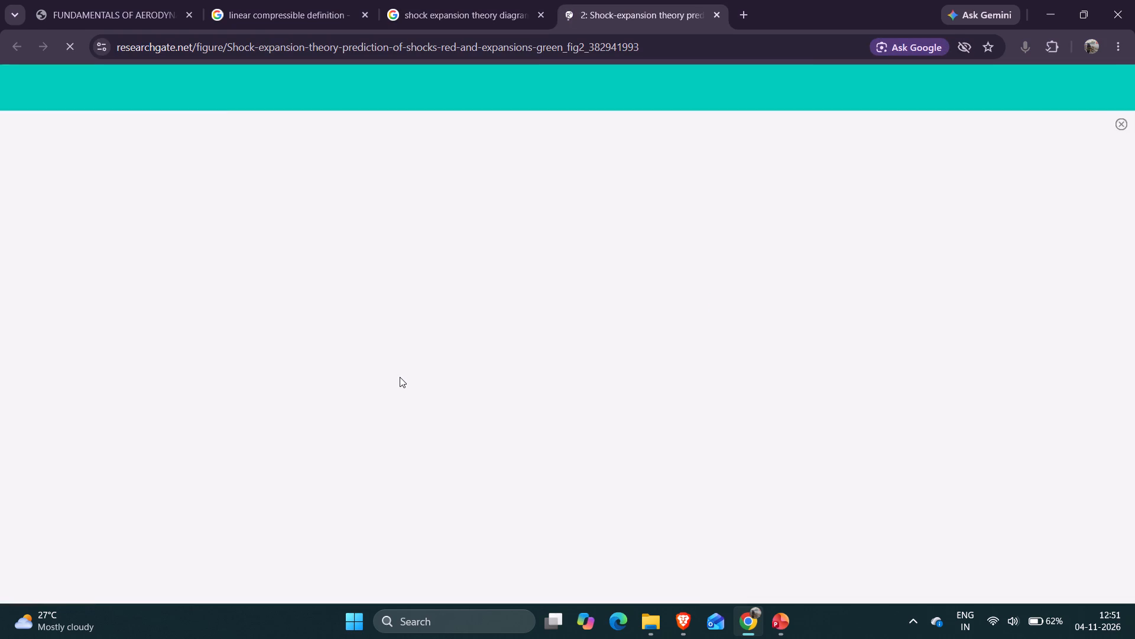
scroll(400, 377, "down", 1)
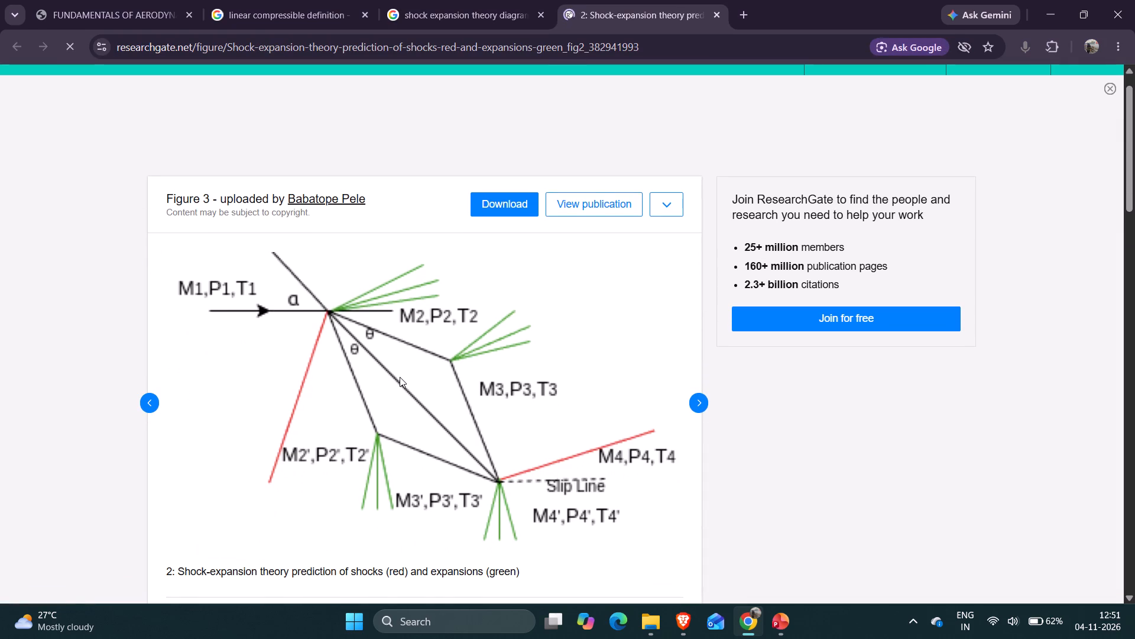
Copy the diamond-airfoil shock-expansion figure from the ResearchGate page and switch to PowerPoint.
right_click(400, 377)
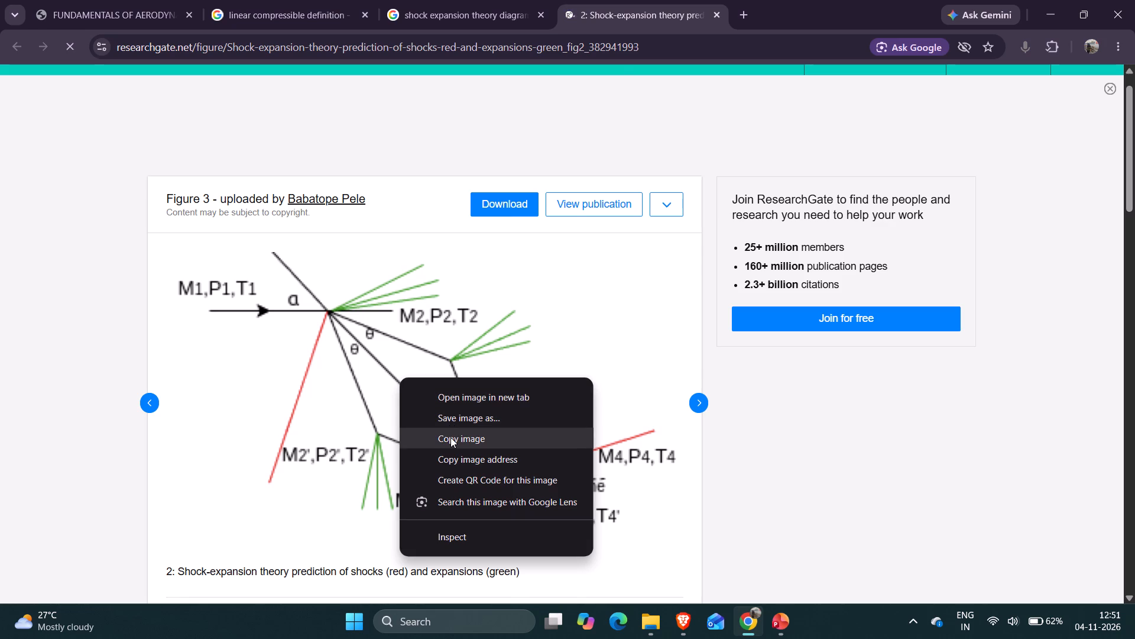
left_click(450, 438)
left_click(788, 615)
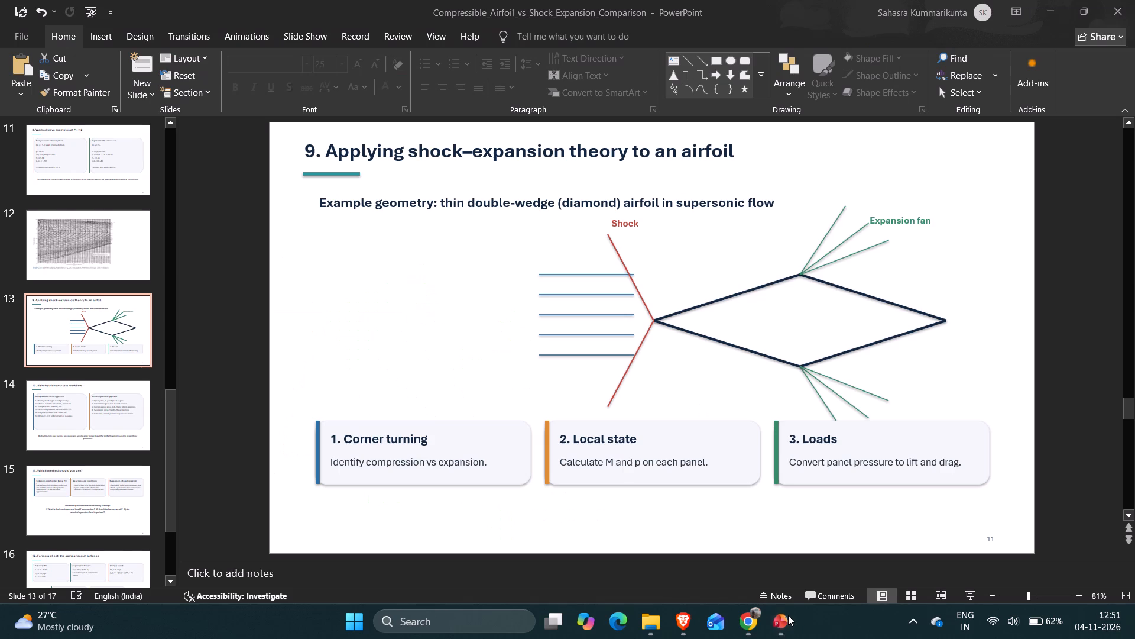
Move the "Example geometry" subtitle on slide 13 up, closer beneath the title and aligned with the title's start.
left_click(859, 290)
left_click(612, 206)
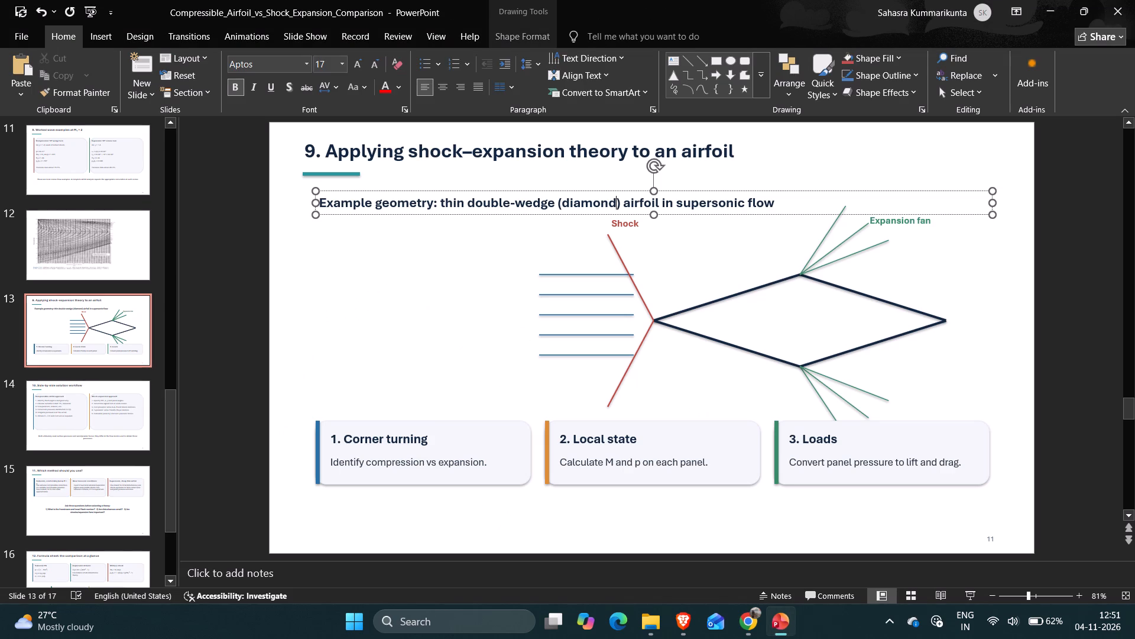
left_click(593, 225)
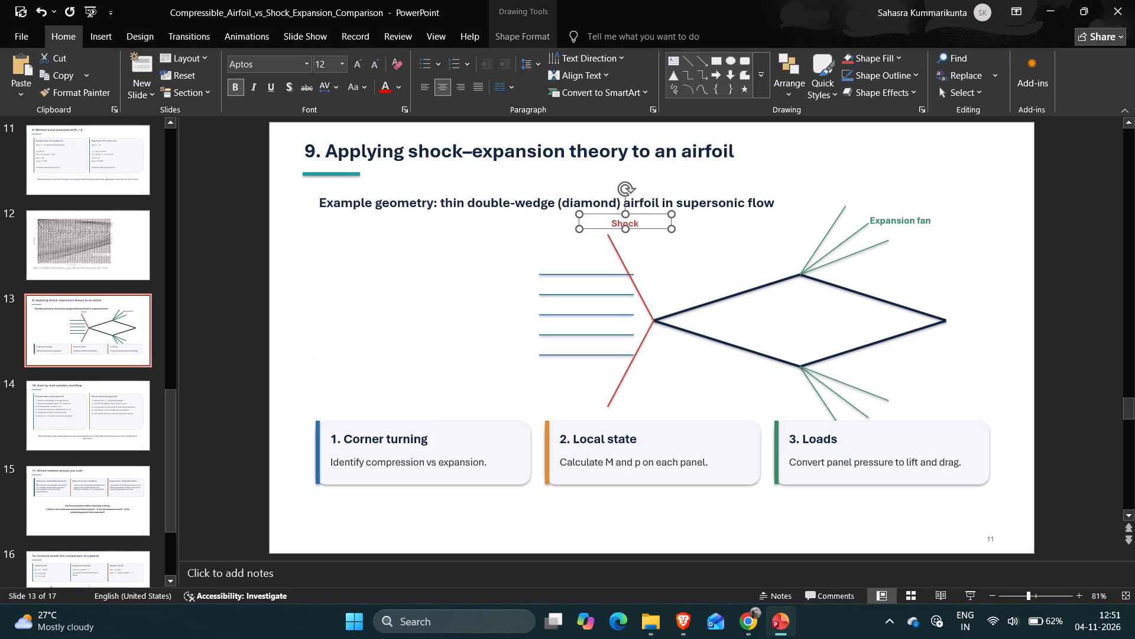
left_click_drag(517, 215, 507, 204)
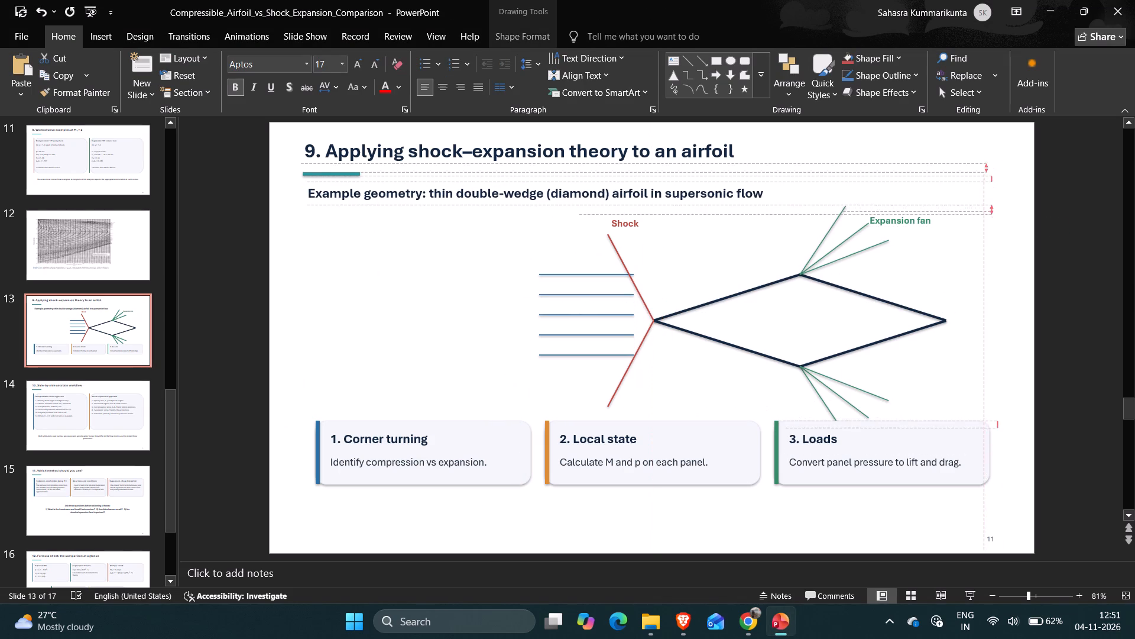
left_click_drag(507, 204, 504, 206)
Delete the drawn diamond-airfoil diagram on slide 13, including its labels, flow lines, shock lines and expansion-fan lines.
left_click_drag(965, 405, 564, 204)
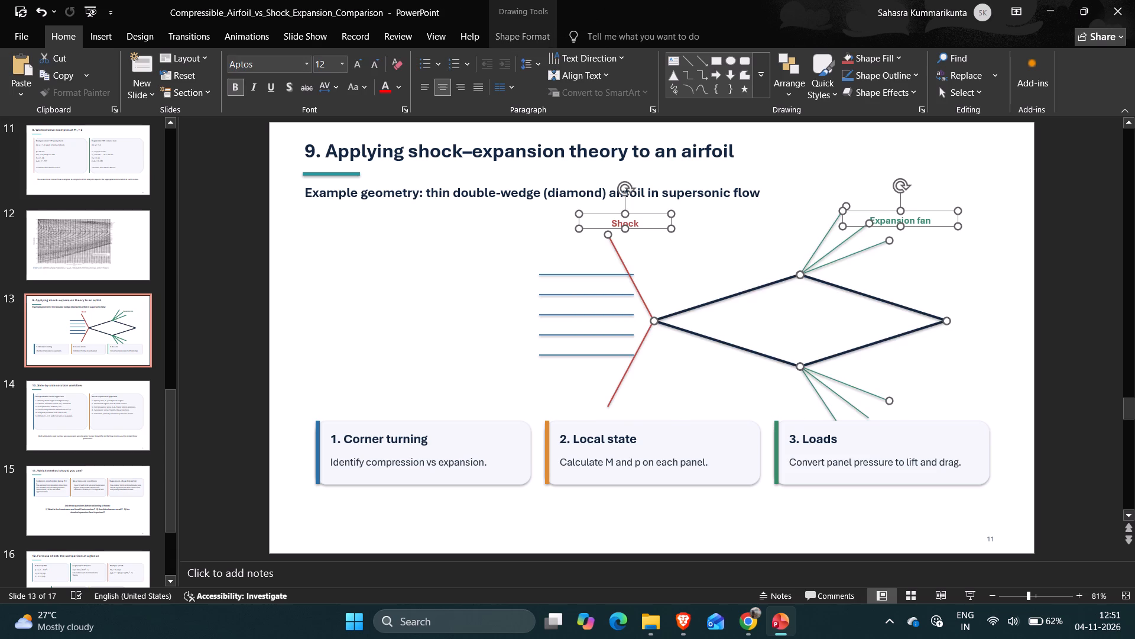
key("BackSpace")
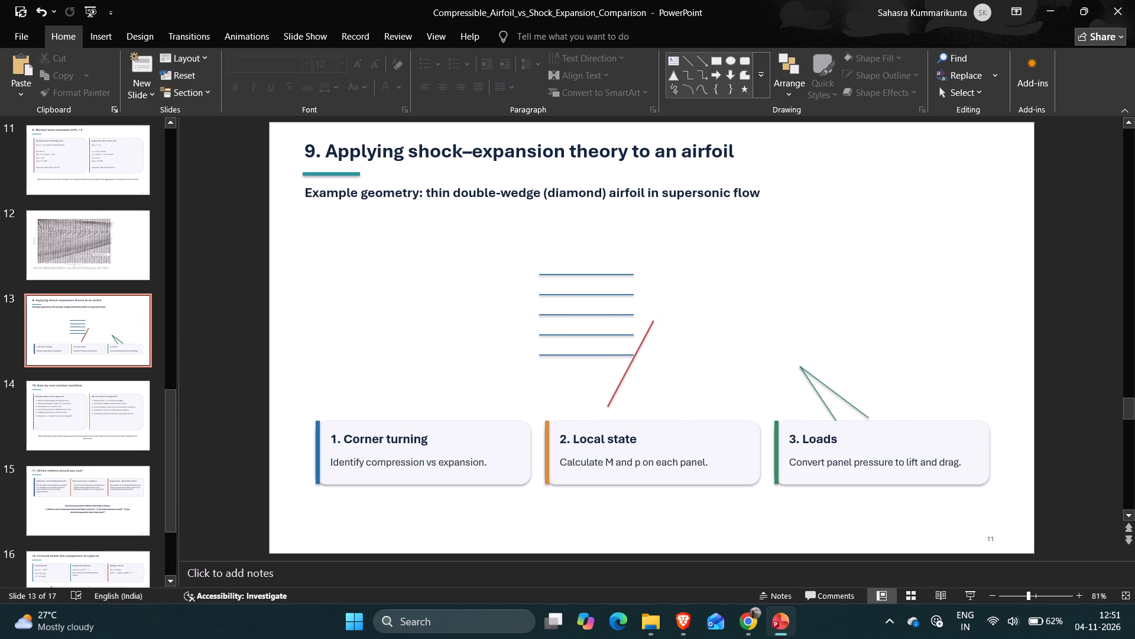
left_click_drag(518, 253, 884, 416)
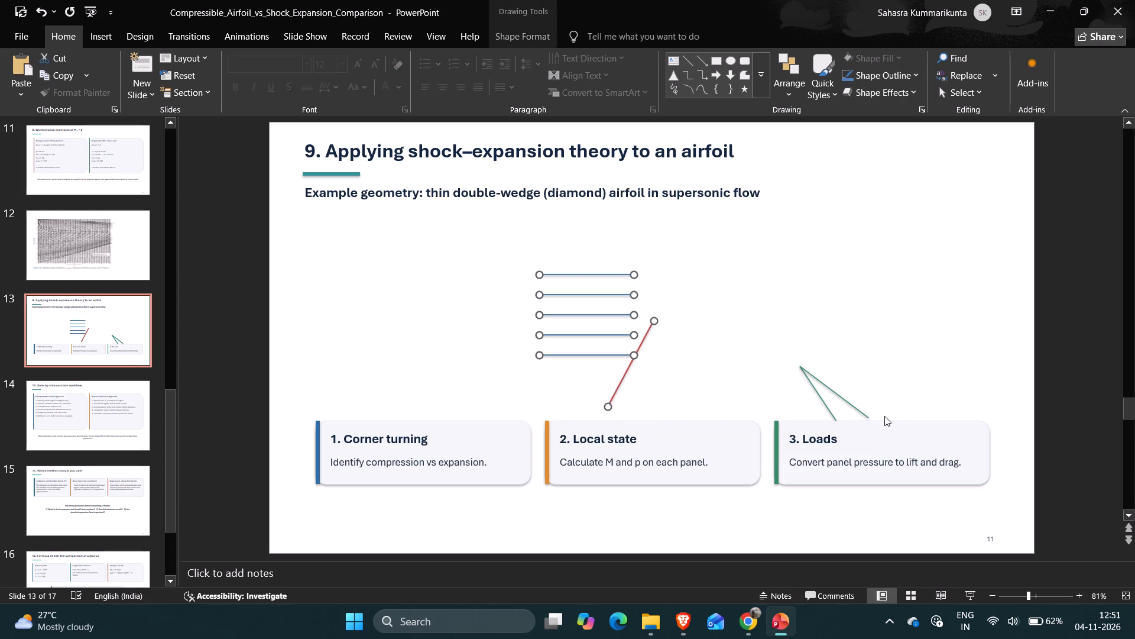
key("BackSpace")
left_click(836, 402)
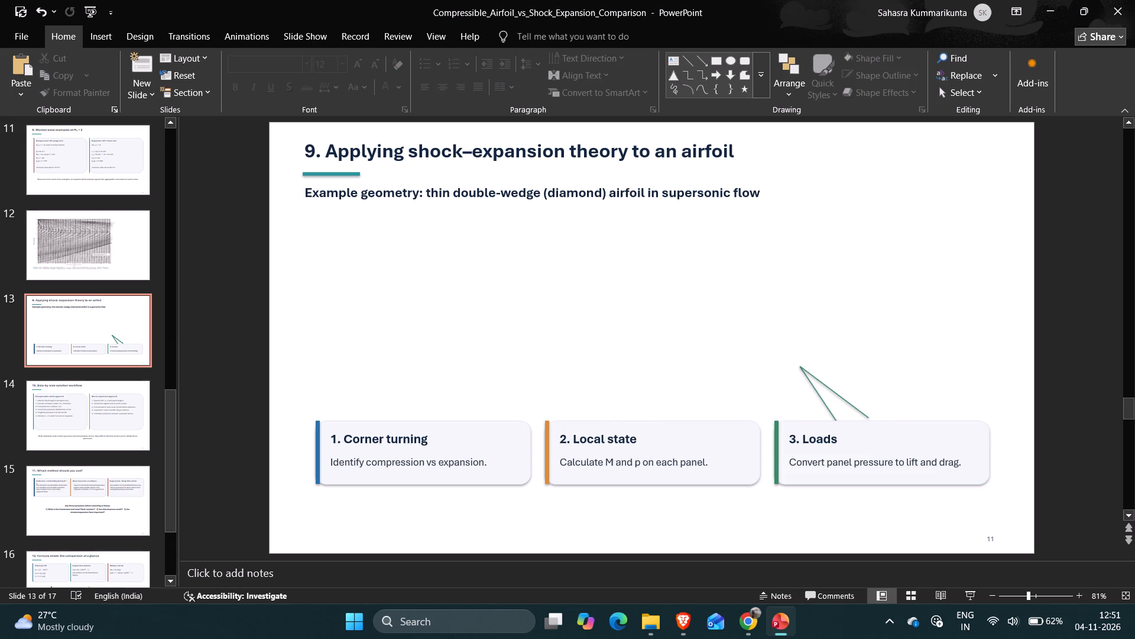
left_click(842, 398)
key("BackSpace")
left_click(842, 398)
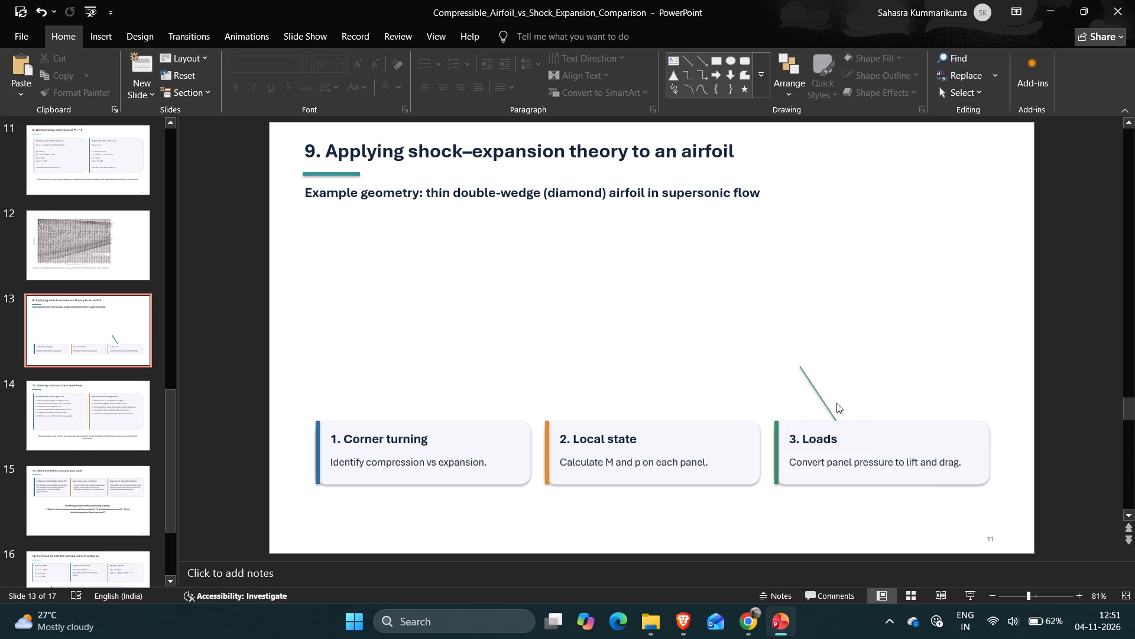
left_click(828, 407)
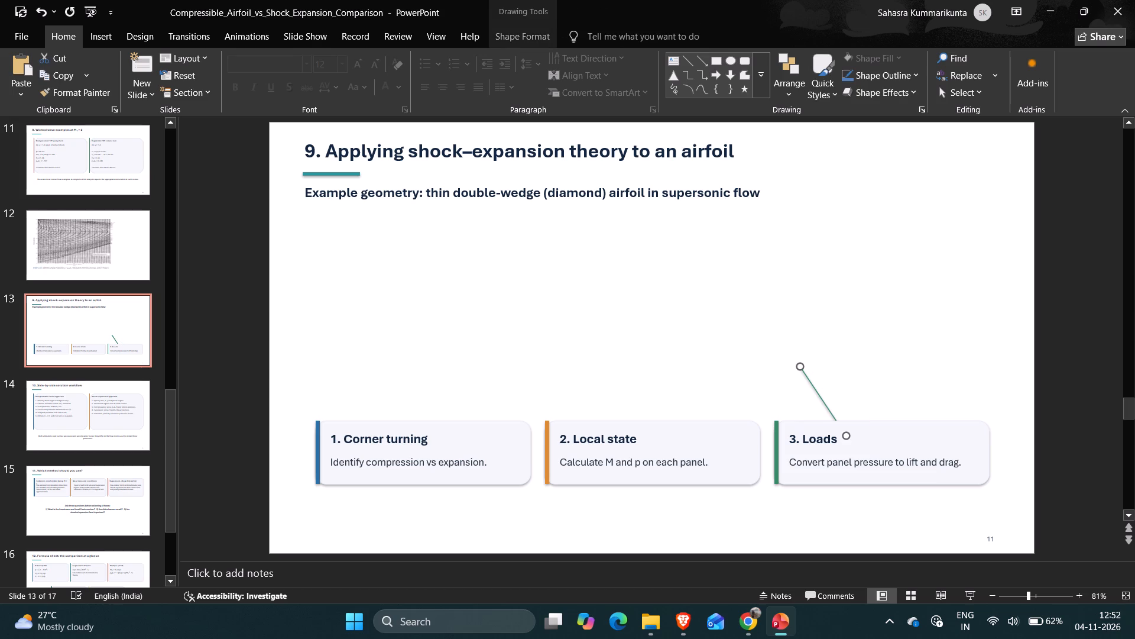
key("BackSpace")
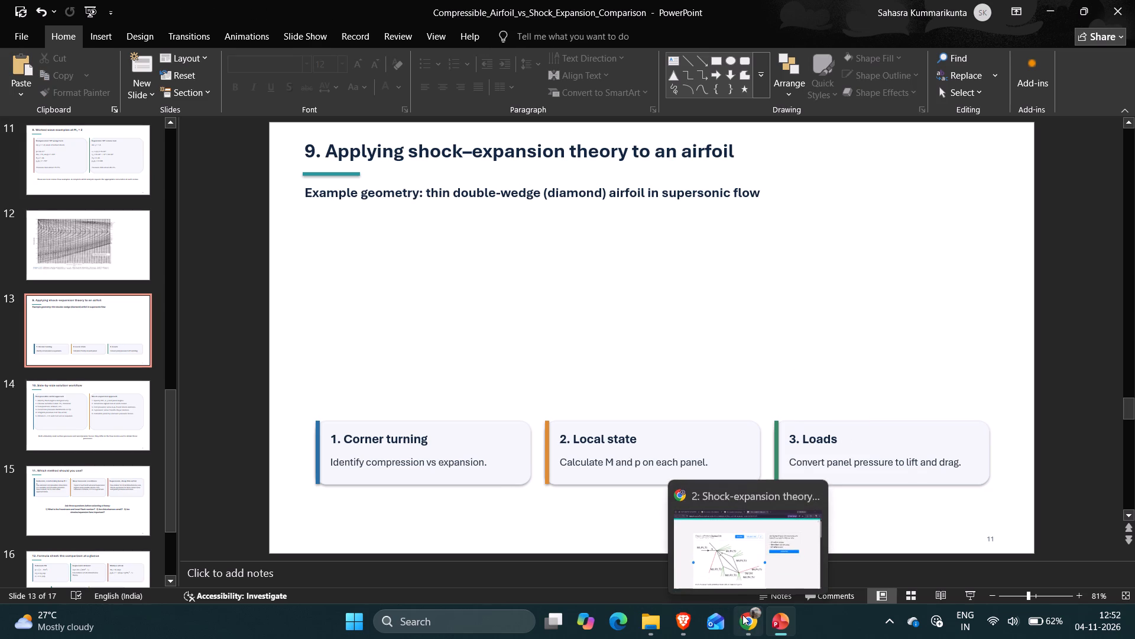
Paste the copied shock-expansion figure and fit it between the subtitle and the three cards at about 8.76 cm by 16.01 cm.
left_click(793, 325)
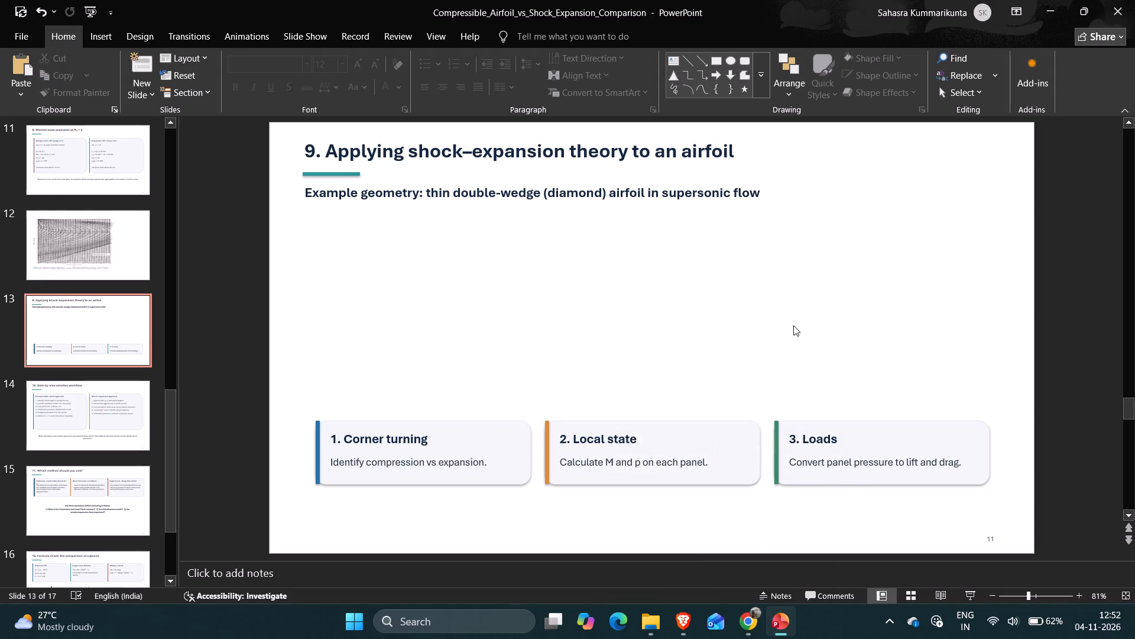
key("ctrl+v")
left_click(761, 287)
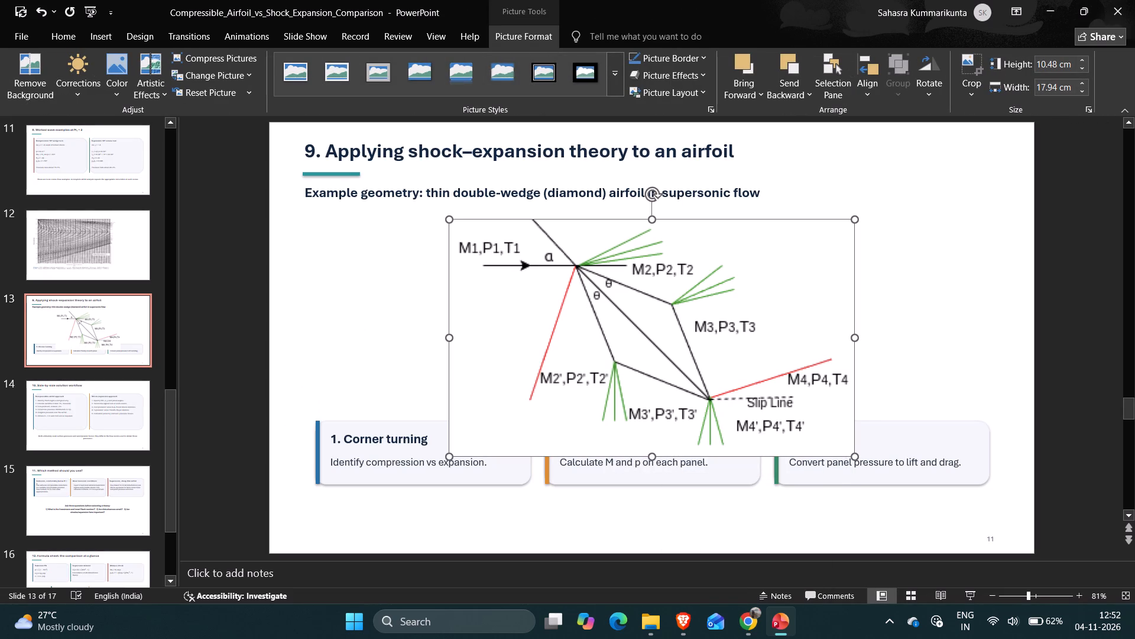
left_click_drag(774, 272, 771, 256)
left_click_drag(854, 443, 848, 435)
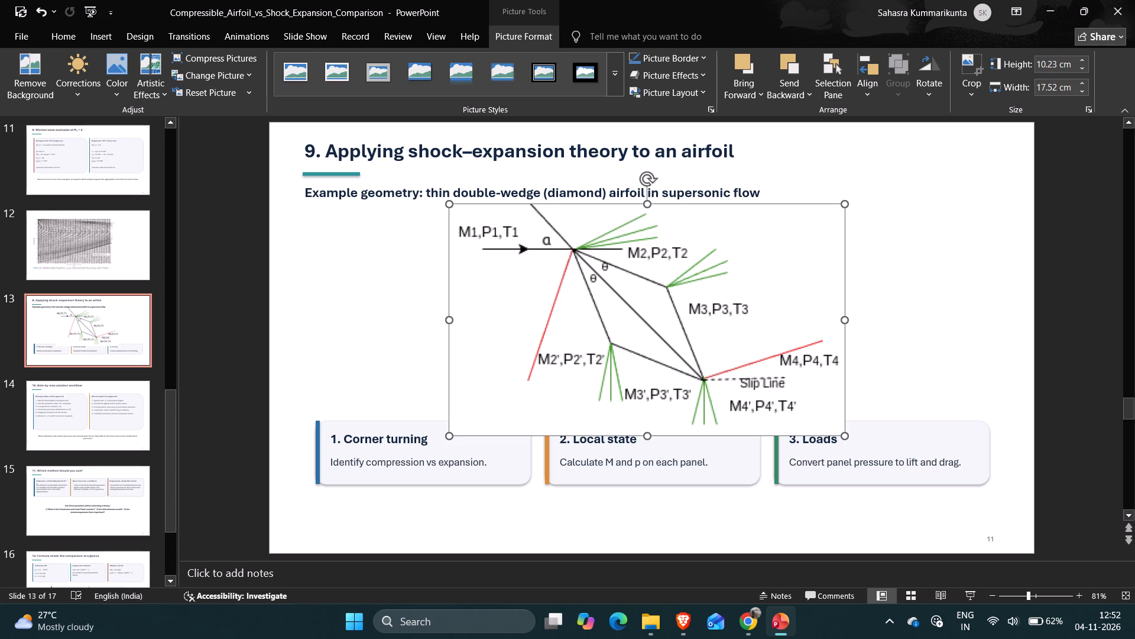
left_click_drag(646, 435, 646, 421)
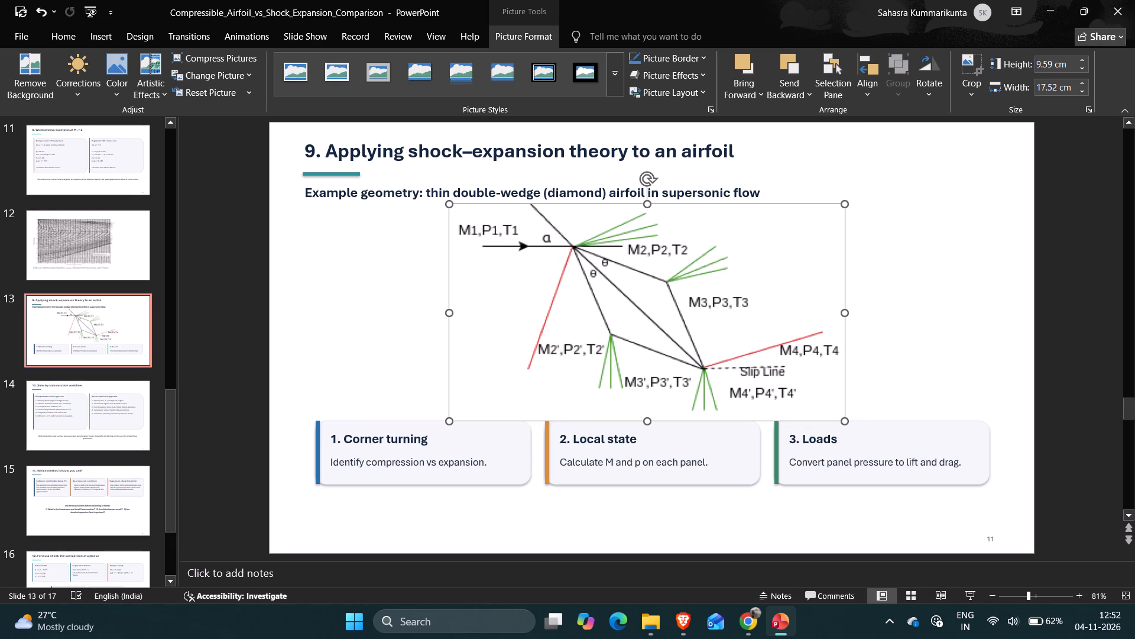
left_click_drag(634, 327, 576, 323)
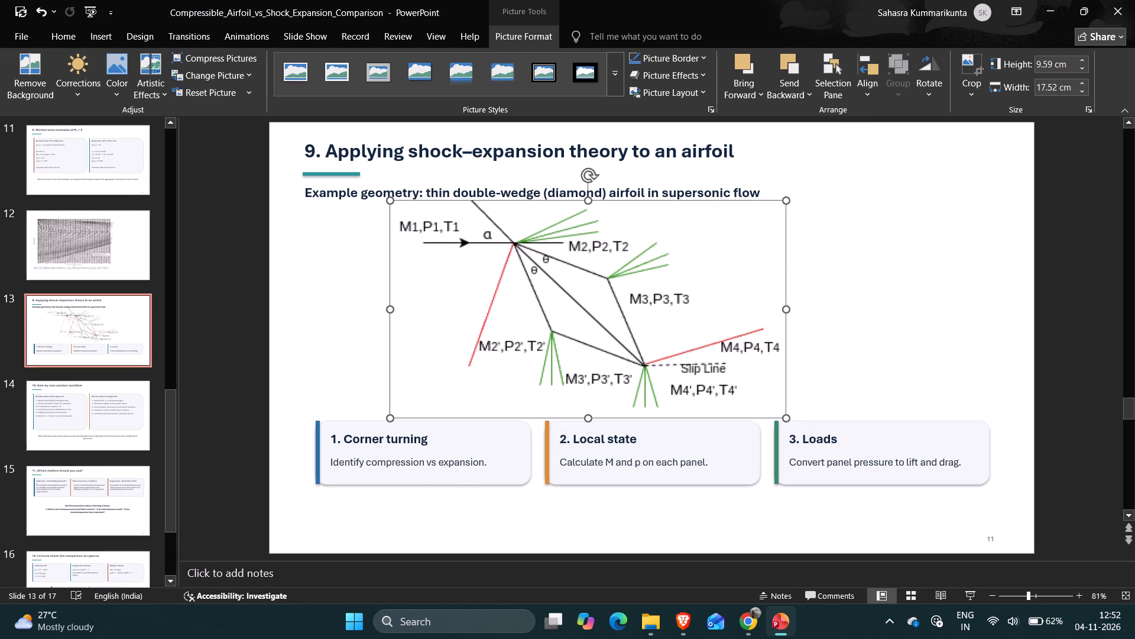
left_click_drag(788, 419, 751, 399)
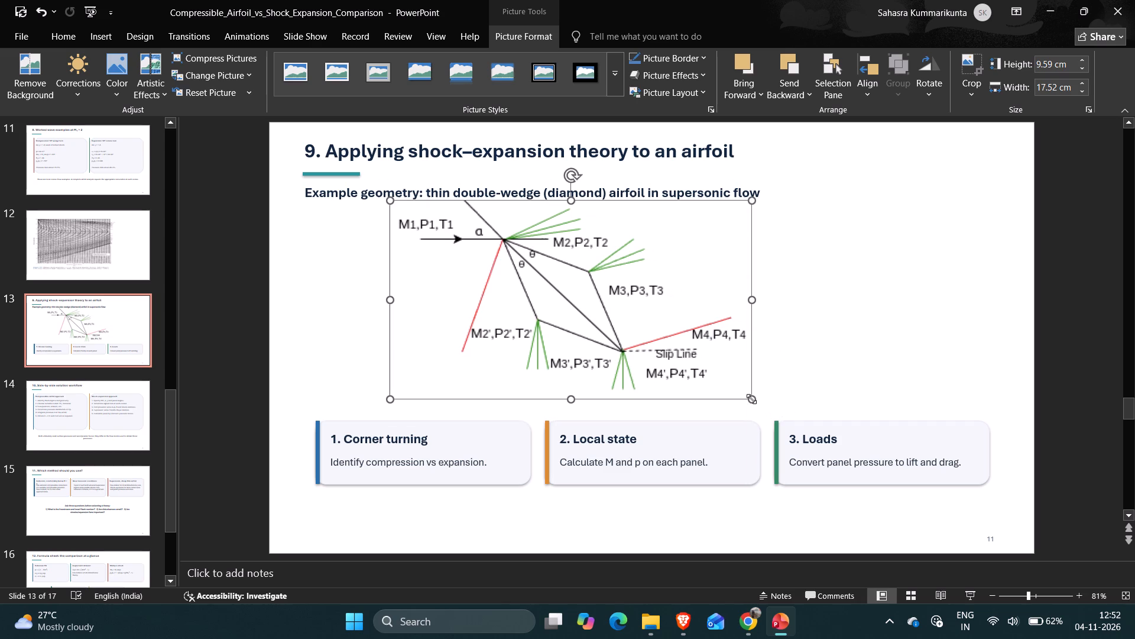
left_click_drag(698, 302, 712, 310)
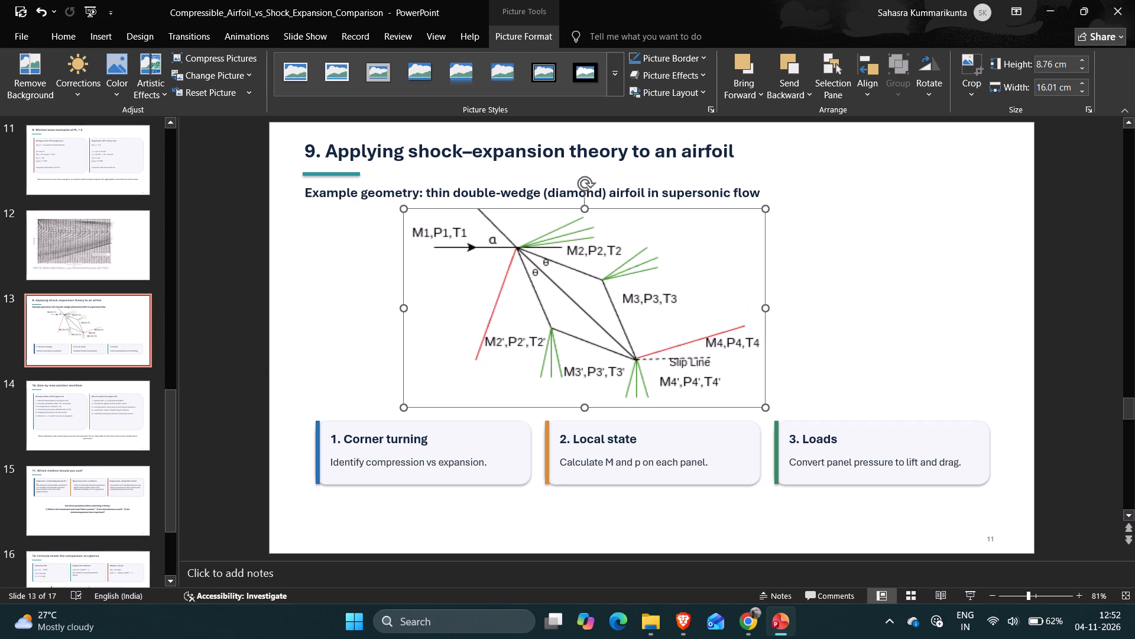
key("Down")
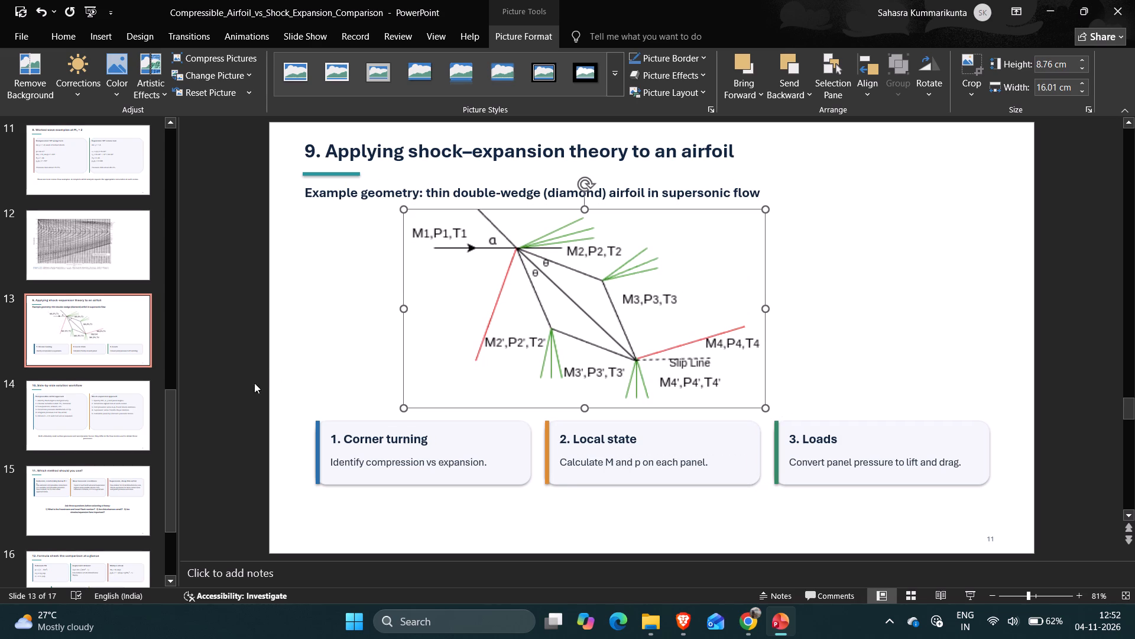
Delete the "Ask three questions before selecting a theory" text box from slide 15, "Which method should you use?".
left_click(42, 396)
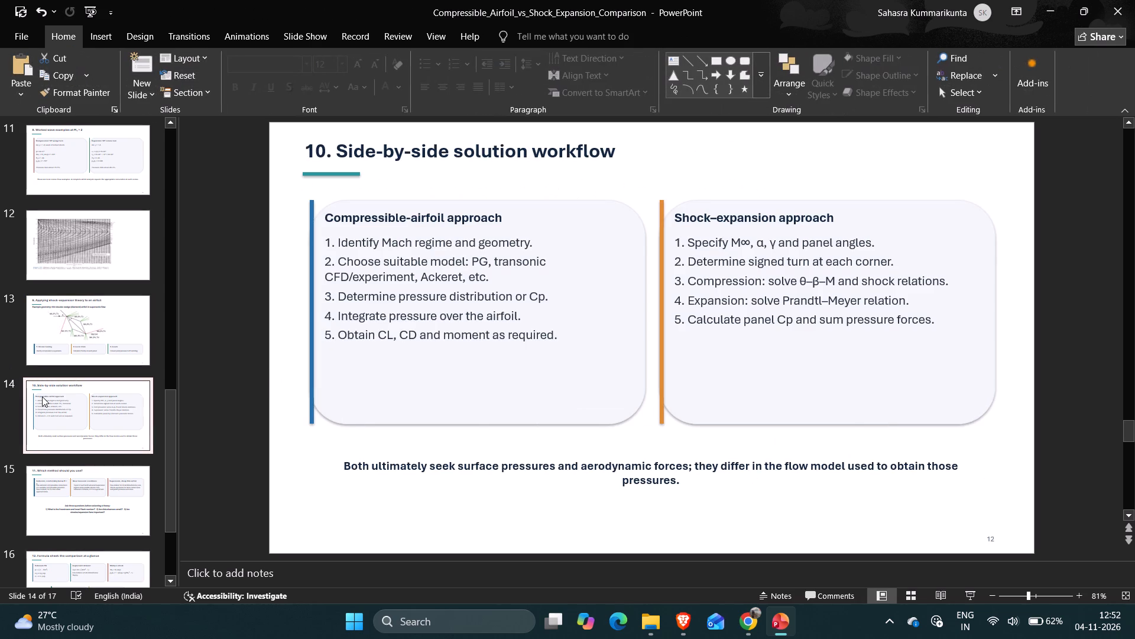
key("Down")
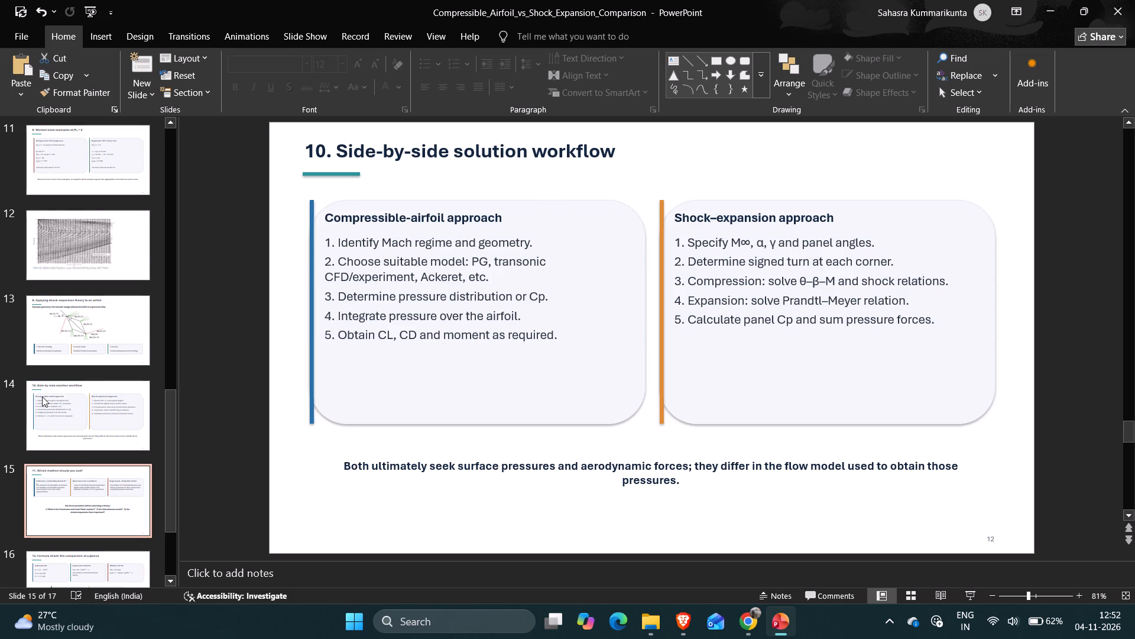
left_click(614, 327)
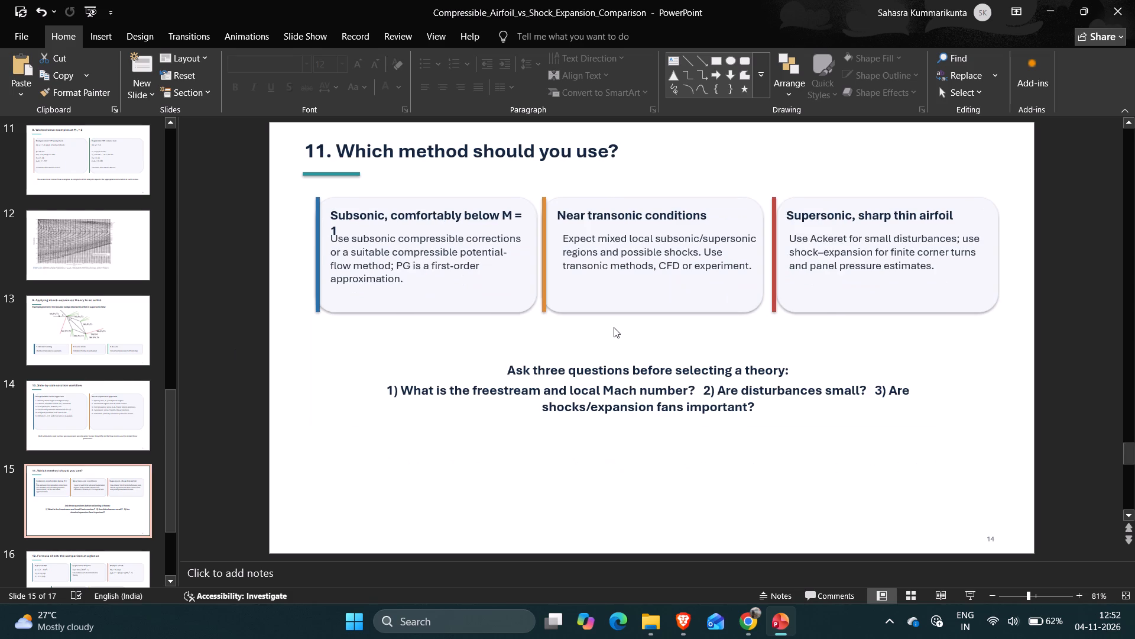
left_click(667, 386)
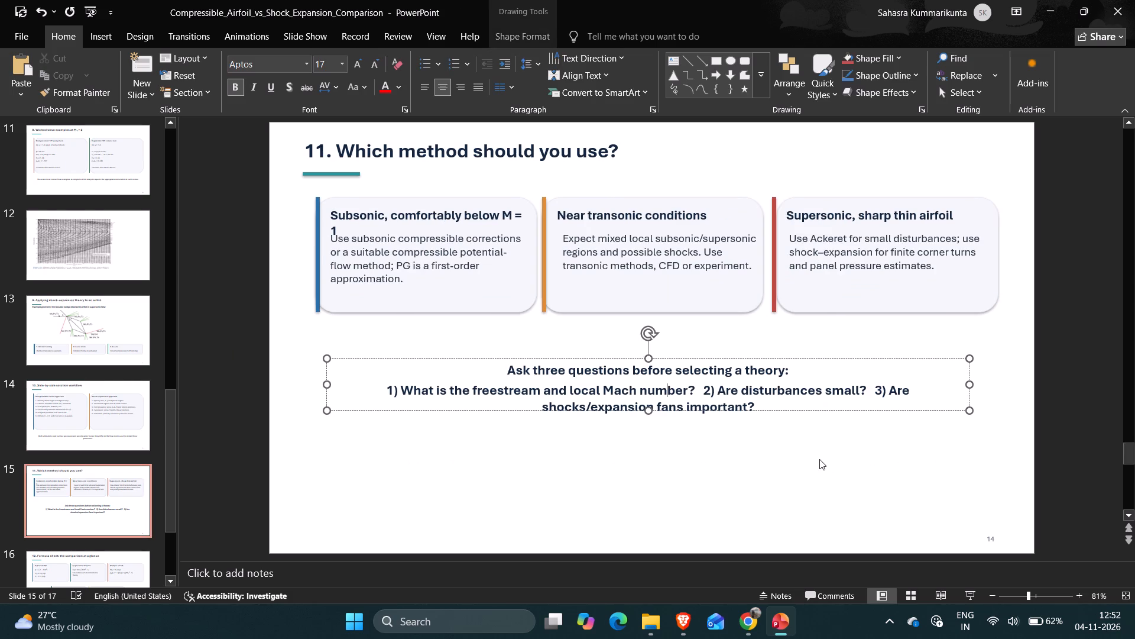
key("BackSpace")
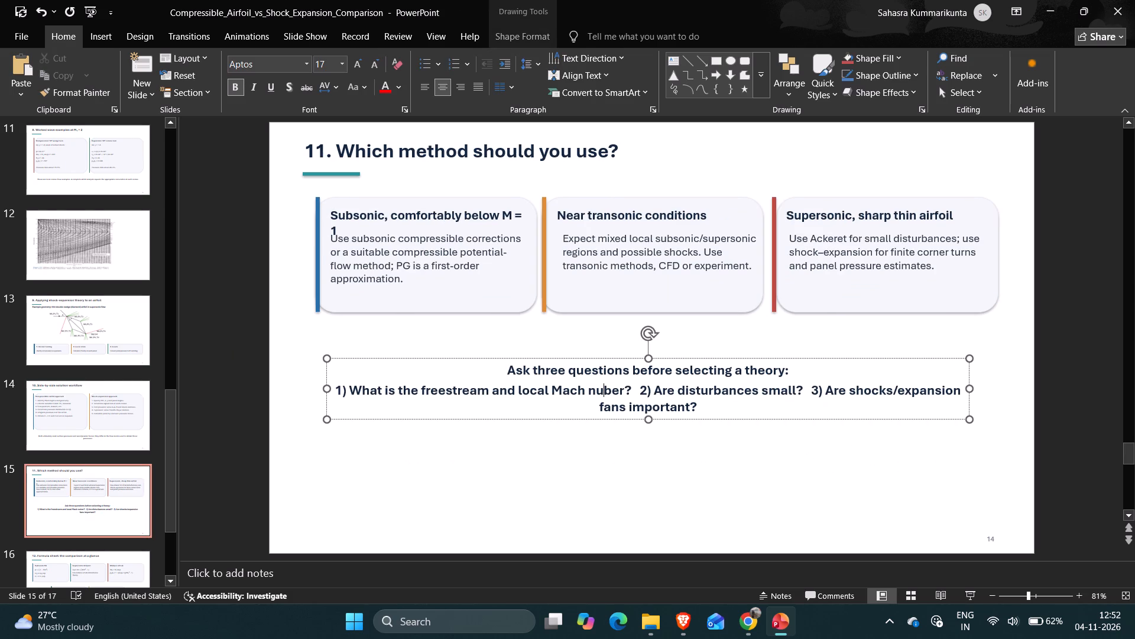
left_click(903, 357)
key("BackSpace")
left_click_drag(903, 357, 800, 304)
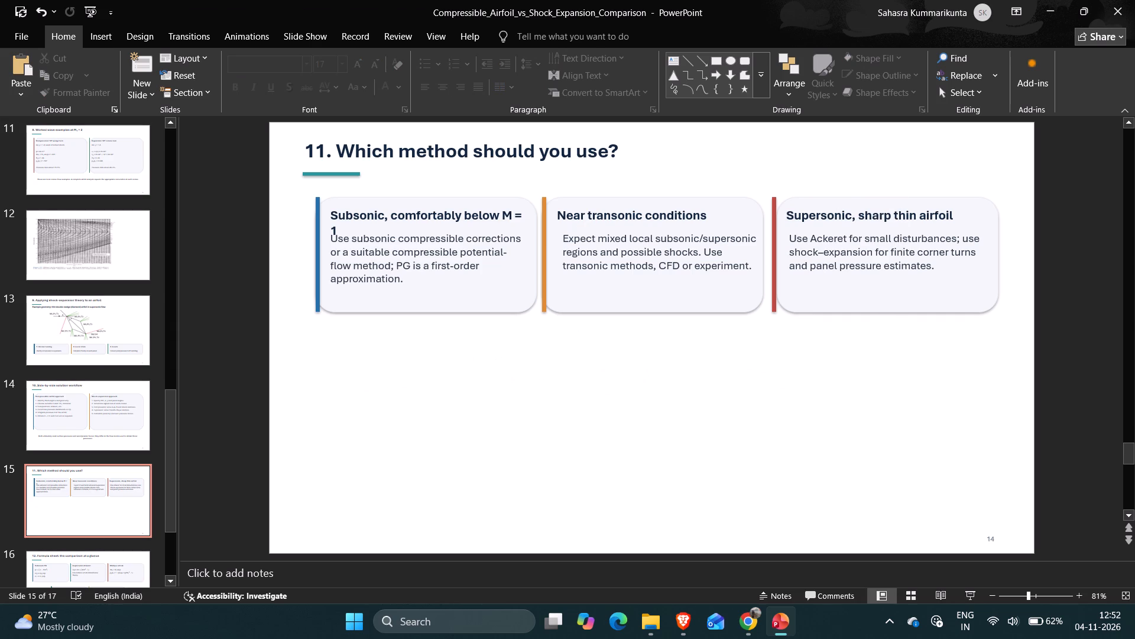
Move the "Near transonic conditions" card on slide 15, with its heading and description, down below the gap between the other two cards.
left_click_drag(570, 304, 562, 442)
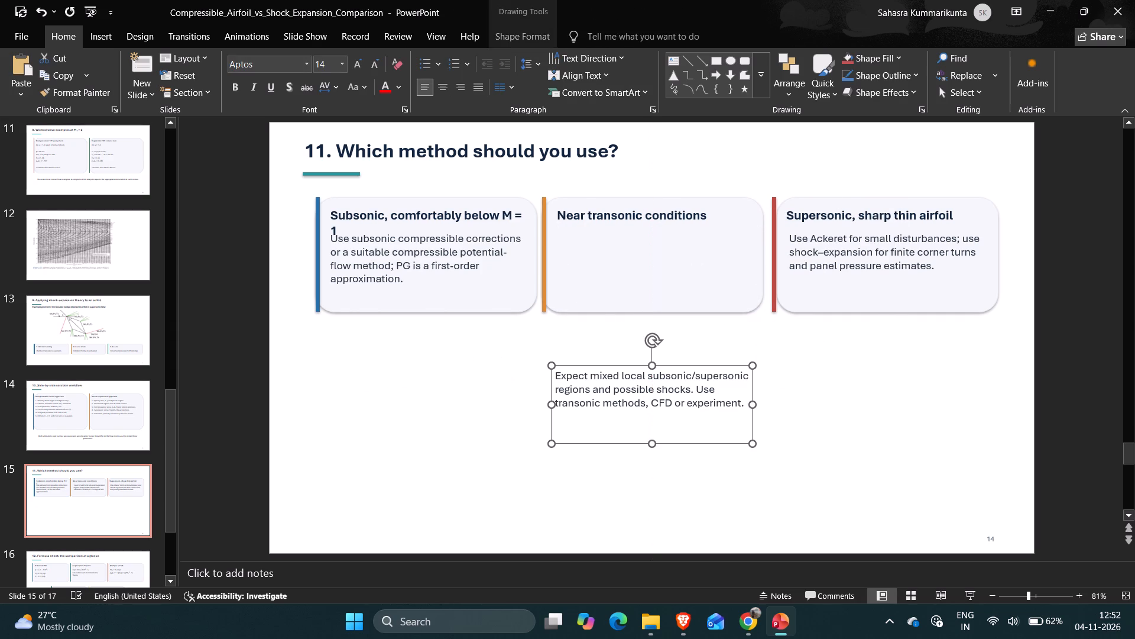
left_click_drag(605, 277, 611, 425)
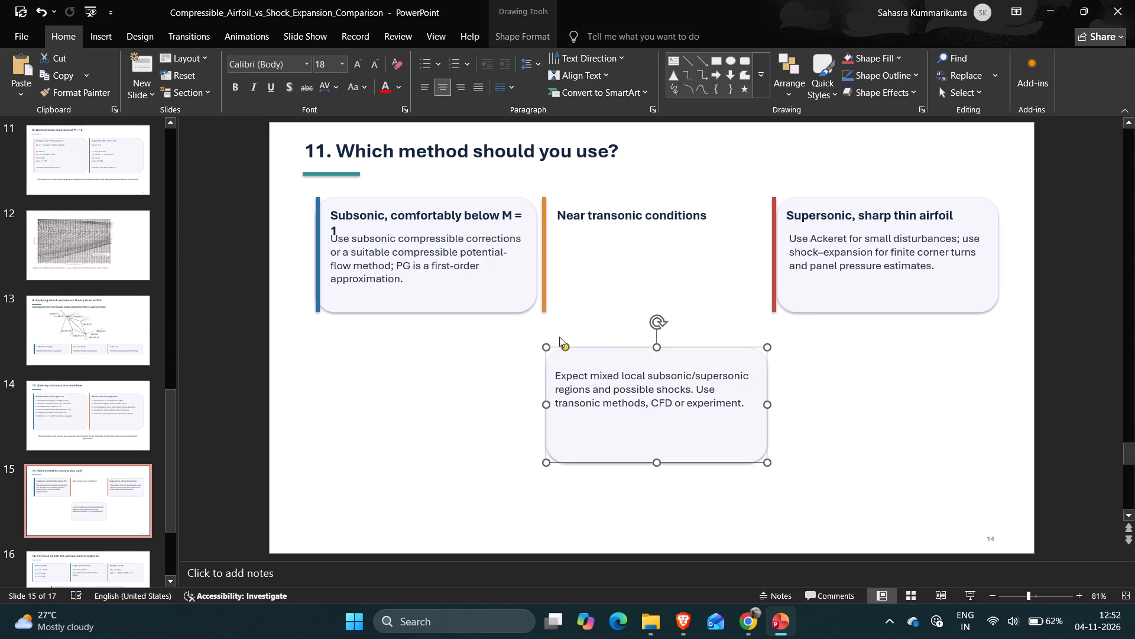
left_click(613, 406)
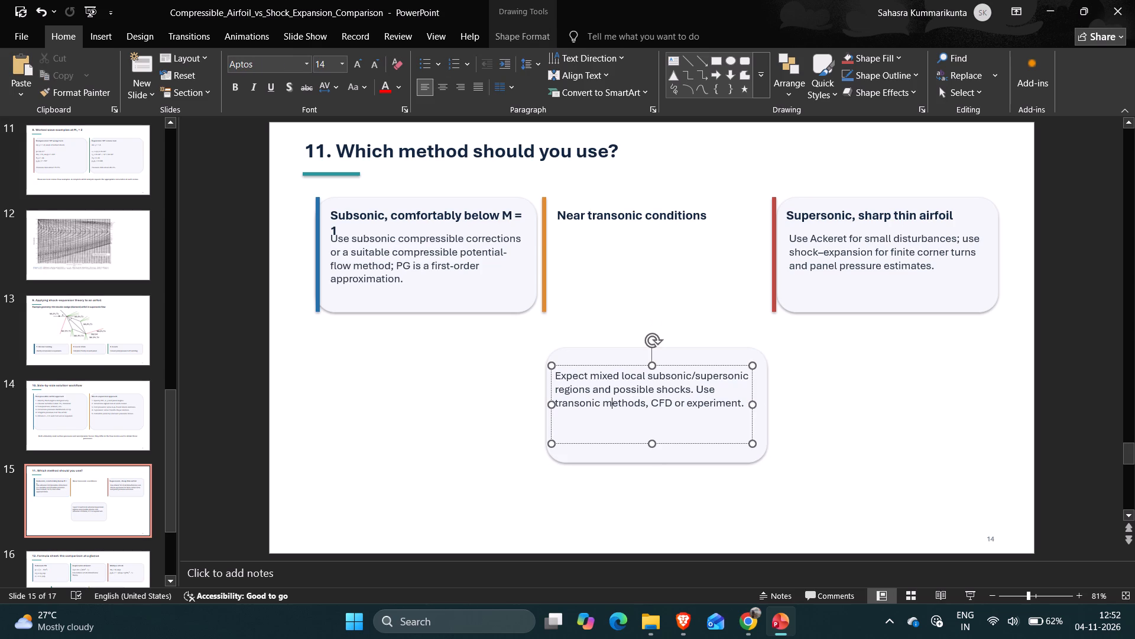
left_click_drag(615, 440, 612, 472)
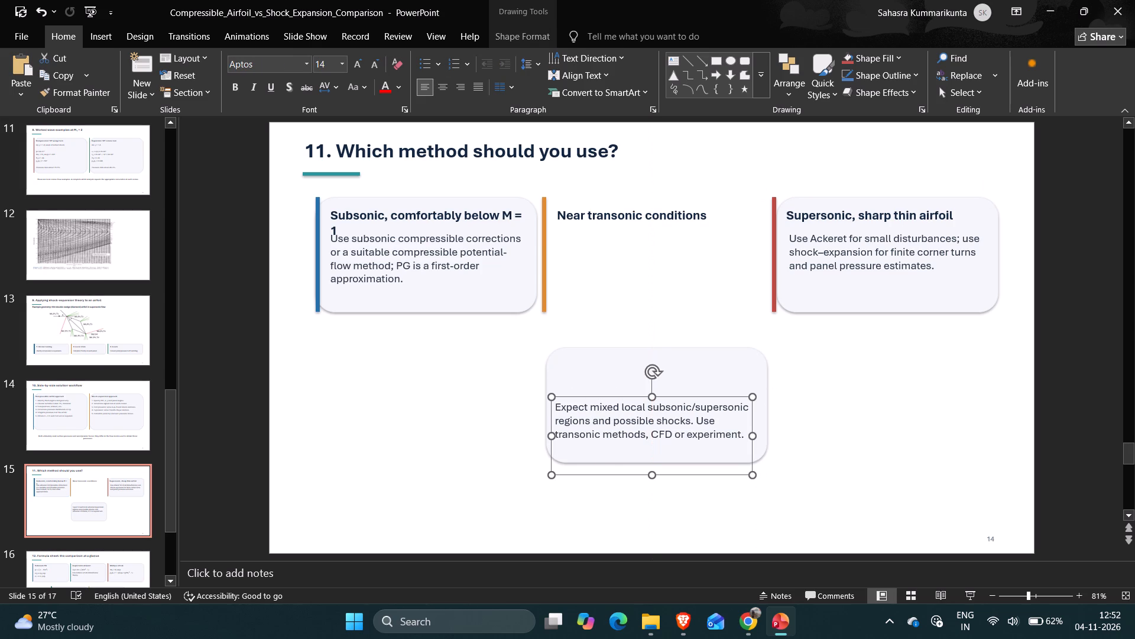
left_click(617, 212)
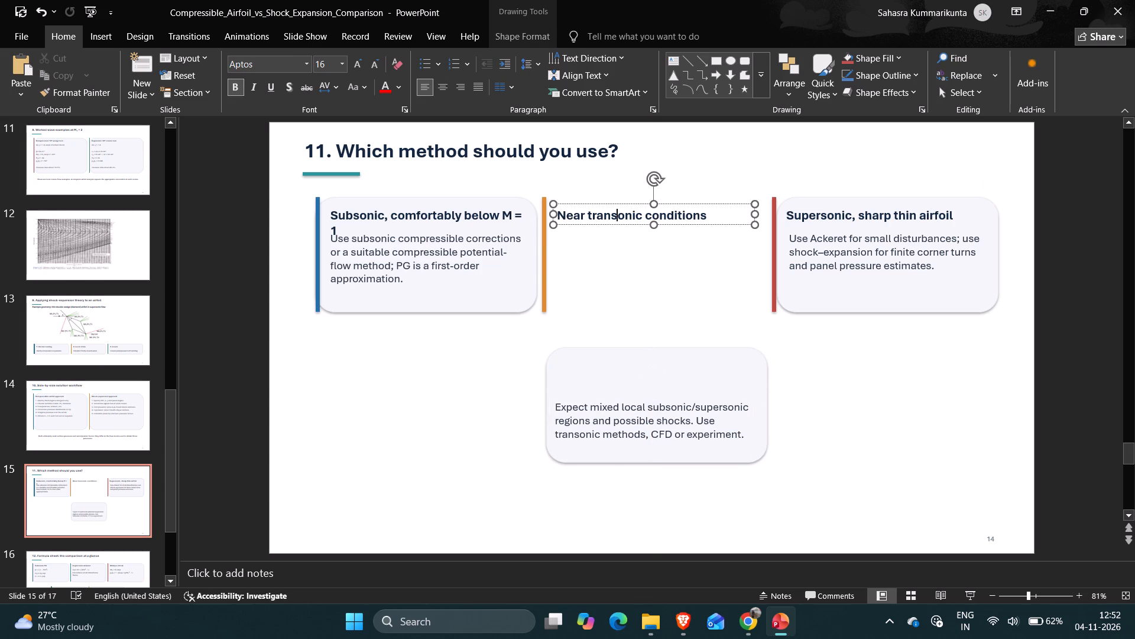
left_click(670, 222)
left_click_drag(670, 222, 676, 379)
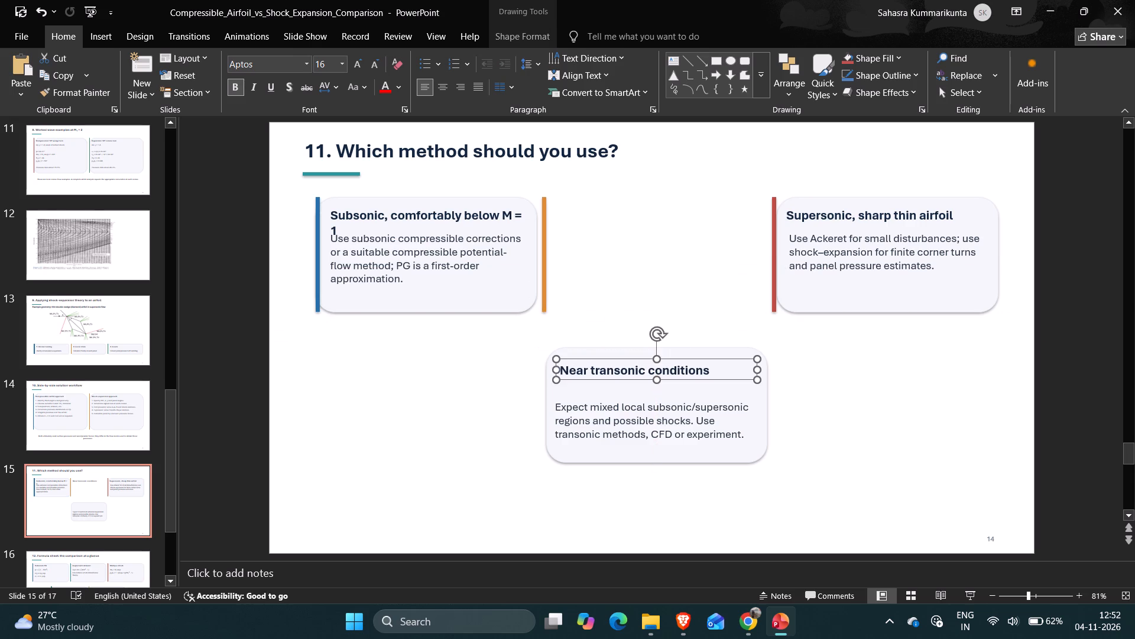
left_click(659, 404)
left_click_drag(673, 395, 673, 389)
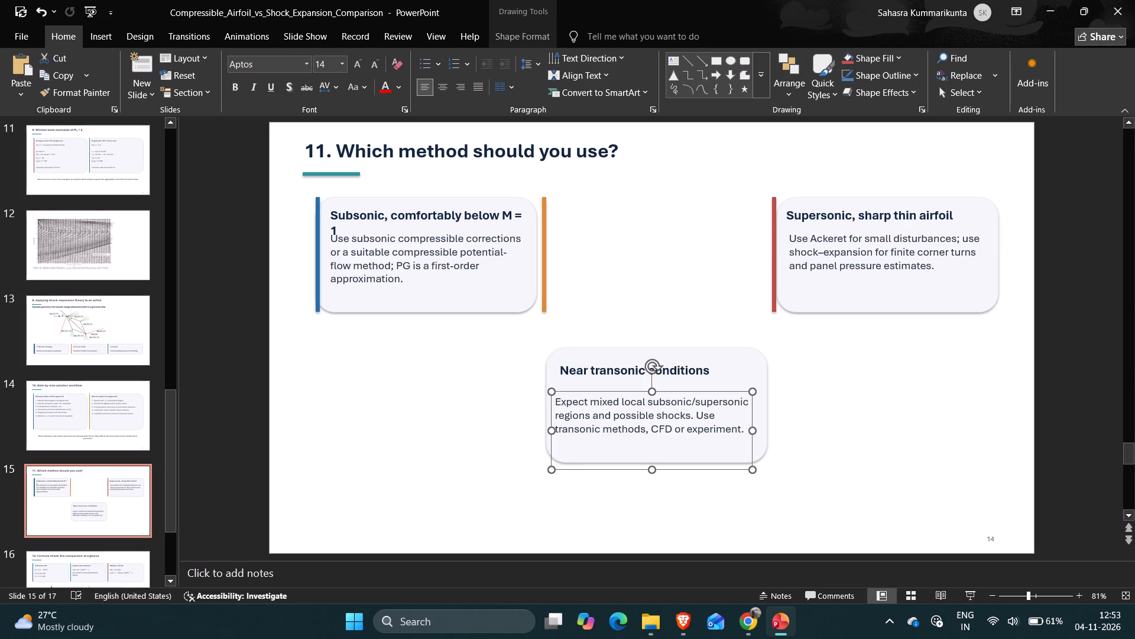
left_click(674, 392)
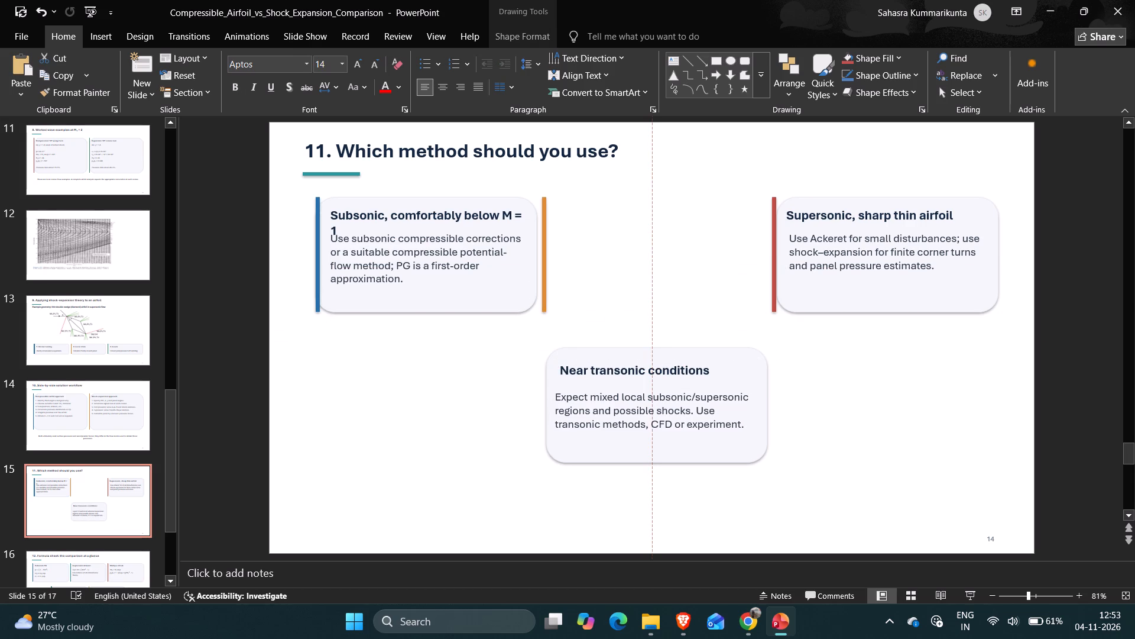
Move the orange accent bar down to the left edge of the relocated "Near transonic conditions" card.
left_click_drag(546, 248, 552, 393)
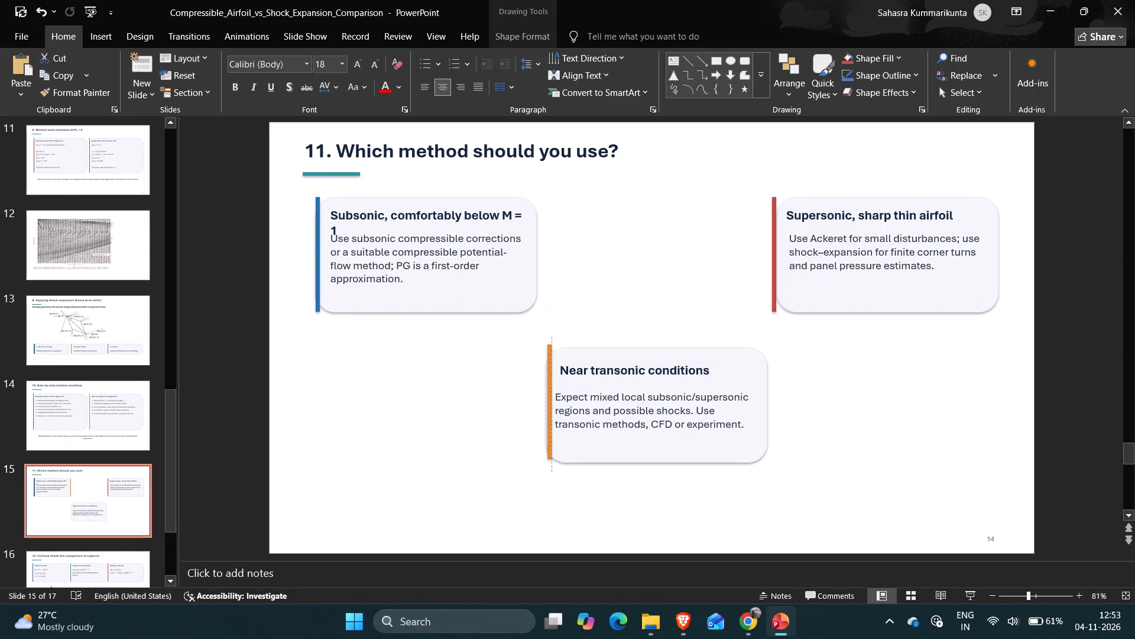
left_click_drag(552, 393, 552, 395)
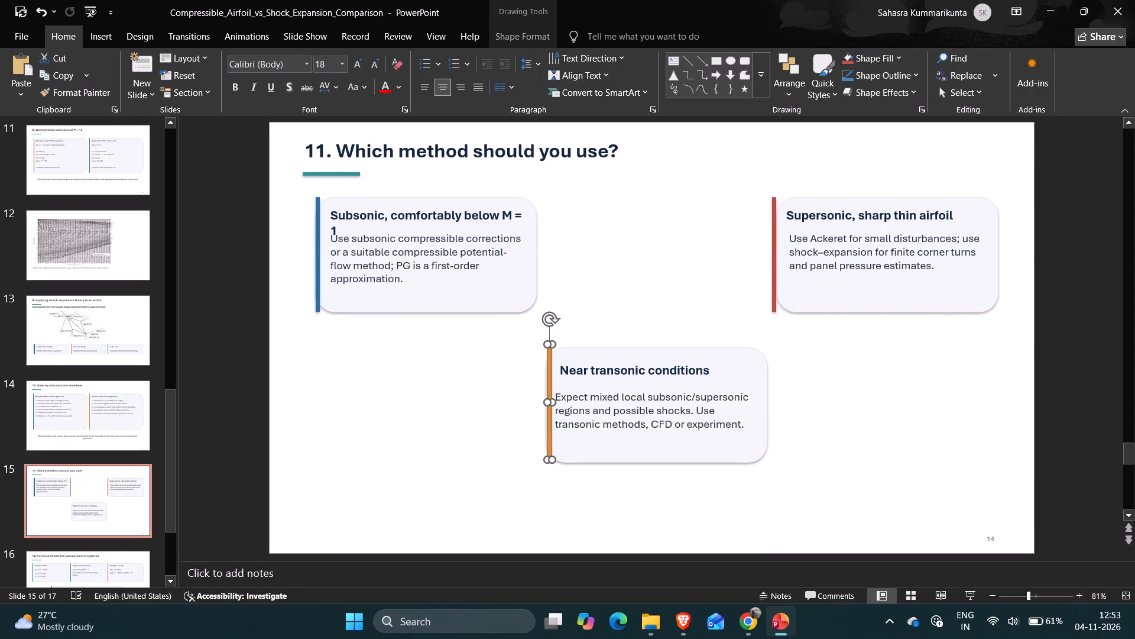
left_click_drag(552, 395, 546, 395)
left_click(447, 435)
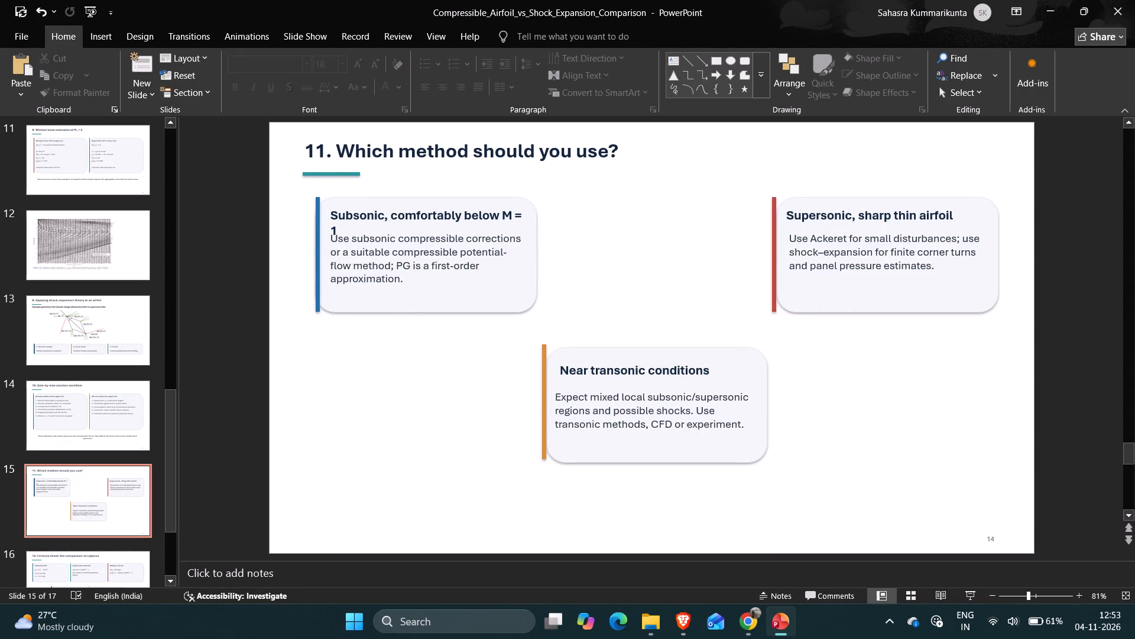
left_click(683, 418)
left_click(971, 370)
Review the deck by going through the final slides and back to the title slide.
key("Down")
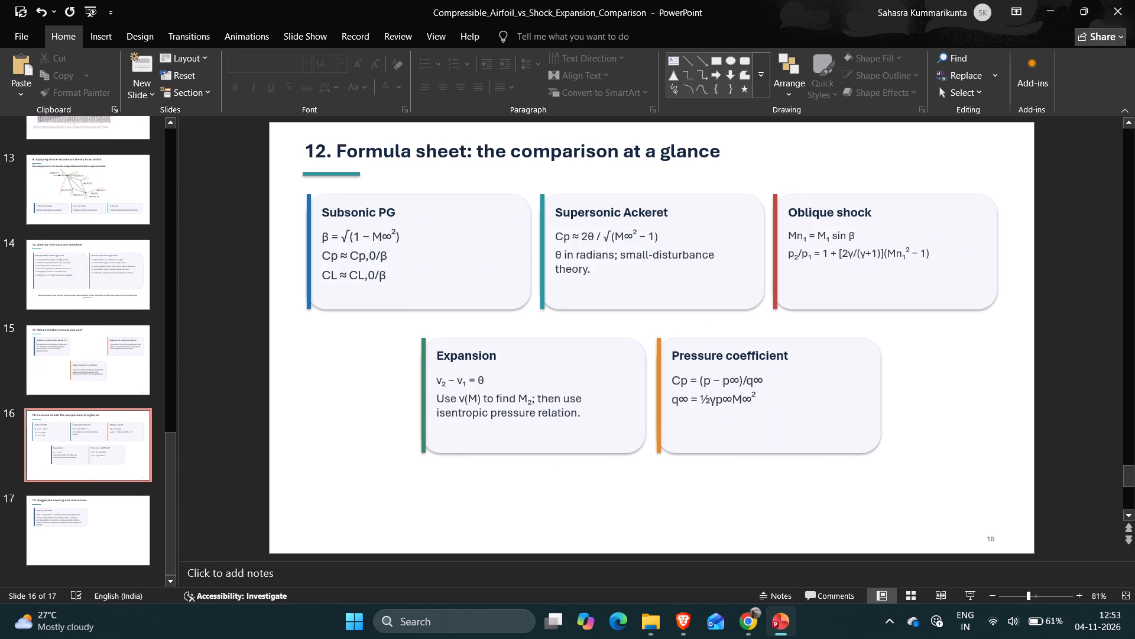
key("Down")
key("Down")
key("Up")
key("Up")
key("Up")
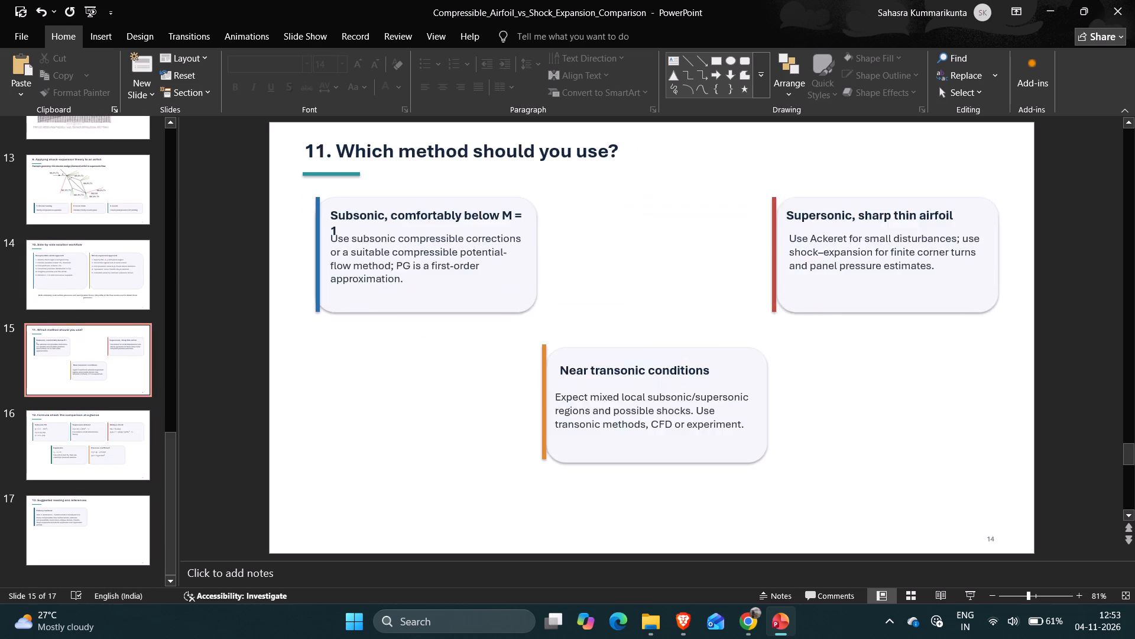
key("Up")
key("Up")
key("Up")
key("Up")
key("Up")
key("Up")
key("Up")
key("Up")
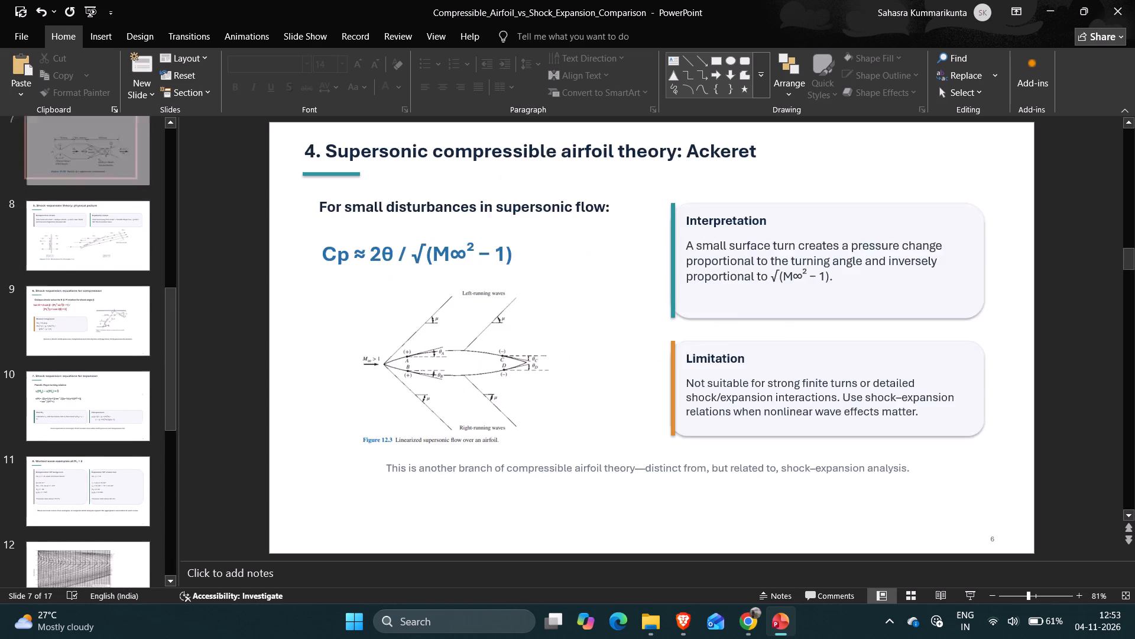
key("Up")
key("Up")
key("Up")
key("Up")
key("Up")
key("Up")
key("Up")
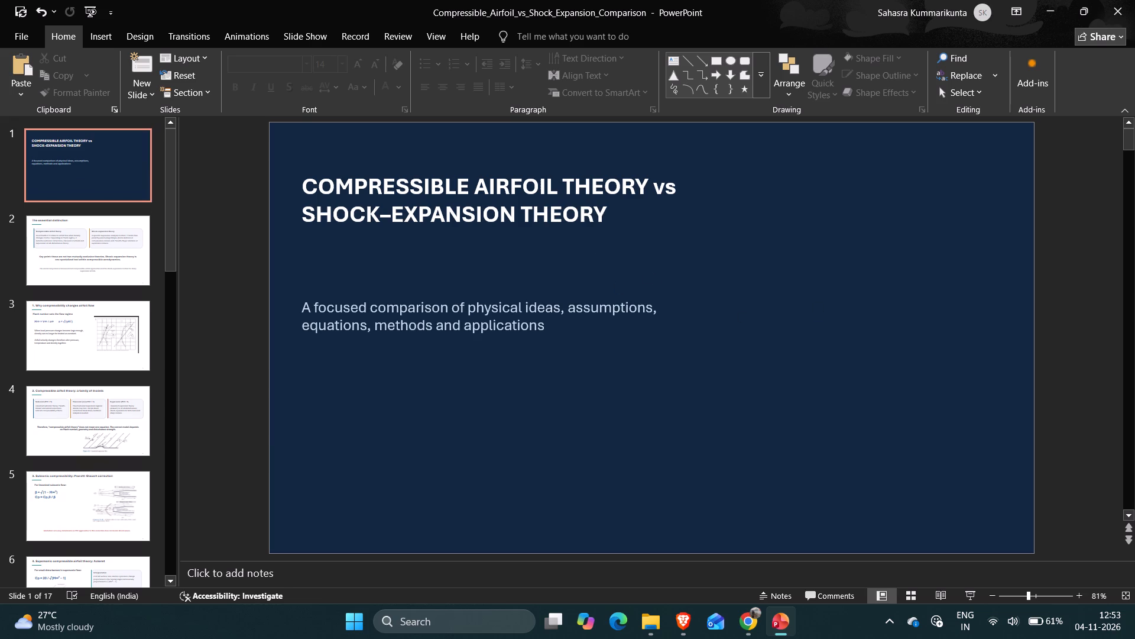
Switch to Chrome and change the image search to "shock expansion theory and compressible airfoil theory diagram".
left_click(757, 620)
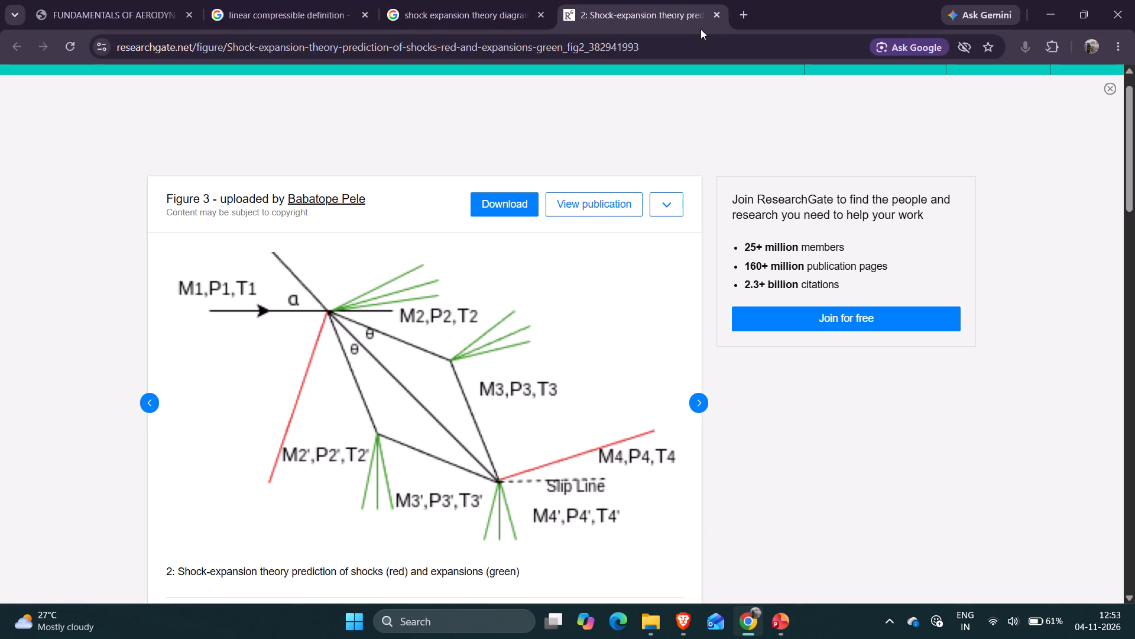
scroll(161, 214, "right", 8)
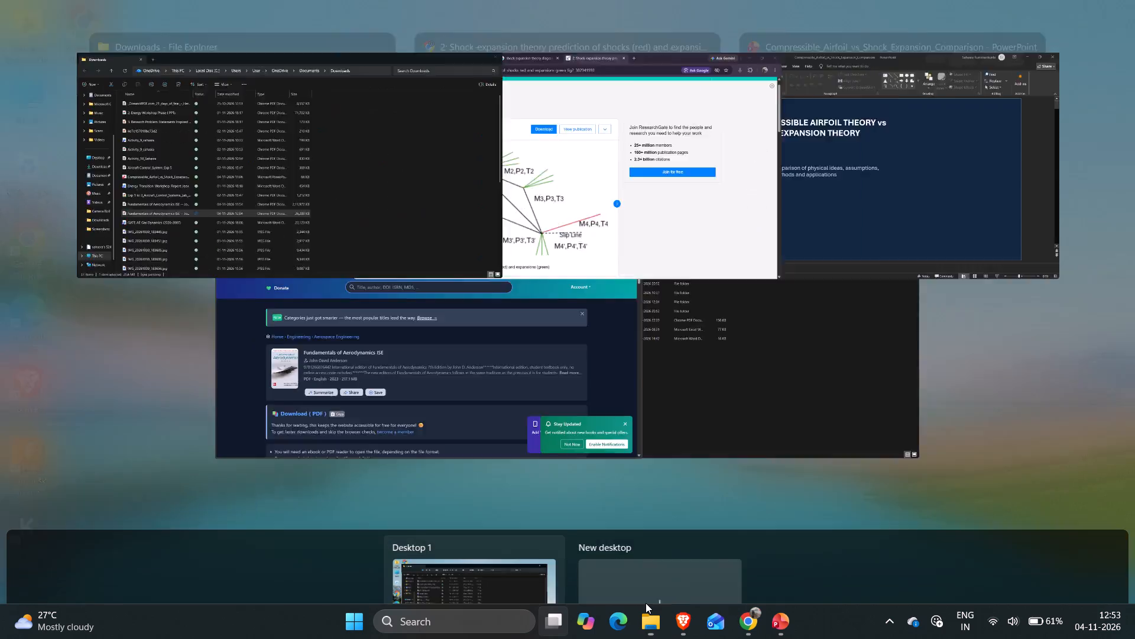
left_click(587, 109)
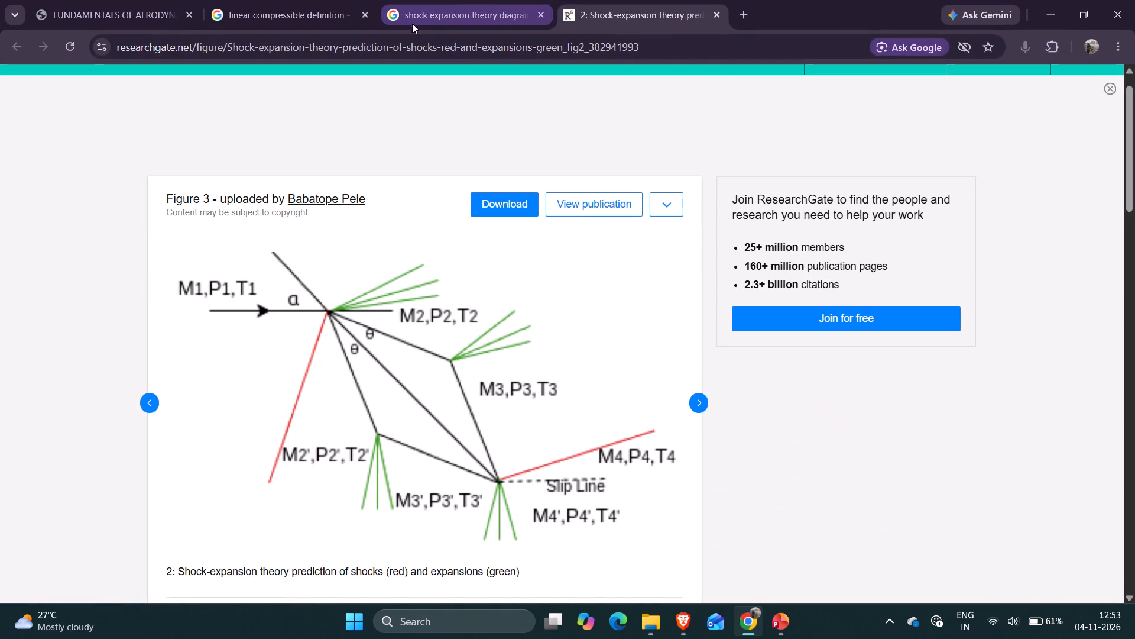
left_click(491, 0)
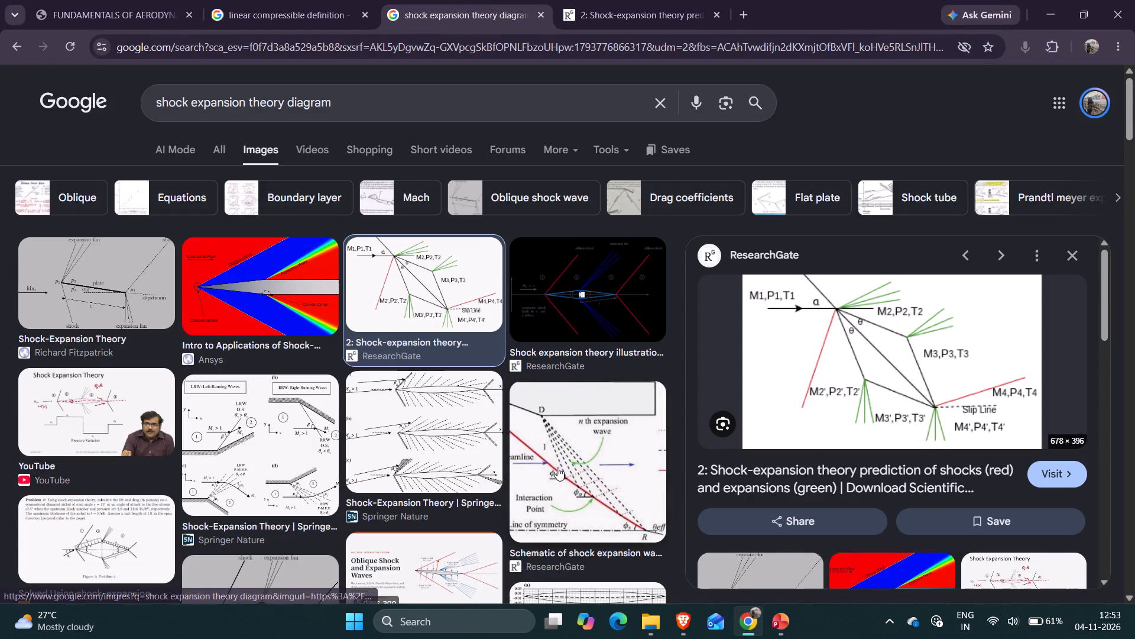
left_click(364, 95)
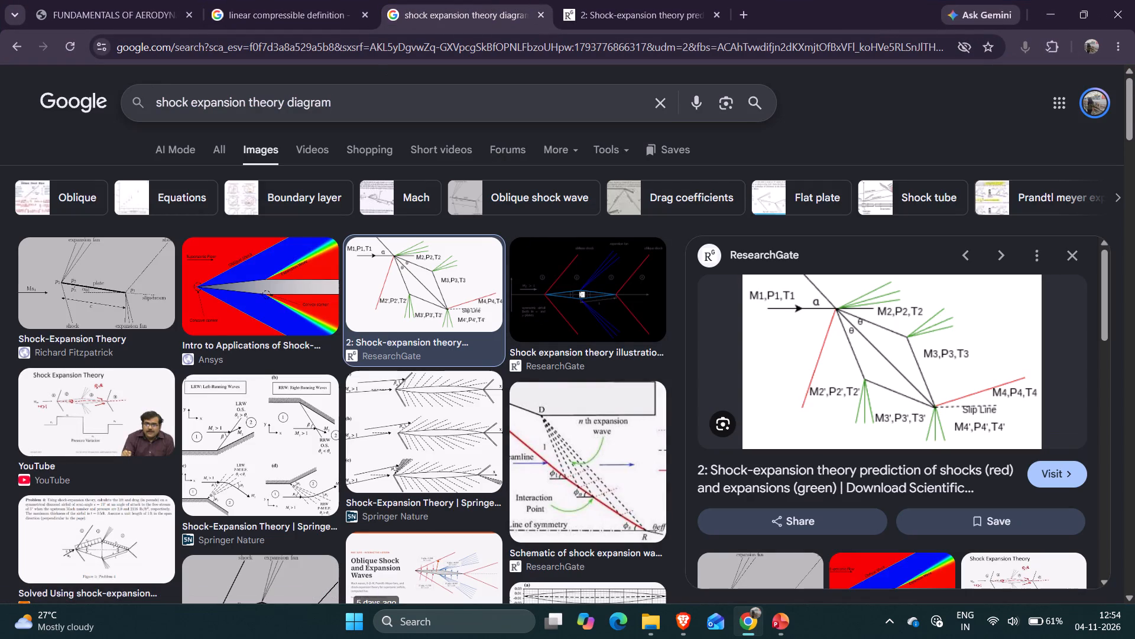
key("BackSpace")
key("BackSpace")
key("BackSpace")
key("BackSpace")
key("BackSpace")
key("BackSpace")
key("BackSpace")
type("co")
key("BackSpace")
key("BackSpace")
type("and compressible airfoil theory")
key("space")
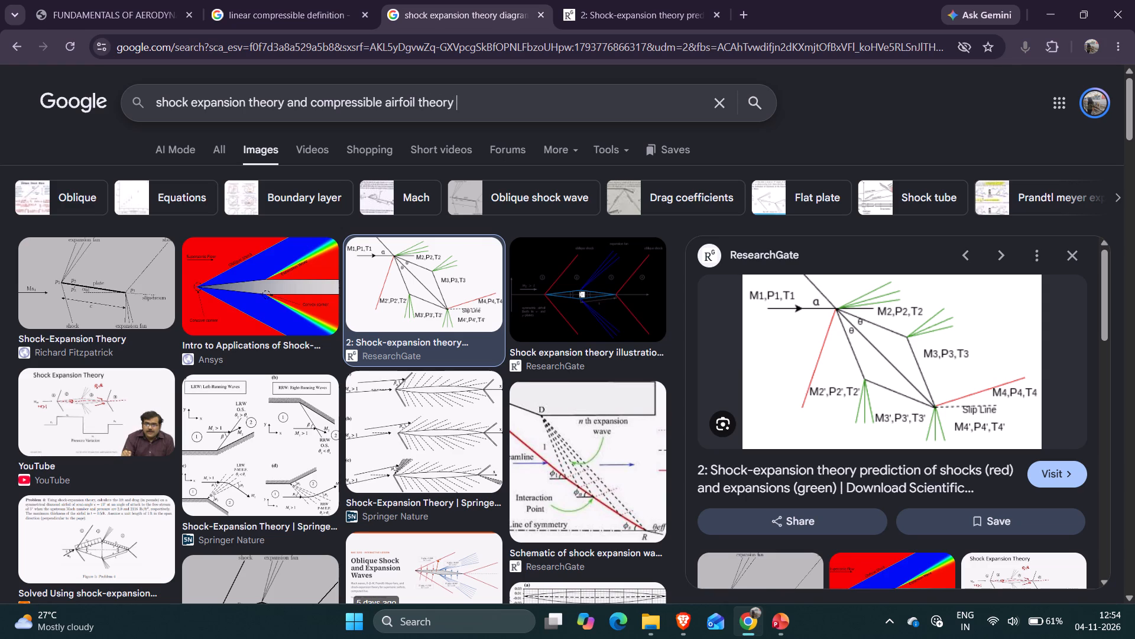
type("diagram")
key("Return")
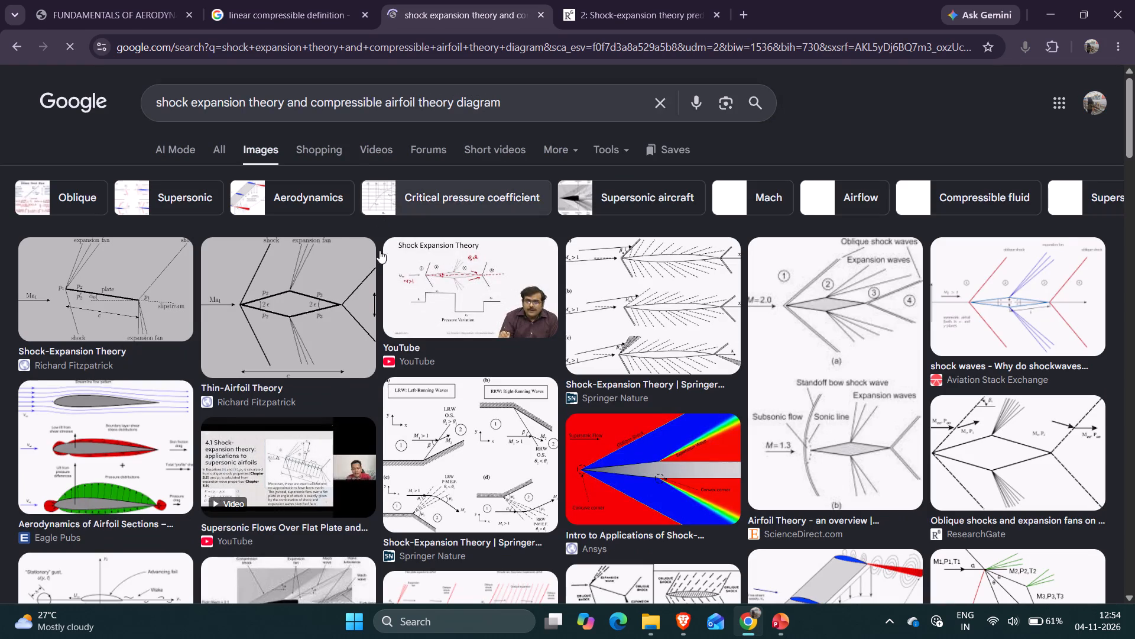
Examine the Eagle Pubs, ScienceDirect and Springer Nature image results and their related images for a suitable diagram.
left_click(80, 476)
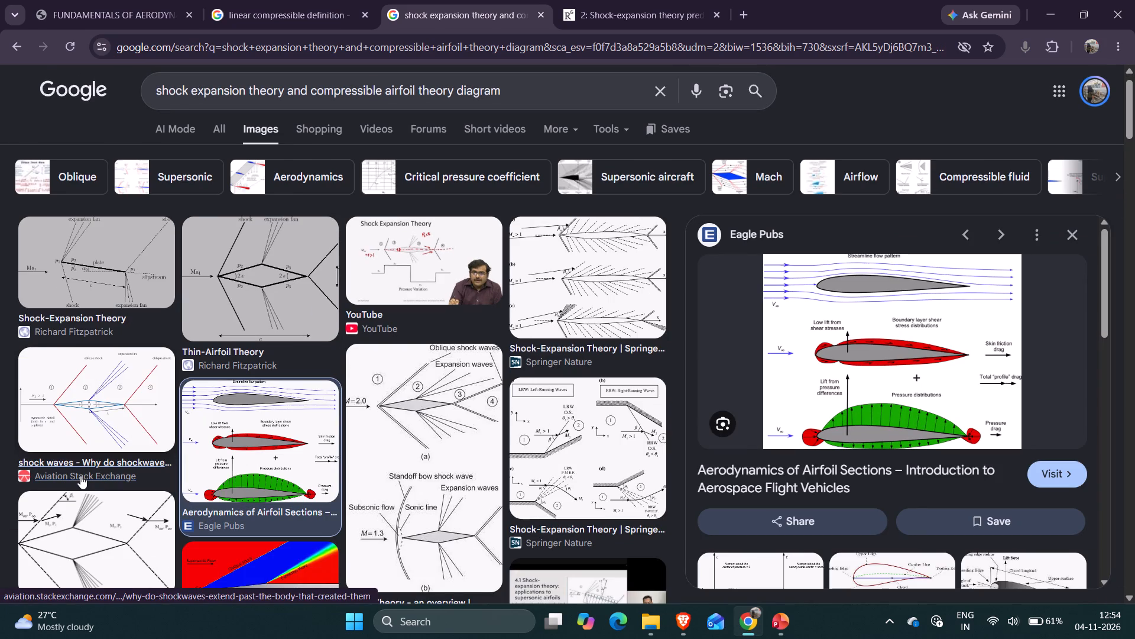
double_click(338, 509)
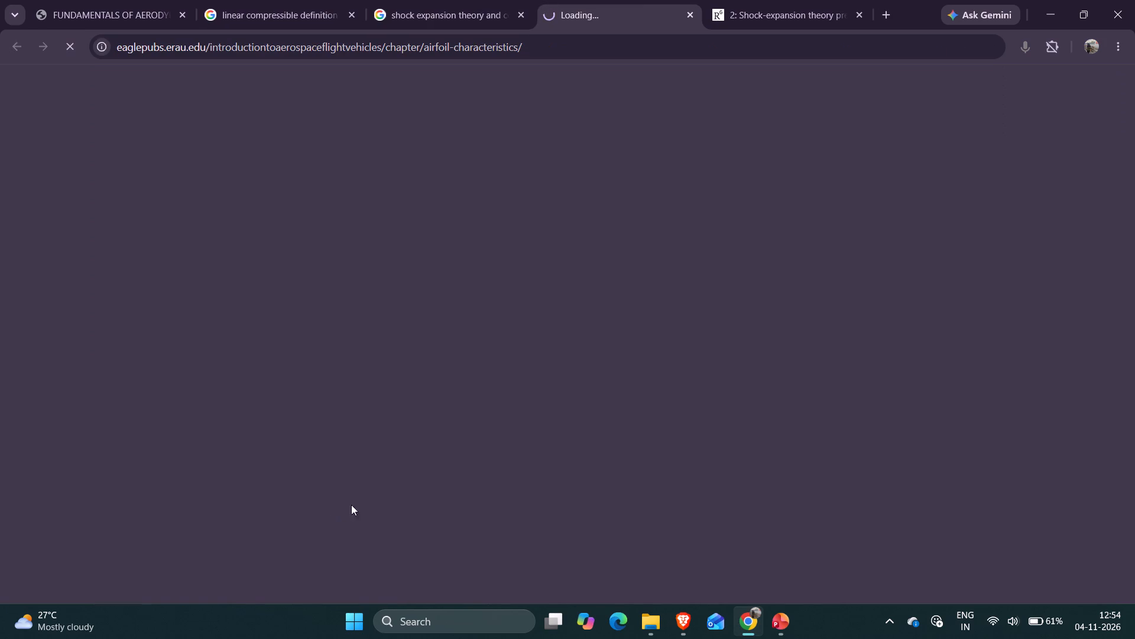
left_click(500, 0)
left_click(478, 435)
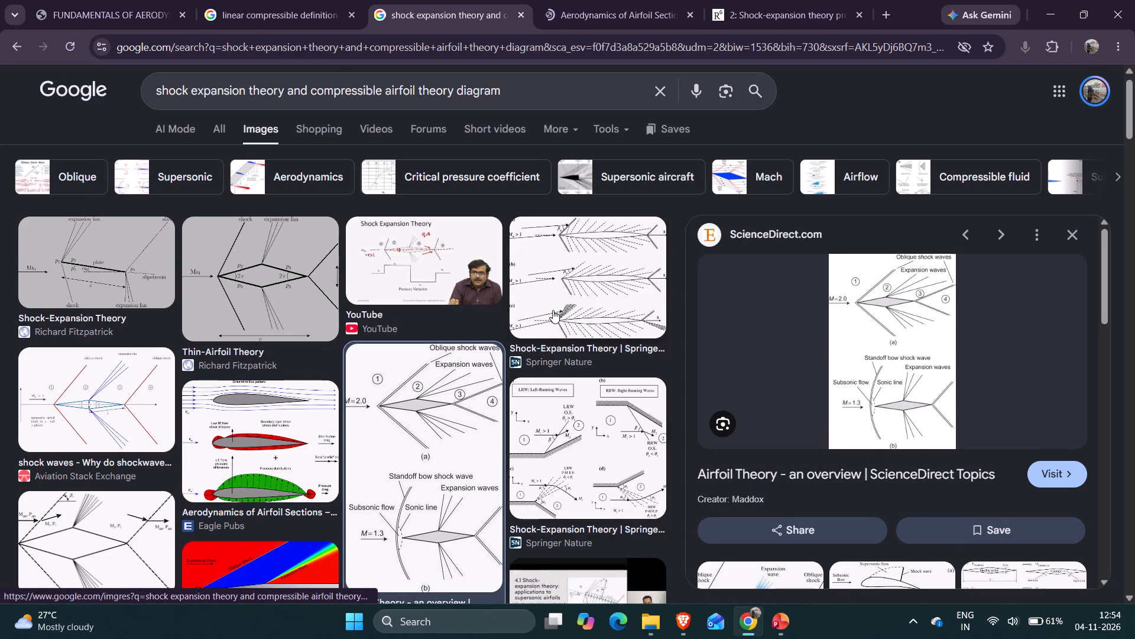
left_click(553, 416)
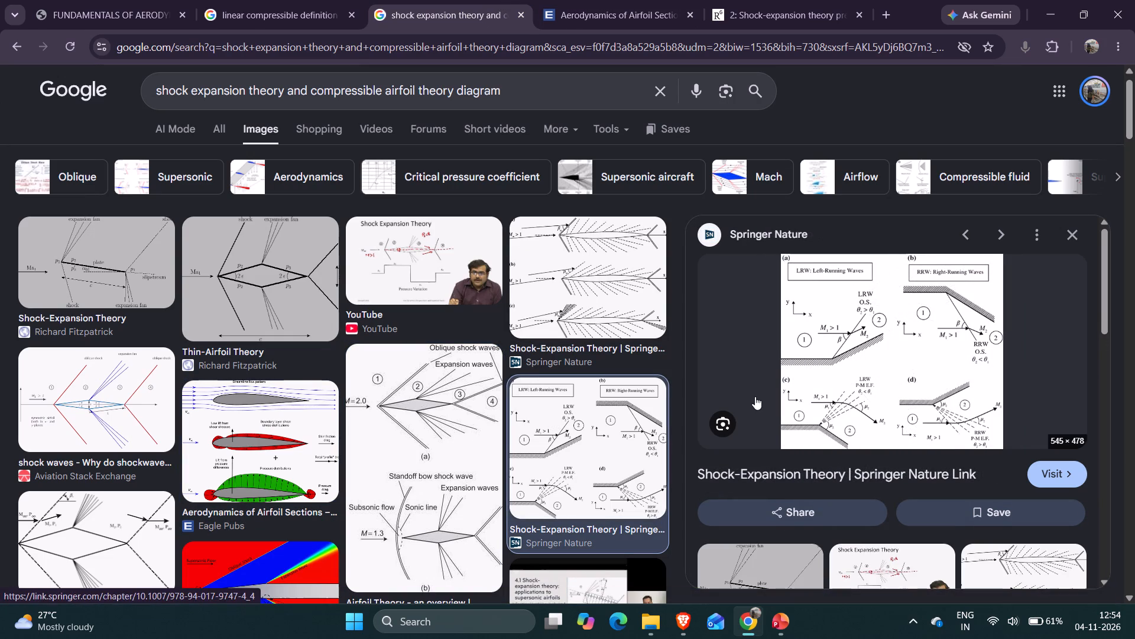
scroll(755, 396, "down", 5)
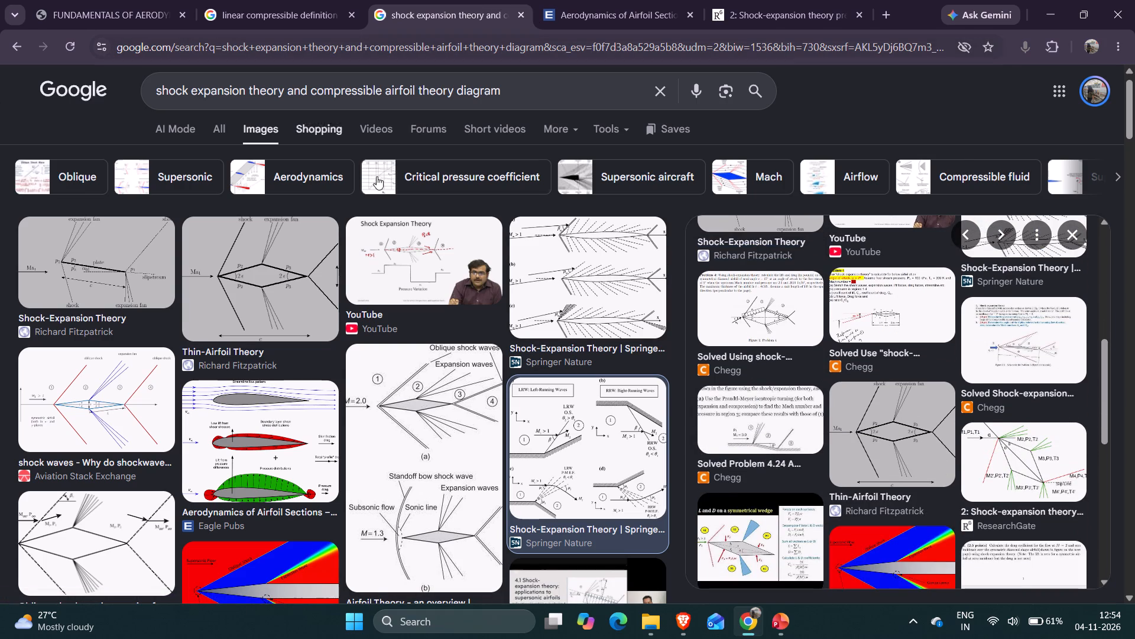
left_click(676, 622)
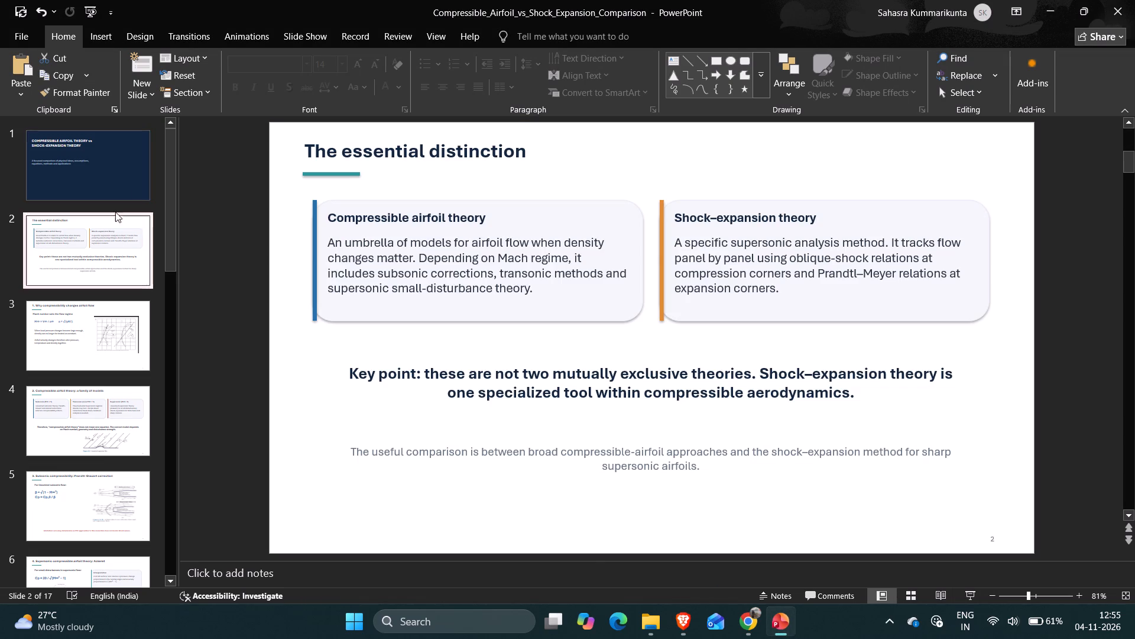
Switch to Chrome and examine the figures in the Embry-Riddle chapter on the aerodynamics of airfoil sections.
left_click(731, 638)
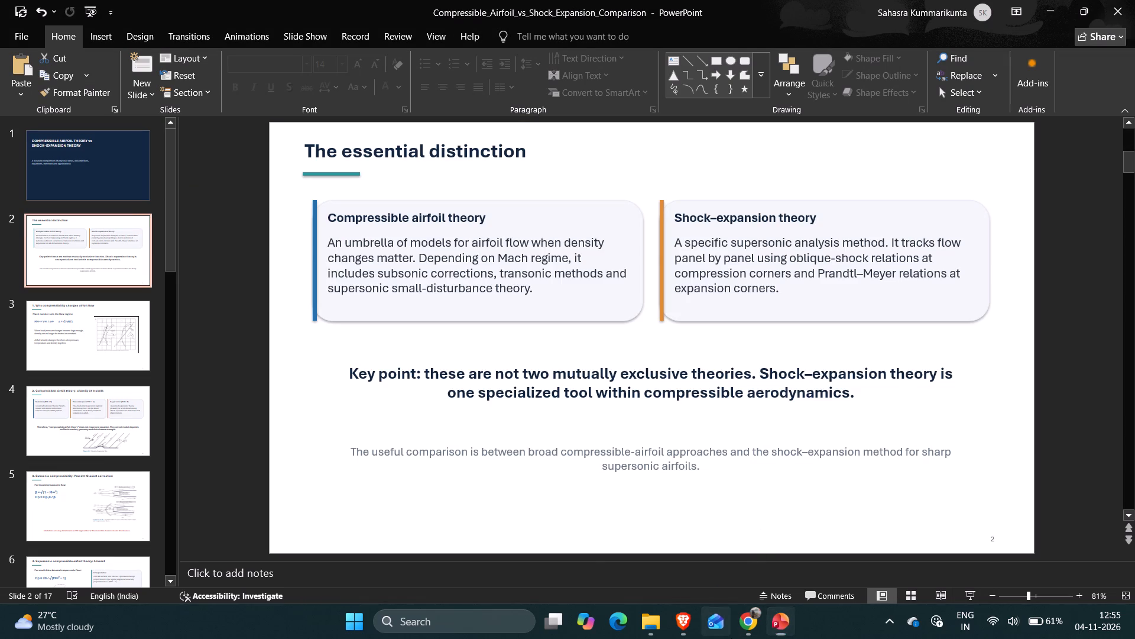
left_click(742, 632)
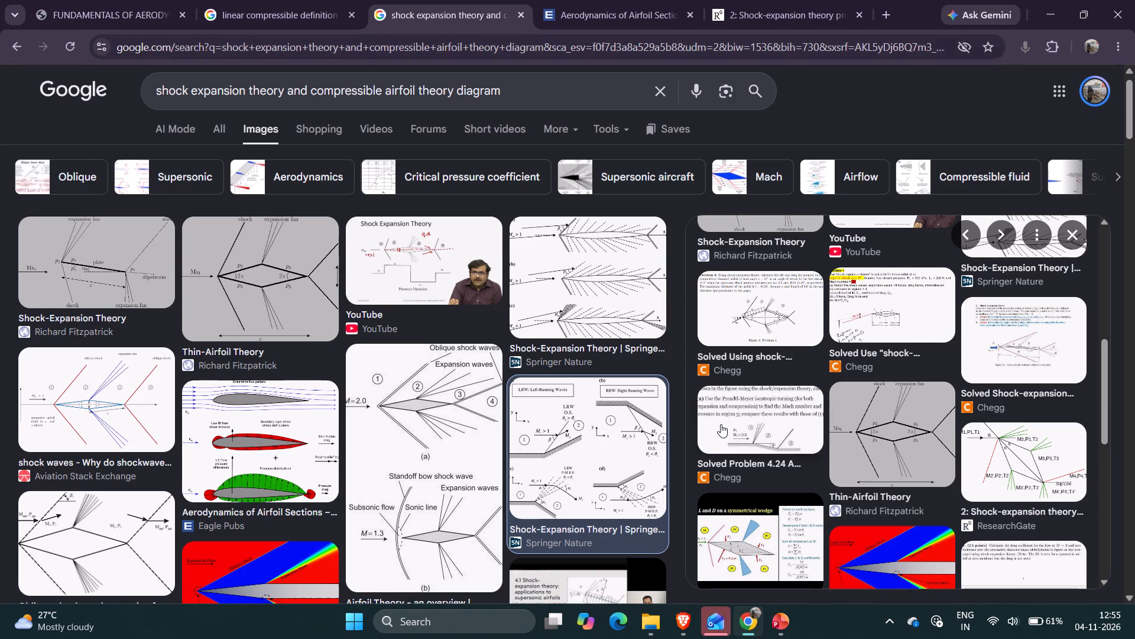
left_click(631, 0)
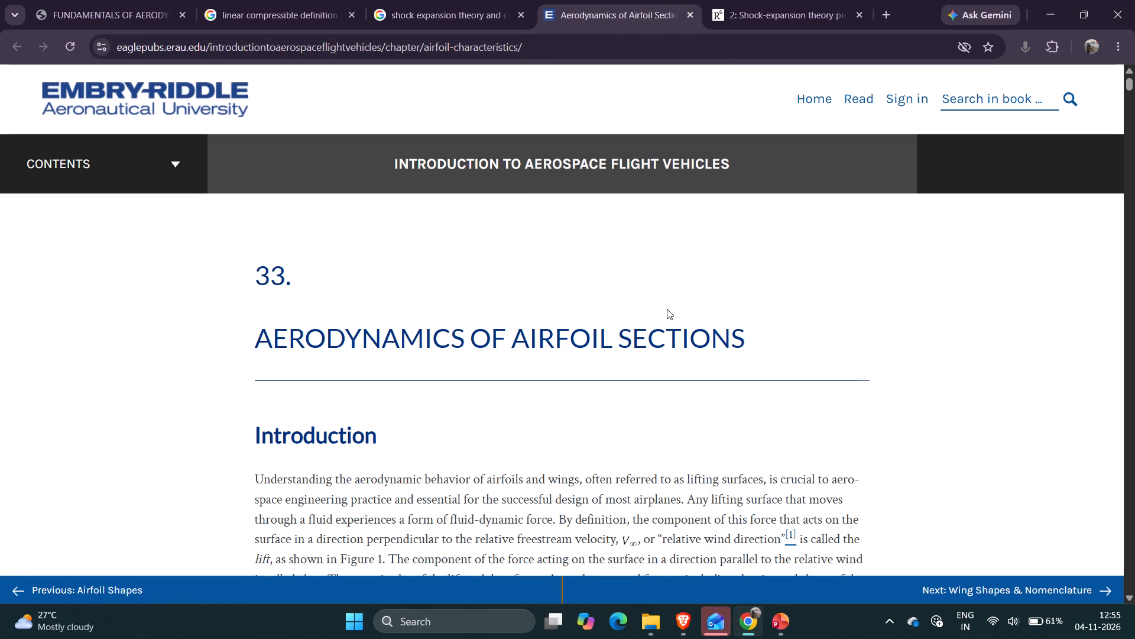
scroll(667, 309, "down", 15)
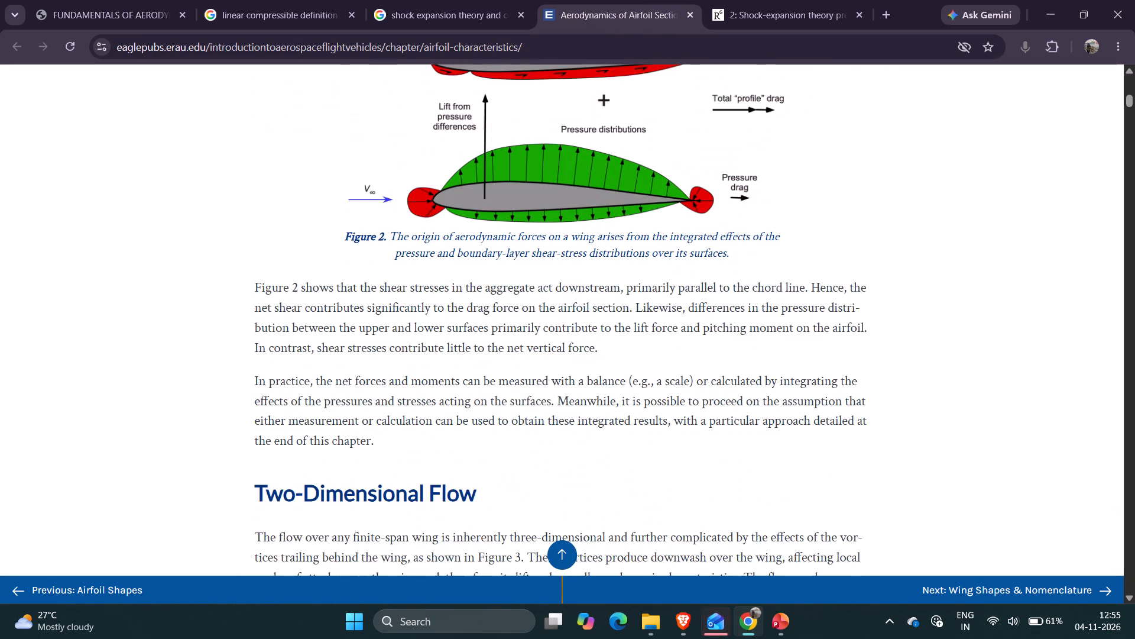
scroll(667, 309, "down", 18)
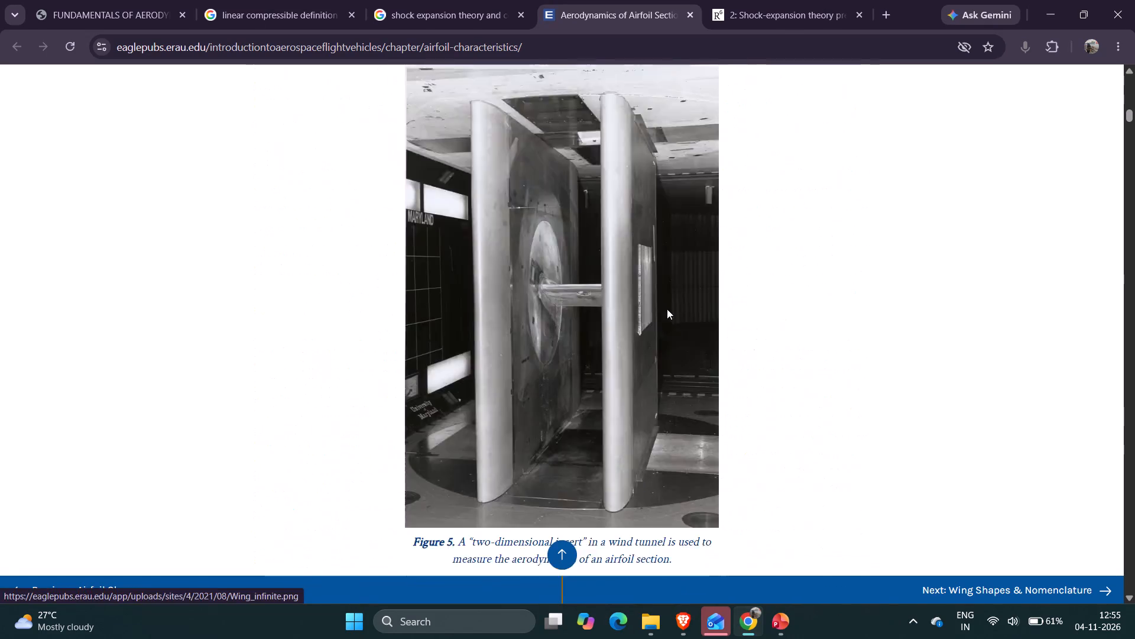
scroll(667, 309, "down", 5)
scroll(667, 309, "up", 4)
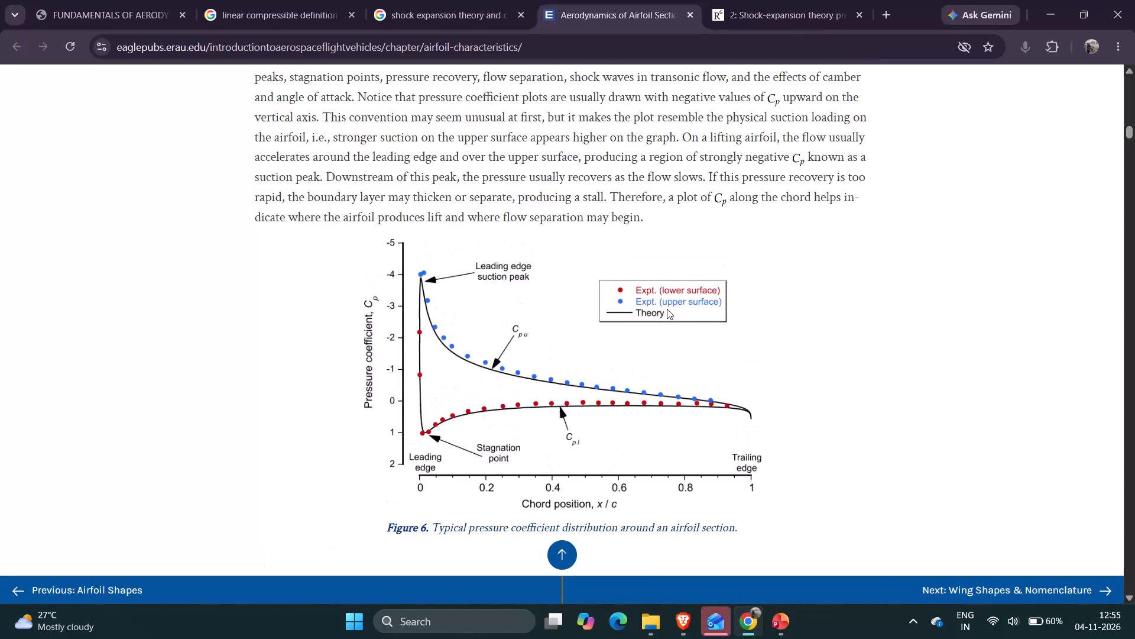
scroll(712, 316, "down", 1)
Search Google for "compressible airfoil theory" in a new tab placed just before the ResearchGate tab.
left_click(882, 0)
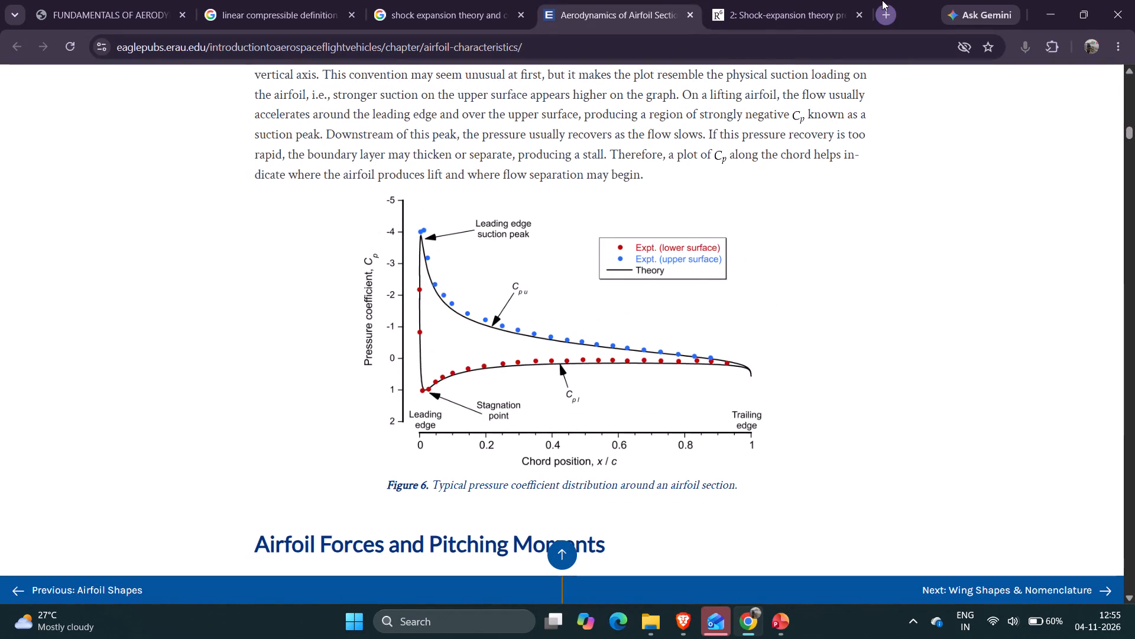
left_click_drag(703, 0, 803, 0)
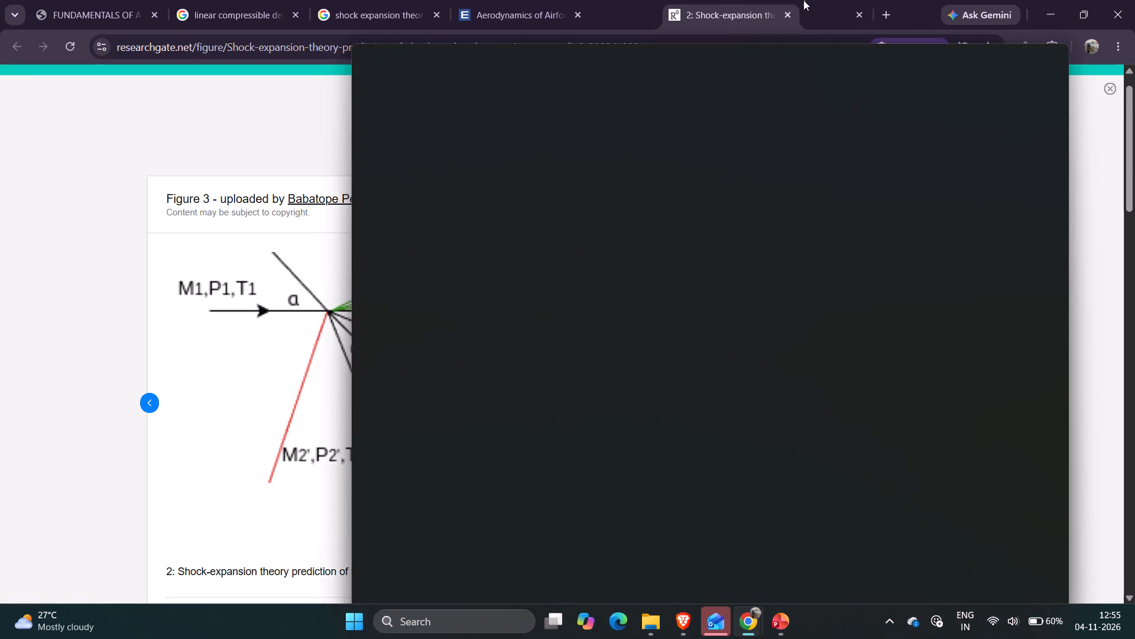
left_click(677, 8)
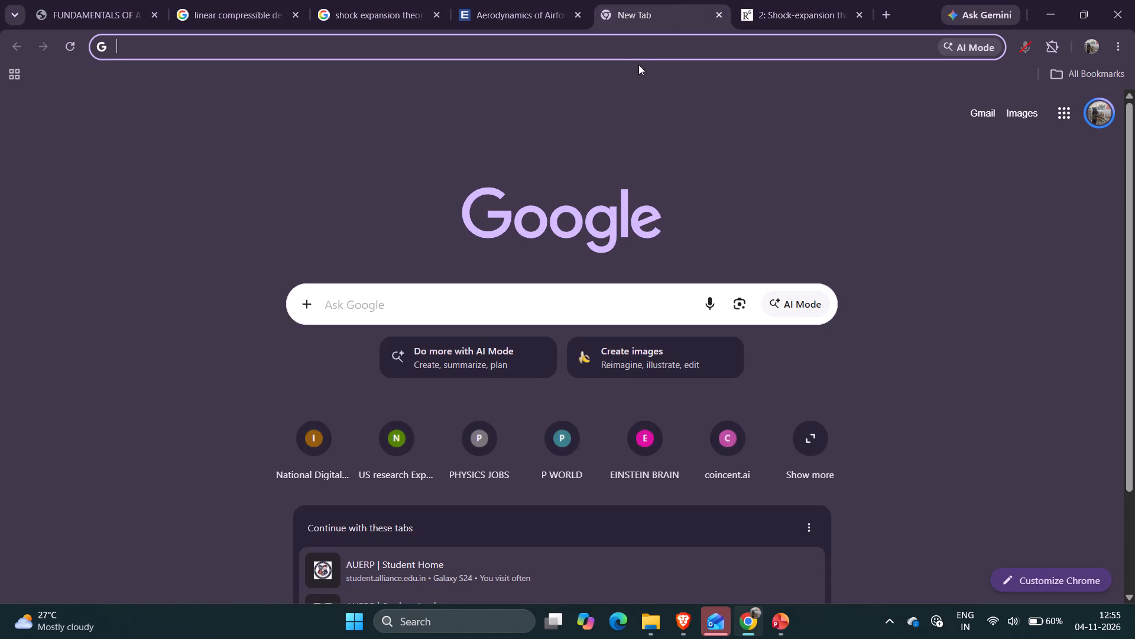
left_click(650, 49)
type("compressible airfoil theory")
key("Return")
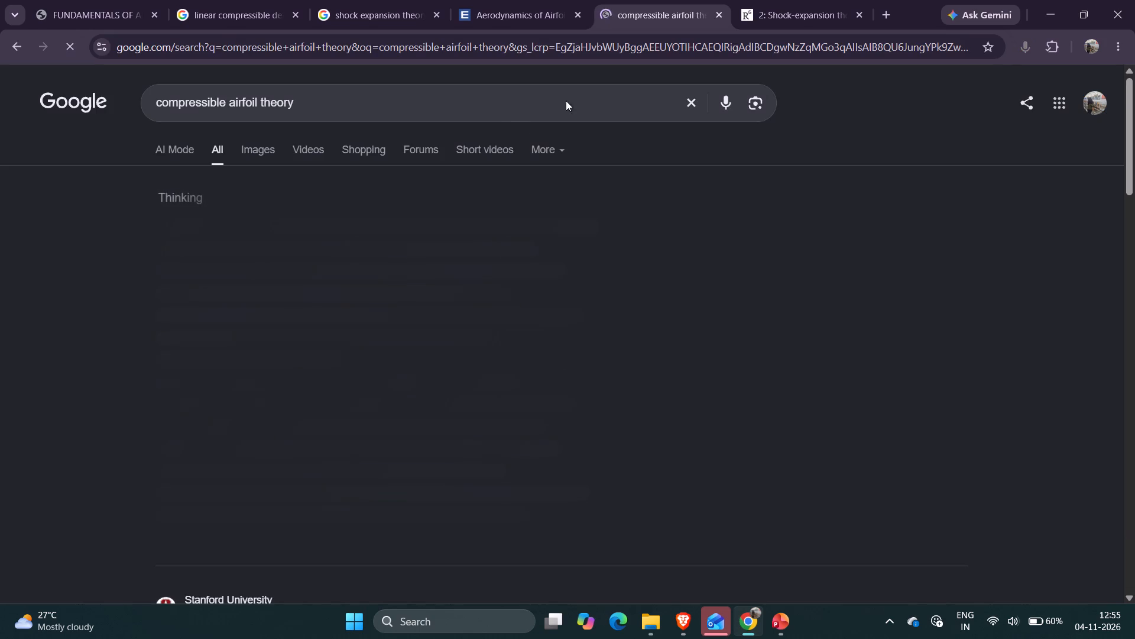
Refine the search to "compressible airfoil theory diagram" and show its image results.
left_click(430, 93)
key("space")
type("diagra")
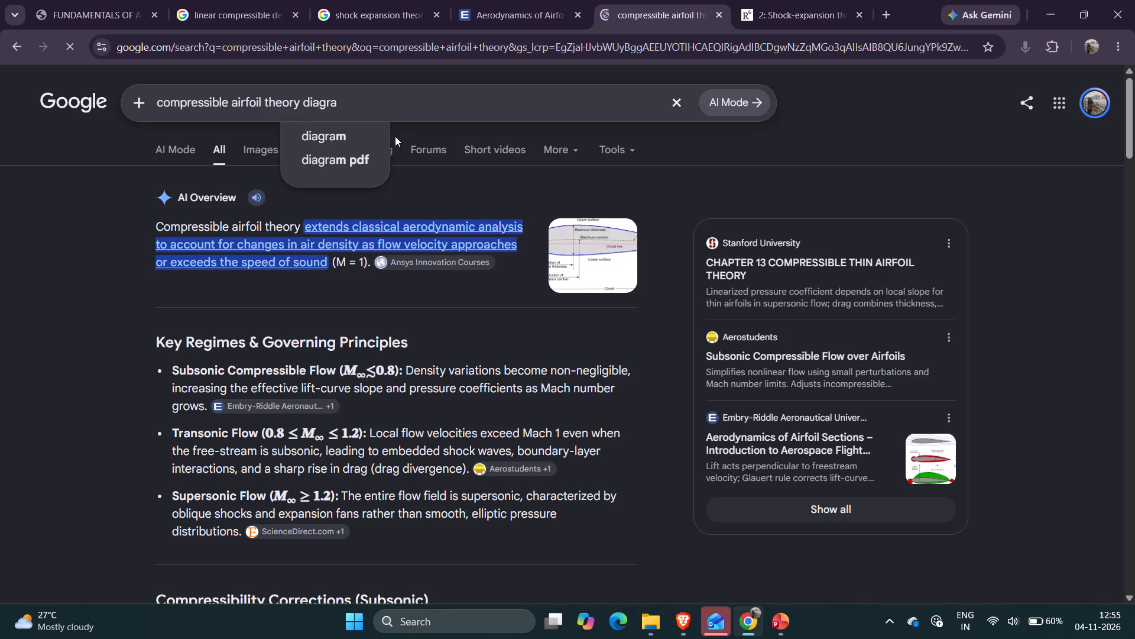
left_click(351, 131)
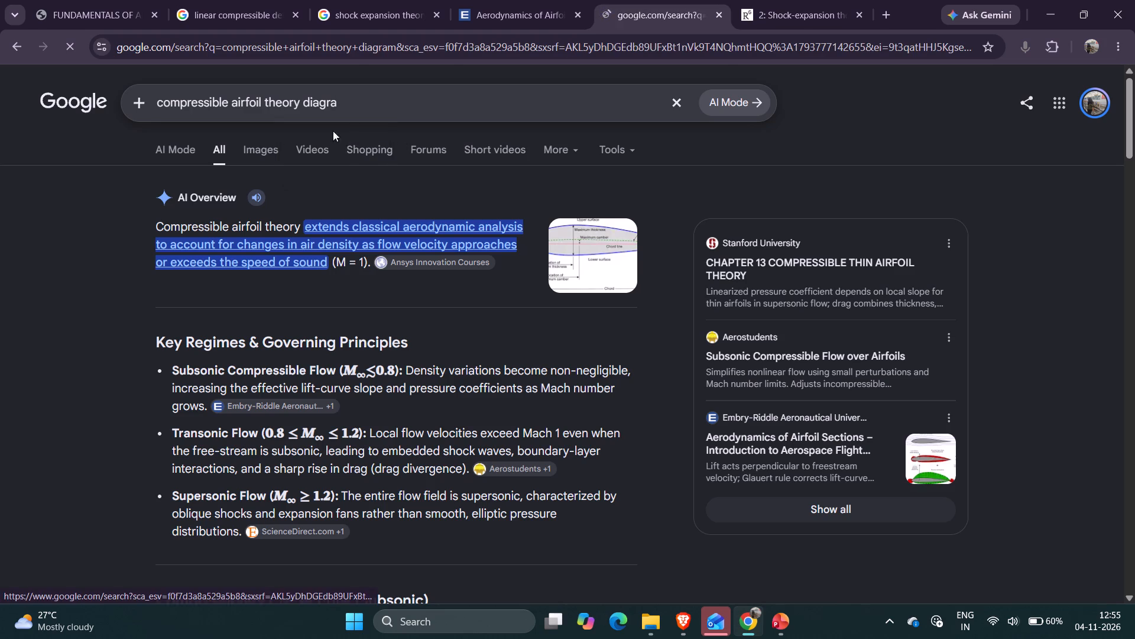
left_click(261, 151)
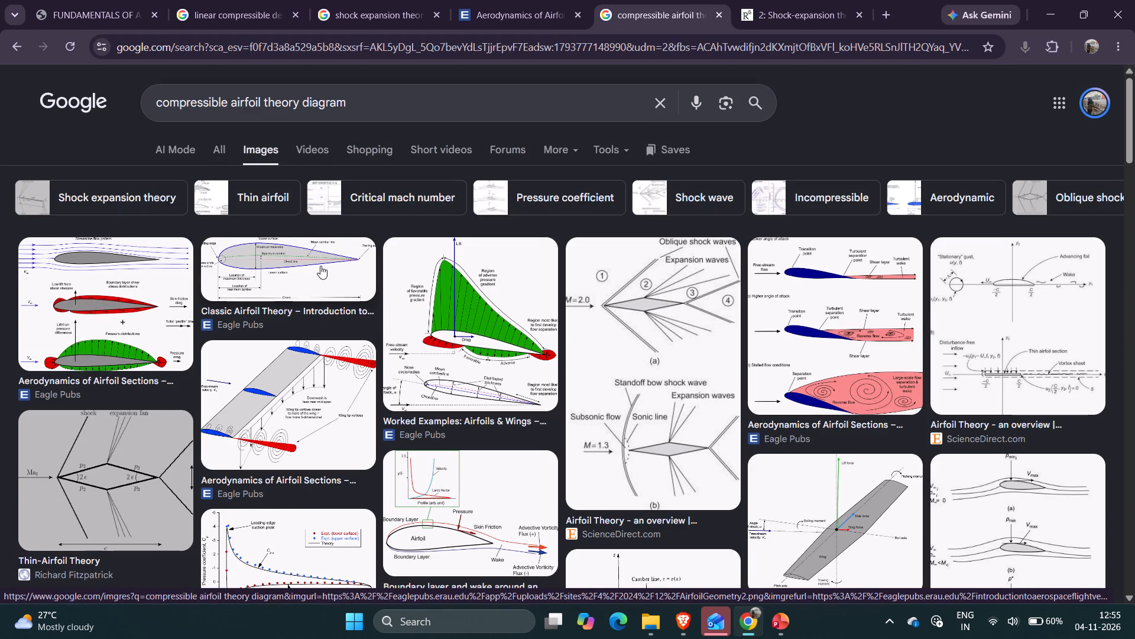
Copy the ScienceDirect diagram of oblique shock and expansion waves at M=2.0 and M=1.3 onto the PowerPoint title slide.
left_click(653, 405)
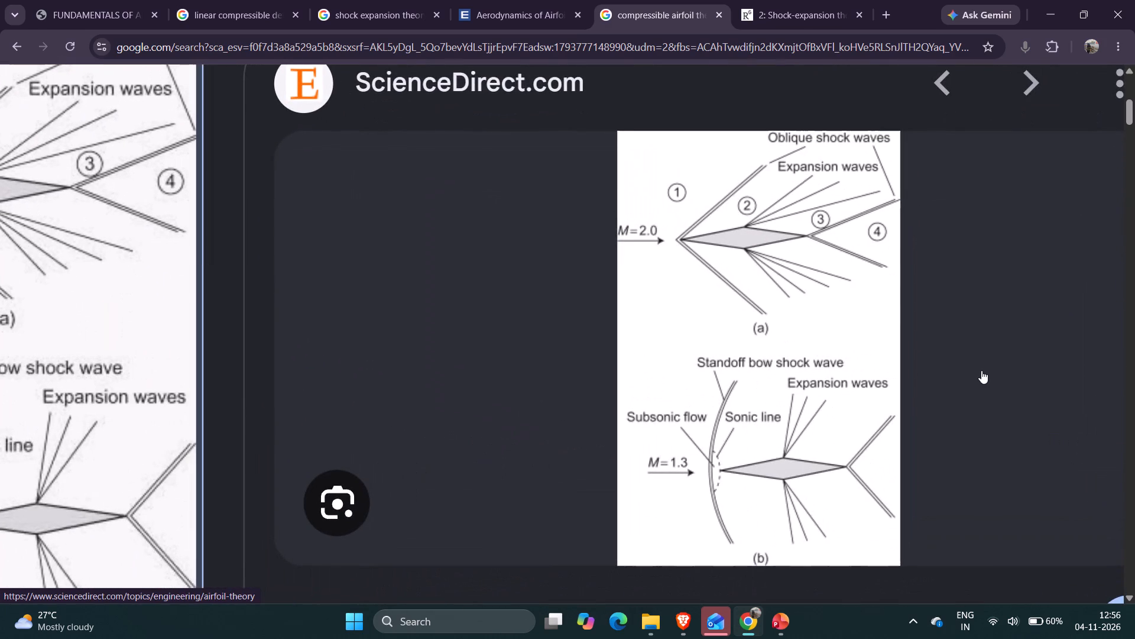
right_click(796, 415)
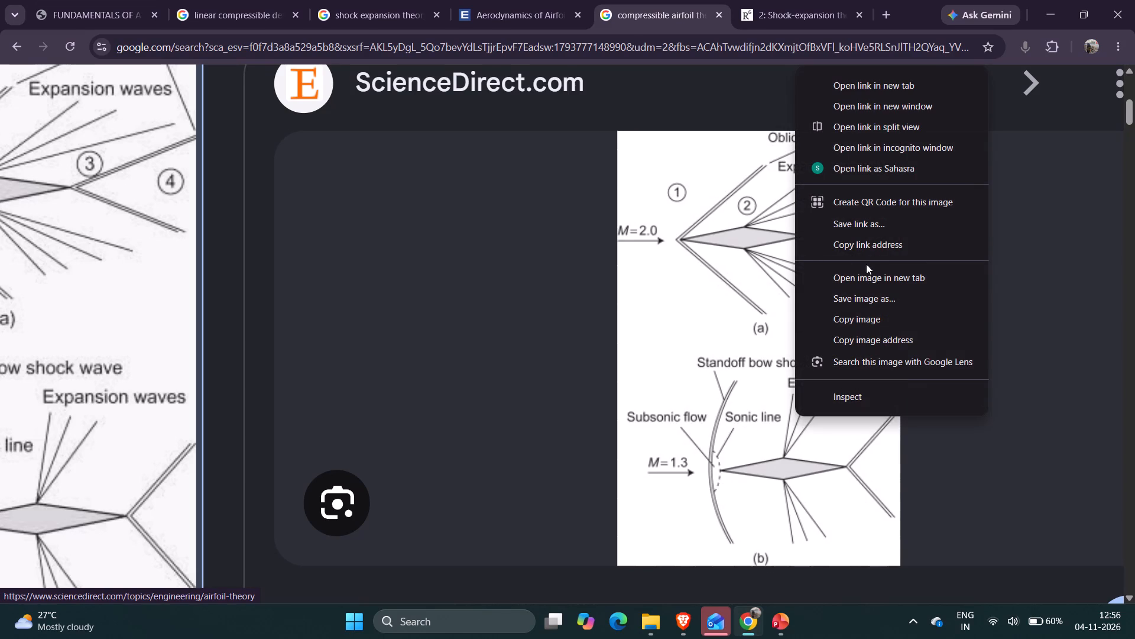
left_click(851, 325)
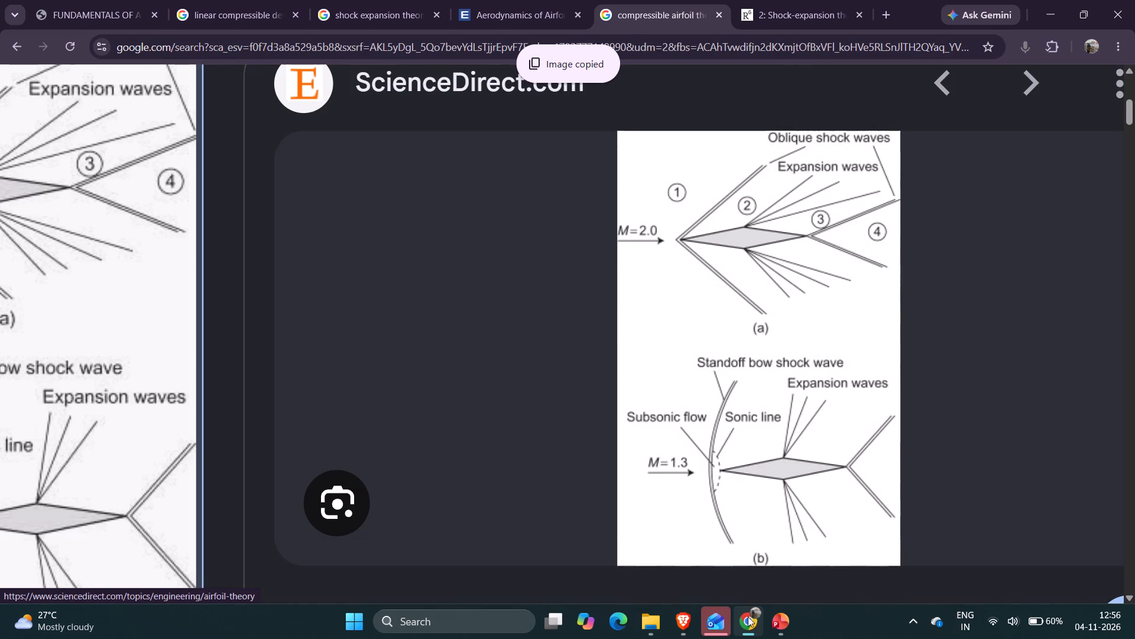
left_click(776, 619)
scroll(656, 353, "up", 9)
left_click(744, 315)
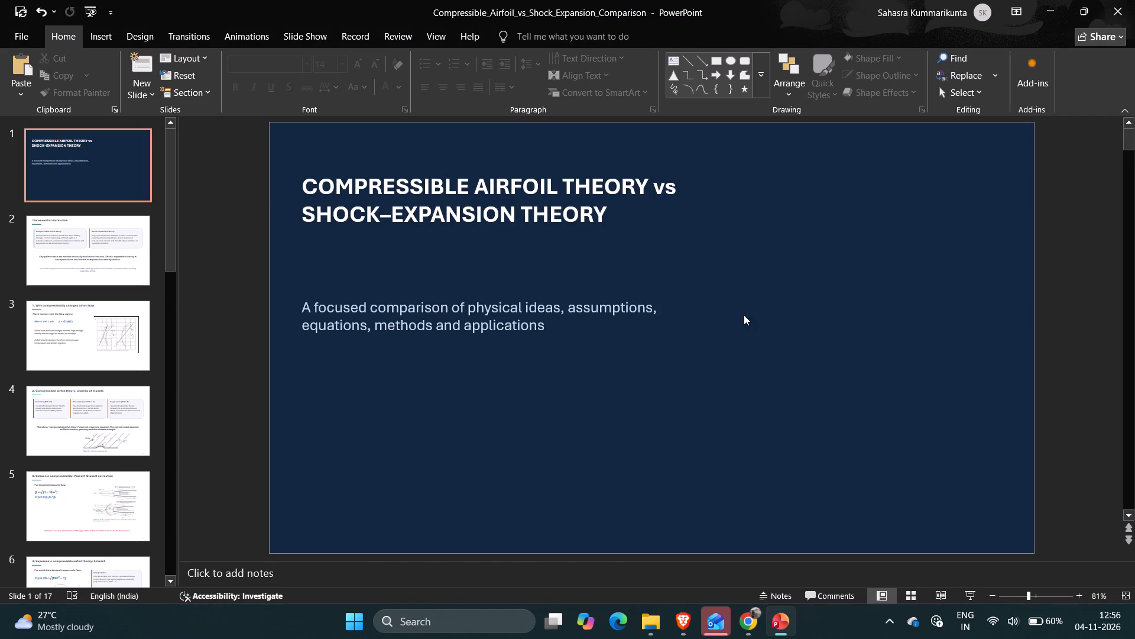
key("ctrl+v")
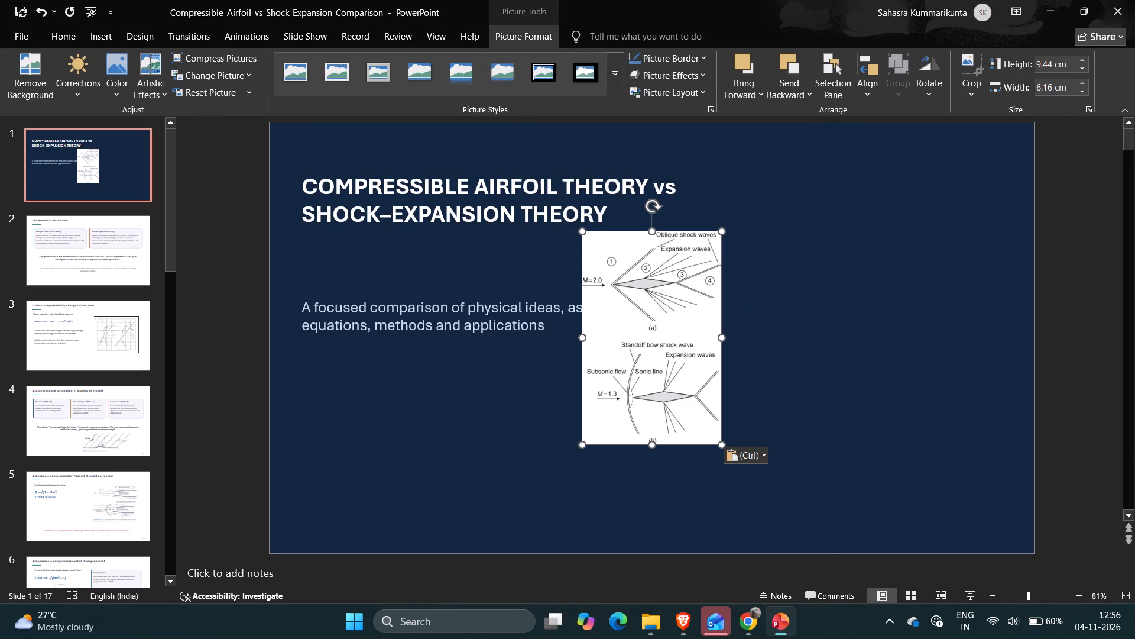
Place the pasted wave diagram beside the presentation title and stretch it to about 12.91 cm wide.
left_click_drag(641, 296, 780, 226)
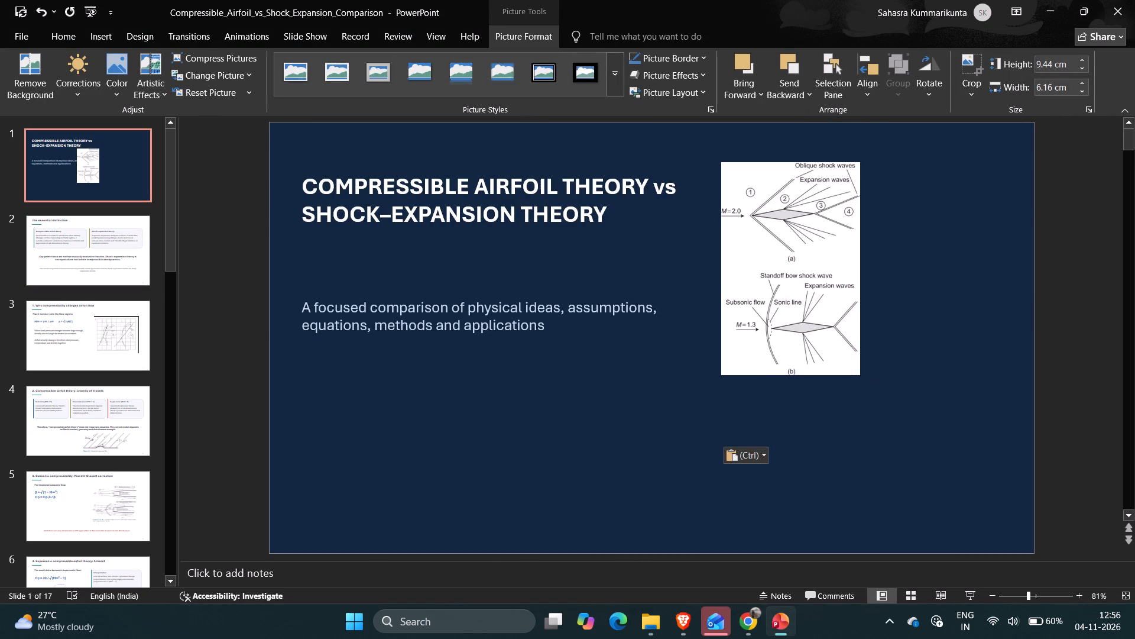
left_click_drag(780, 226, 773, 222)
left_click_drag(852, 264, 912, 254)
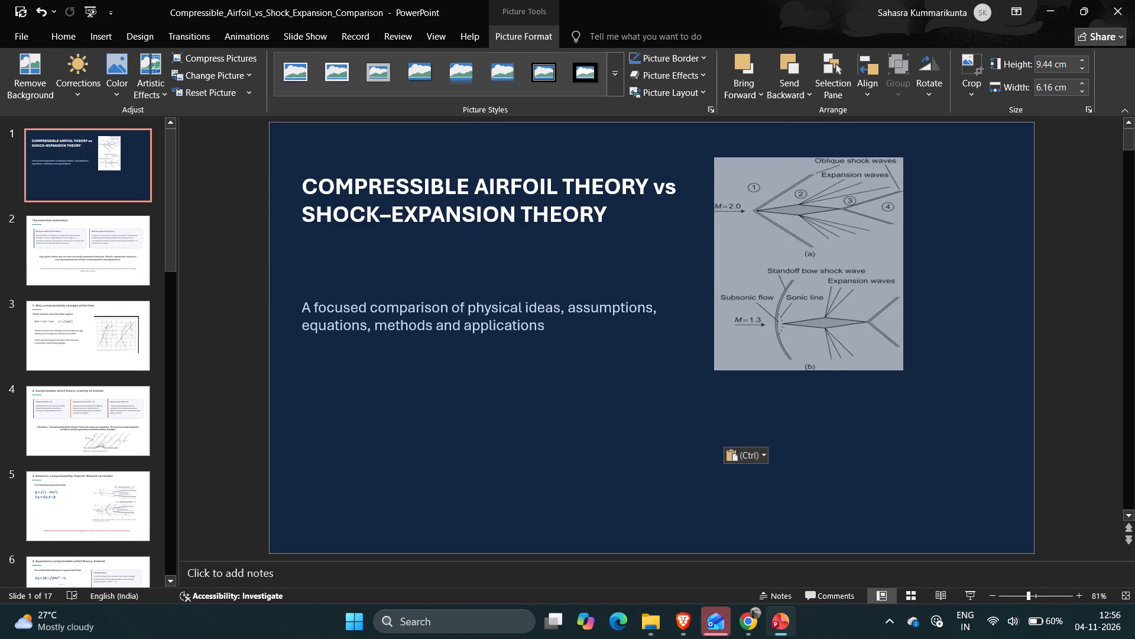
left_click_drag(912, 254, 1002, 241)
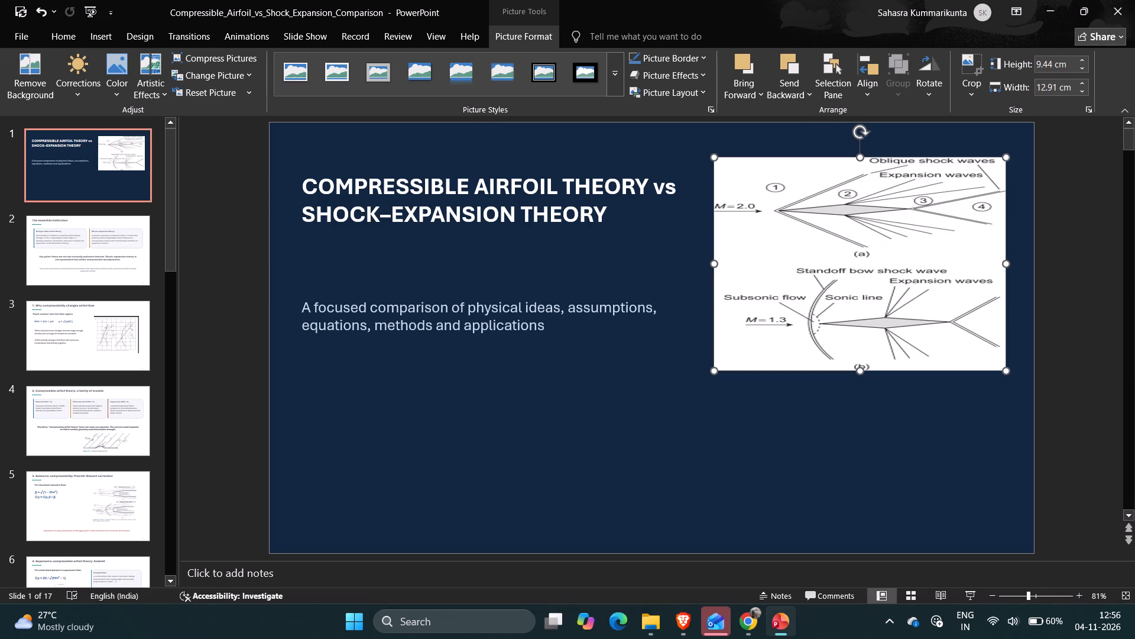
left_click(916, 259)
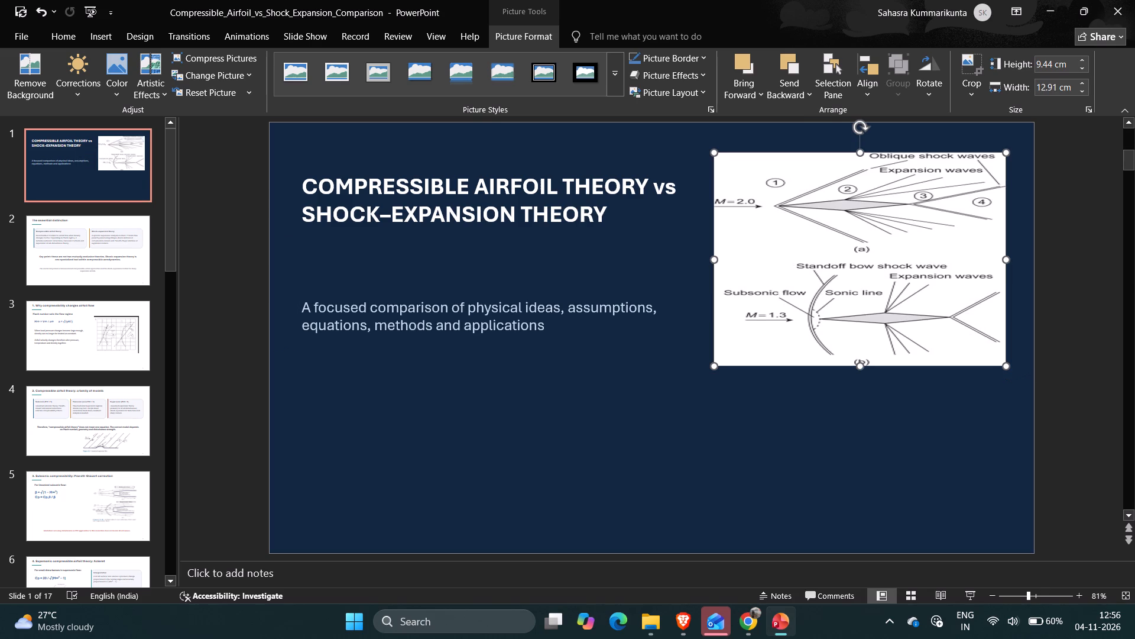
Switch to Chrome, run an image search for "shock expansion theory diagram" in a new tab and open the Ansys result's preview.
left_click(757, 618)
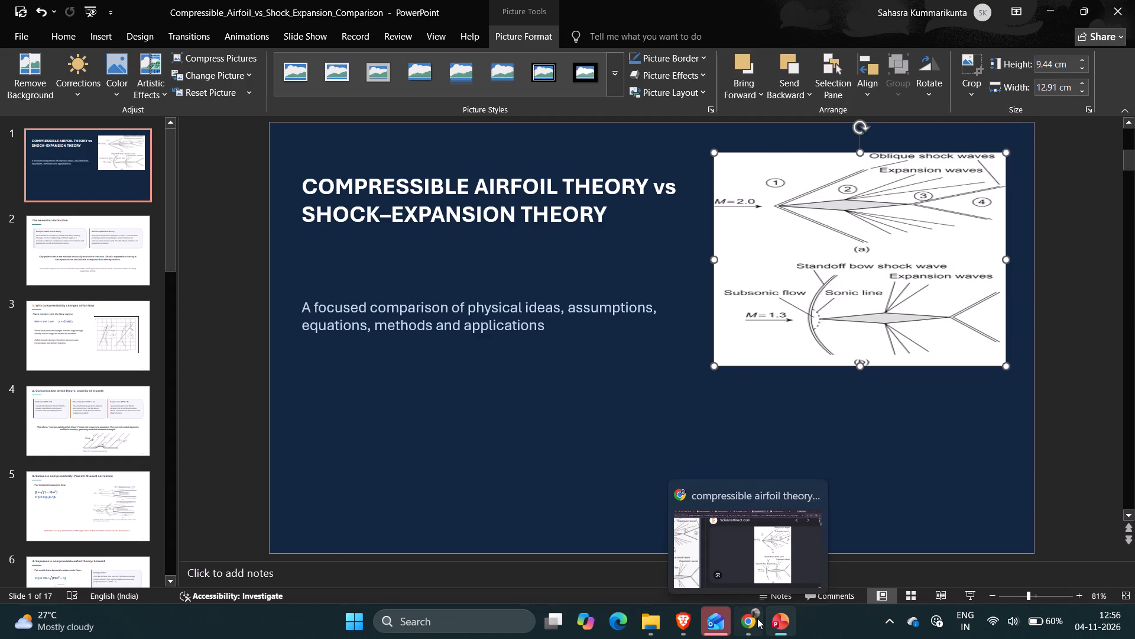
left_click(795, 4)
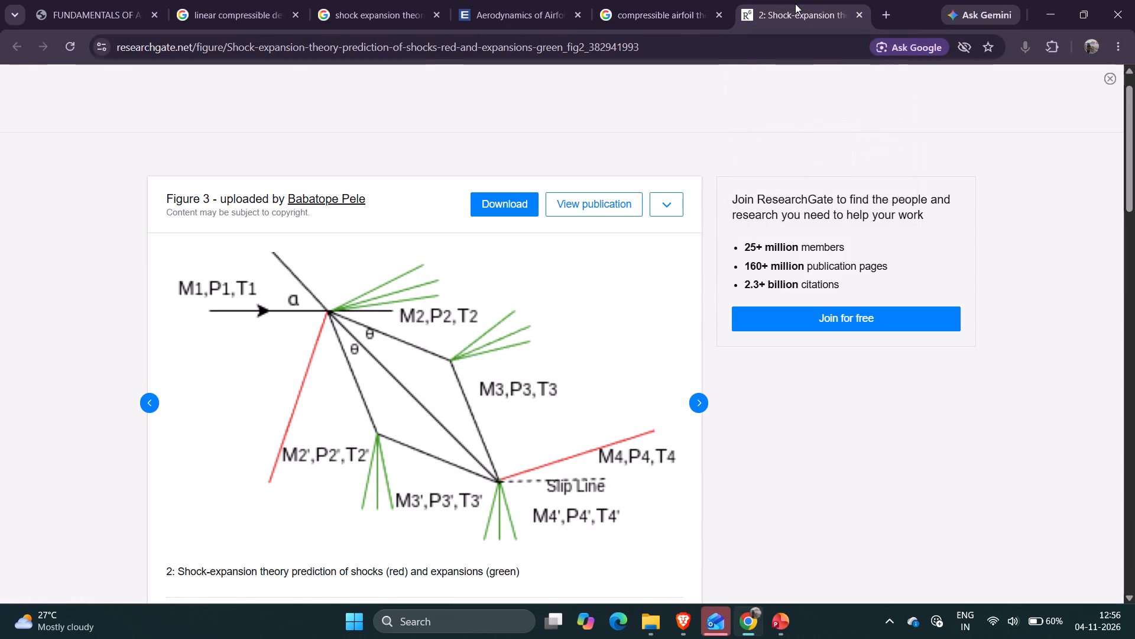
scroll(321, 283, "right", 6)
left_click(888, 14)
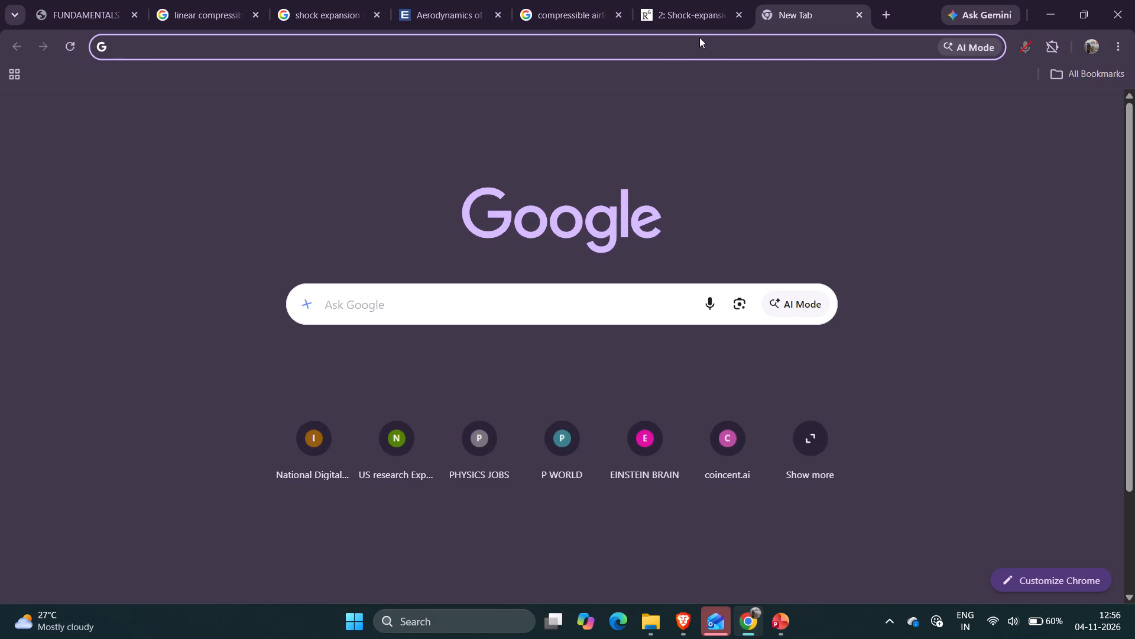
left_click(699, 37)
type("shock")
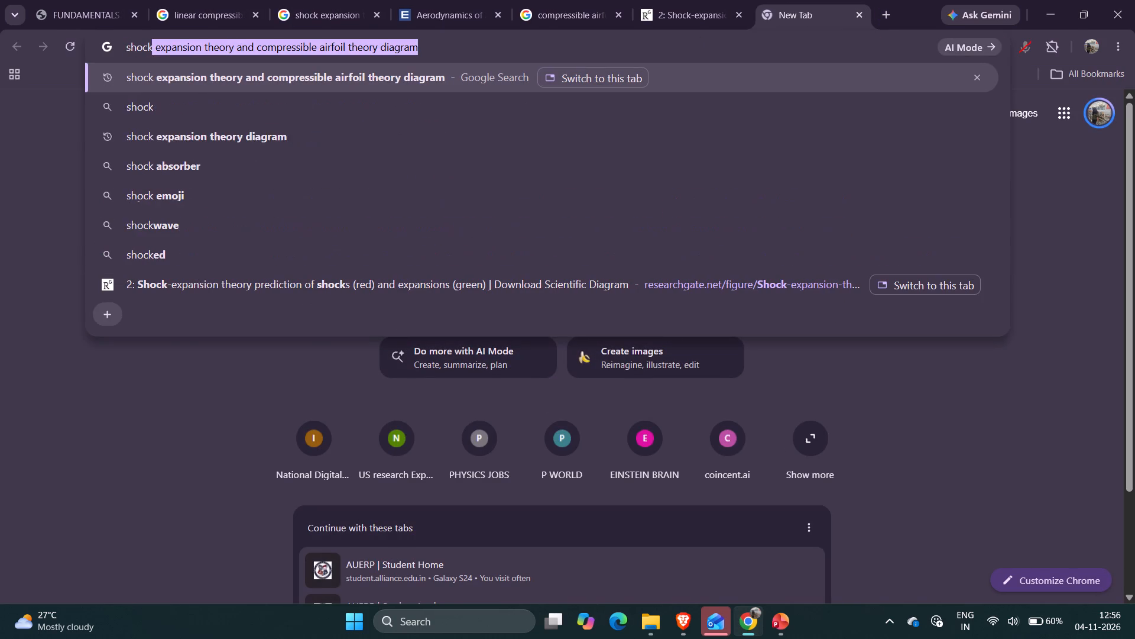
key("space")
key("Down")
key("Return")
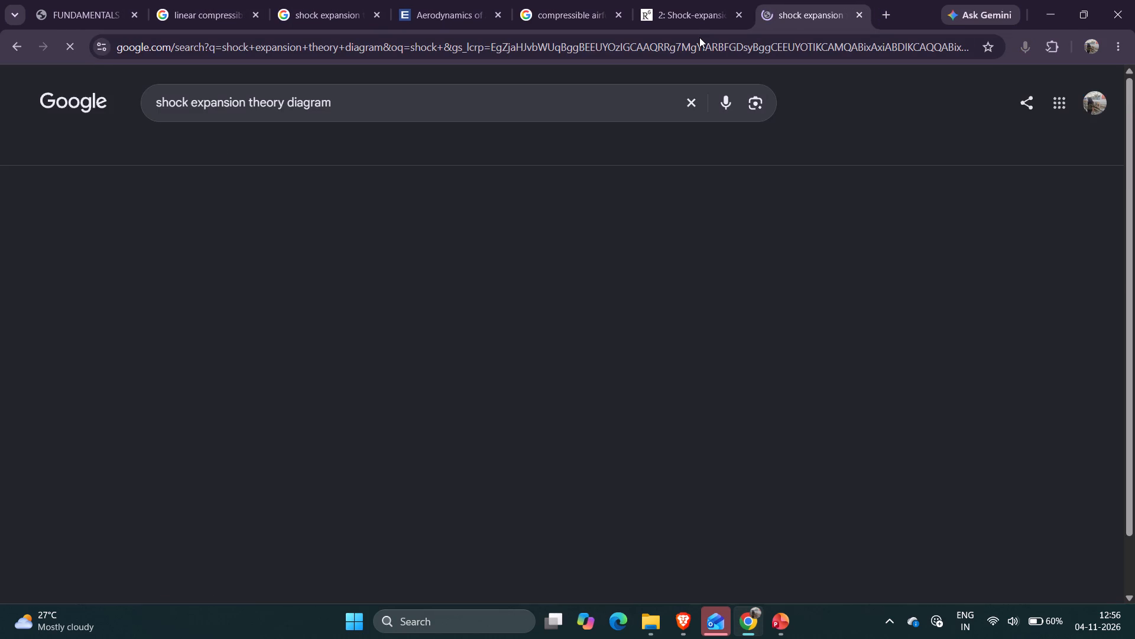
left_click(262, 145)
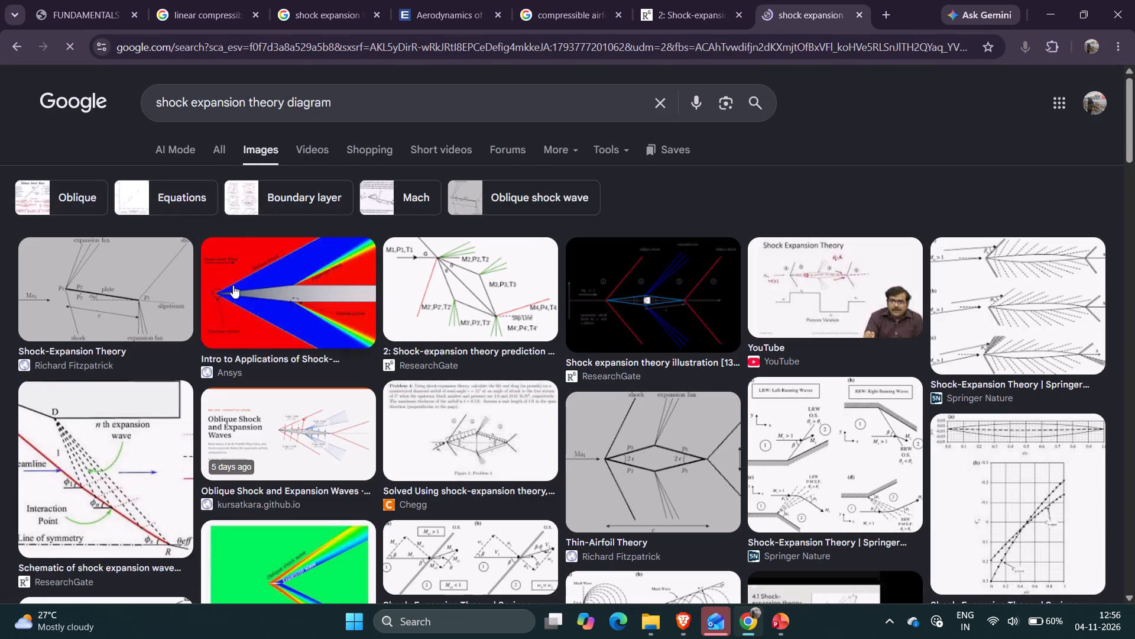
left_click(220, 299)
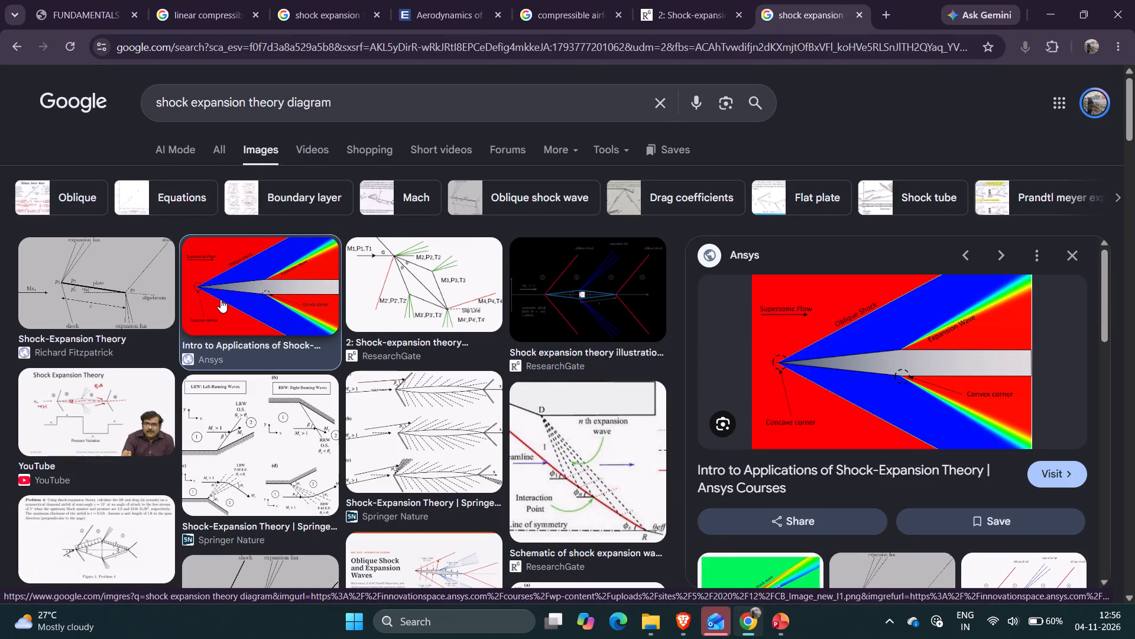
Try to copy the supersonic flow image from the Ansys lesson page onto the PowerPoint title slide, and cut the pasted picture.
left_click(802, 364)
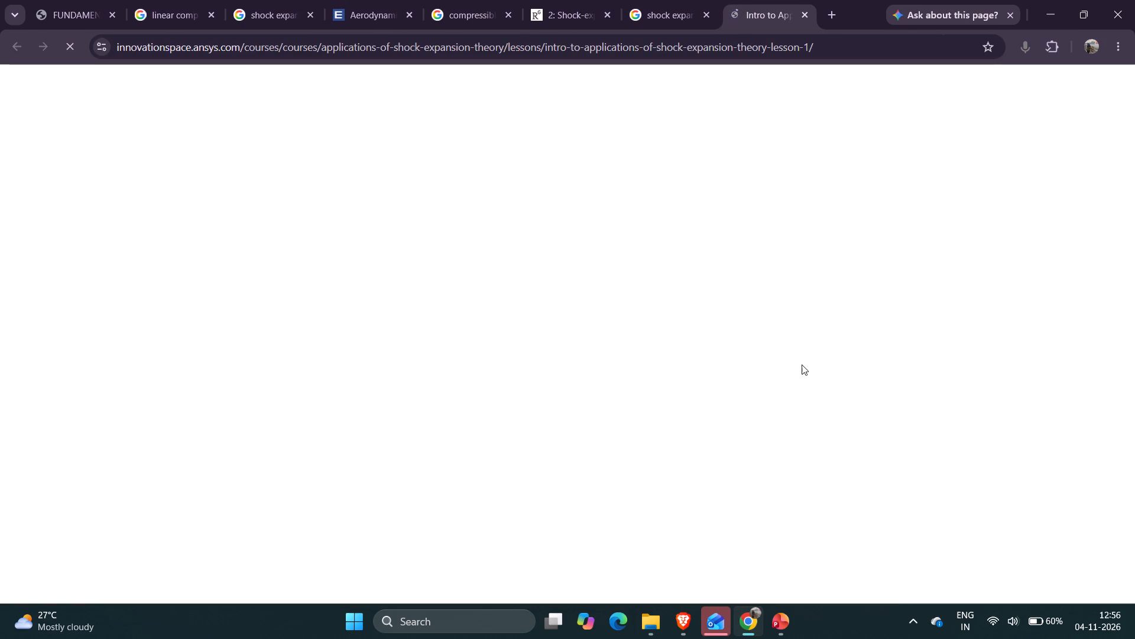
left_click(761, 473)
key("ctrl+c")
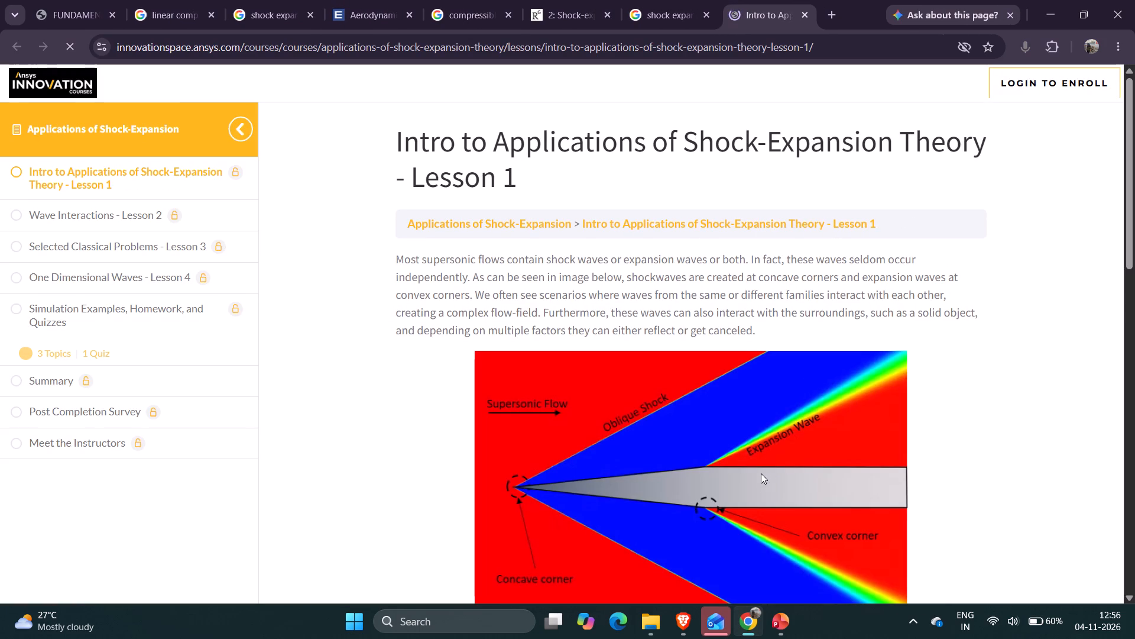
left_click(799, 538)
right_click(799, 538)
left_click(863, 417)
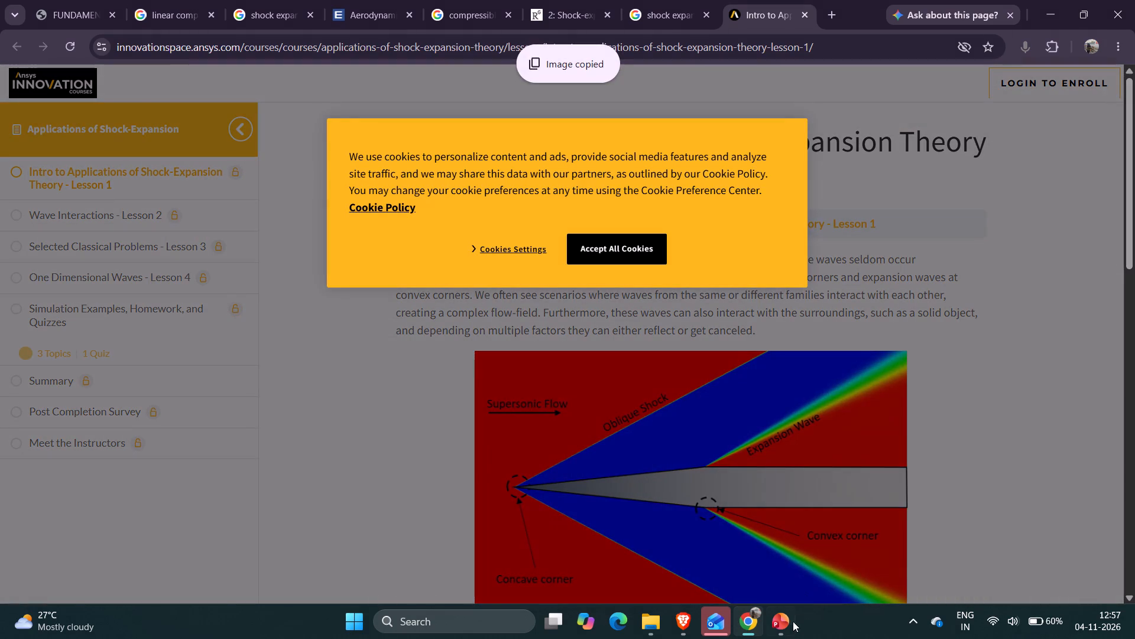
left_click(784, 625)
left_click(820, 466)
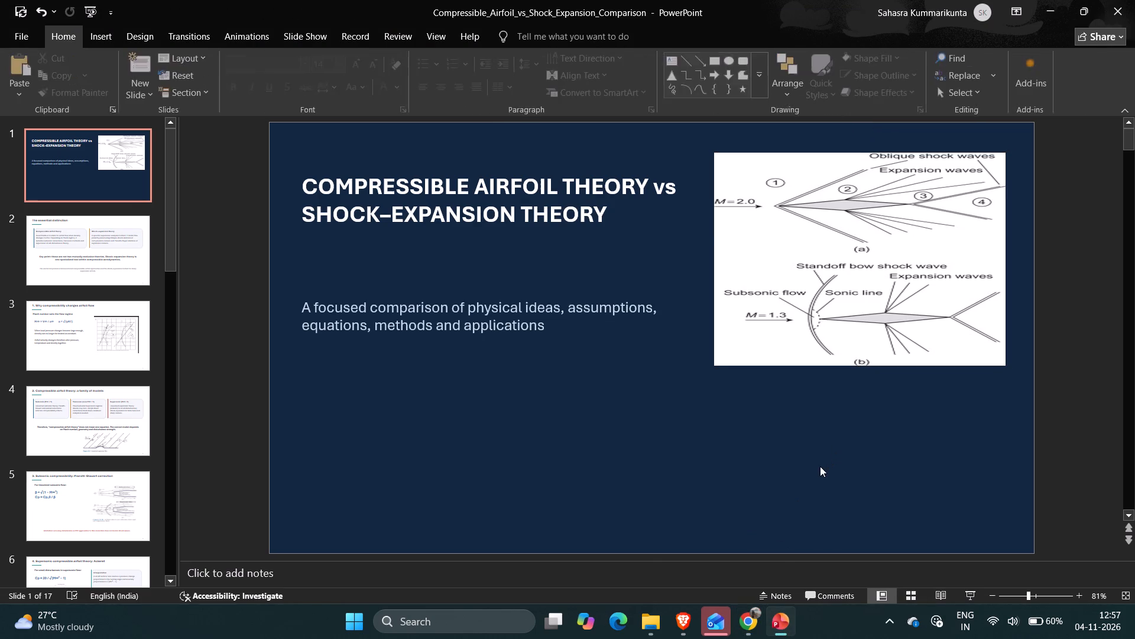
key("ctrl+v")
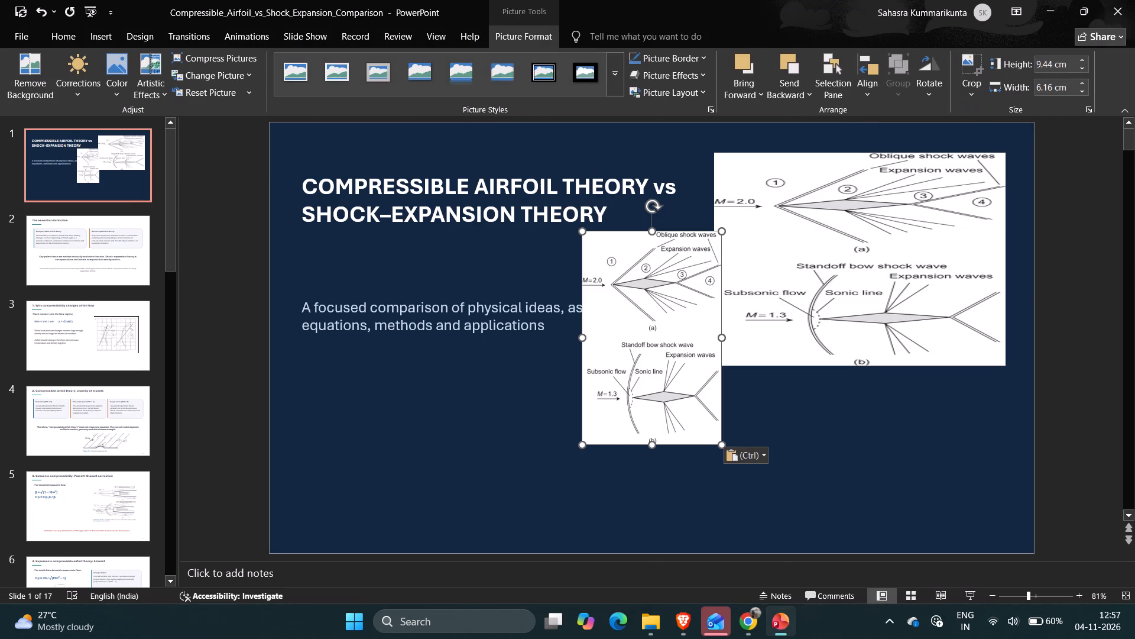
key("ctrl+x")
Return to Chrome's "shock expansion theory diagram" image results, copy the previewed Ansys image and paste it onto the PowerPoint title slide.
left_click(781, 632)
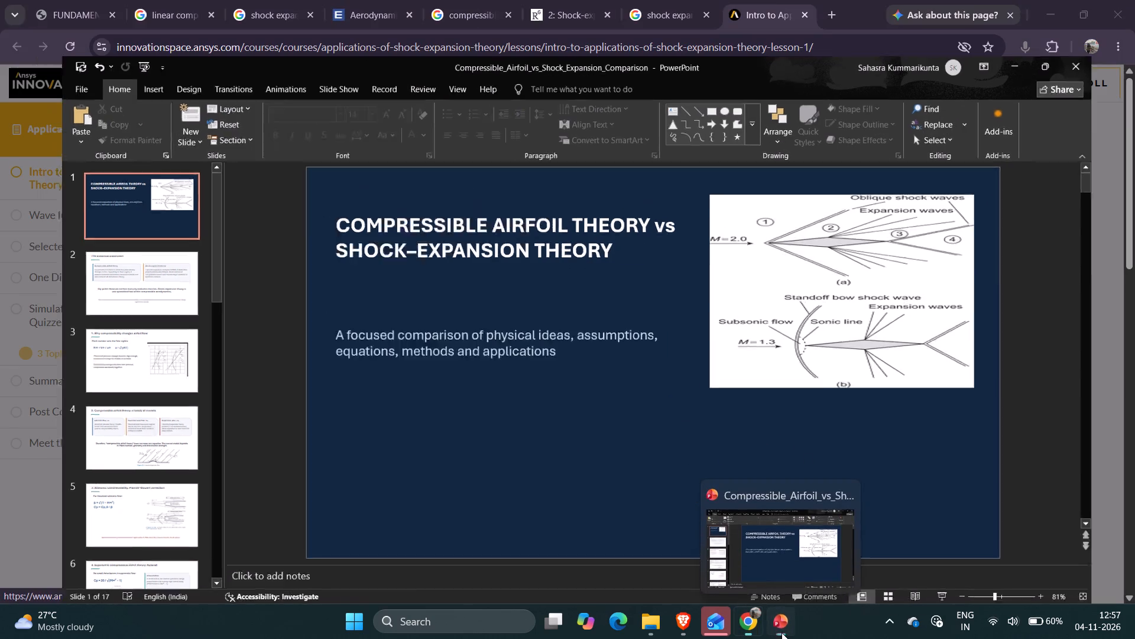
left_click(727, 500)
scroll(727, 500, "down", 1)
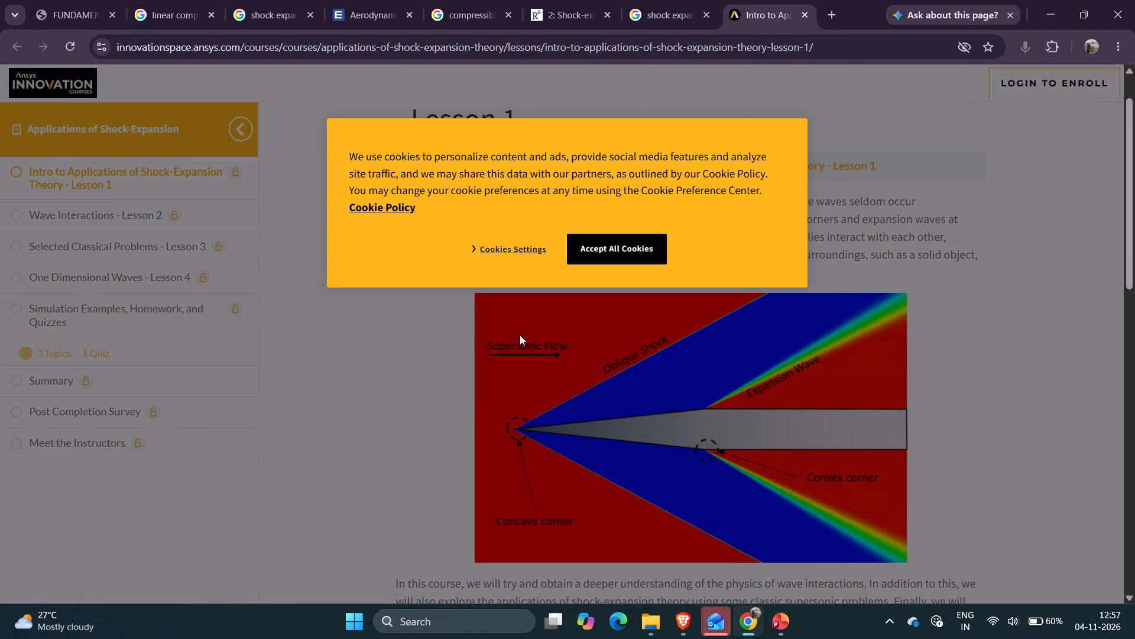
left_click(721, 341)
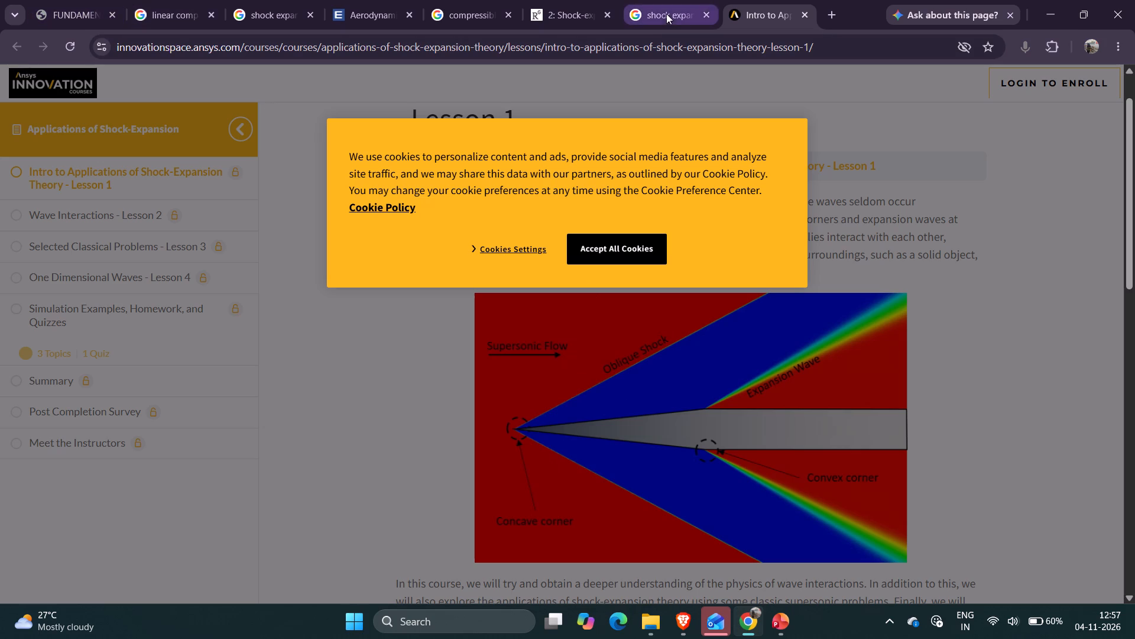
left_click(709, 0)
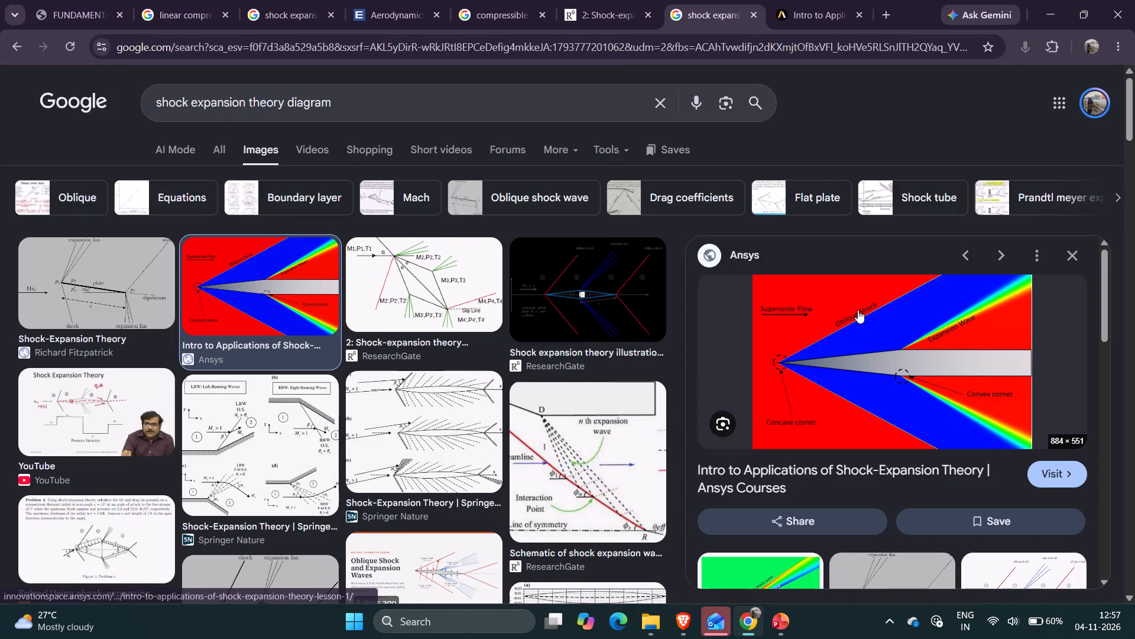
right_click(858, 310)
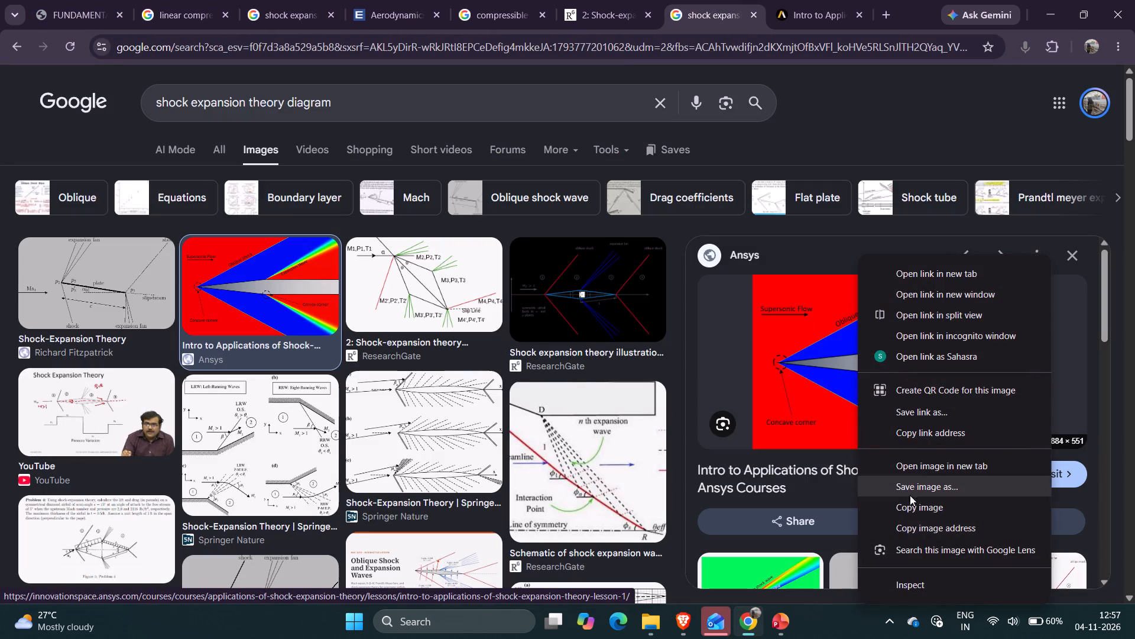
left_click(910, 502)
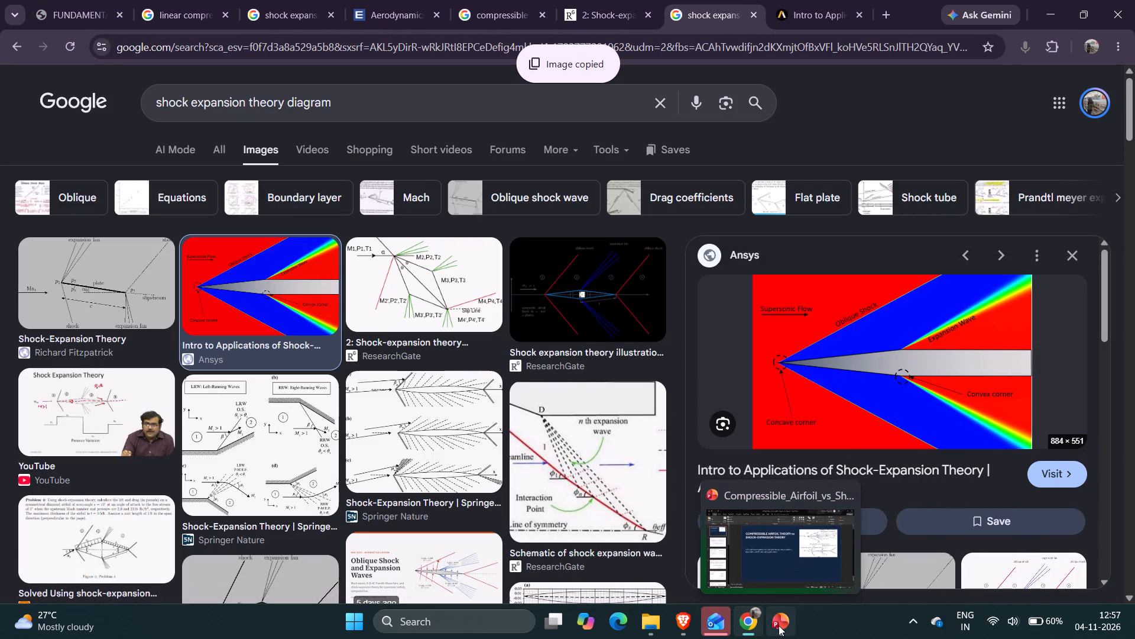
left_click(779, 625)
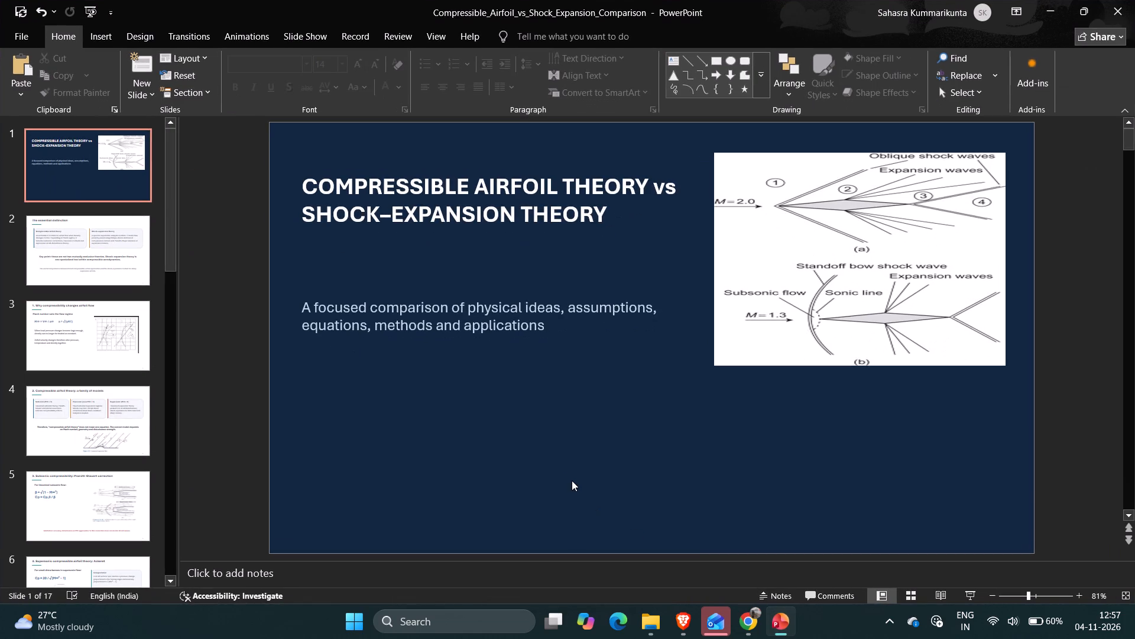
key("ctrl+v")
Shrink the pasted Ansys picture to about 16.61 cm wide and 10.48 cm high, and shift it towards the slide's lower middle.
left_click_drag(644, 379, 646, 408)
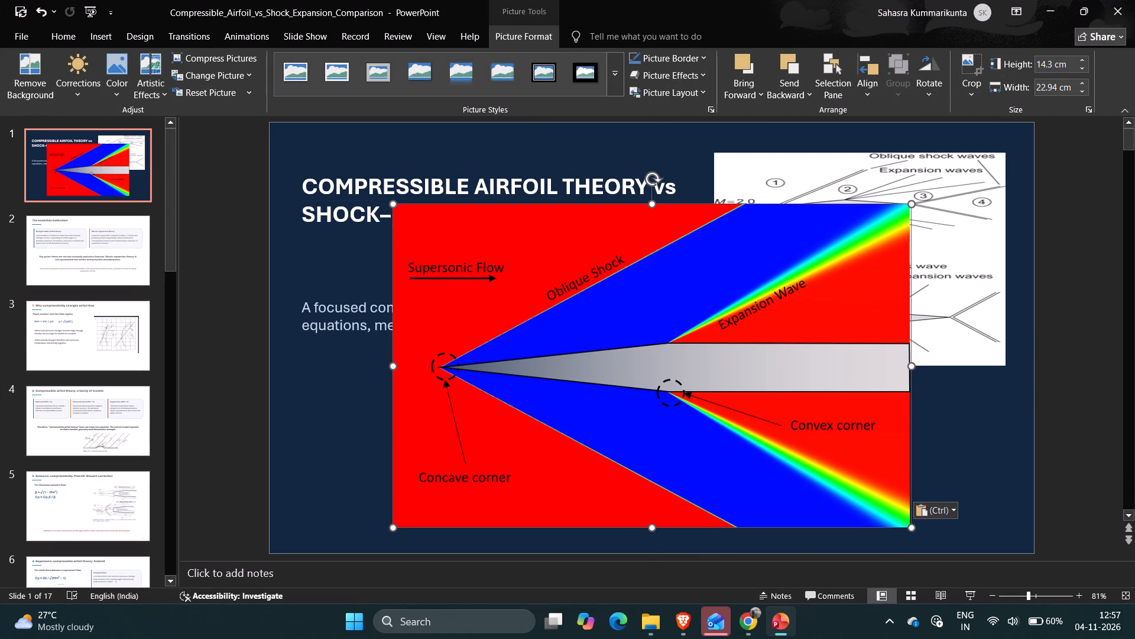
left_click_drag(913, 369, 768, 369)
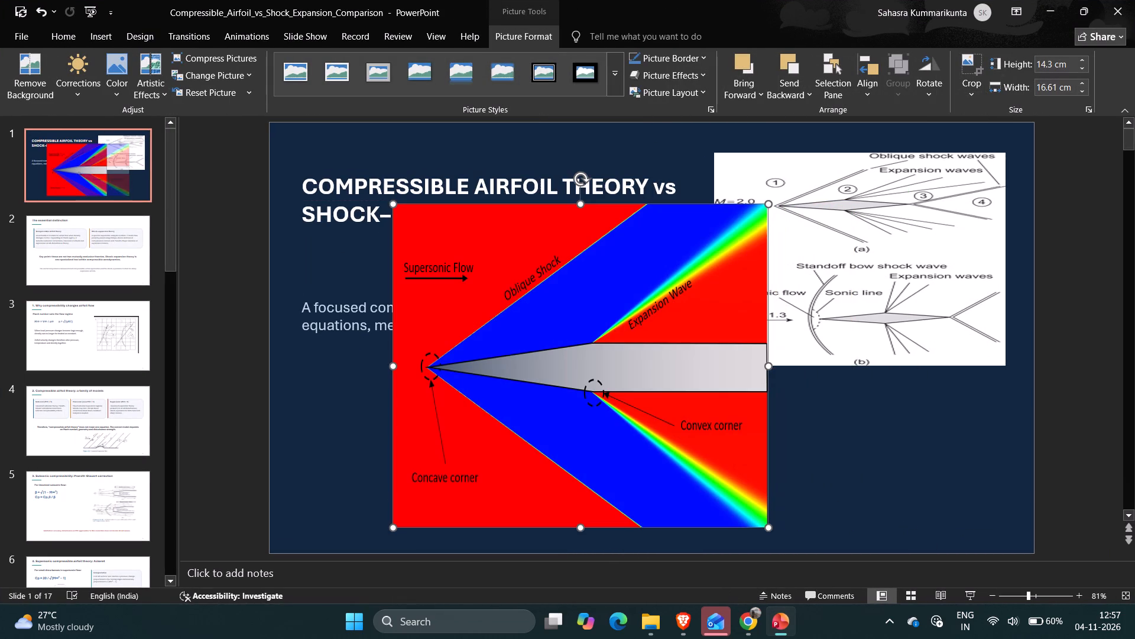
left_click_drag(581, 201, 577, 292)
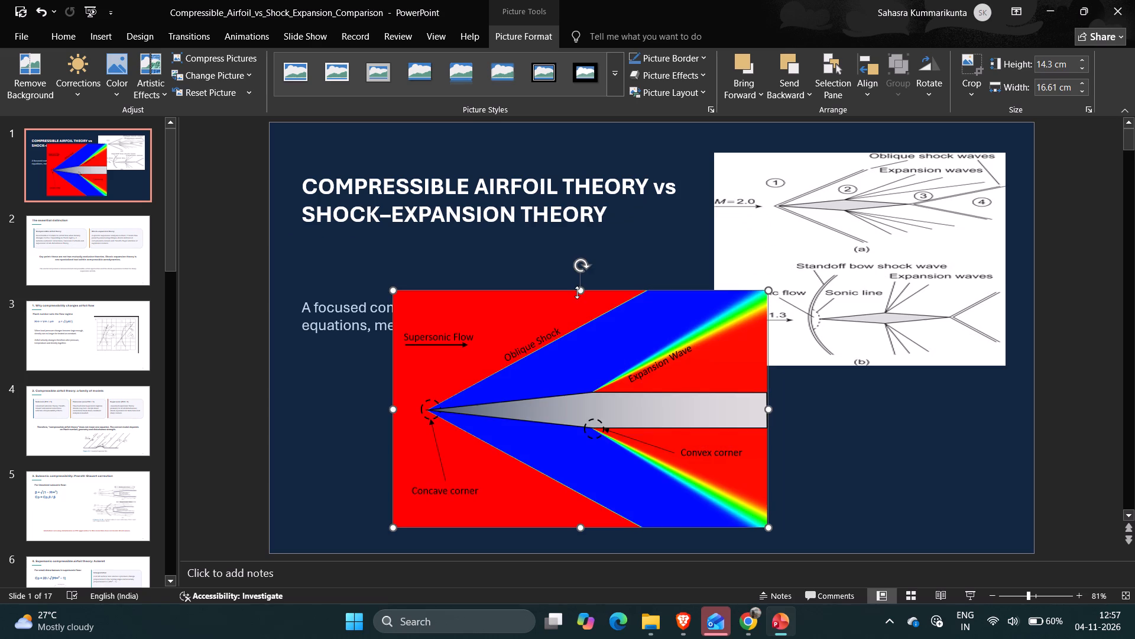
left_click_drag(550, 409, 608, 416)
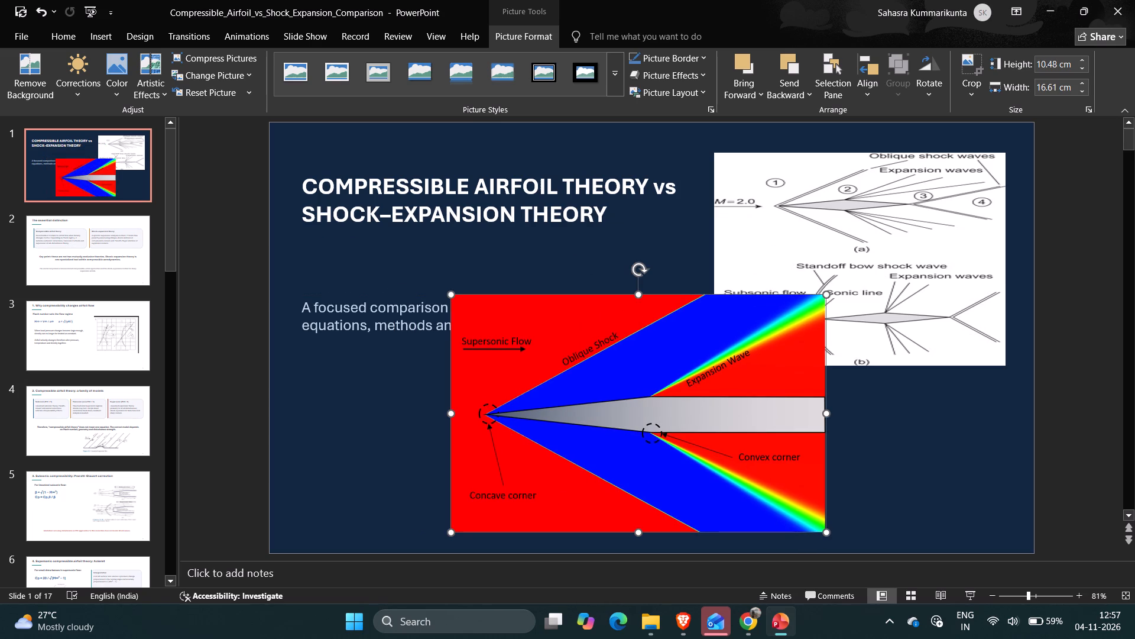
Remove the M=2.0 and M=1.3 wave diagram from the title slide.
left_click(746, 183)
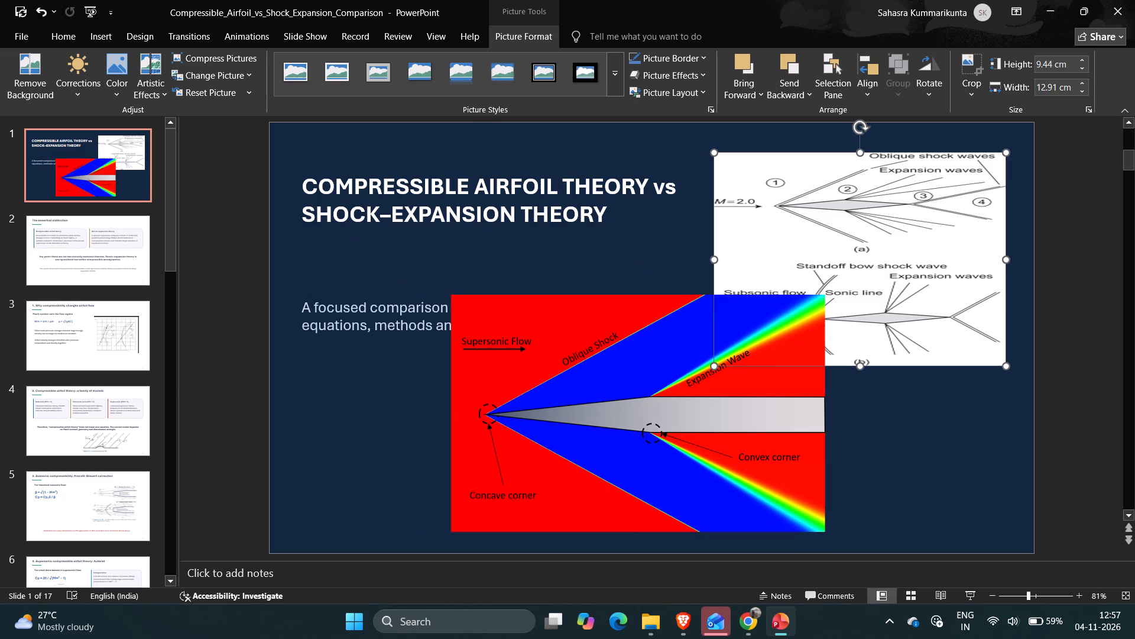
key("ctrl+x")
key("x")
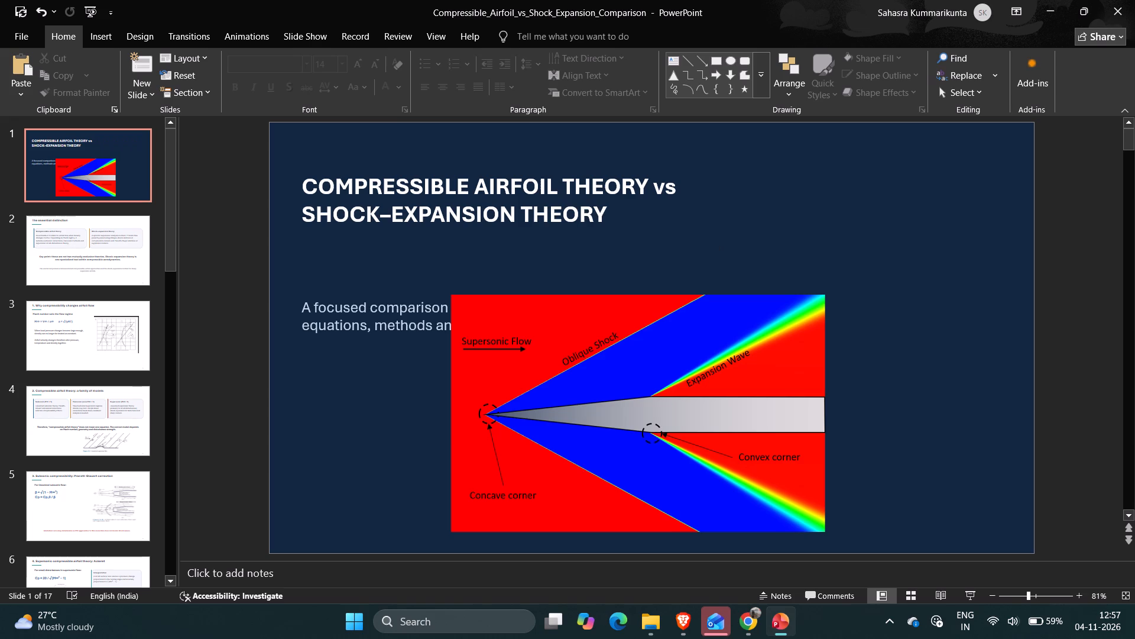
Place the Ansys picture beside the subtitle and narrow the subtitle text box so its text wraps to three lines clear of the picture.
left_click_drag(635, 404, 820, 347)
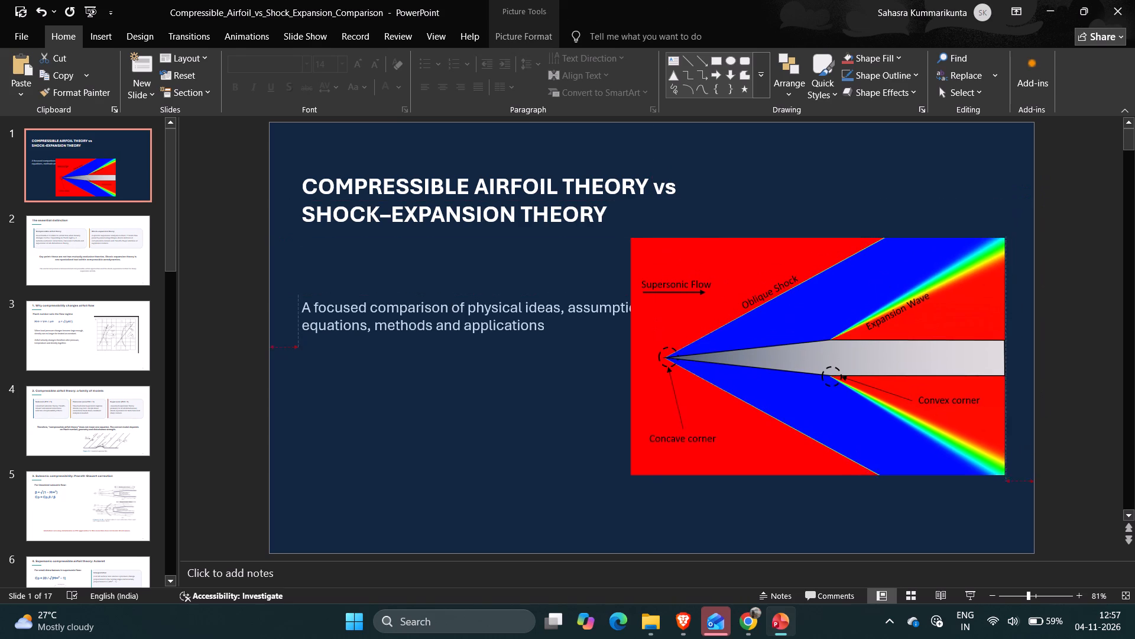
left_click_drag(820, 347, 849, 345)
left_click(573, 321)
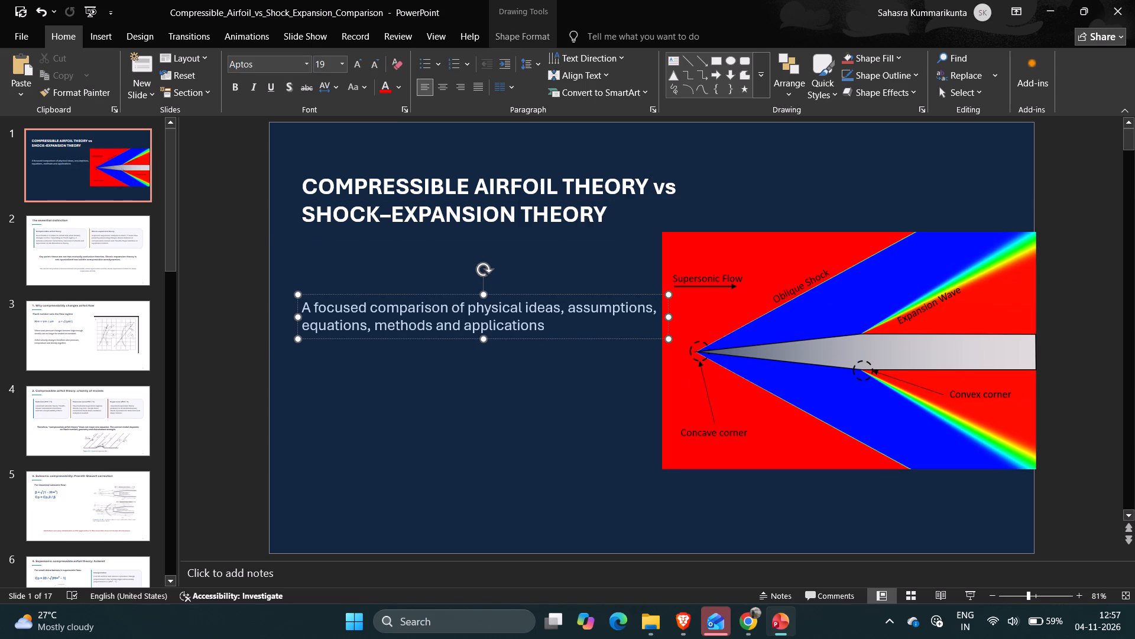
left_click_drag(666, 317, 615, 321)
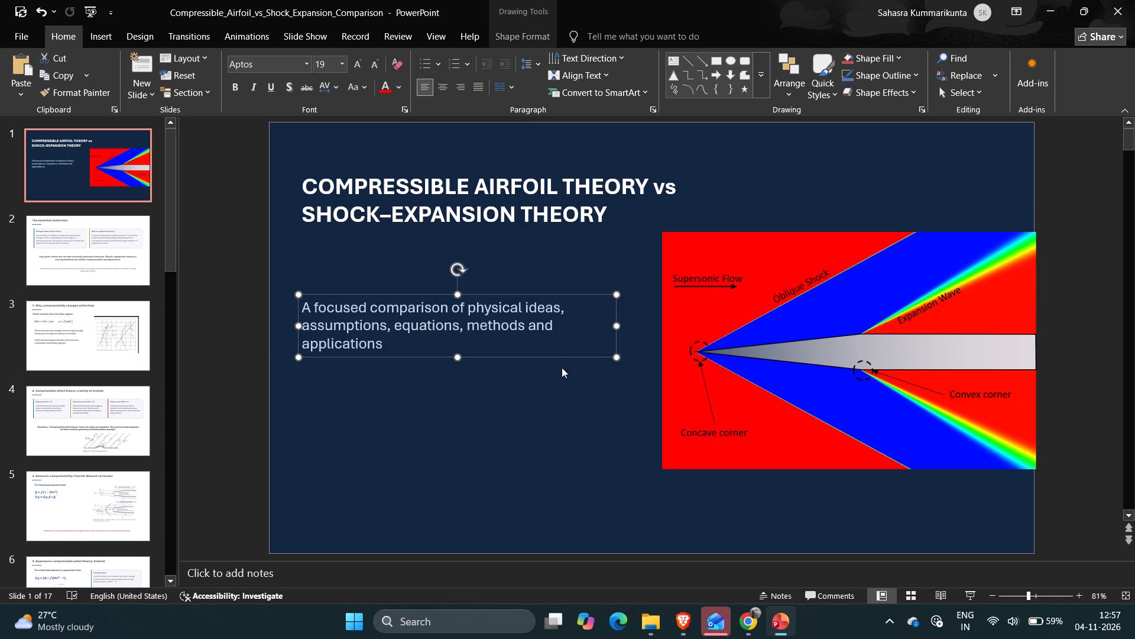
left_click(545, 392)
left_click_drag(713, 358, 678, 356)
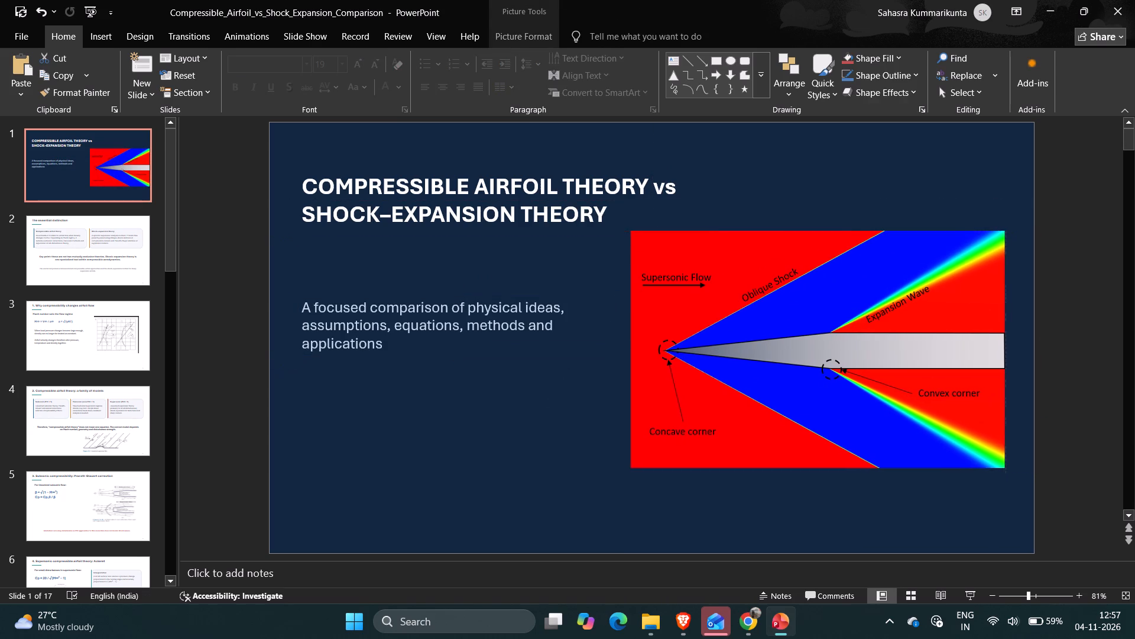
left_click_drag(678, 356, 693, 360)
Break the title after "COMPRESSIBLE AIRFOIL THEORY", start the second line with a capitalised "Vs" and add an extra space after it.
left_click(646, 183)
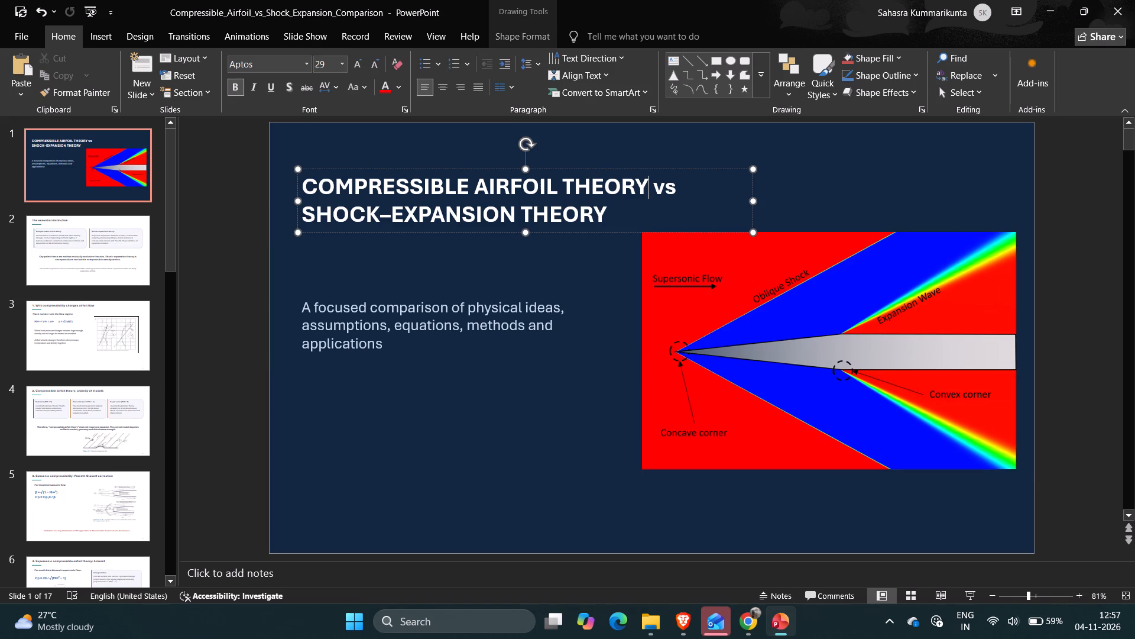
key("Return")
key("Right")
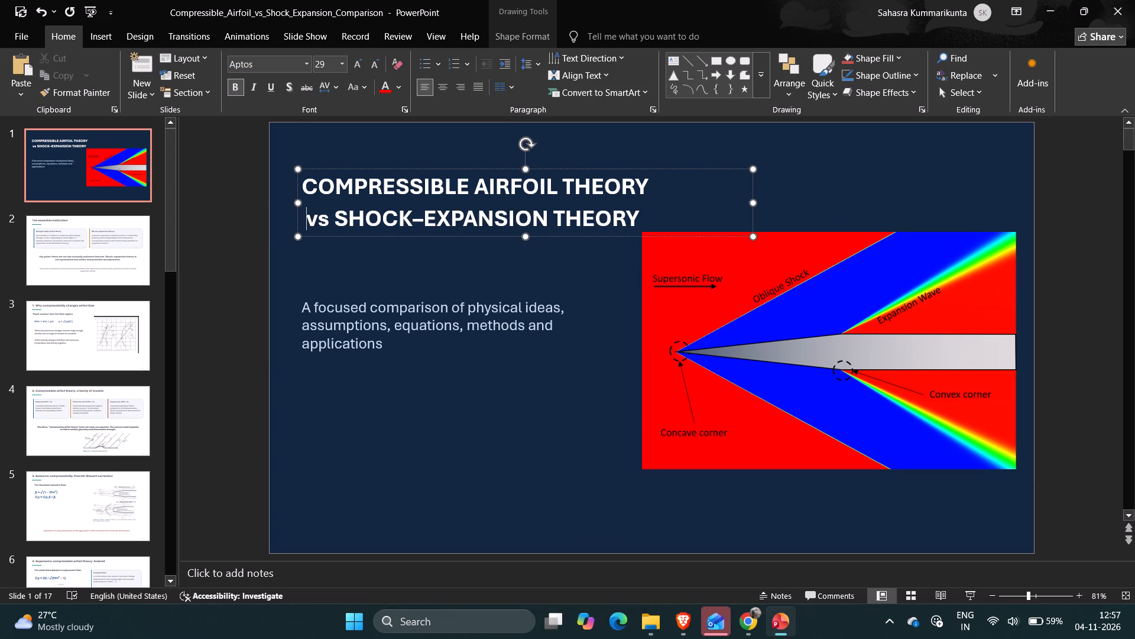
key("Right")
key("Right")
key("space")
key("Left")
key("Left")
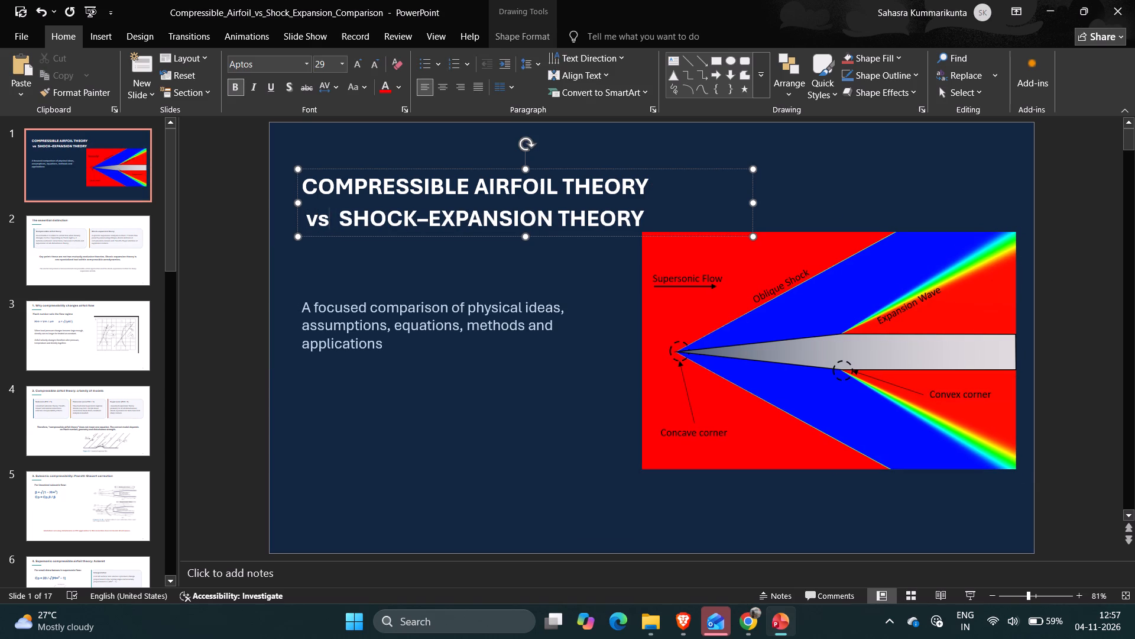
key("Left")
key("BackSpace")
key("Right")
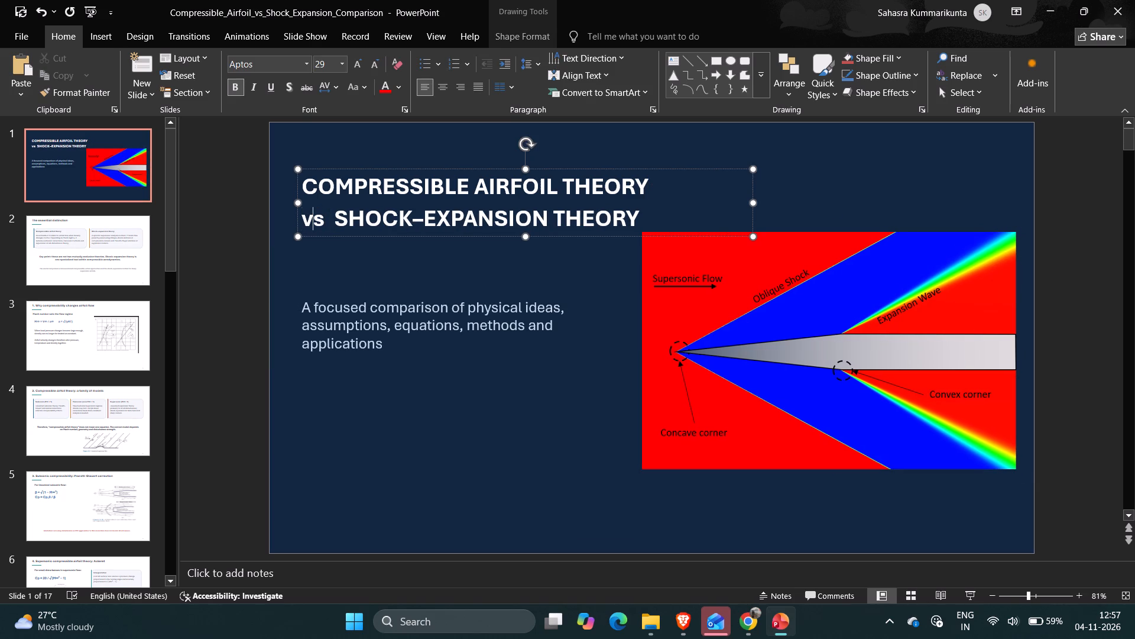
key("BackSpace")
key("shift+v")
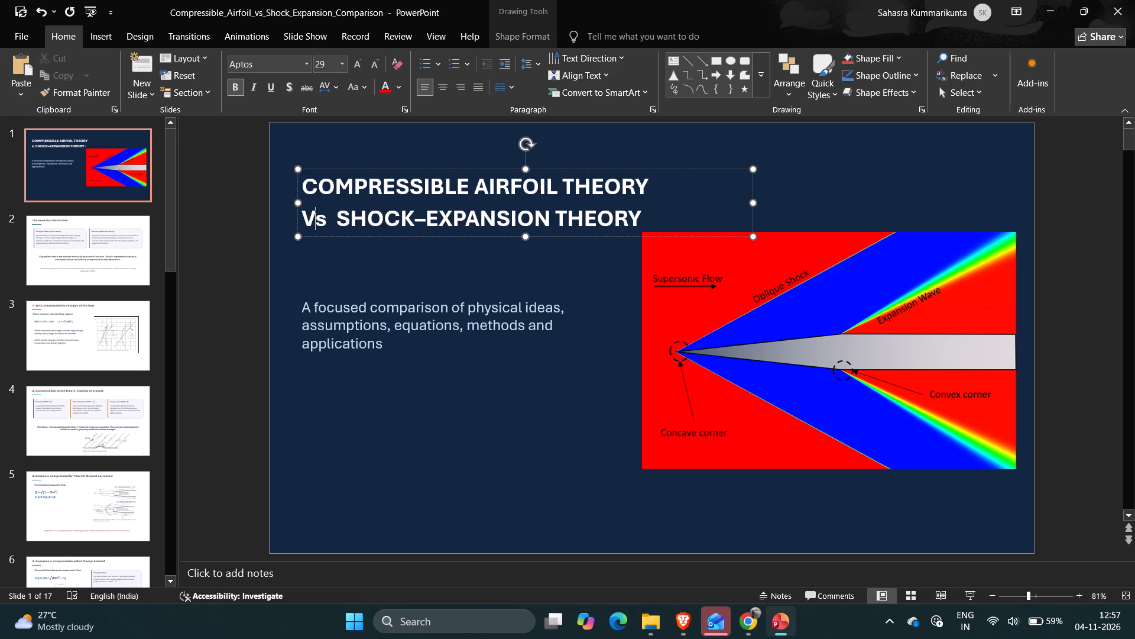
Shift the title slightly towards the slide's left edge and lower the Ansys picture so it sits clear below the title.
left_click(667, 319)
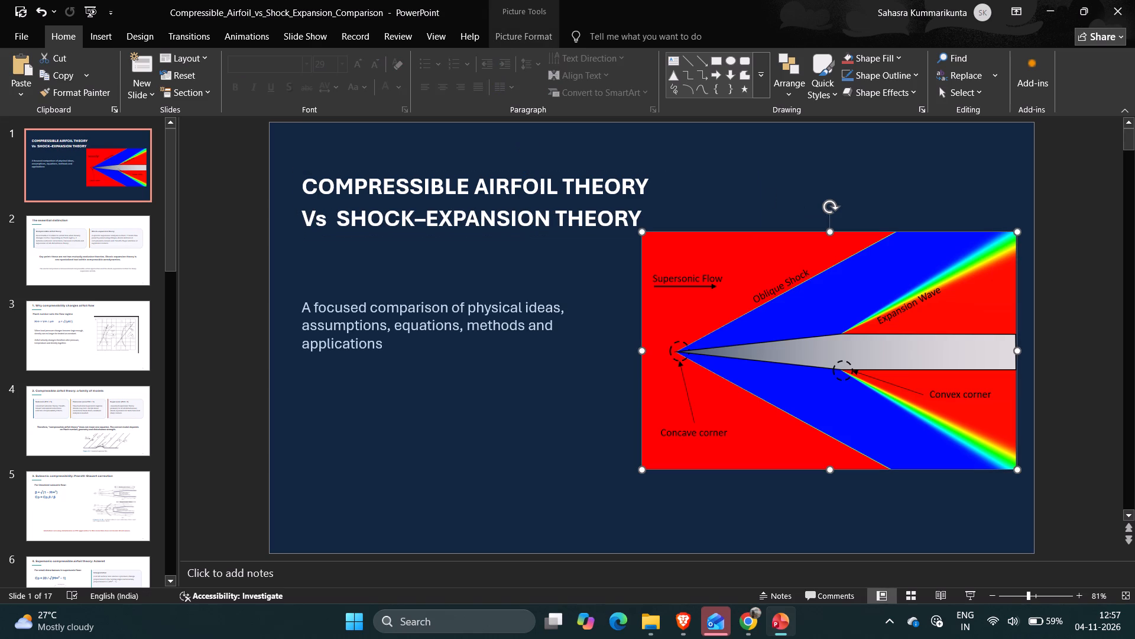
left_click(546, 188)
left_click_drag(608, 169, 591, 197)
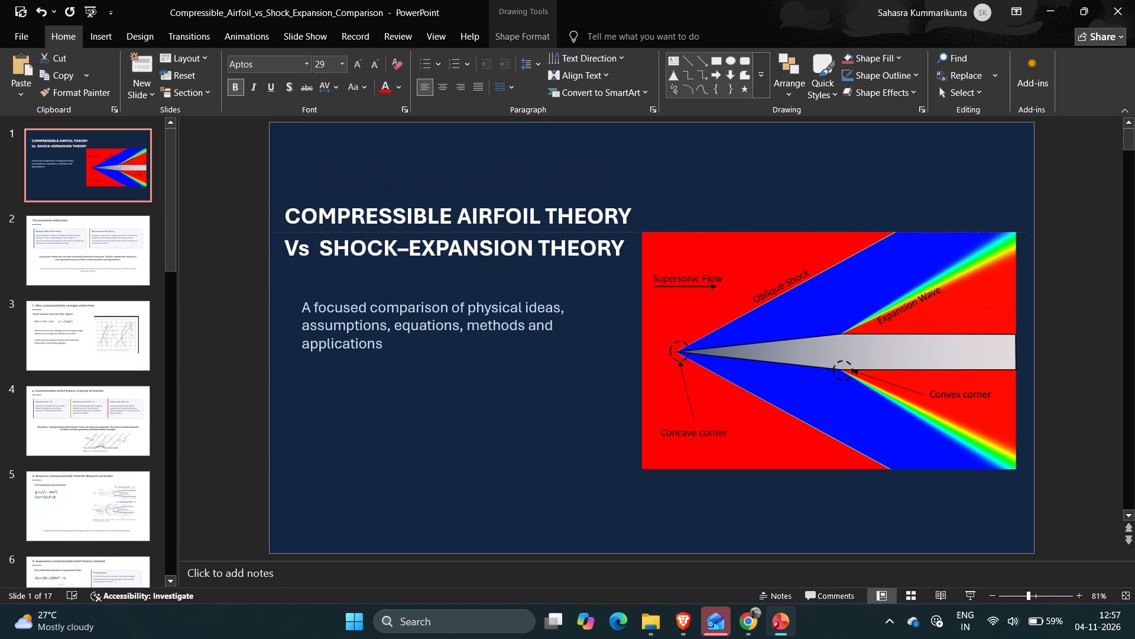
left_click_drag(591, 197, 594, 170)
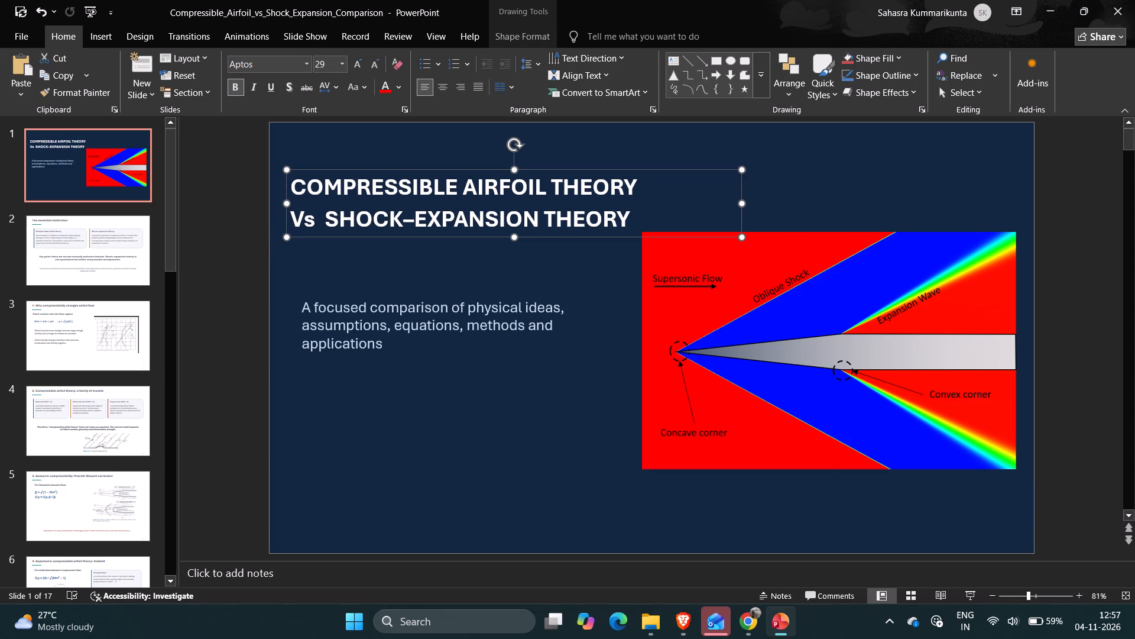
left_click_drag(711, 344, 696, 369)
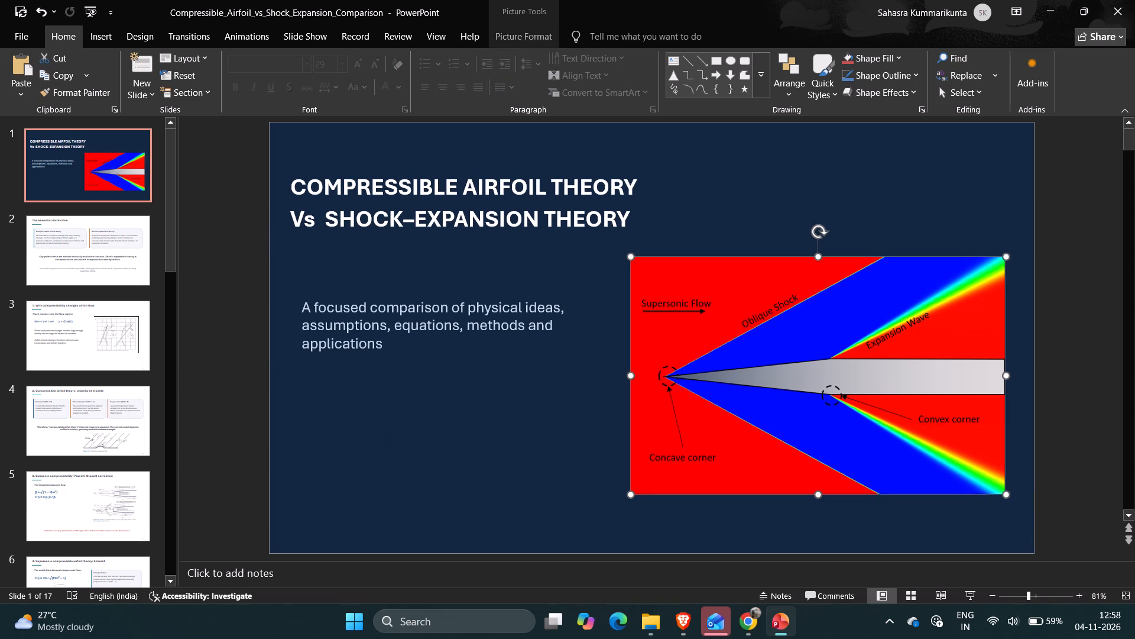
left_click(358, 309)
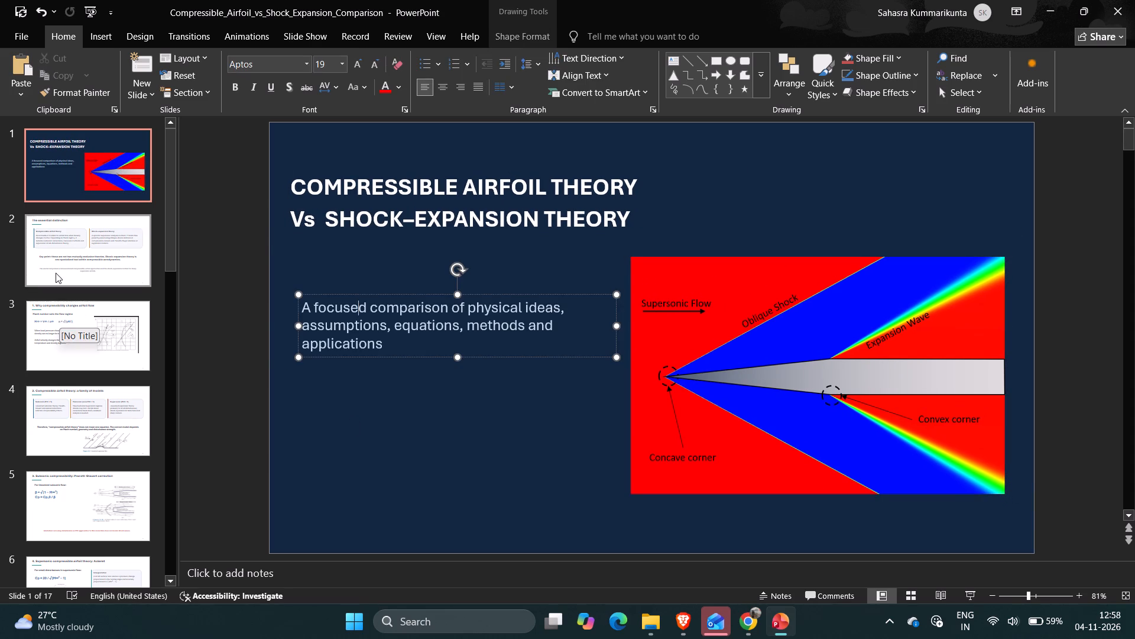
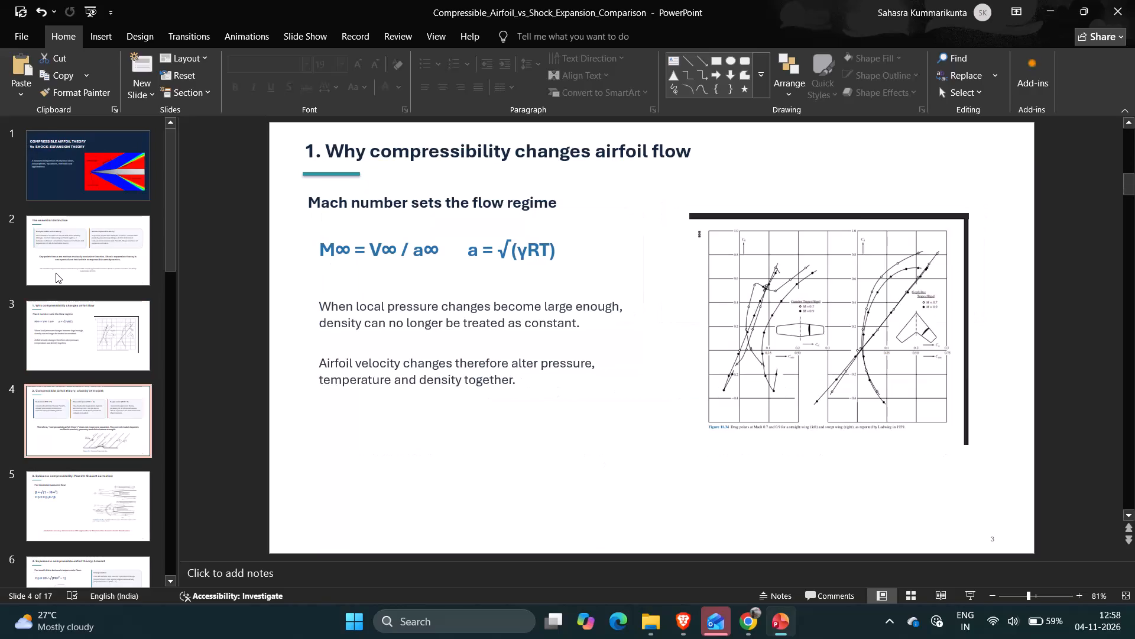
Review the whole deck from the compressibility slide to the final references slide and back towards the beginning.
key("Down")
key("Down")
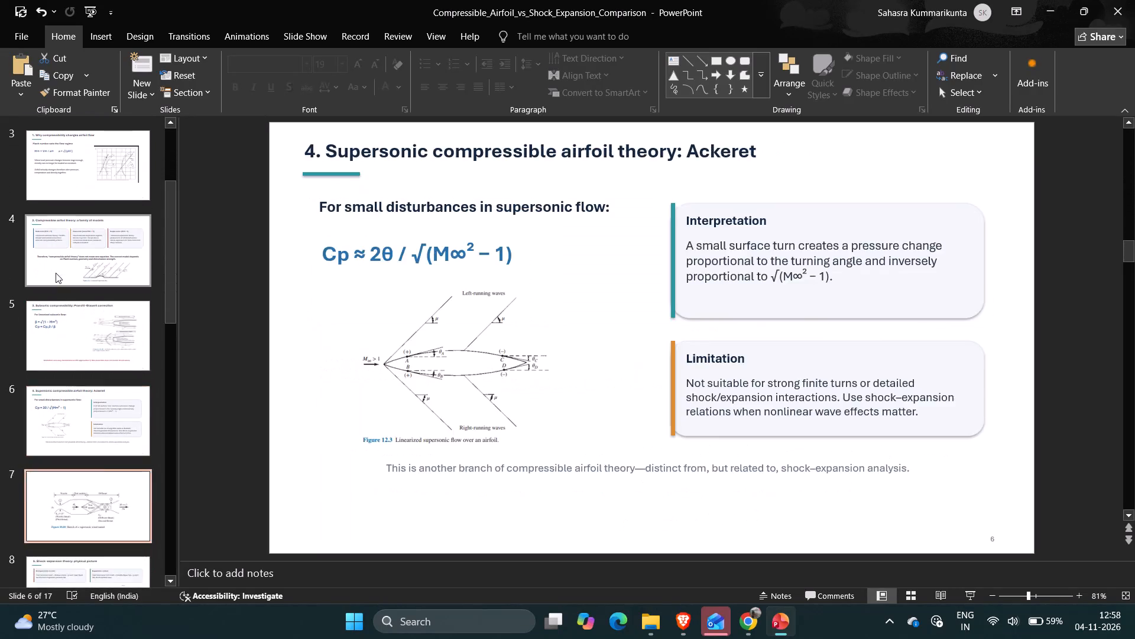
key("Down")
key("Down")
key("Down")
key("Down")
key("Down")
key("Down")
key("Down")
key("Down")
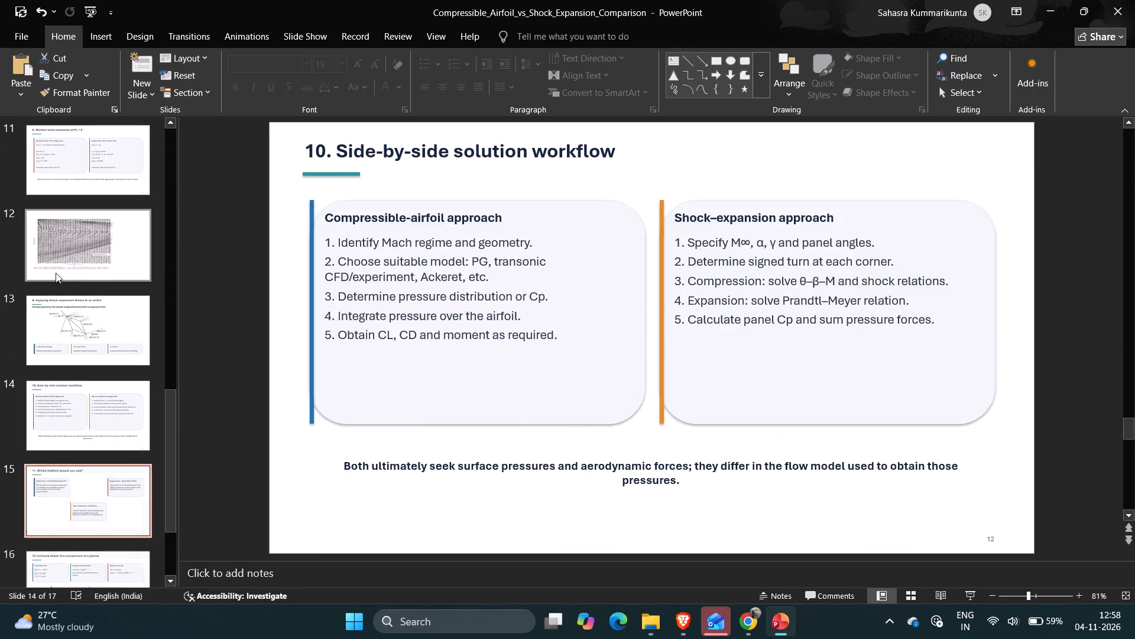
key("Down")
key("Down")
key("Down")
key("Down")
key("Down")
key("Up")
key("Up")
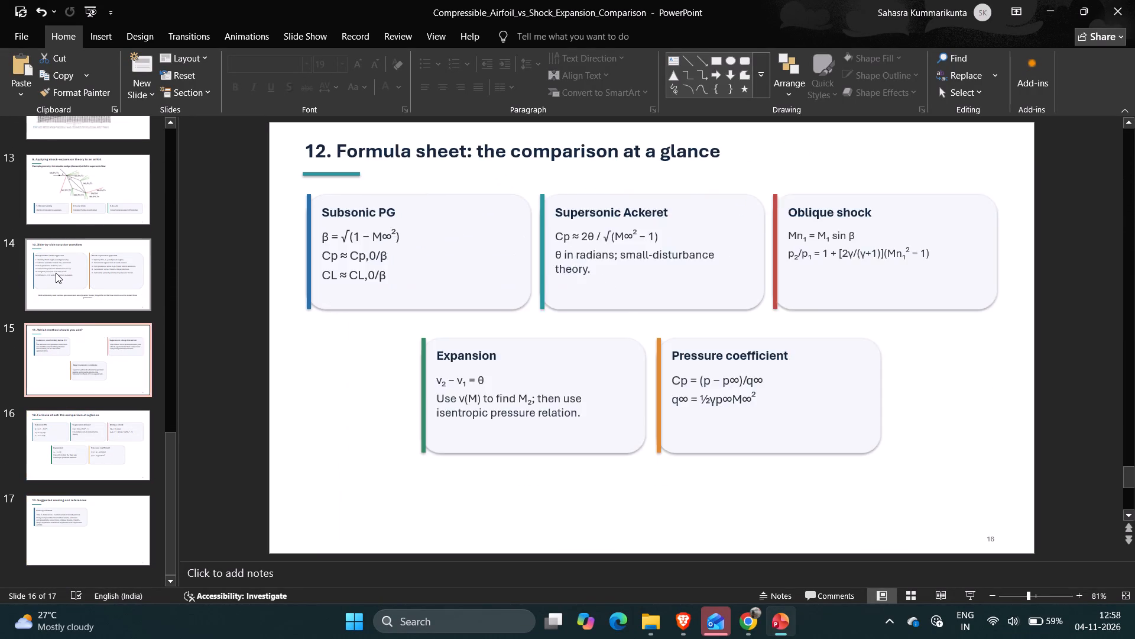
key("Up")
key("Up")
key("Up")
key("Up")
key("Up")
key("Up")
key("Up")
key("Up")
key("Up")
key("Up")
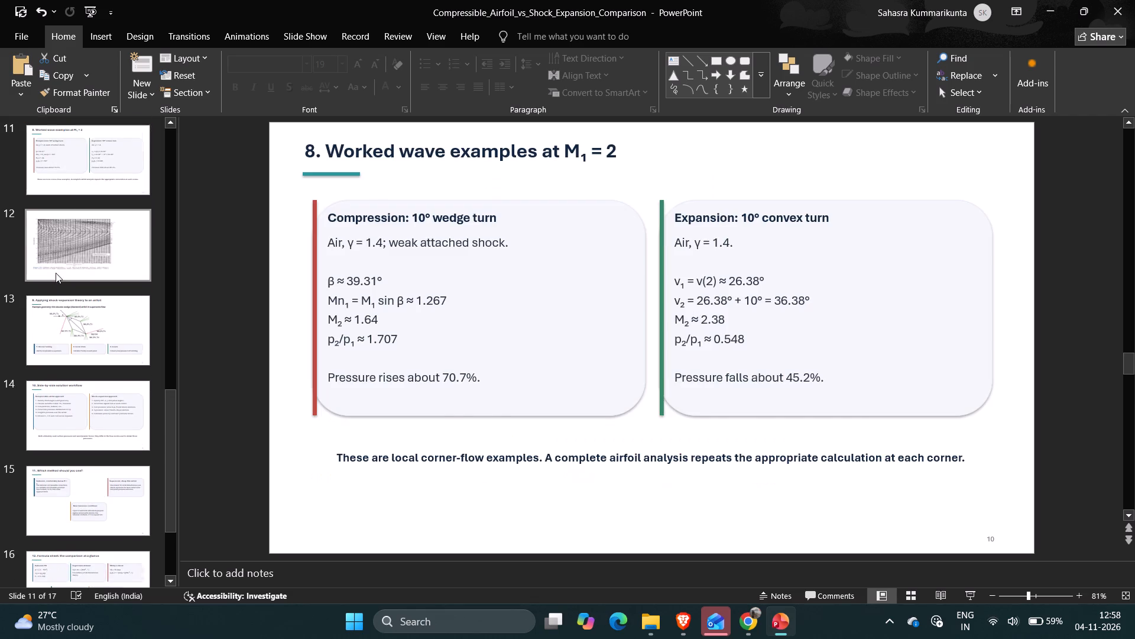
key("Up")
key("Up")
key("Up")
Go through the slides again one by one, checking content and figures up to "11. Which method should you use?".
key("Down")
key("Down")
key("Down")
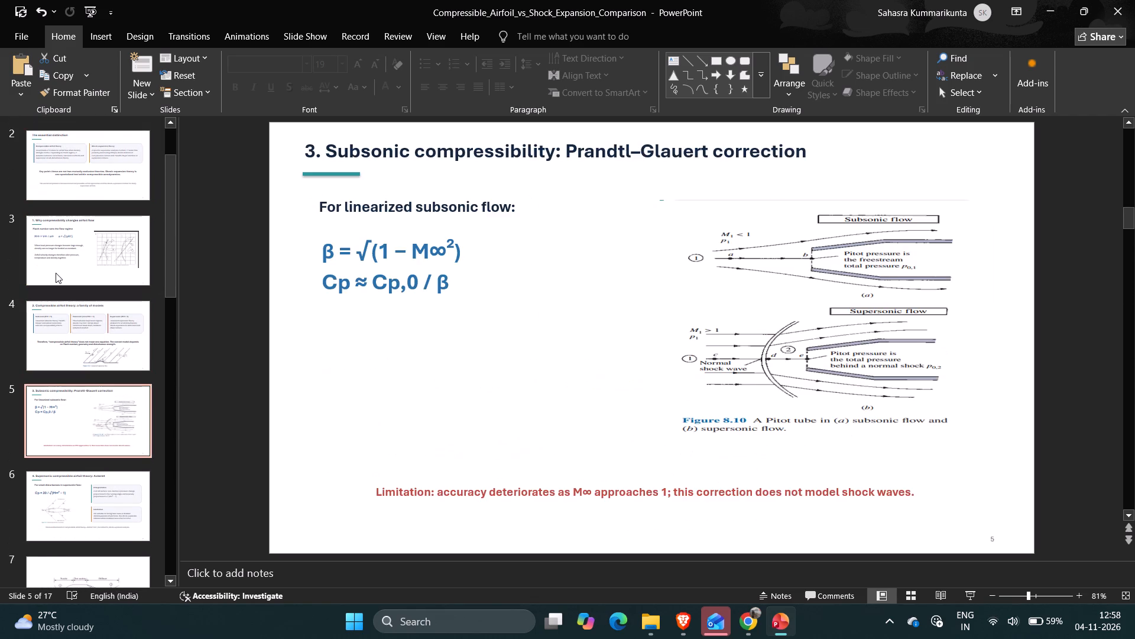
key("Down")
key("Down")
key("Down")
key("Down")
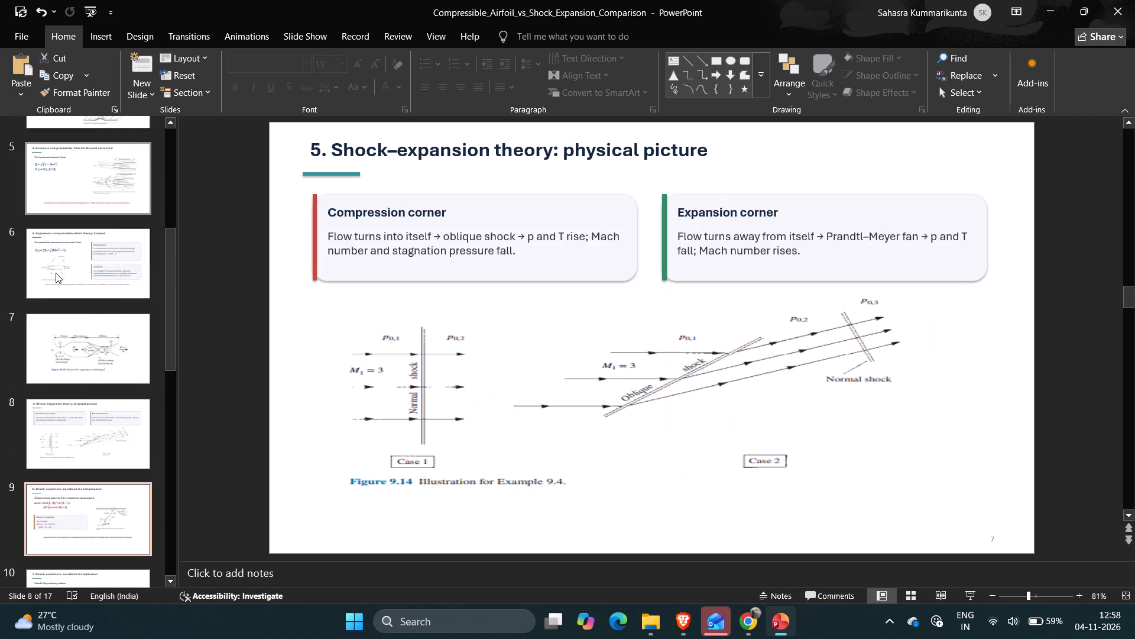
key("Down")
key("Down")
key("Down")
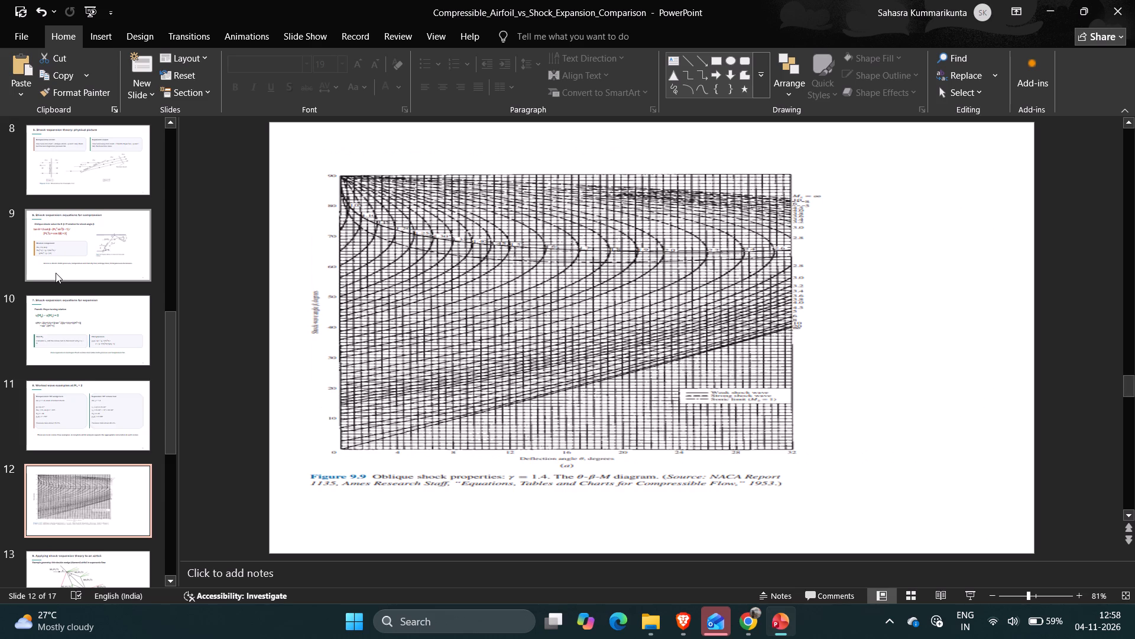
key("Down")
key("Down")
key("Down")
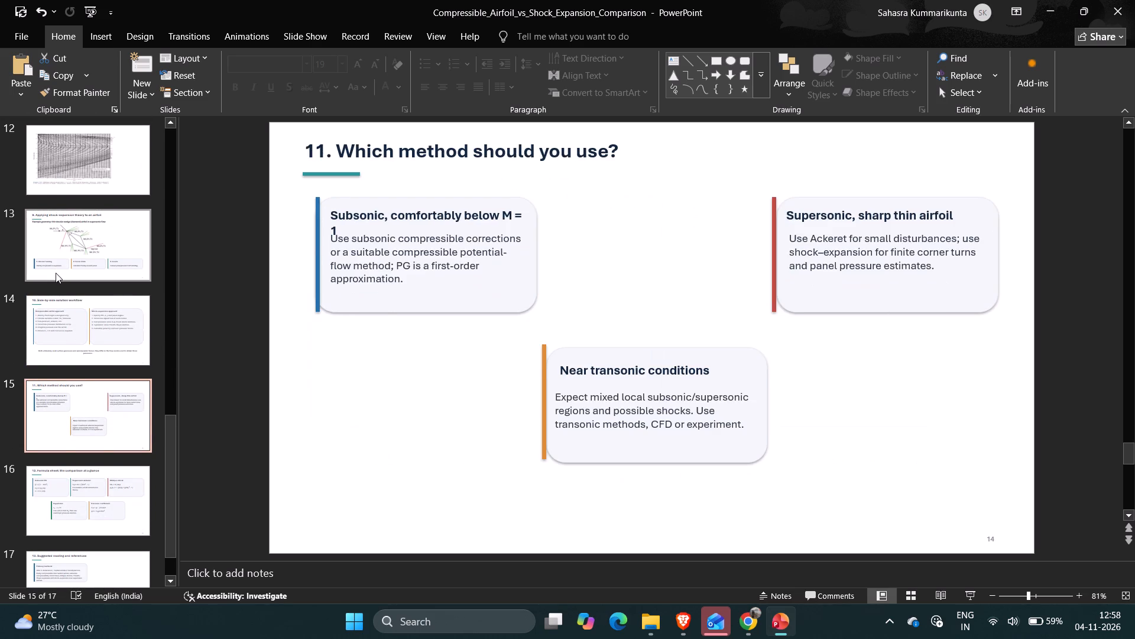
Change "you" to "we" in the slide 15 title so it reads "11. Which method should we use?".
key("Up")
key("Down")
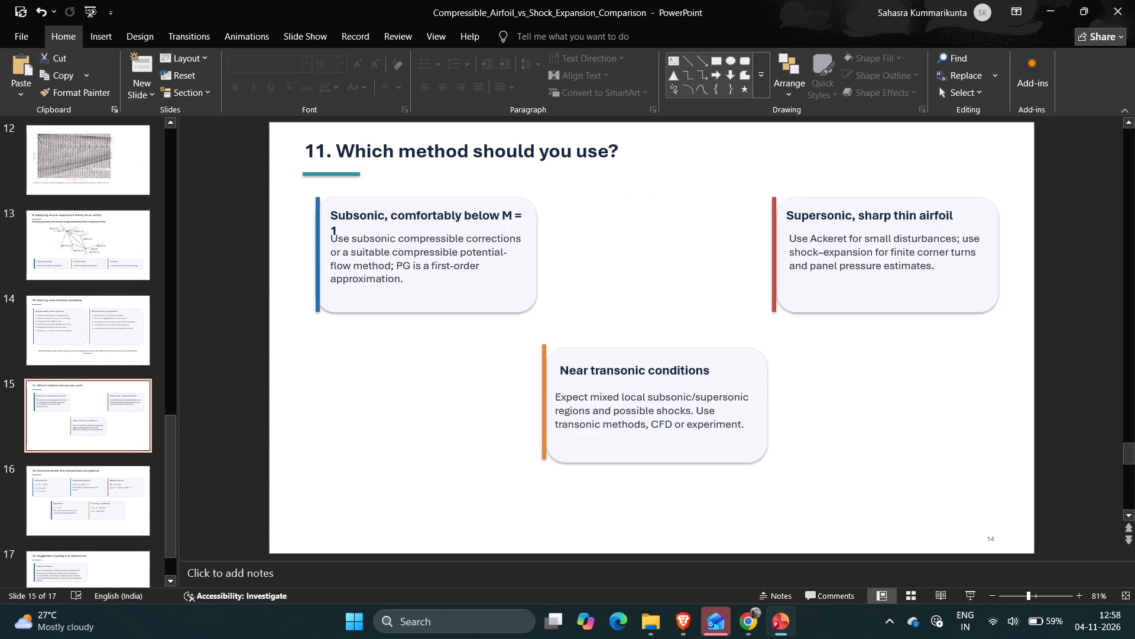
left_click(570, 144)
key("BackSpace")
key("BackSpace")
key("BackSpace")
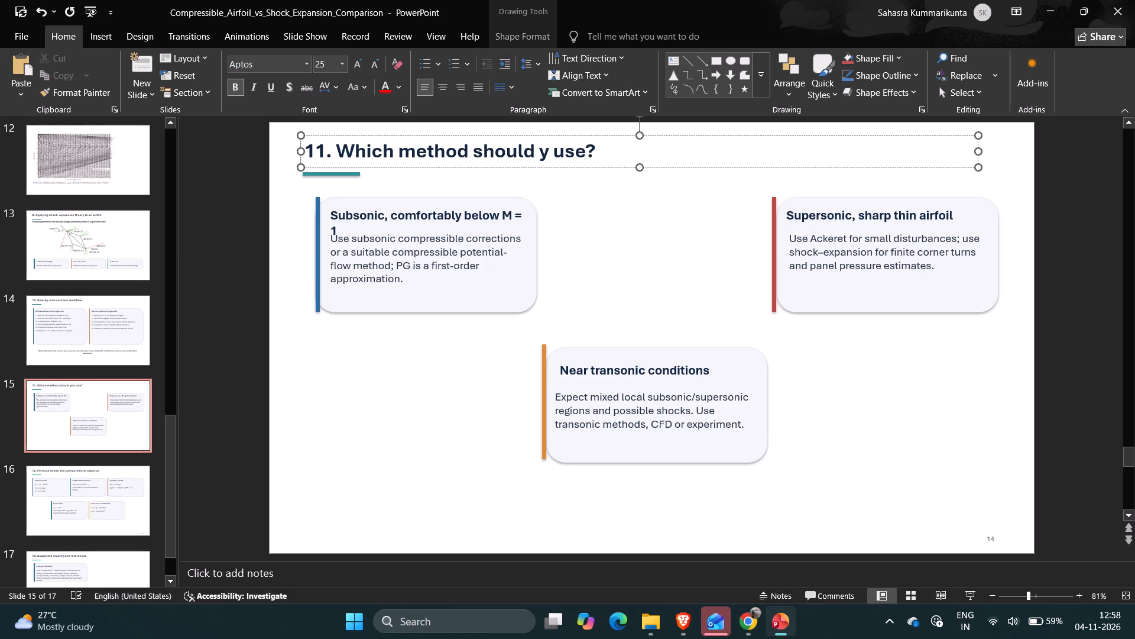
type("we")
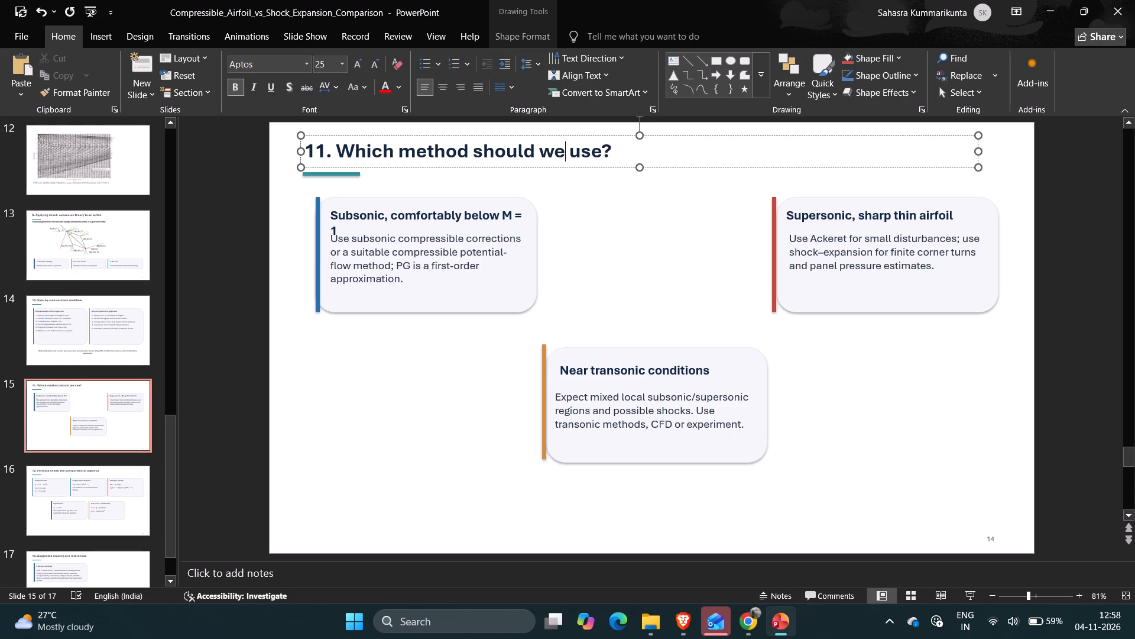
Check the formula sheet and references slides, then look back through the workflow and airfoil application slides to the worked wave examples.
left_click(48, 528)
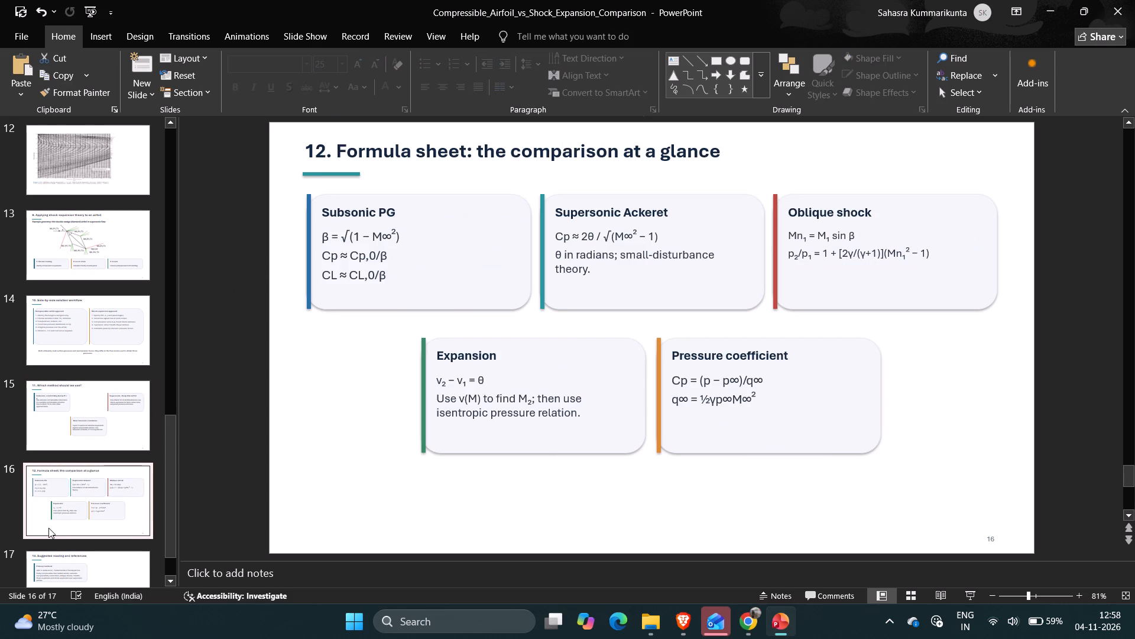
key("Down")
key("Down")
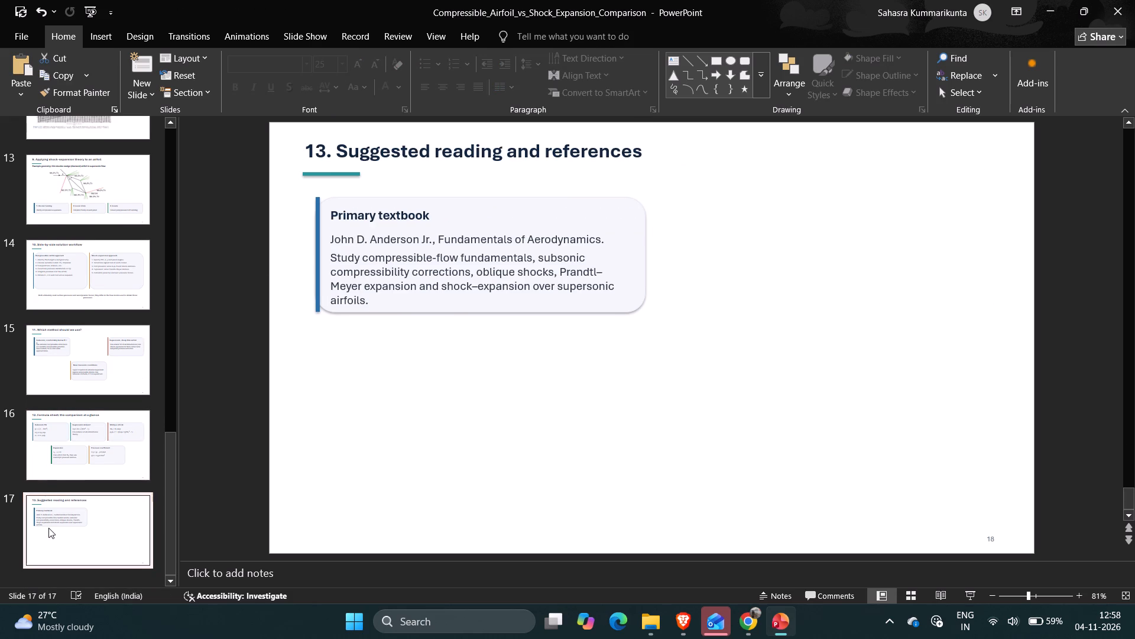
key("Up")
key("Up")
key("Up")
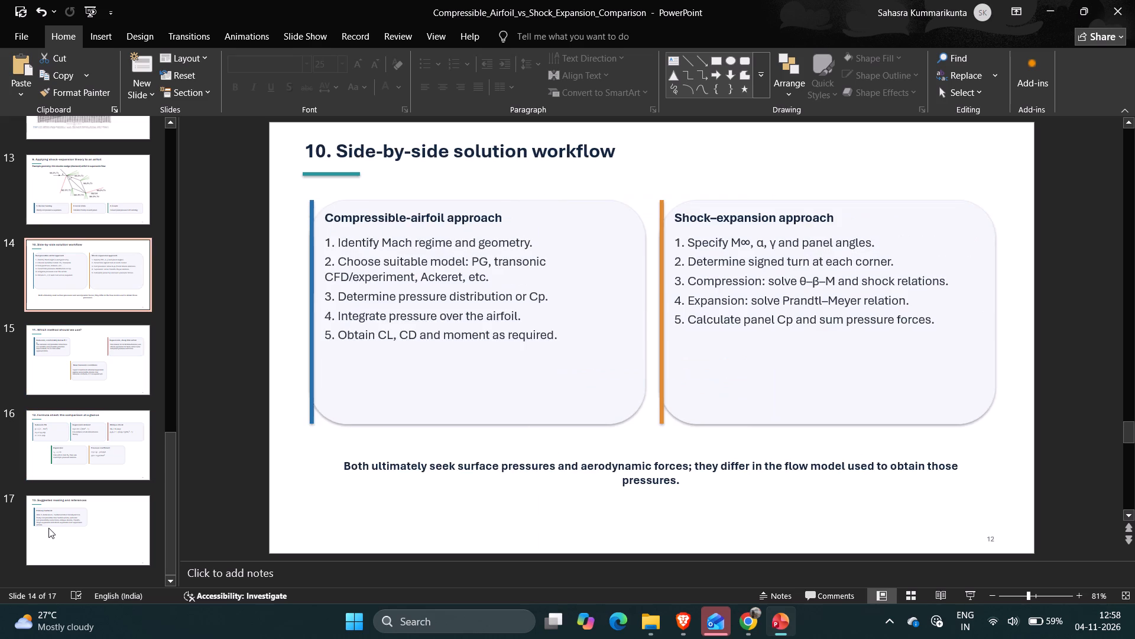
key("Up")
key("Up")
key("Up")
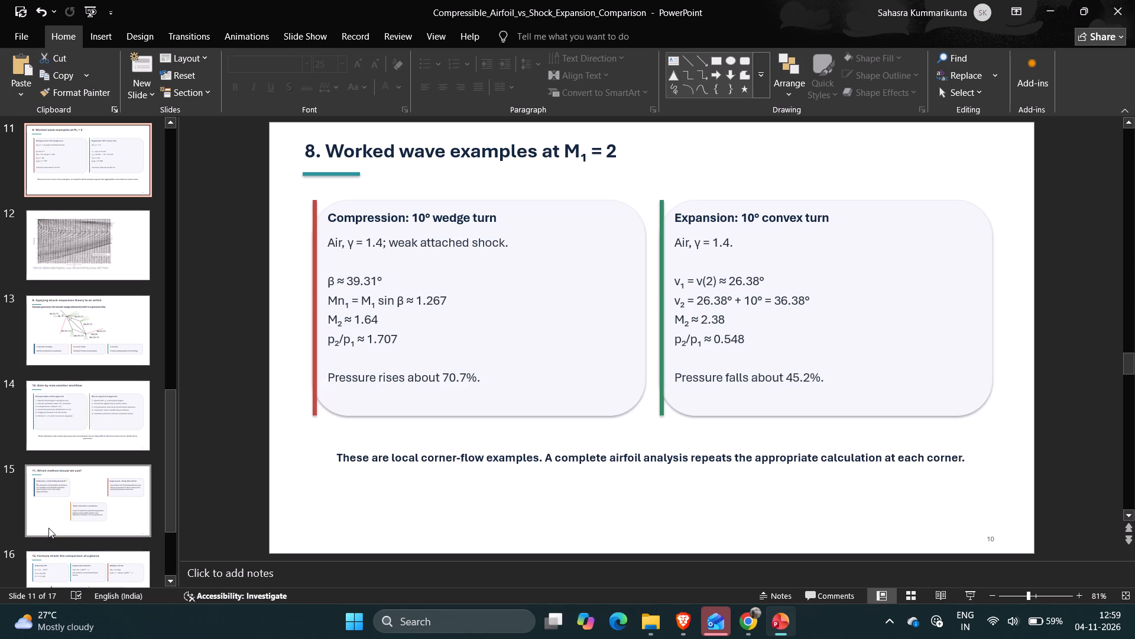
Examine the worked wave examples at M₁ = 2 alongside the θ-β-M diagram and the double-wedge airfoil slide.
key("Down")
key("Down")
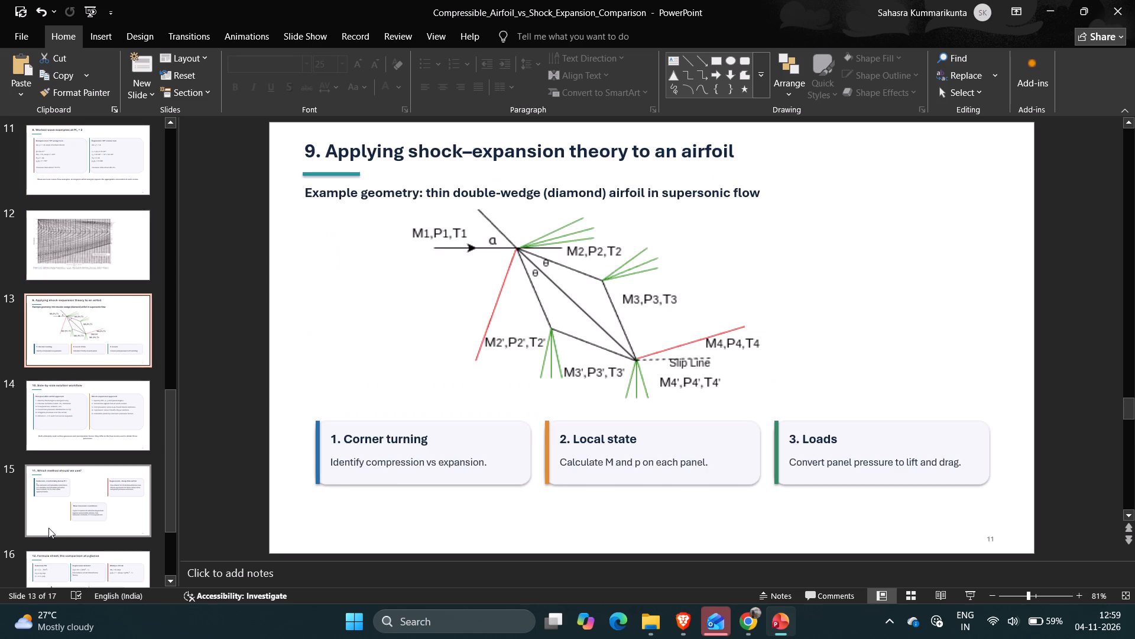
key("Up")
key("Up")
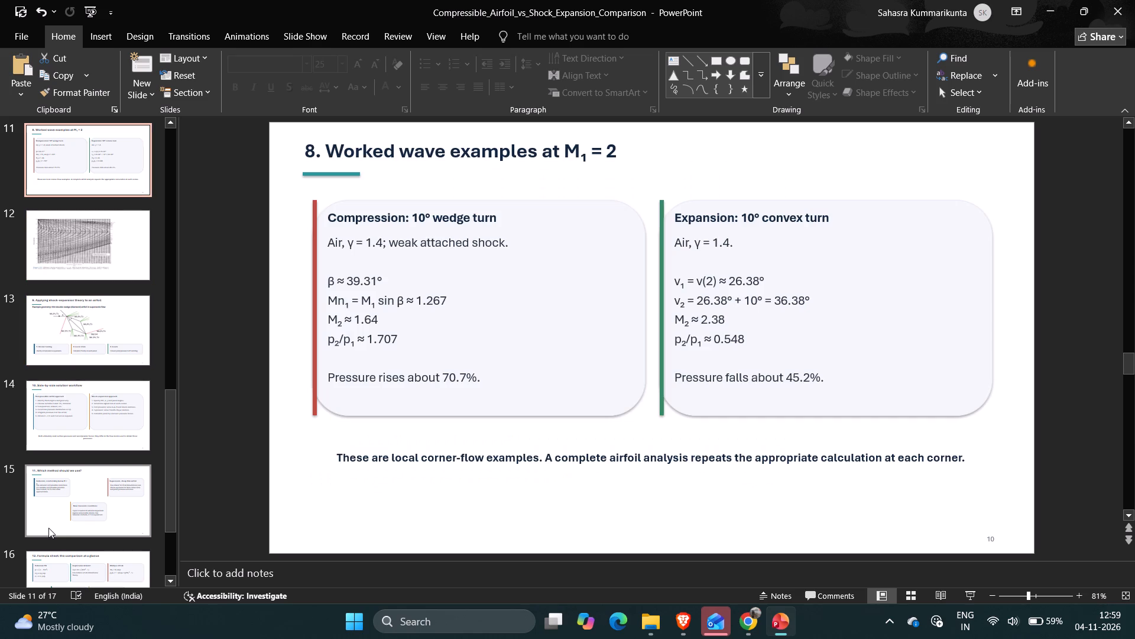
key("Down")
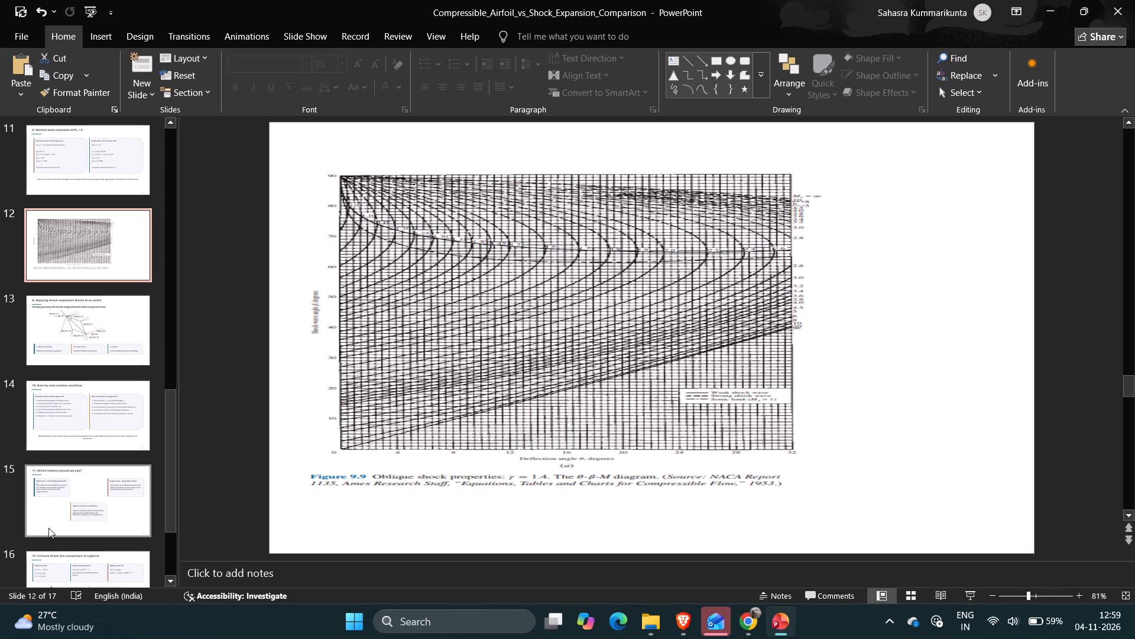
key("Up")
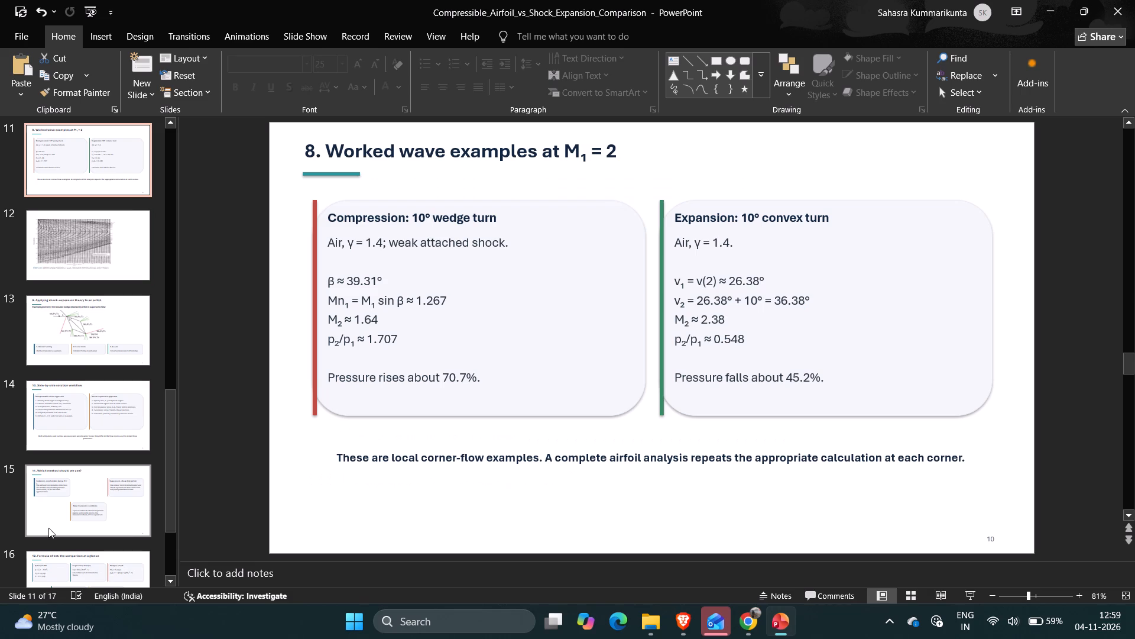
key("Down")
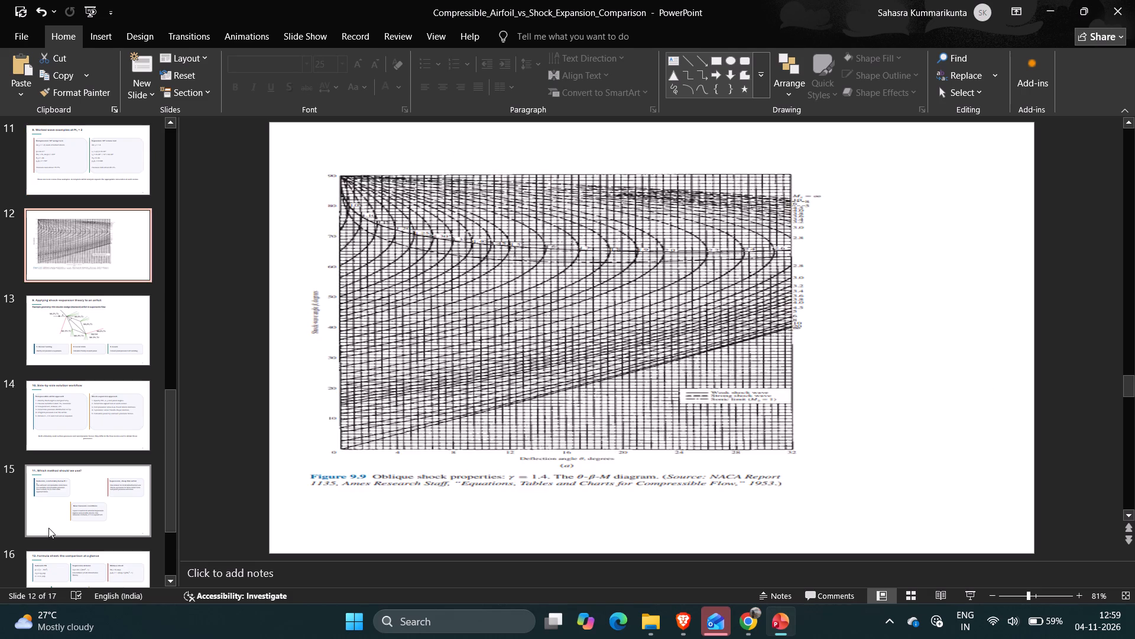
Go on through the slides to "11. Which method should we use?" and close the Compressible_Airfoil_vs_Shock_Expansion_Comparison presentation.
key("Down")
key("Down")
key("Down")
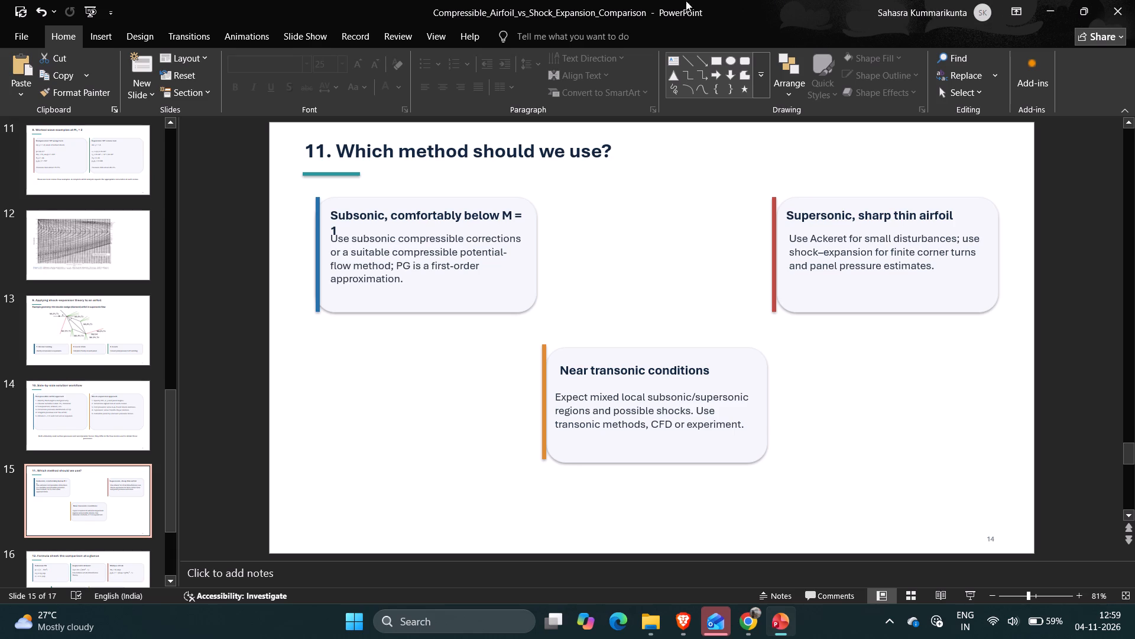
left_click(1127, 1)
left_click(557, 337)
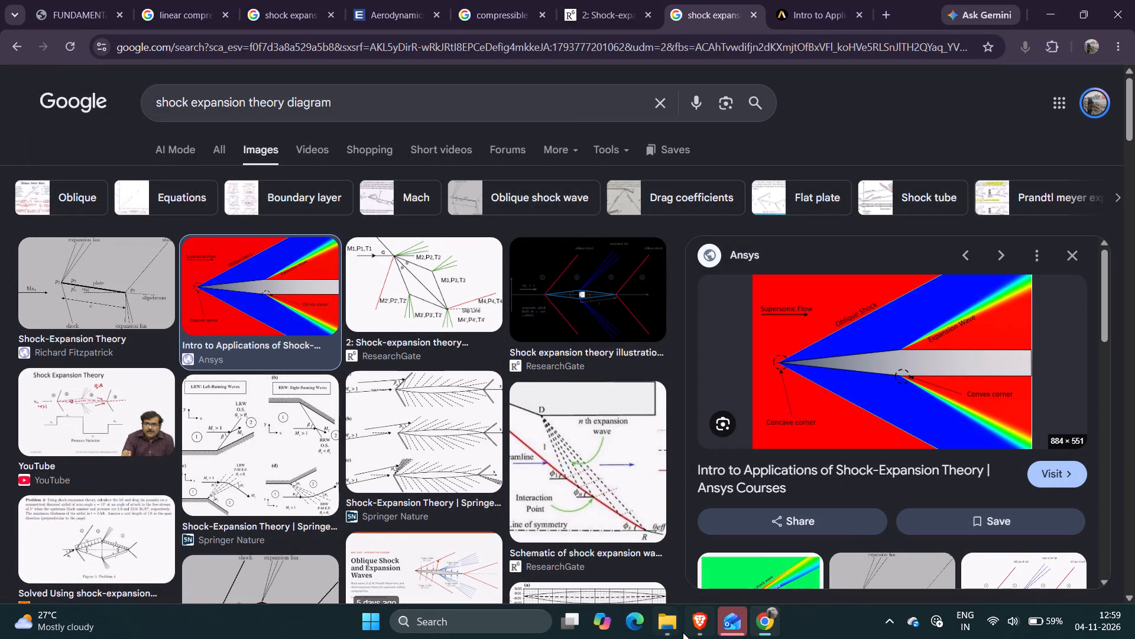
Switch to Brave and start an address lookup for "wha" in a new tab to reach WhatsApp Web.
left_click(712, 632)
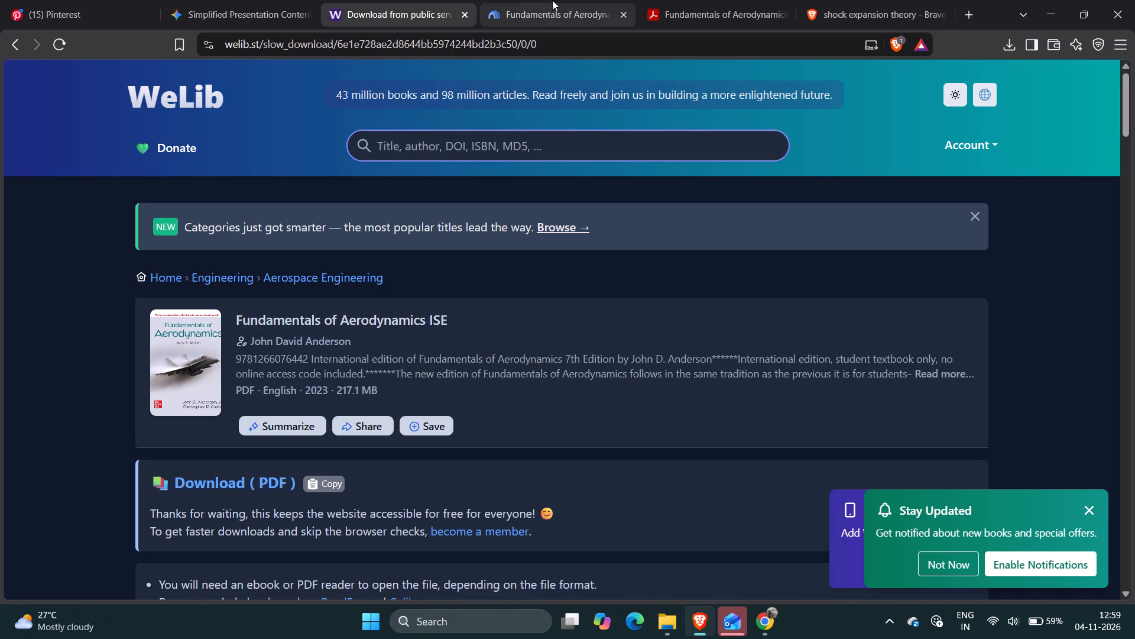
left_click(969, 1)
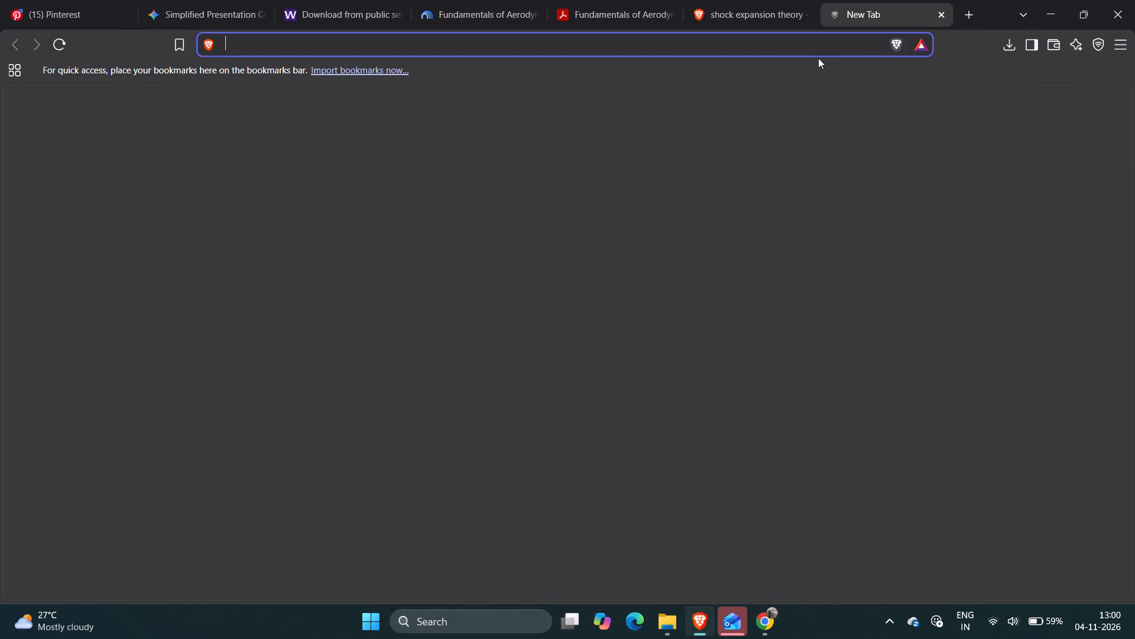
left_click(813, 46)
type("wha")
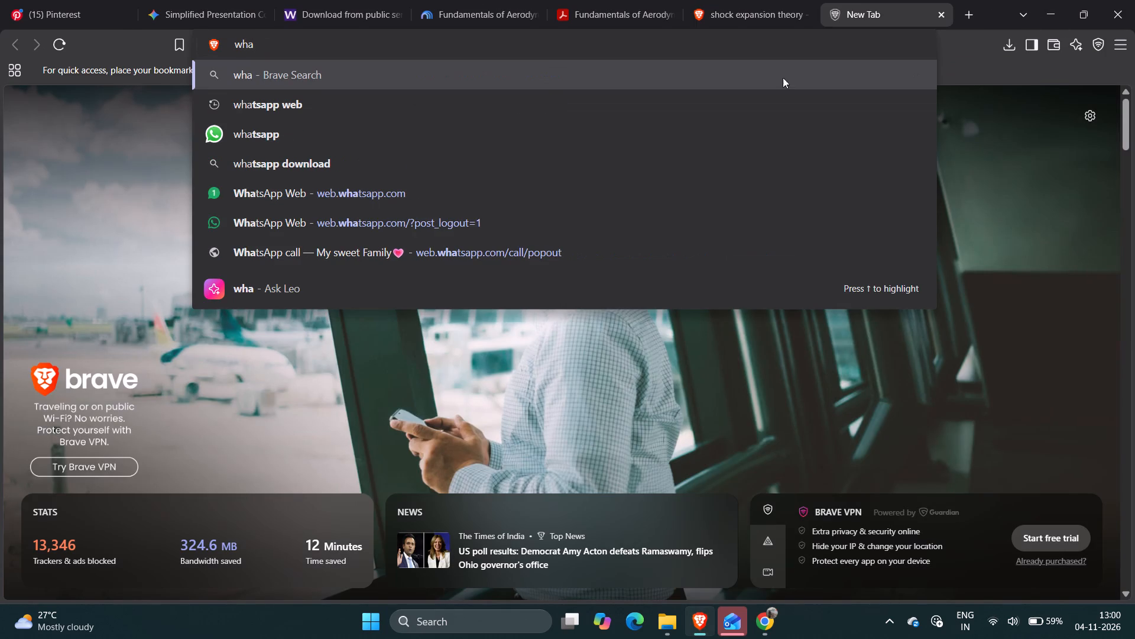
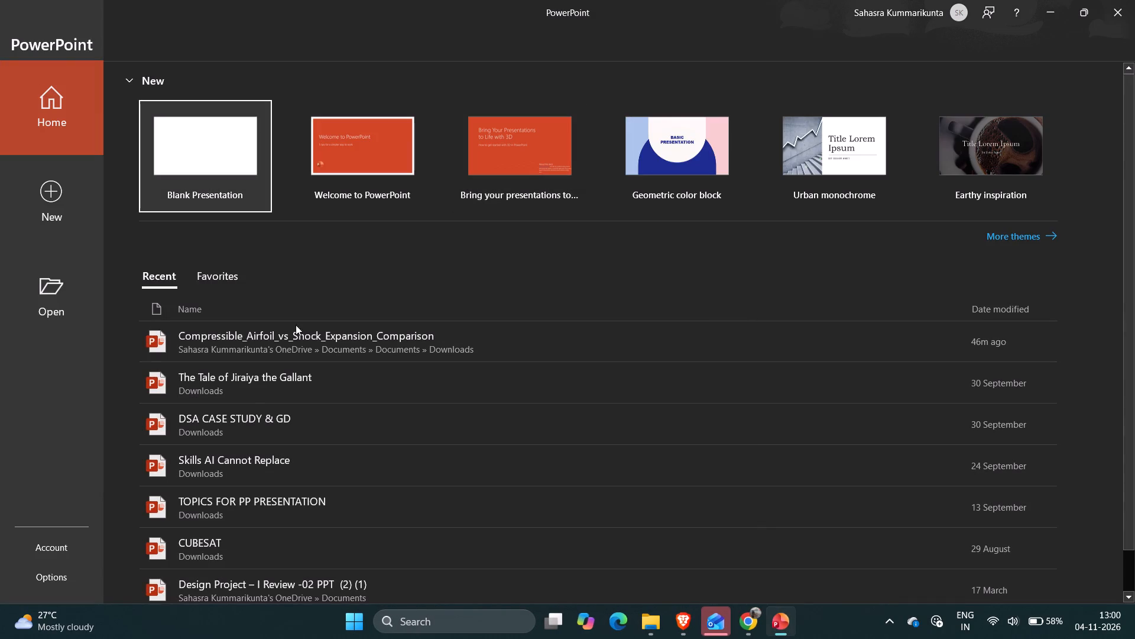
Reopen the recent presentation Compressible_Airfoil_vs_Shock_Expansion_Comparison.
double_click(279, 334)
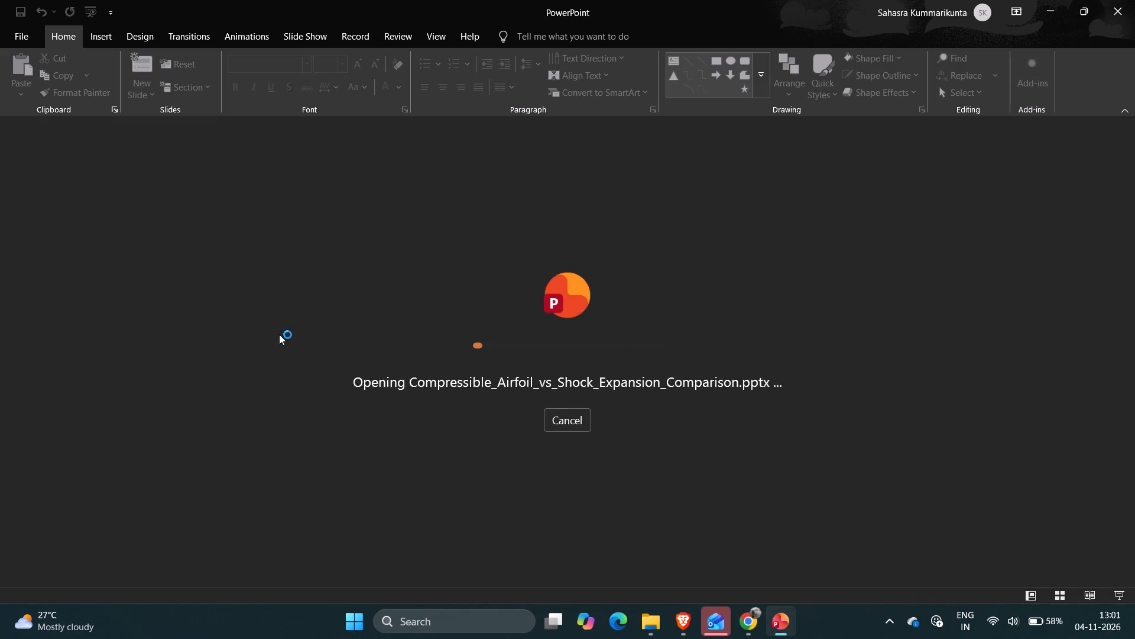
left_click(439, 443)
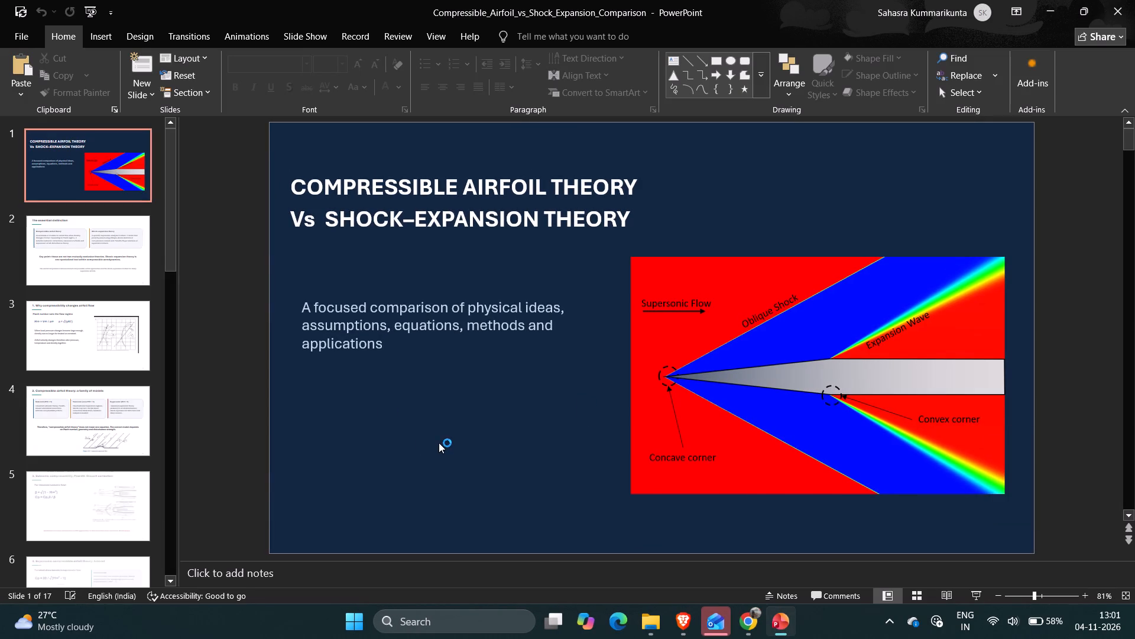
Move the "A focused comparison of physical ideas..." subtitle text box on slide 1 slightly up, closer to the title.
left_click(354, 352)
left_click_drag(433, 293, 433, 283)
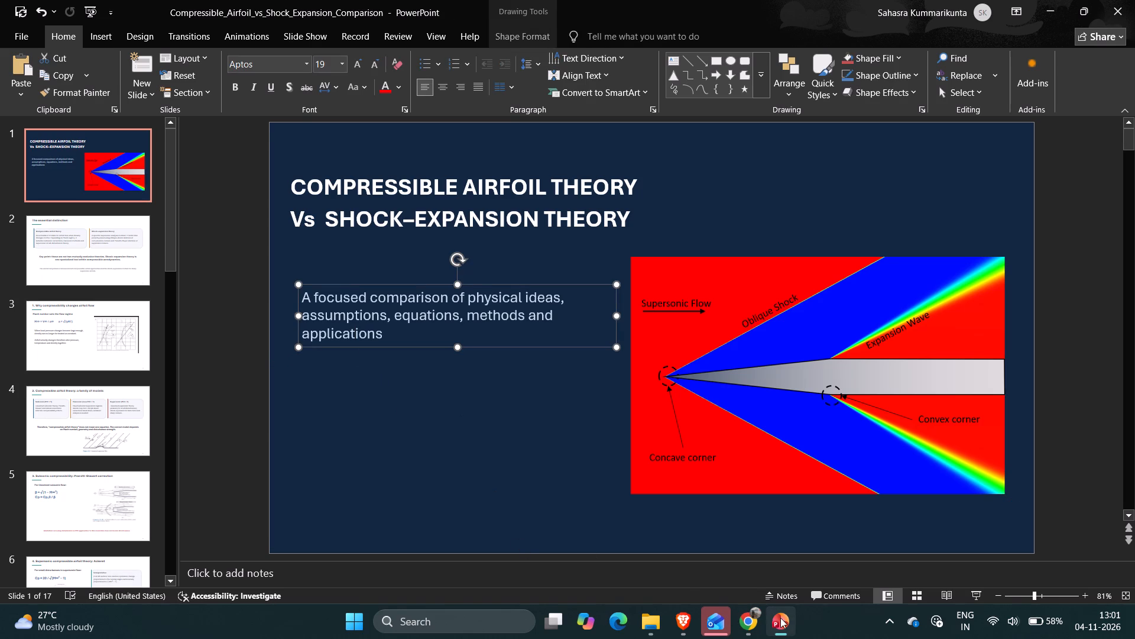
Switch to the Brave browser and look up WhatsApp Web in a new tab.
left_click(680, 625)
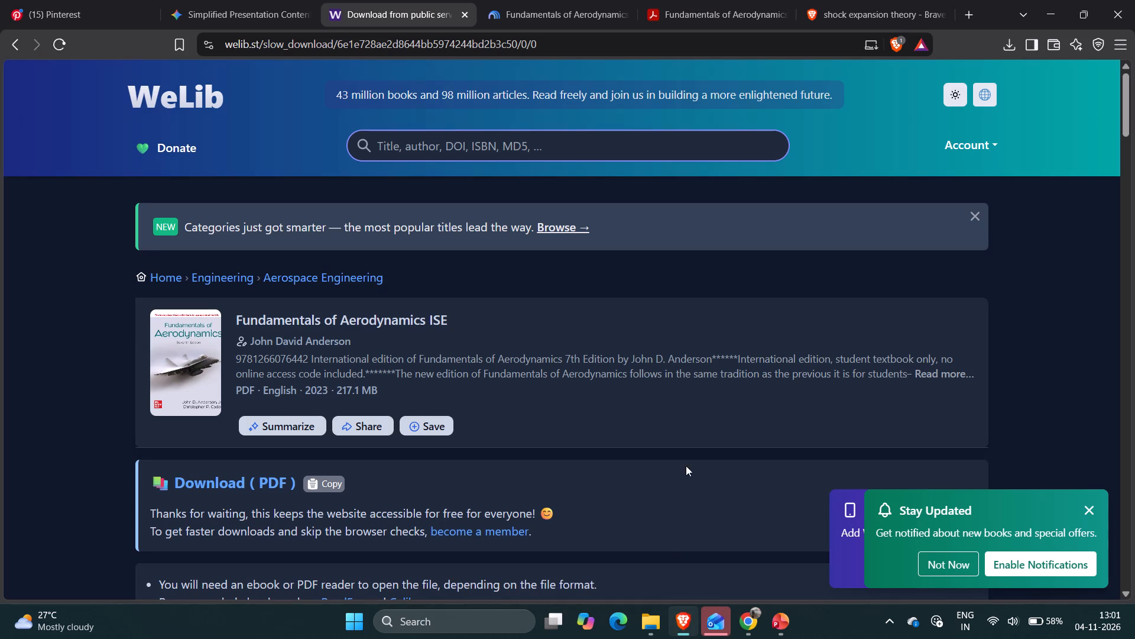
left_click(963, 14)
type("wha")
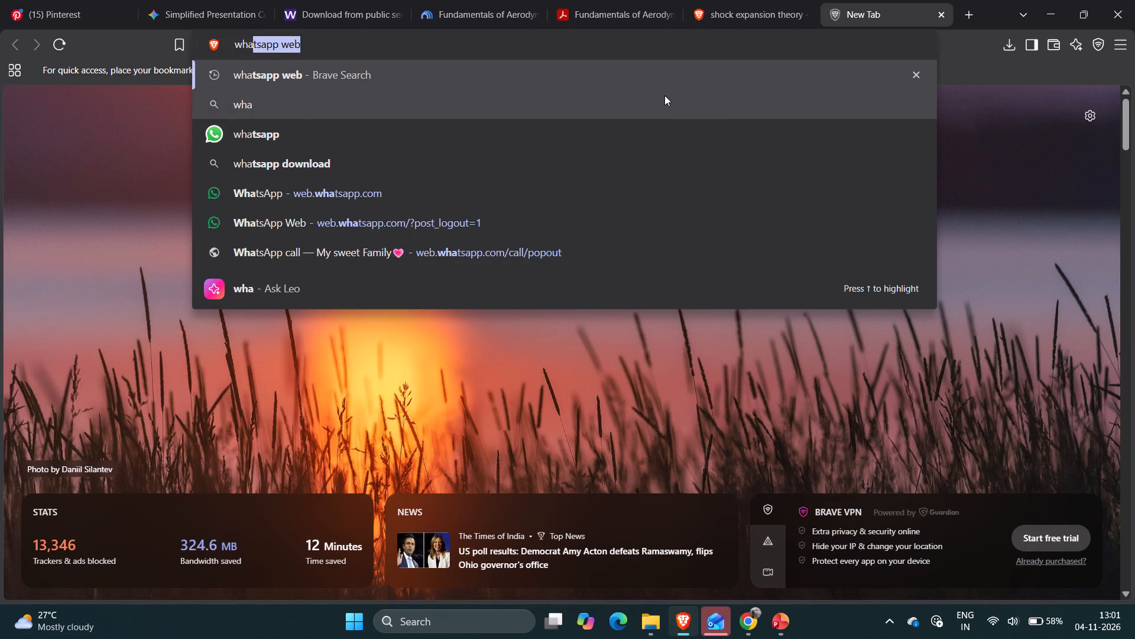
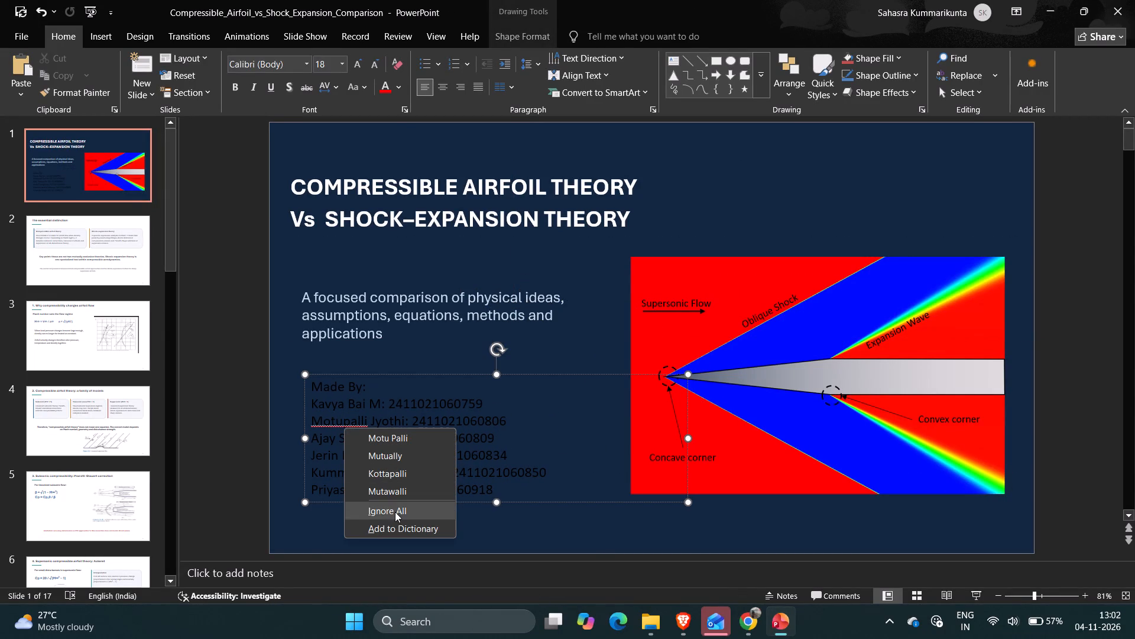
Add the flagged name in the title slide's "Made By" list to the spelling dictionary.
left_click(398, 525)
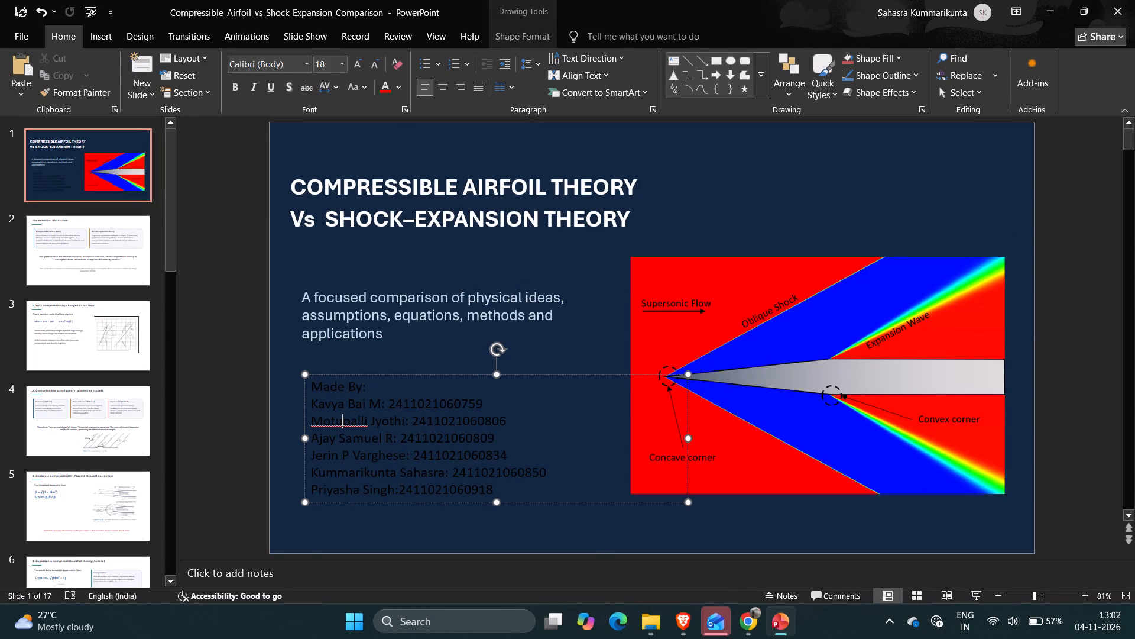
Narrow the "Made By" text box on the title slide so it clears the shock-expansion figure.
left_click_drag(688, 438, 588, 437)
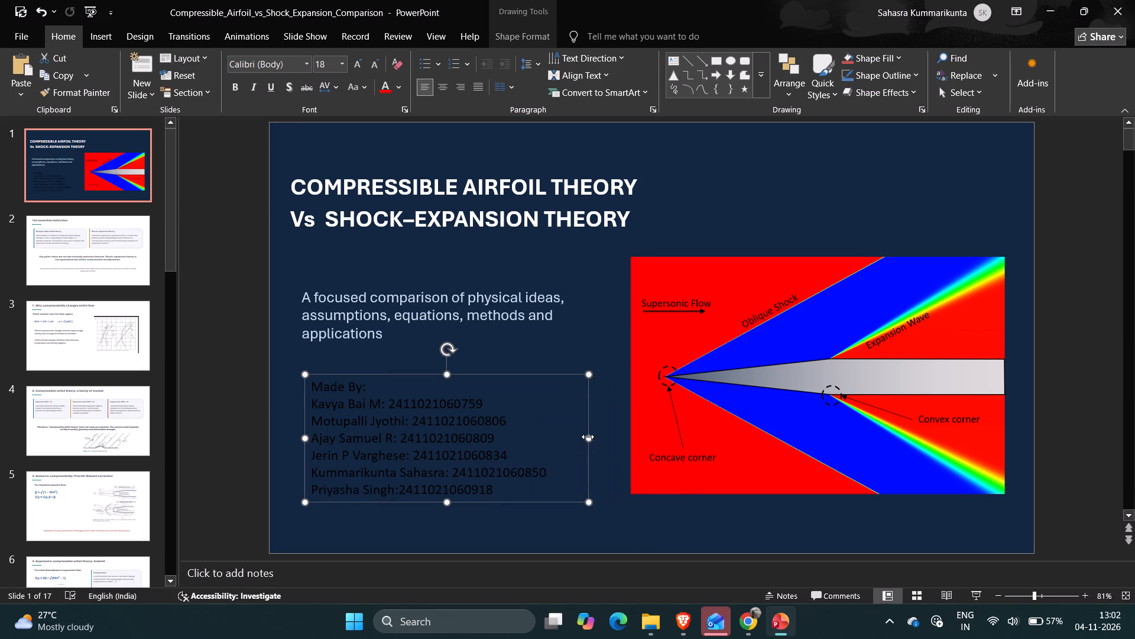
Change all the text in the title slide's "Made By" box to white.
left_click(382, 375)
left_click_drag(498, 488, 310, 369)
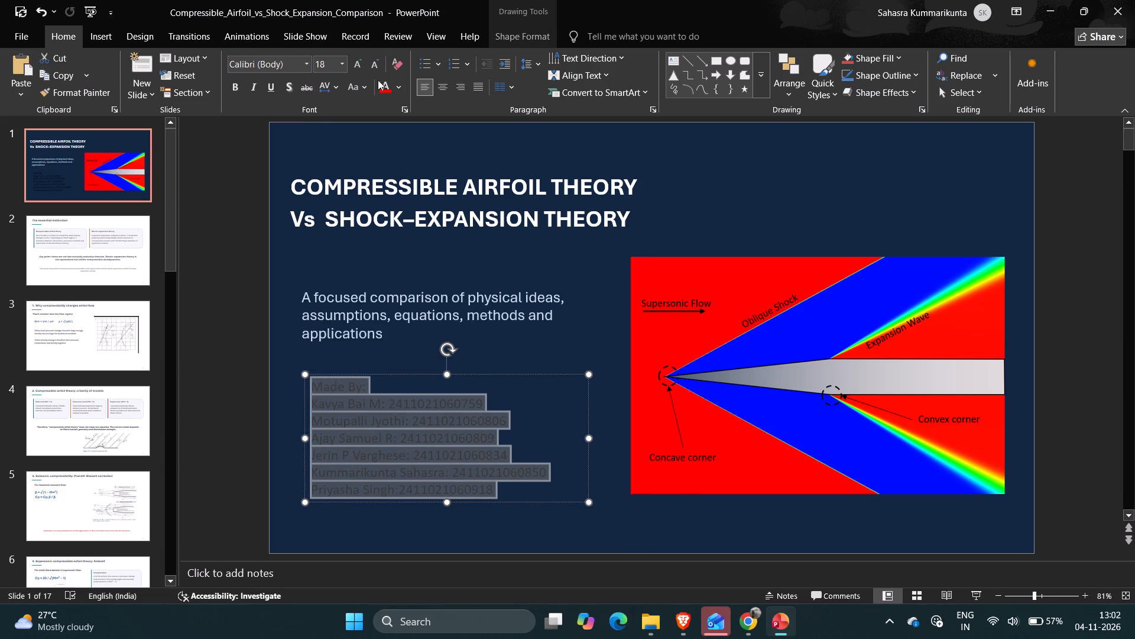
left_click(398, 89)
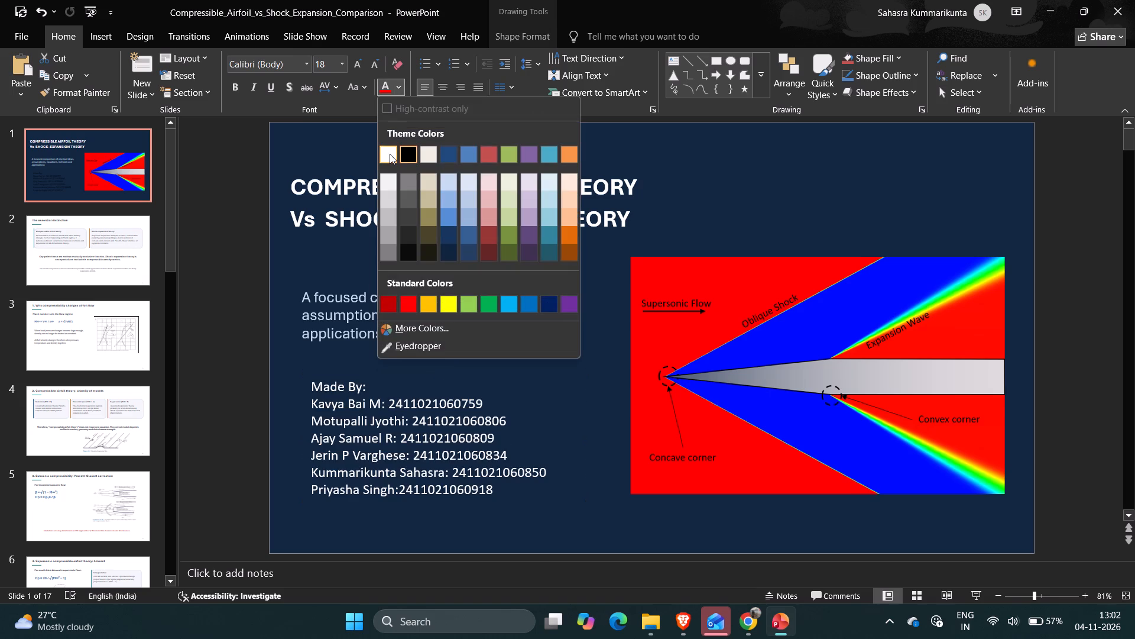
left_click(390, 154)
left_click(220, 366)
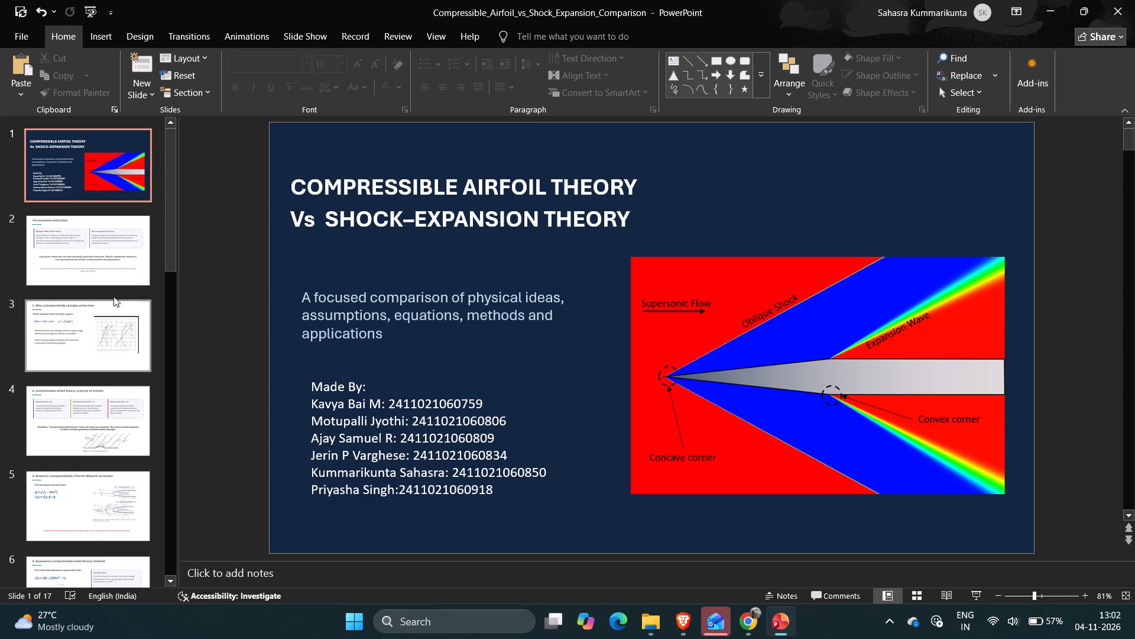
Run through the slides from the second one to "13. Suggested reading and references" for a final check.
left_click(83, 239)
key("Down")
key("Down")
key("Down")
key("Down")
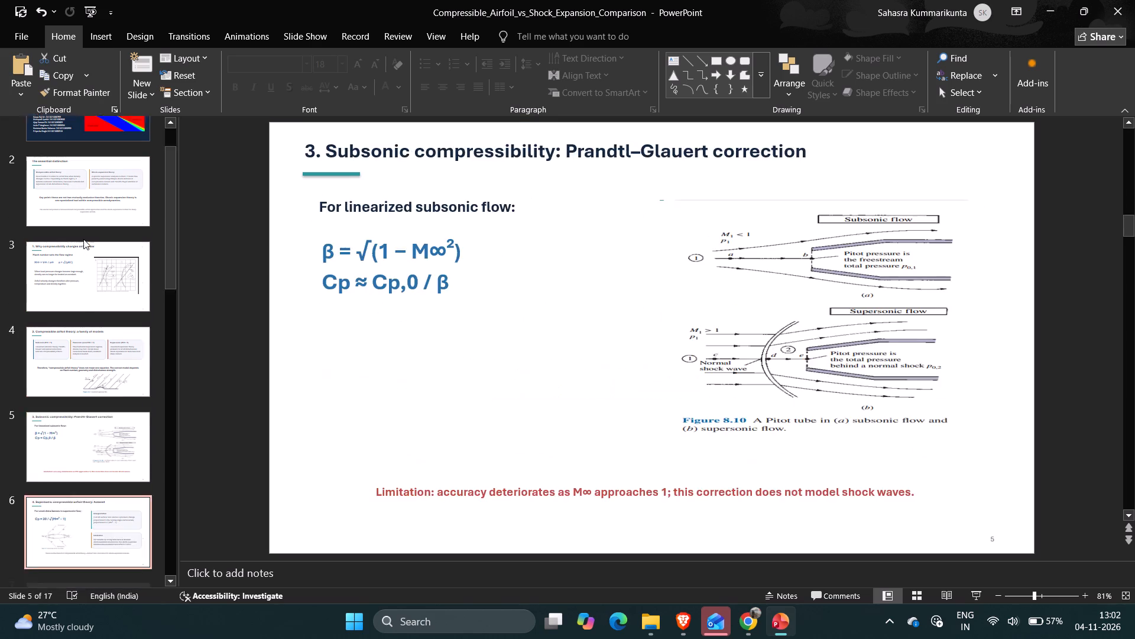
key("Down")
key("Down")
key("Down")
key("Down")
key("Down")
key("Down")
key("Down")
key("Down")
key("Down")
key("Down")
key("Down")
key("Down")
key("Down")
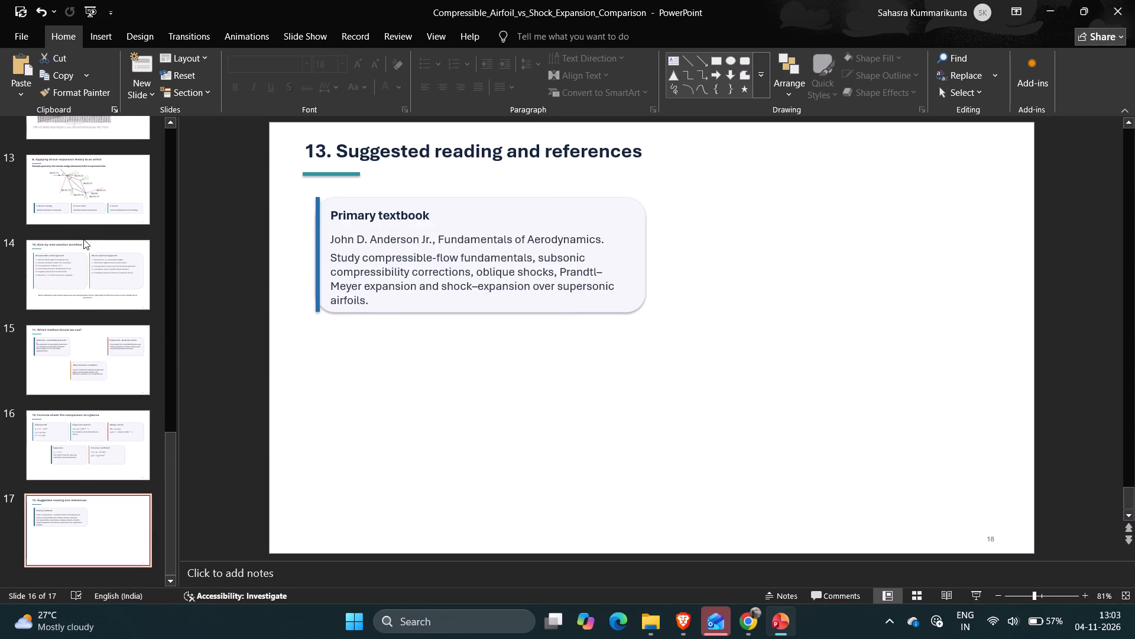
key("Down")
key("Up")
key("Down")
Close the presentation.
left_click(1134, 0)
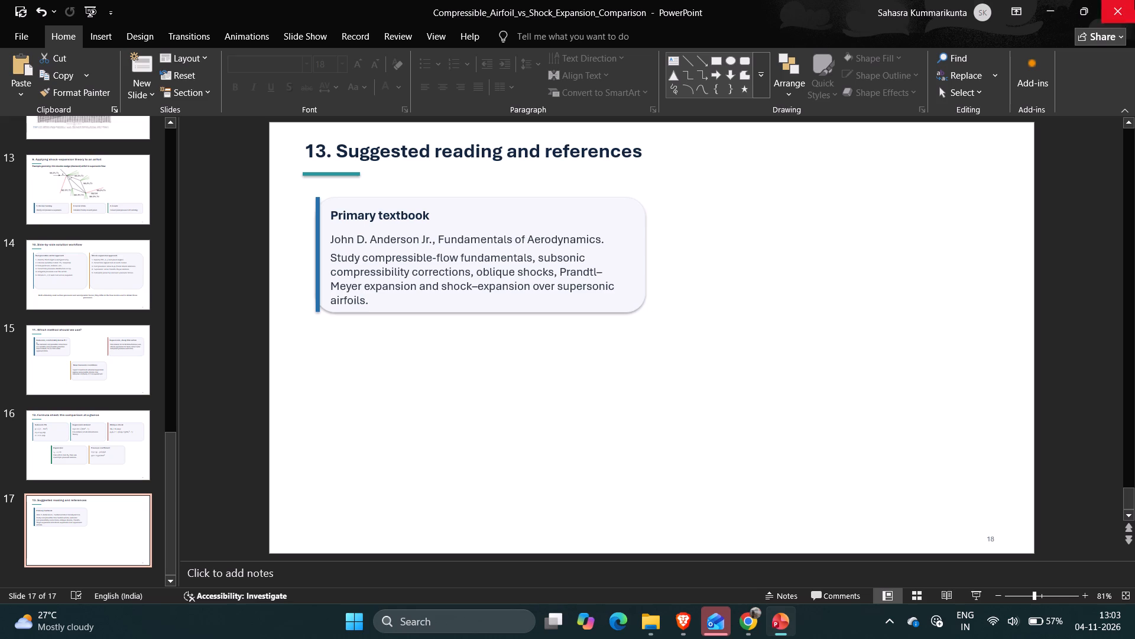